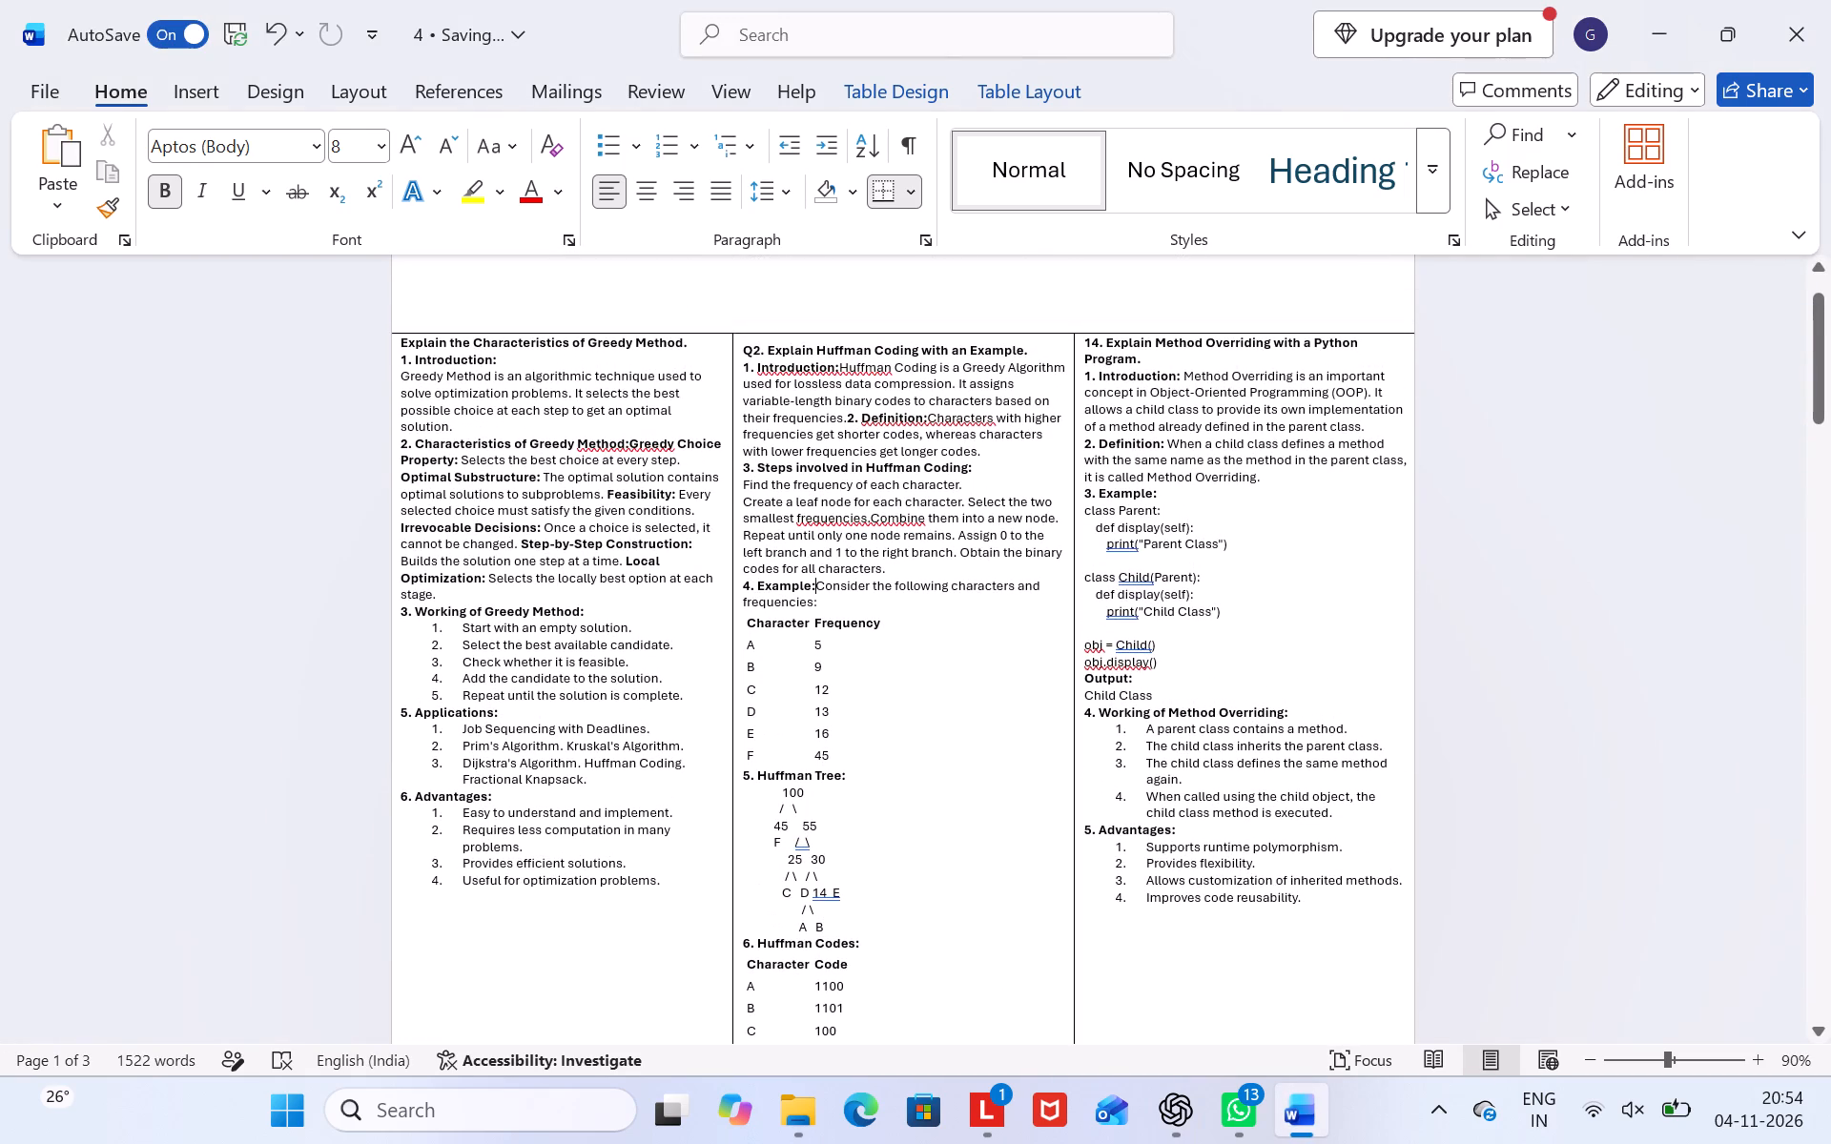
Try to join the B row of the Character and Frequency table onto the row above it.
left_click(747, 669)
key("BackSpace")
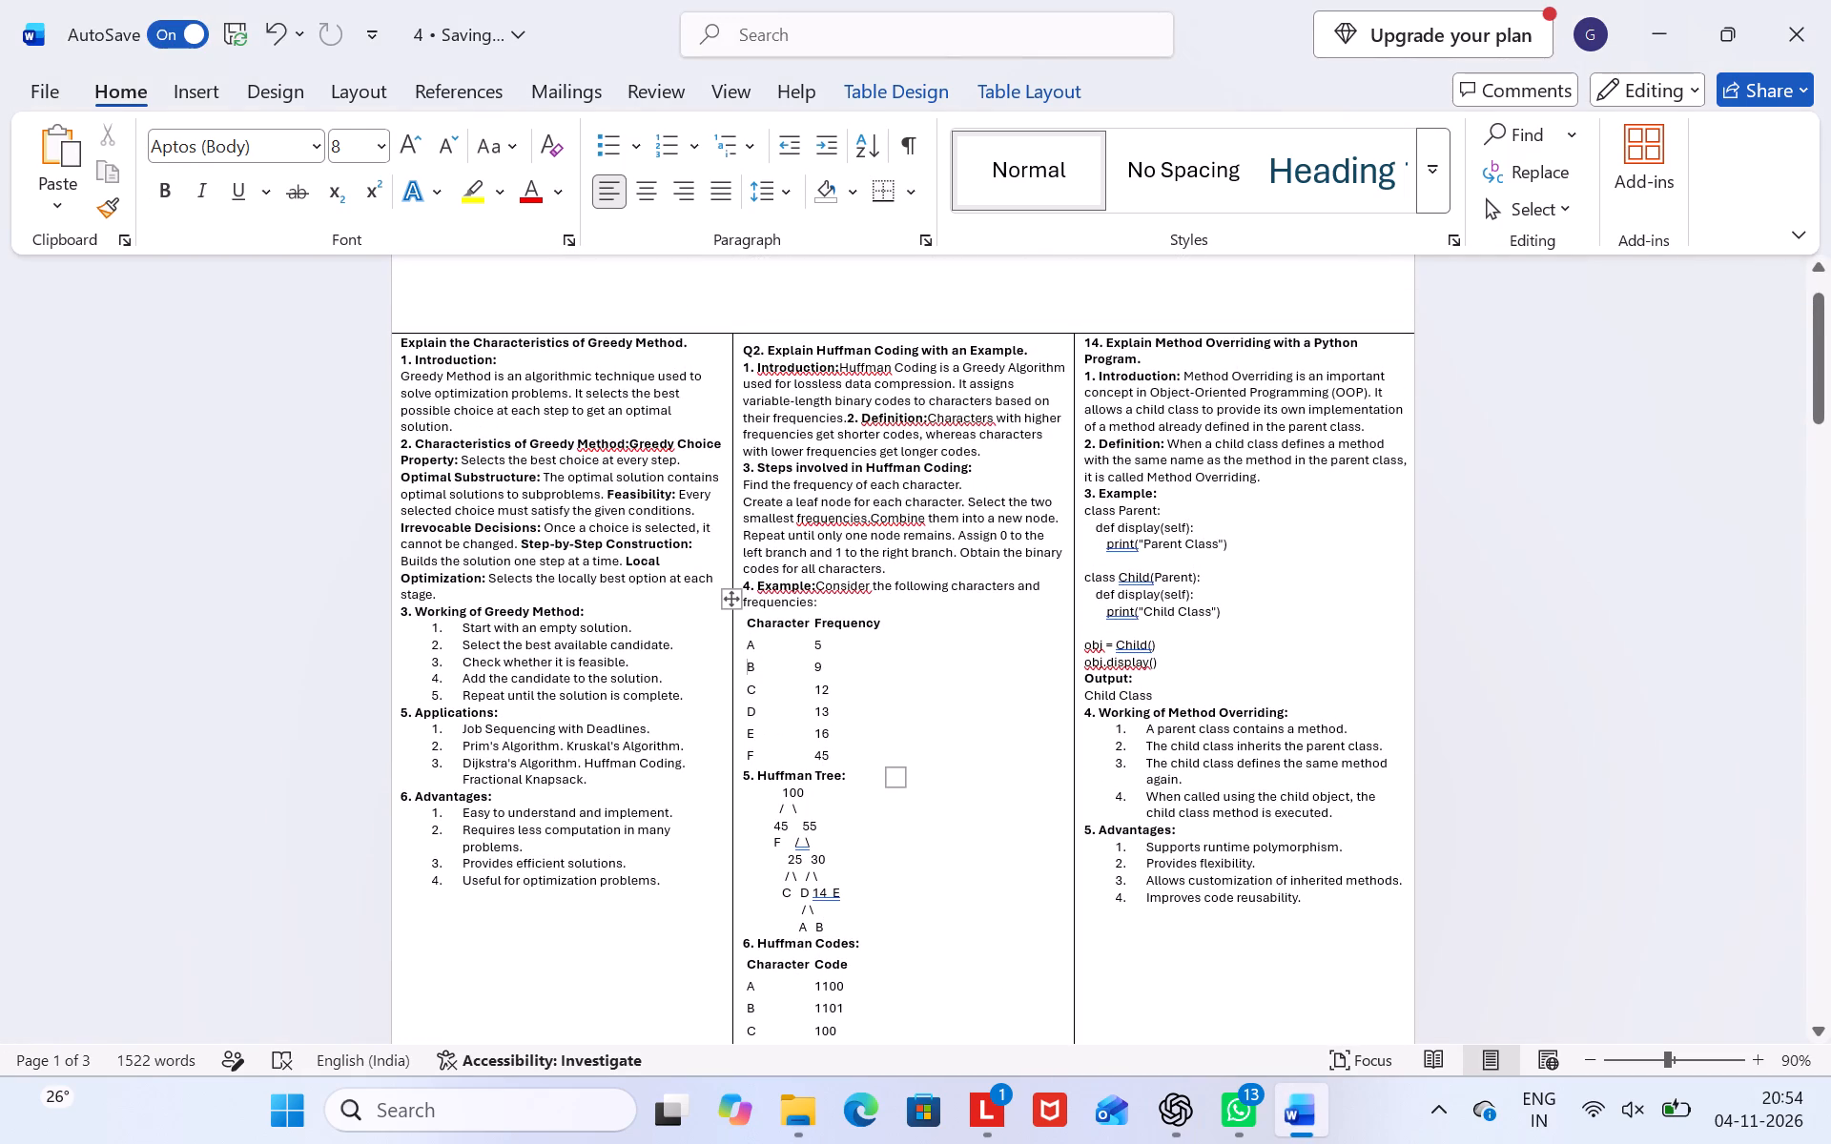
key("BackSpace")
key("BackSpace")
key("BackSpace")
Select the lines of the tree diagram under "5. Huffman Tree:", from the 45 and 55 line down to A and B.
left_click_drag(832, 924, 816, 778)
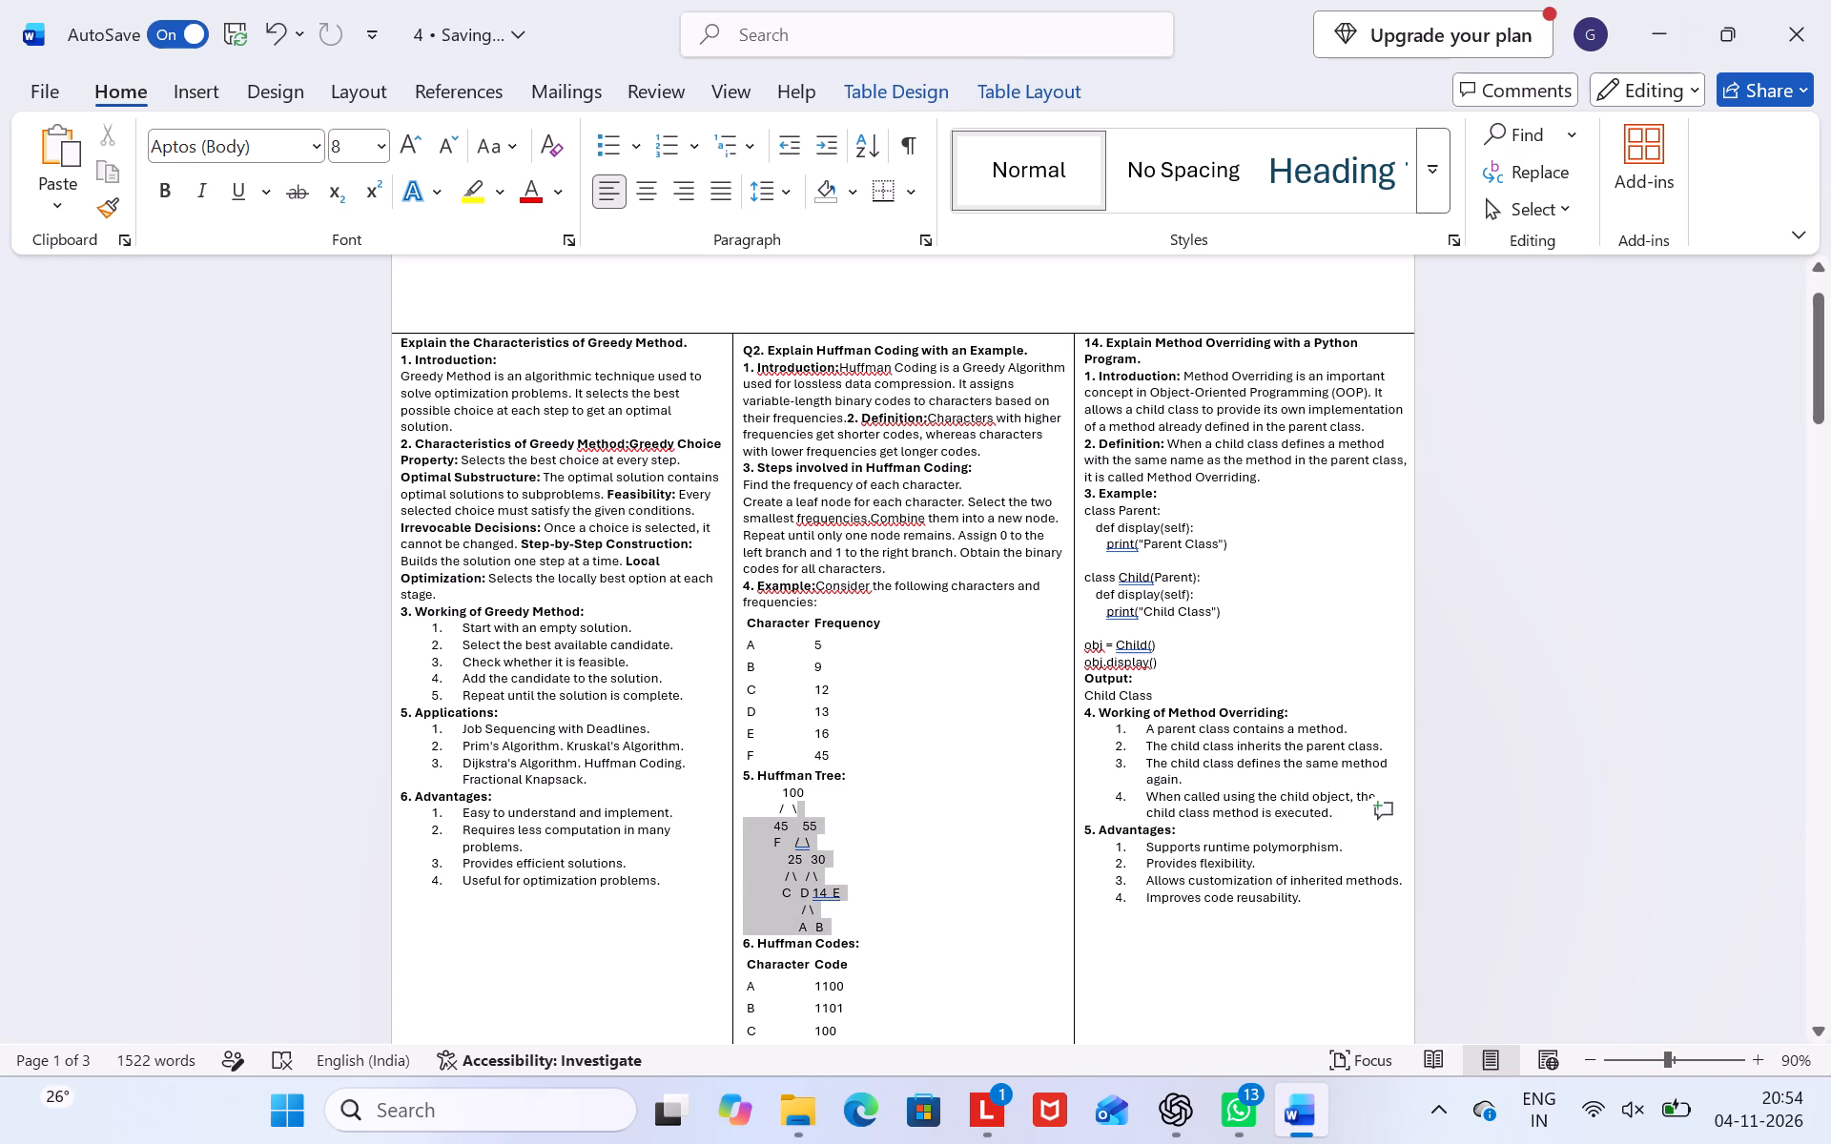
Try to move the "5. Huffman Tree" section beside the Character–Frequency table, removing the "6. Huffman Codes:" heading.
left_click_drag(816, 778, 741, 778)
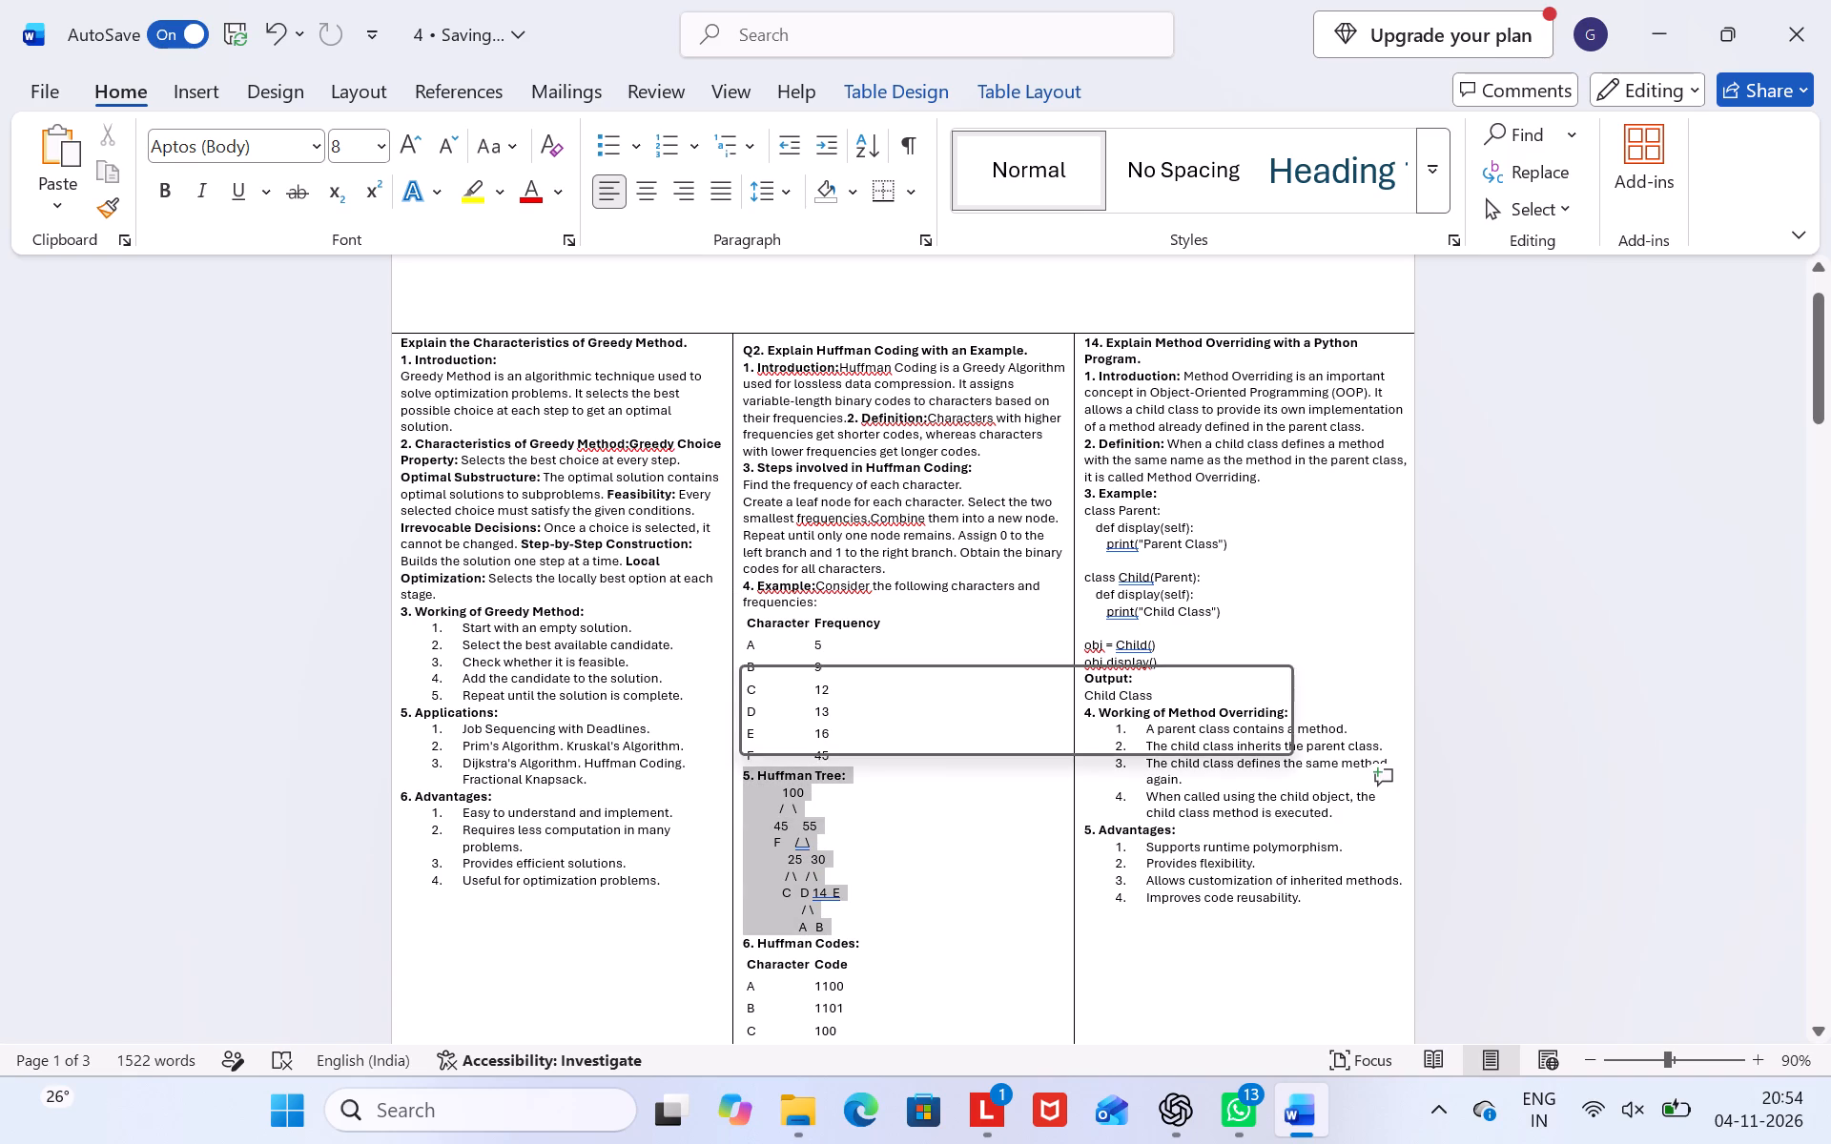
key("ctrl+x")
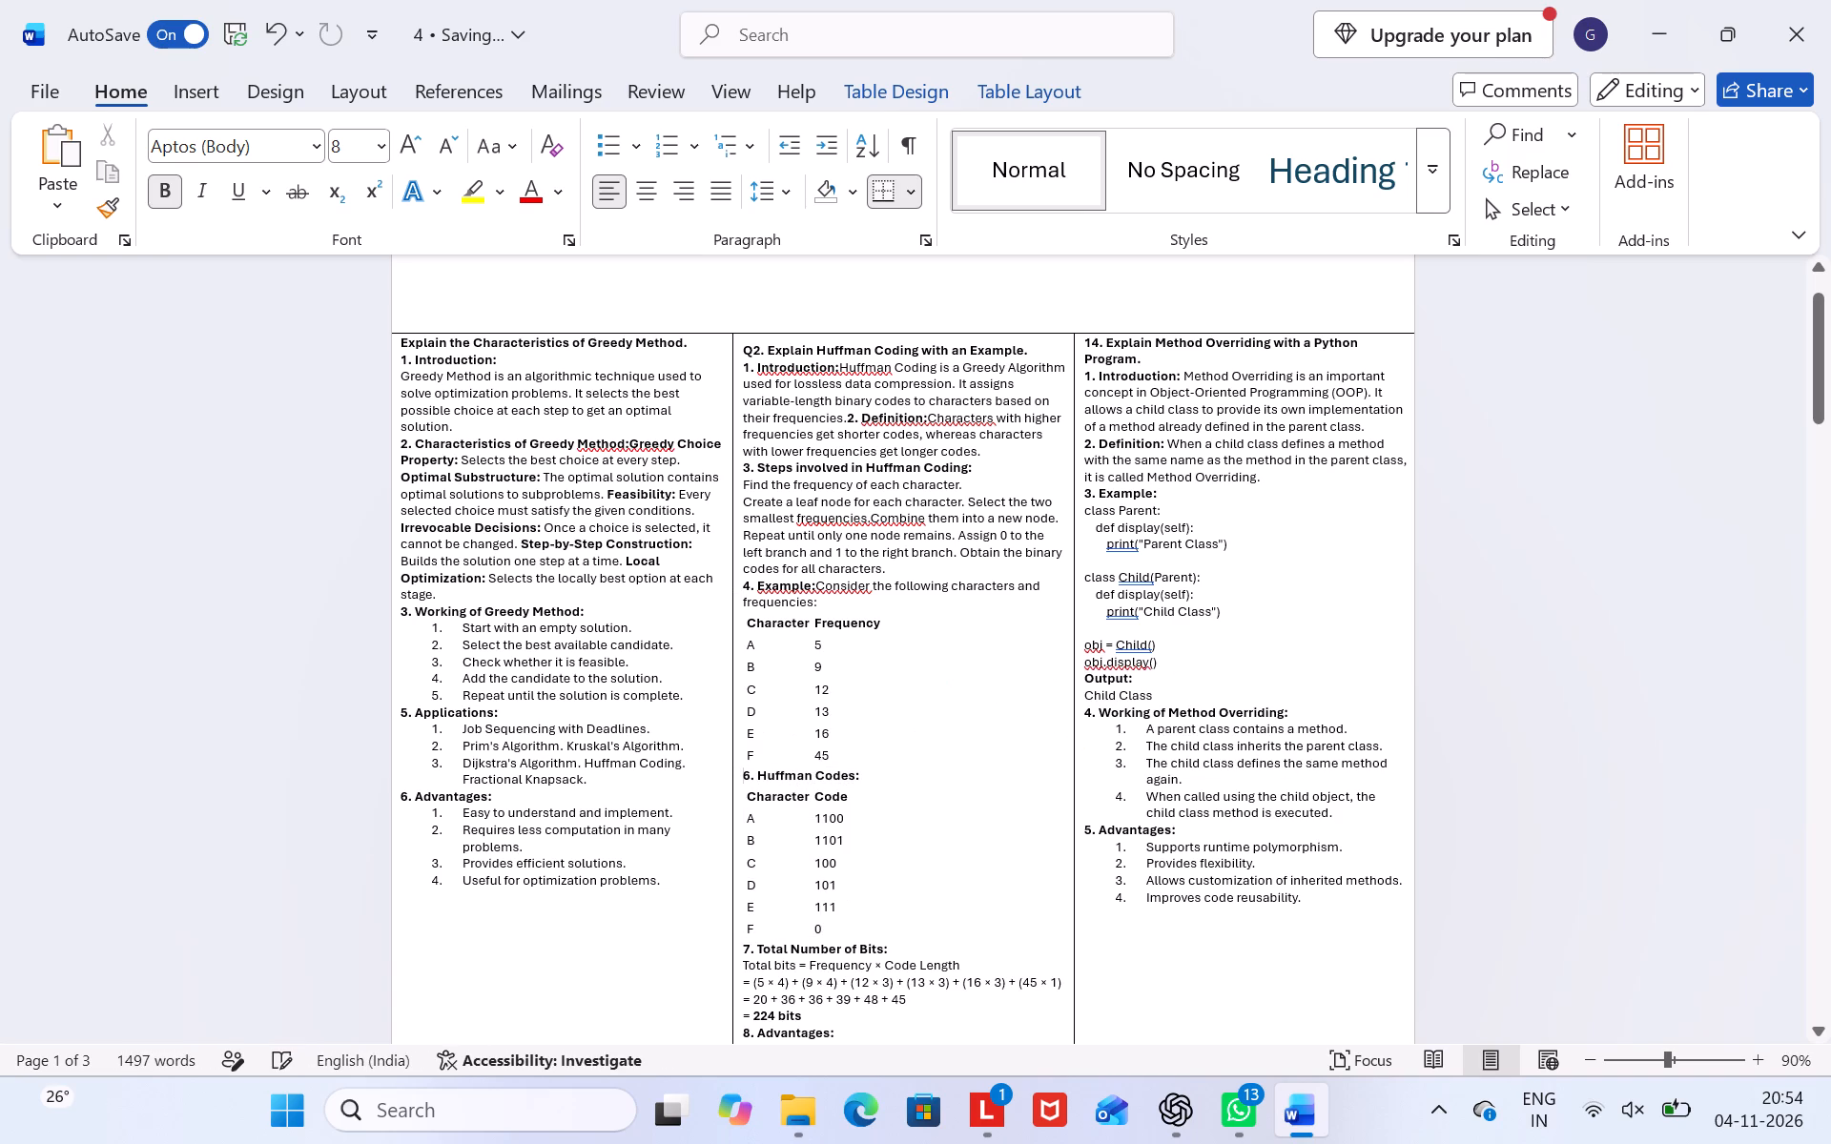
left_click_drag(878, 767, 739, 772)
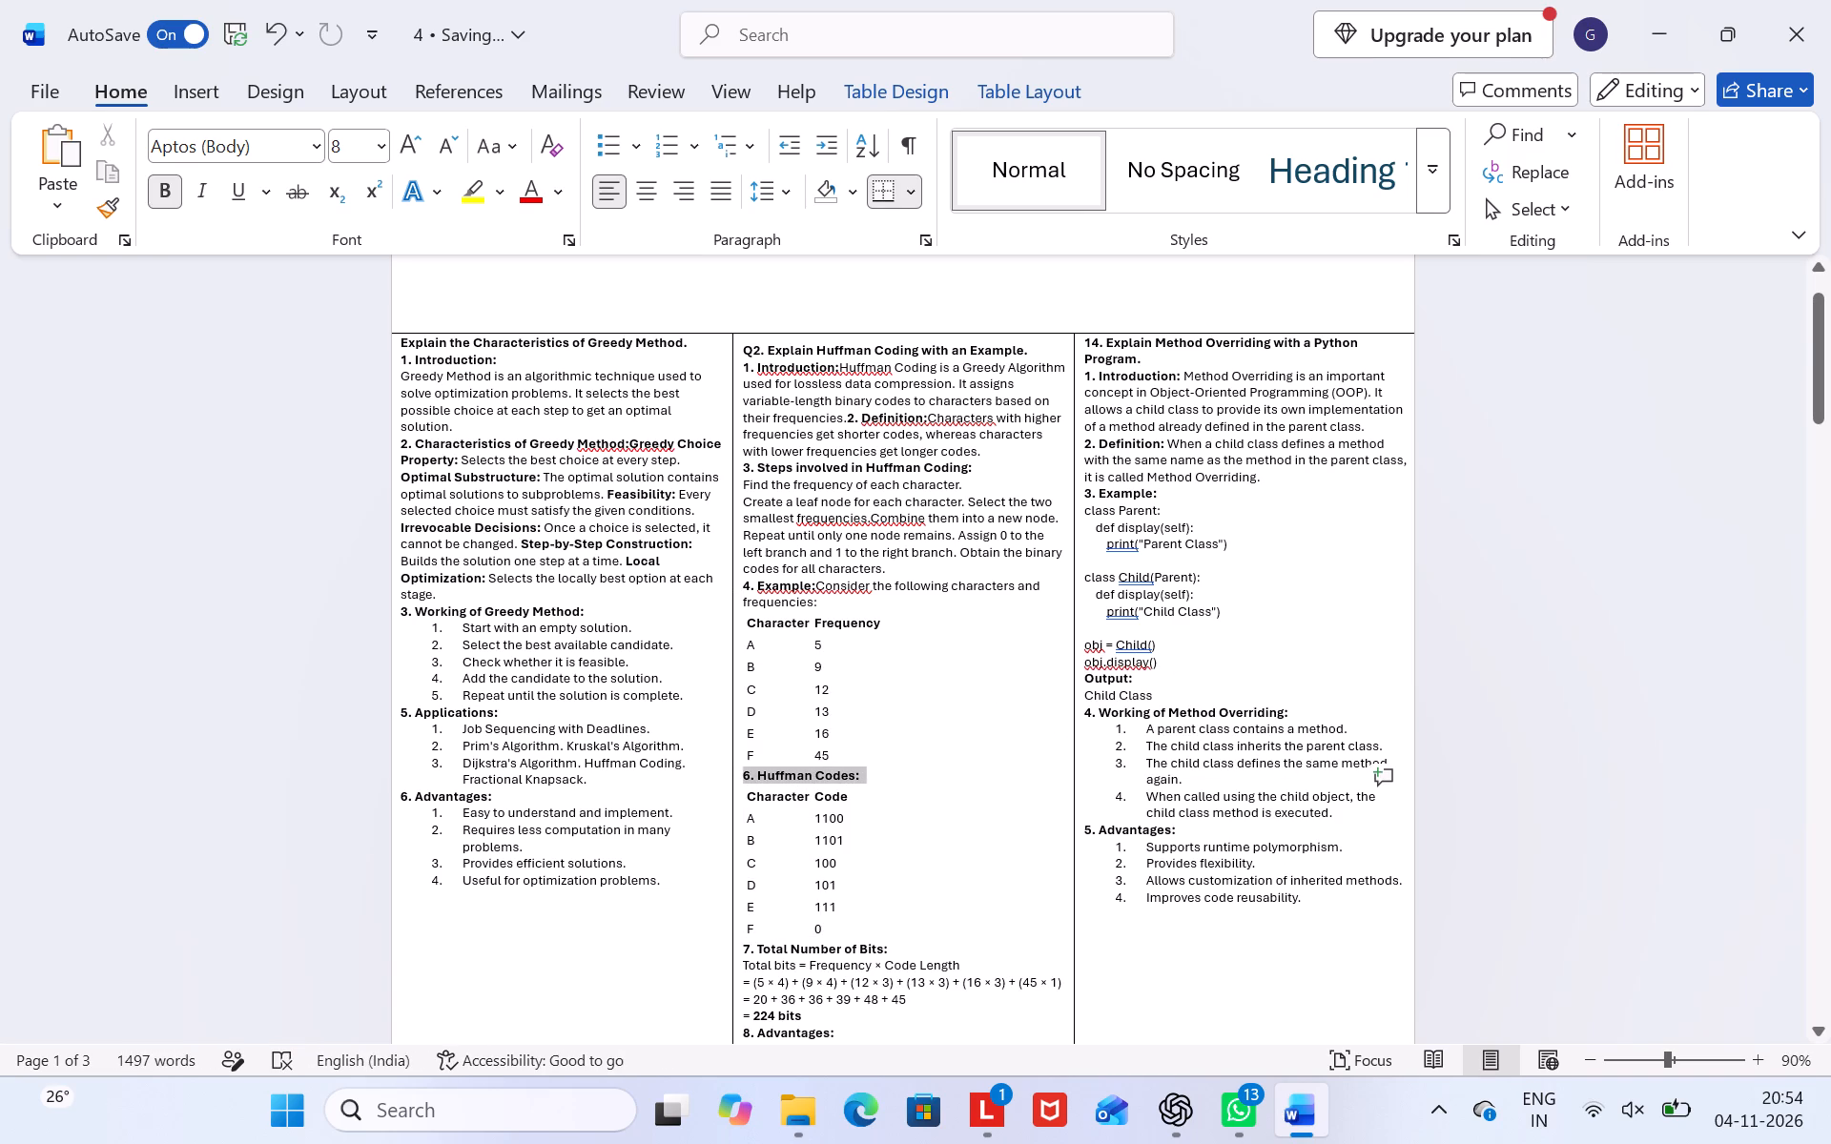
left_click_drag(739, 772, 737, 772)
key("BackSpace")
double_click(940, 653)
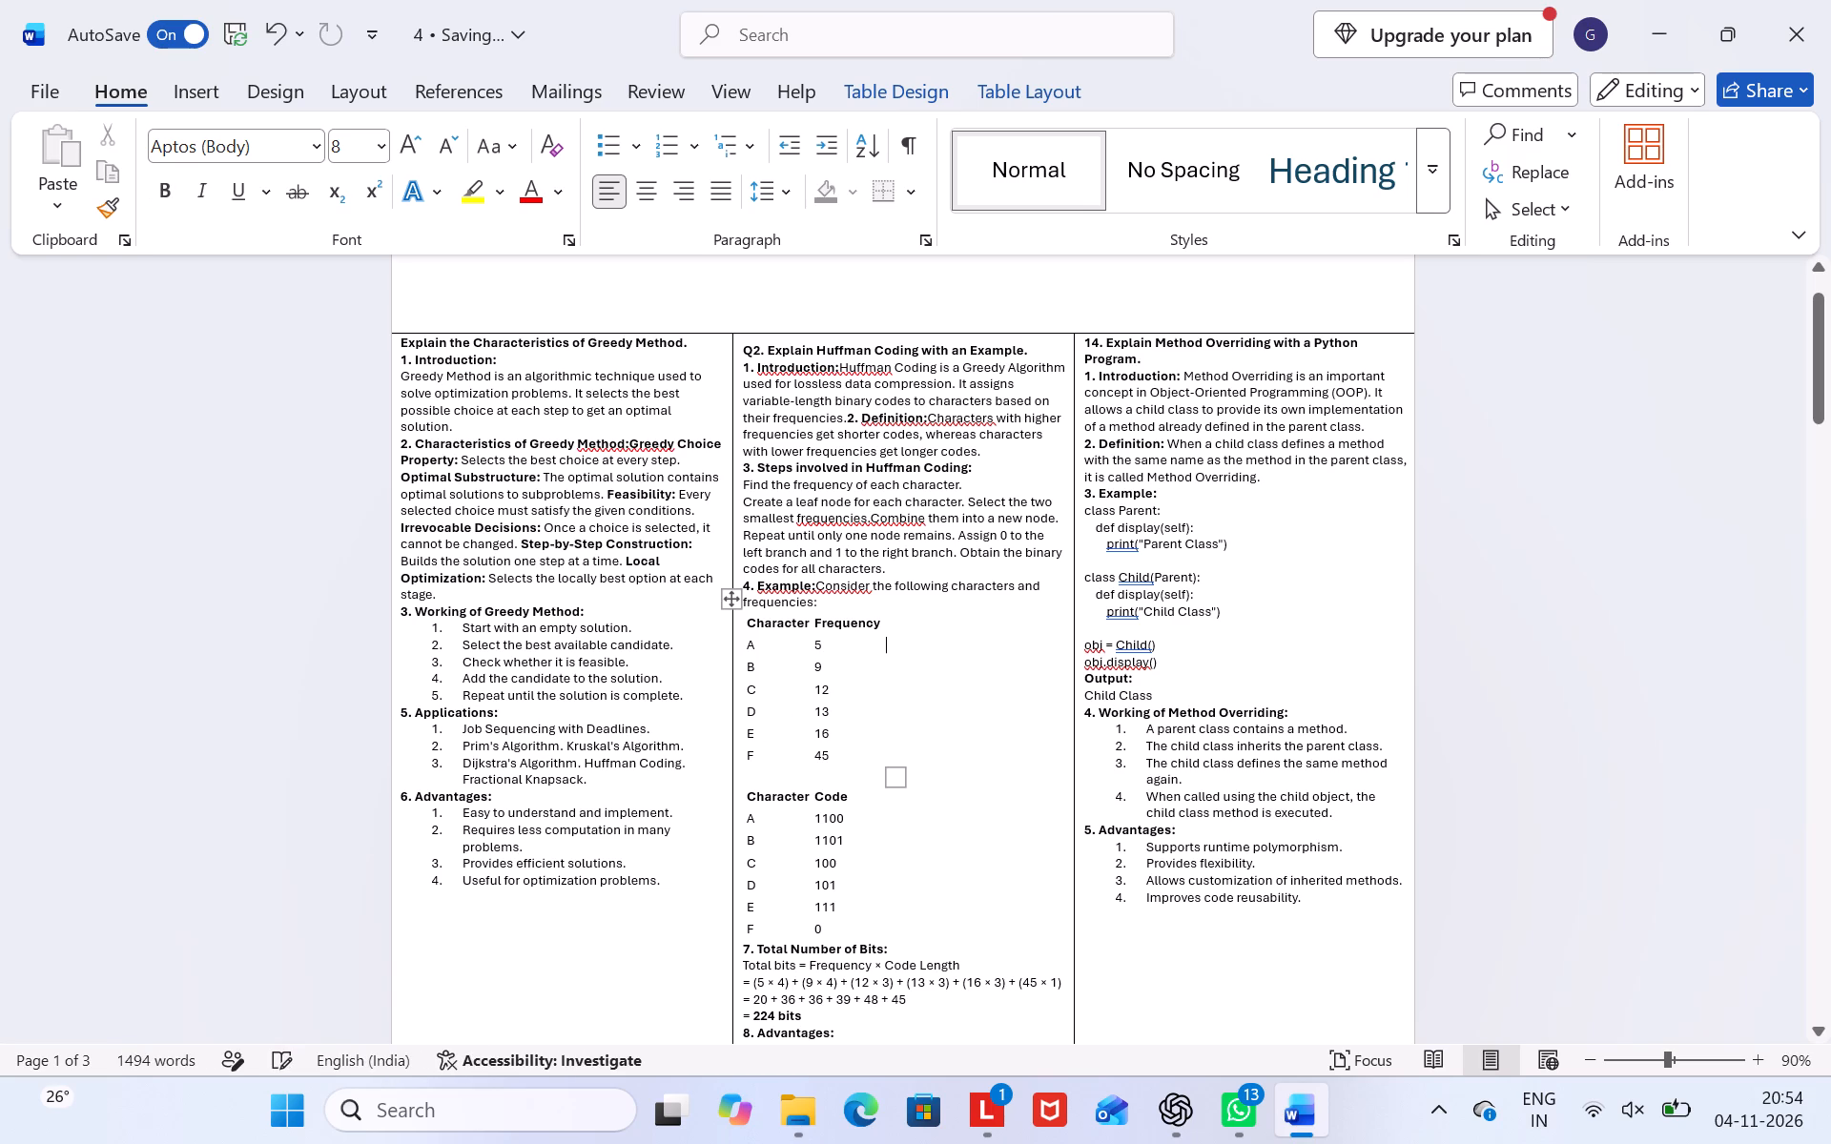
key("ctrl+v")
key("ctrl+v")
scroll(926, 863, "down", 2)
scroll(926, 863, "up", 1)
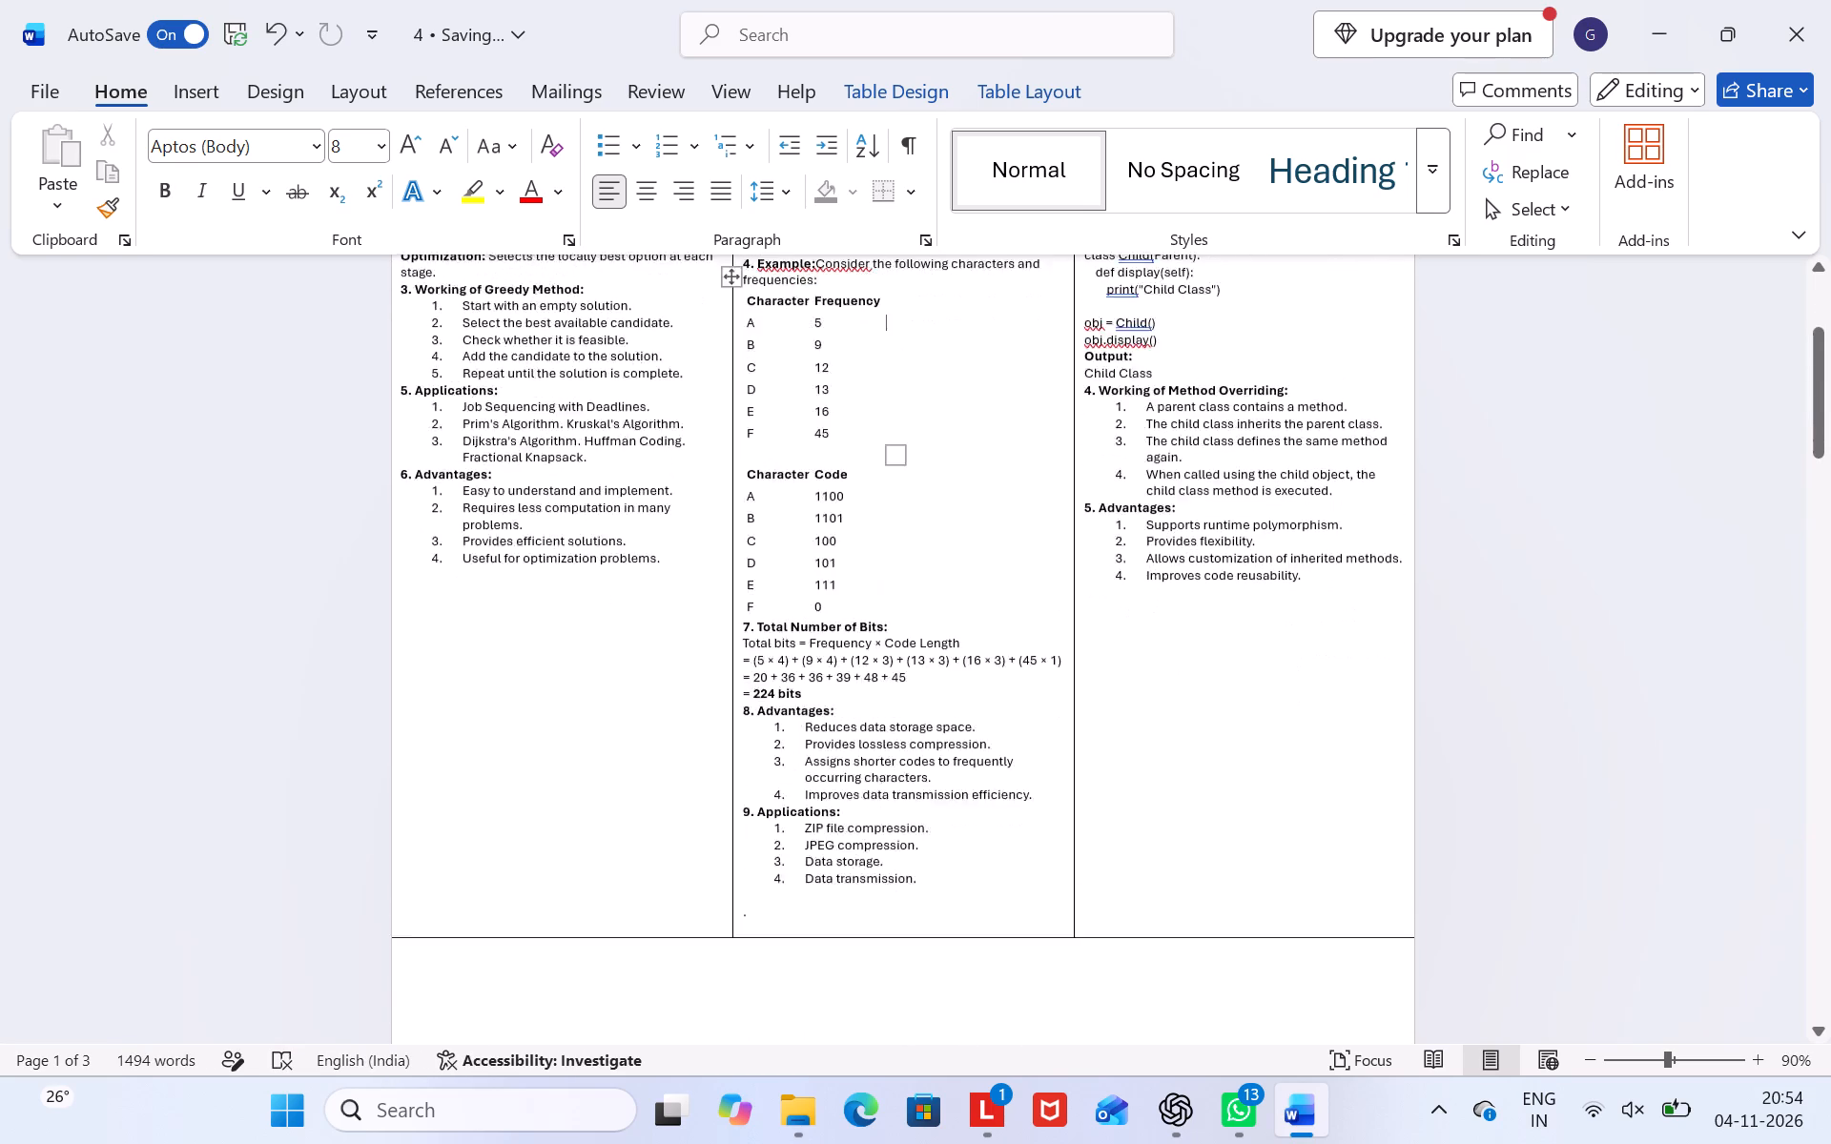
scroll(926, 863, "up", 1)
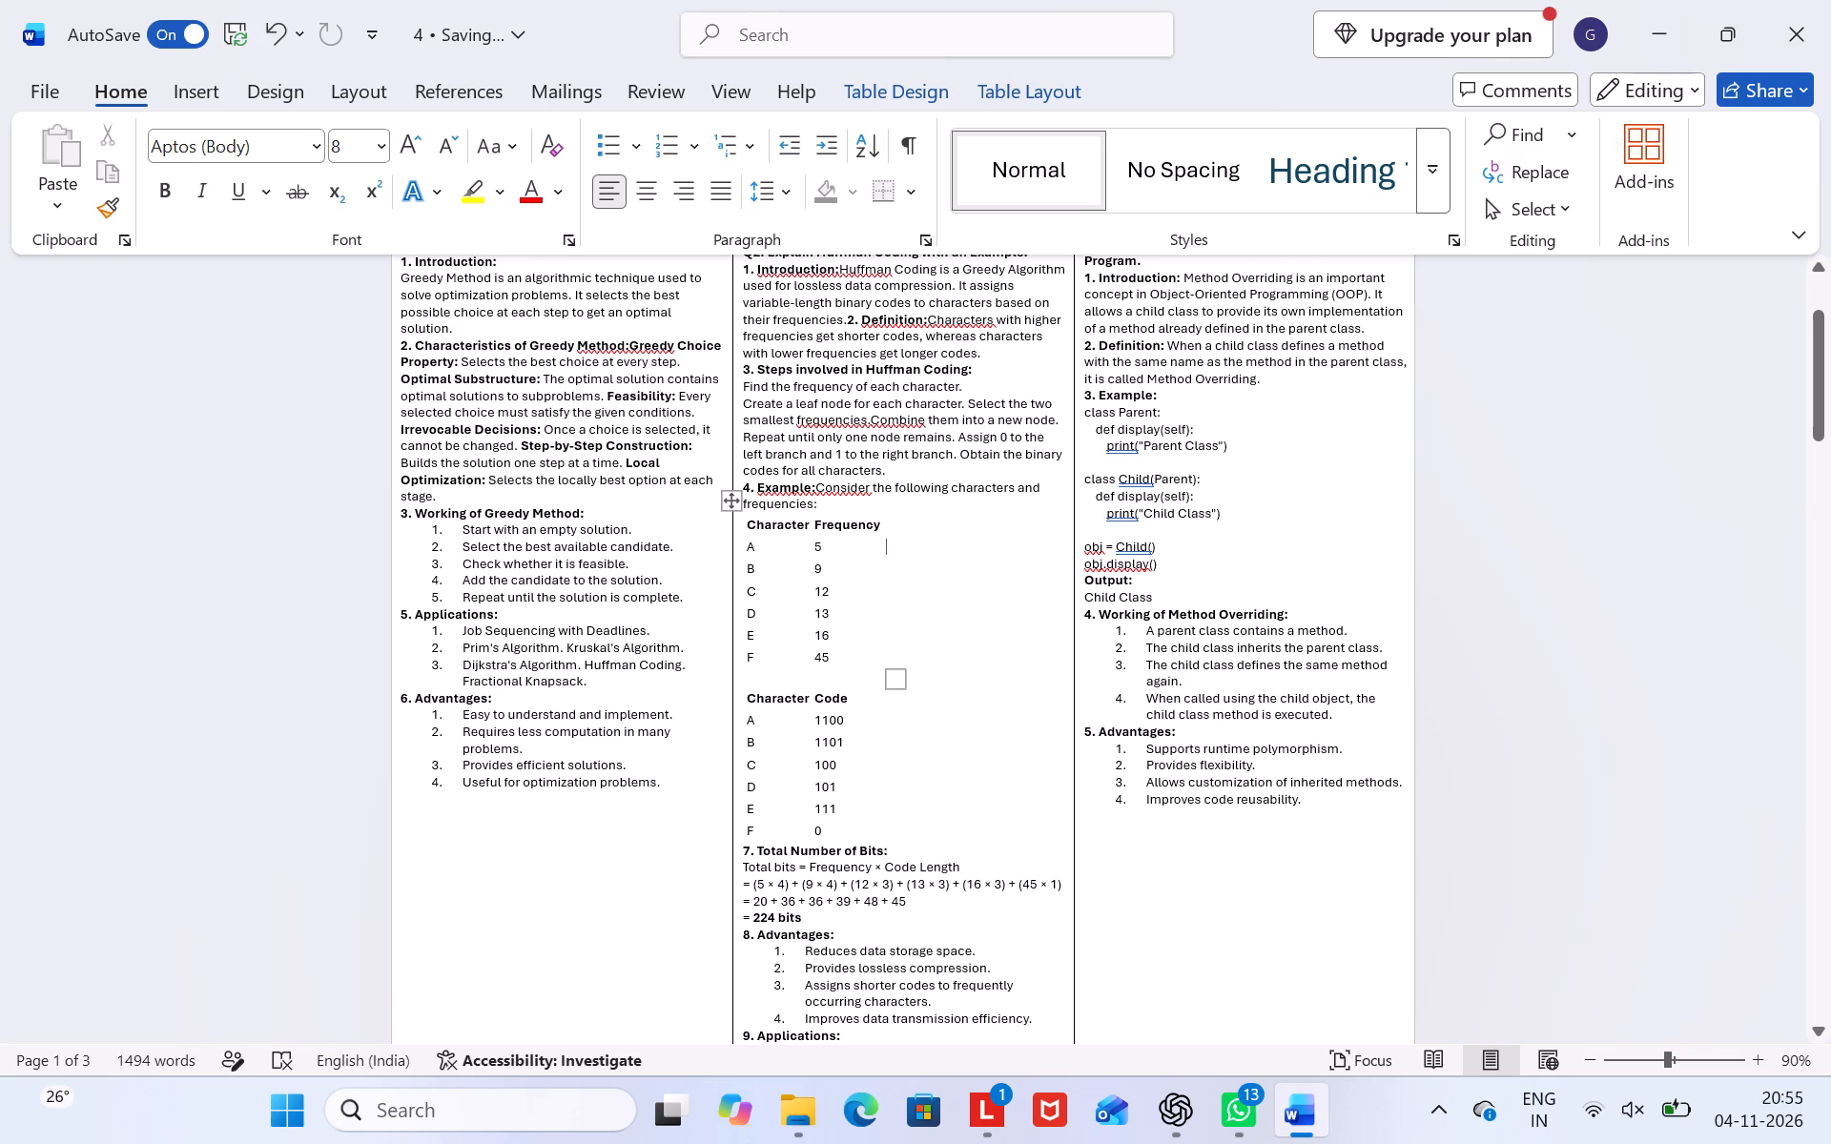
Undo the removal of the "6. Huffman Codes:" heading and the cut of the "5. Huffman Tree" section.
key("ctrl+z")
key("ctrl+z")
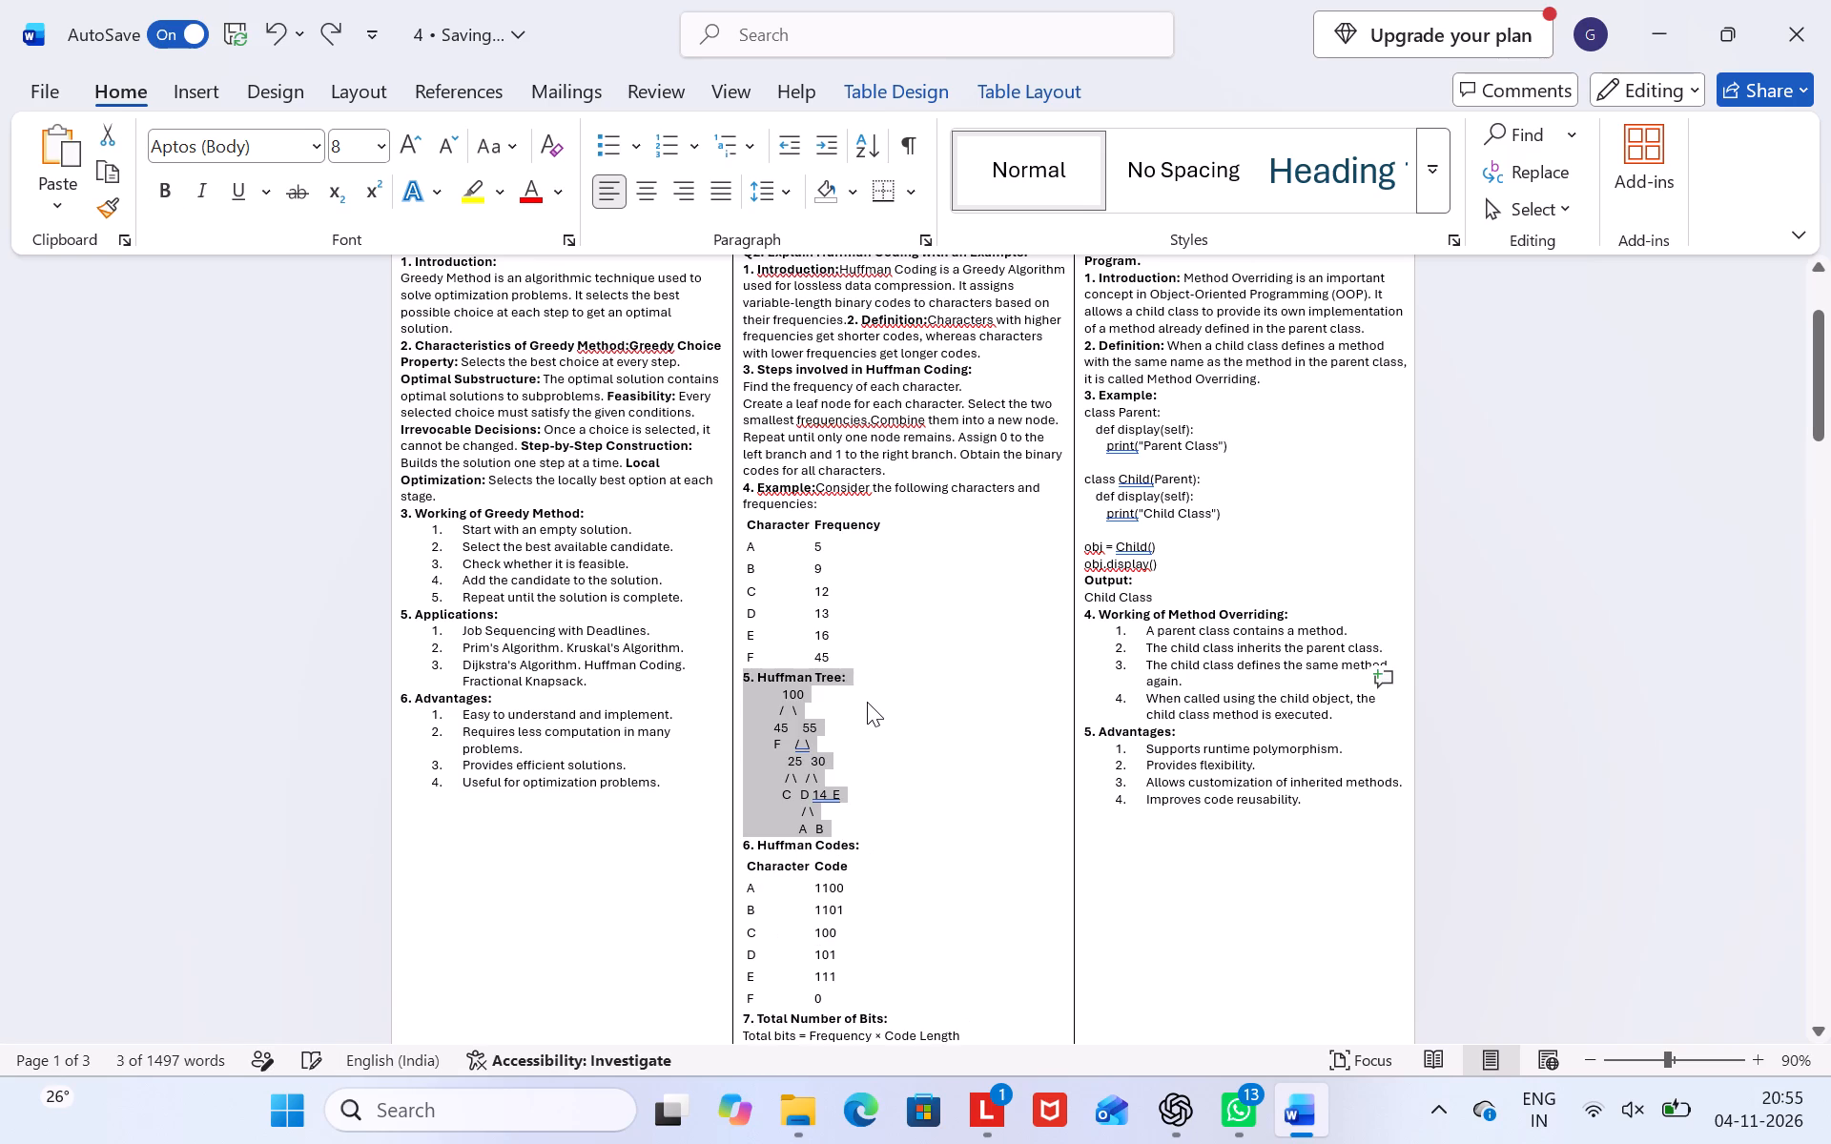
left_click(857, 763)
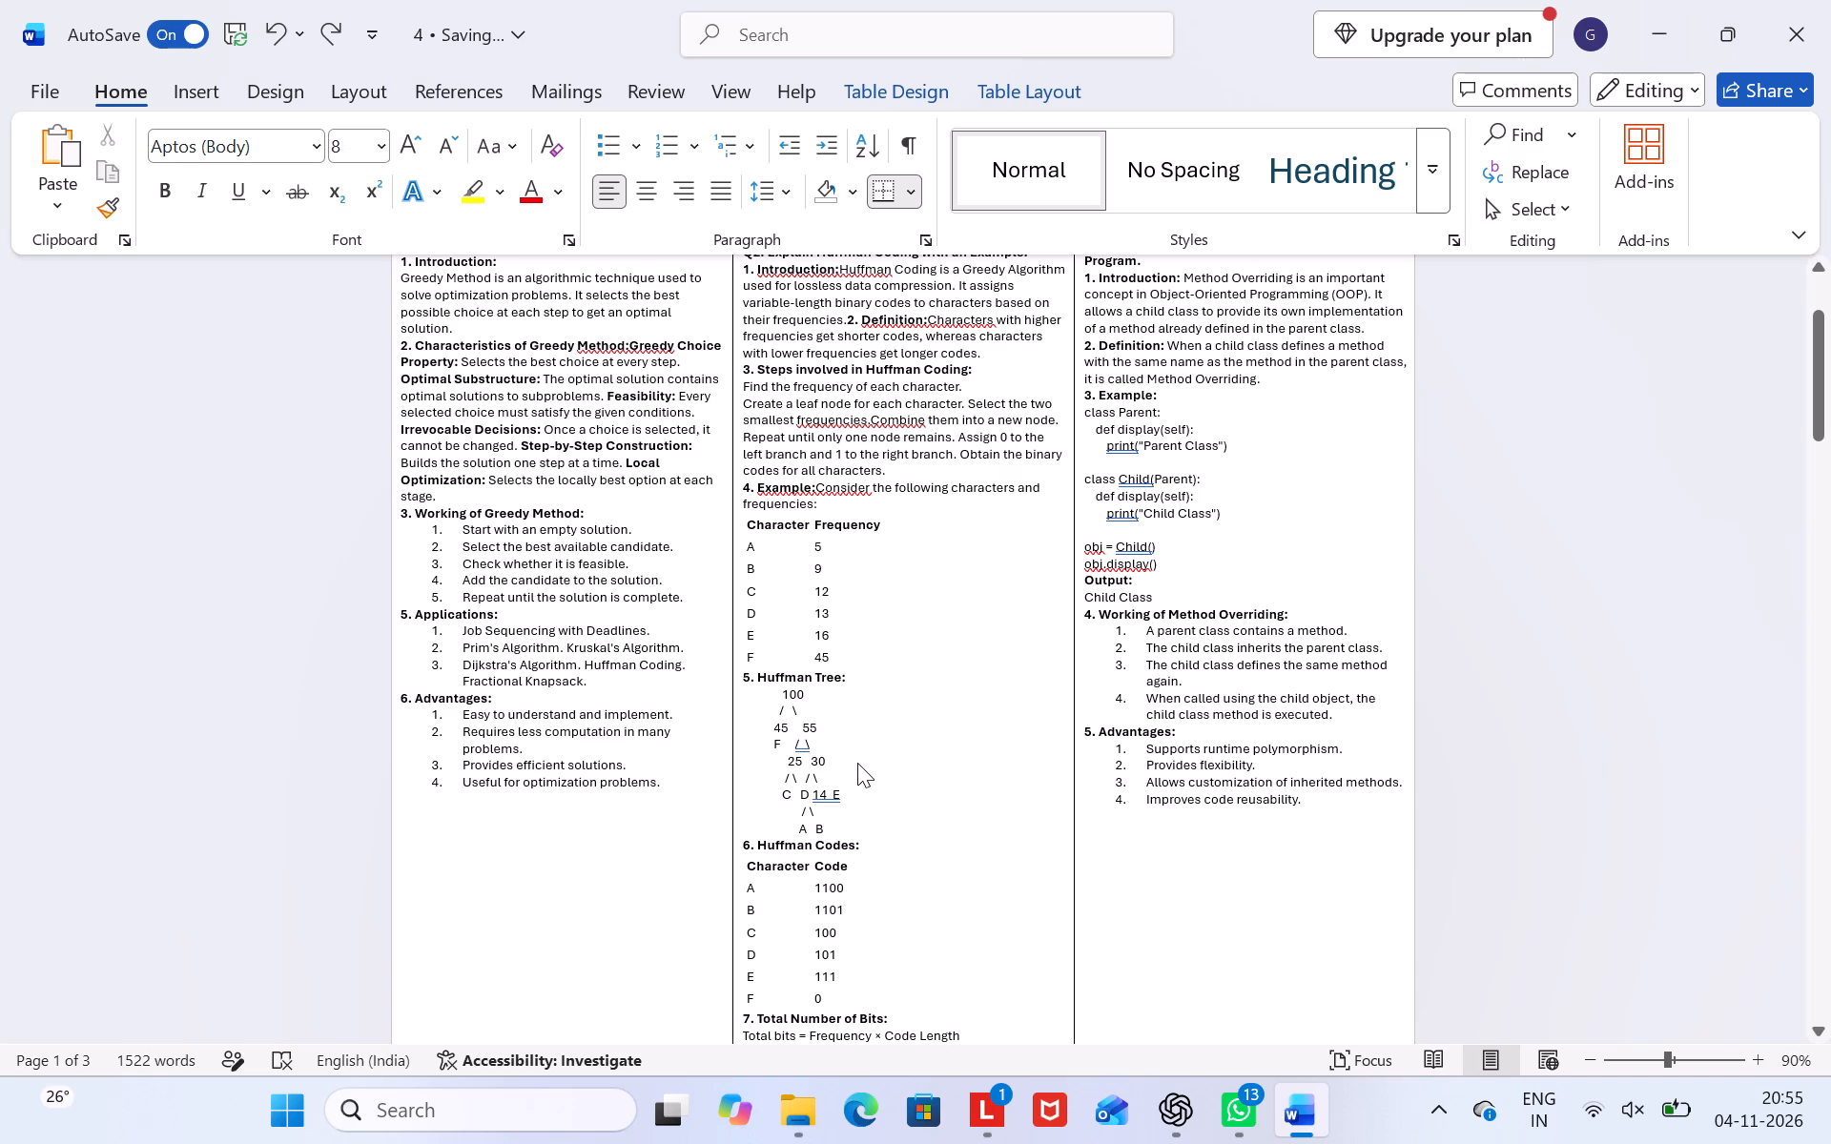
Delete the Huffman tree diagram down to its last branch line, along with the "5. Huffman Tree:" heading, from the Q2 answer.
scroll(840, 835, "down", 3)
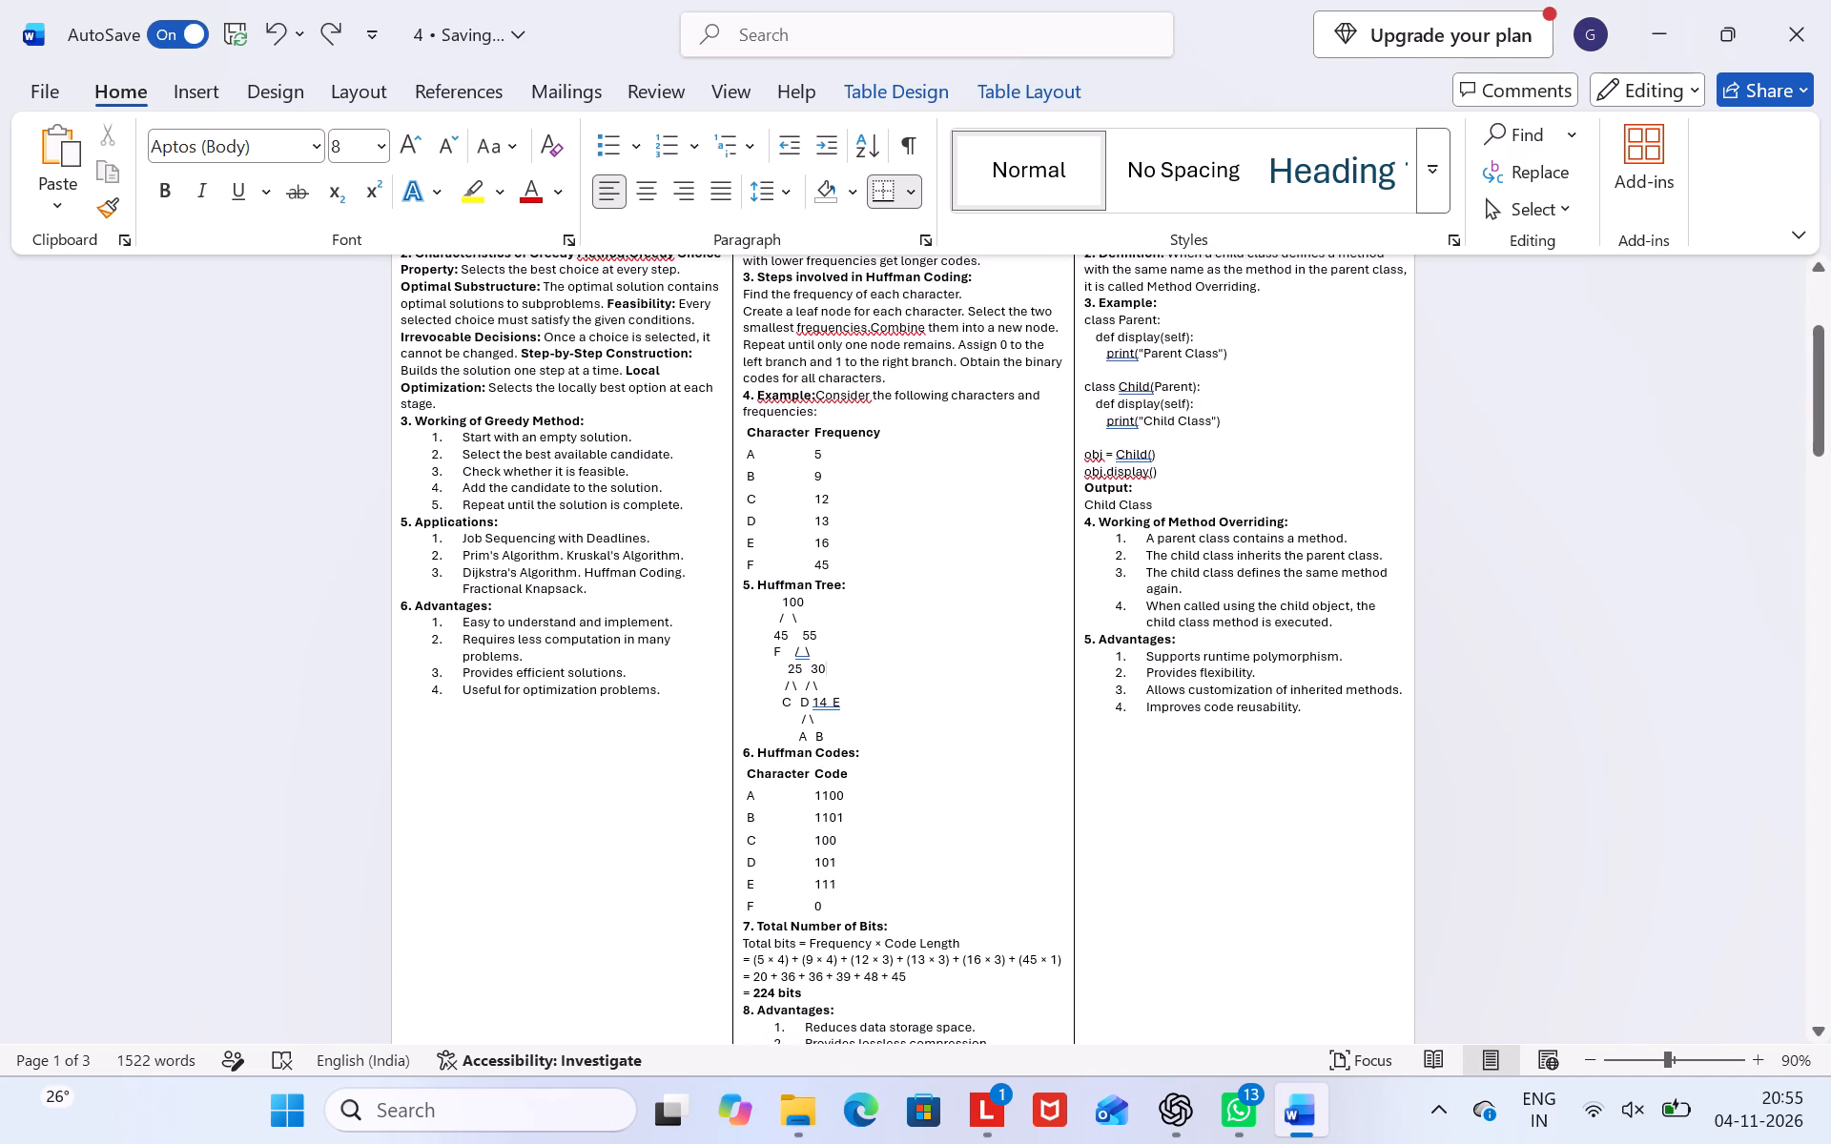
left_click_drag(829, 720, 771, 603)
key("BackSpace")
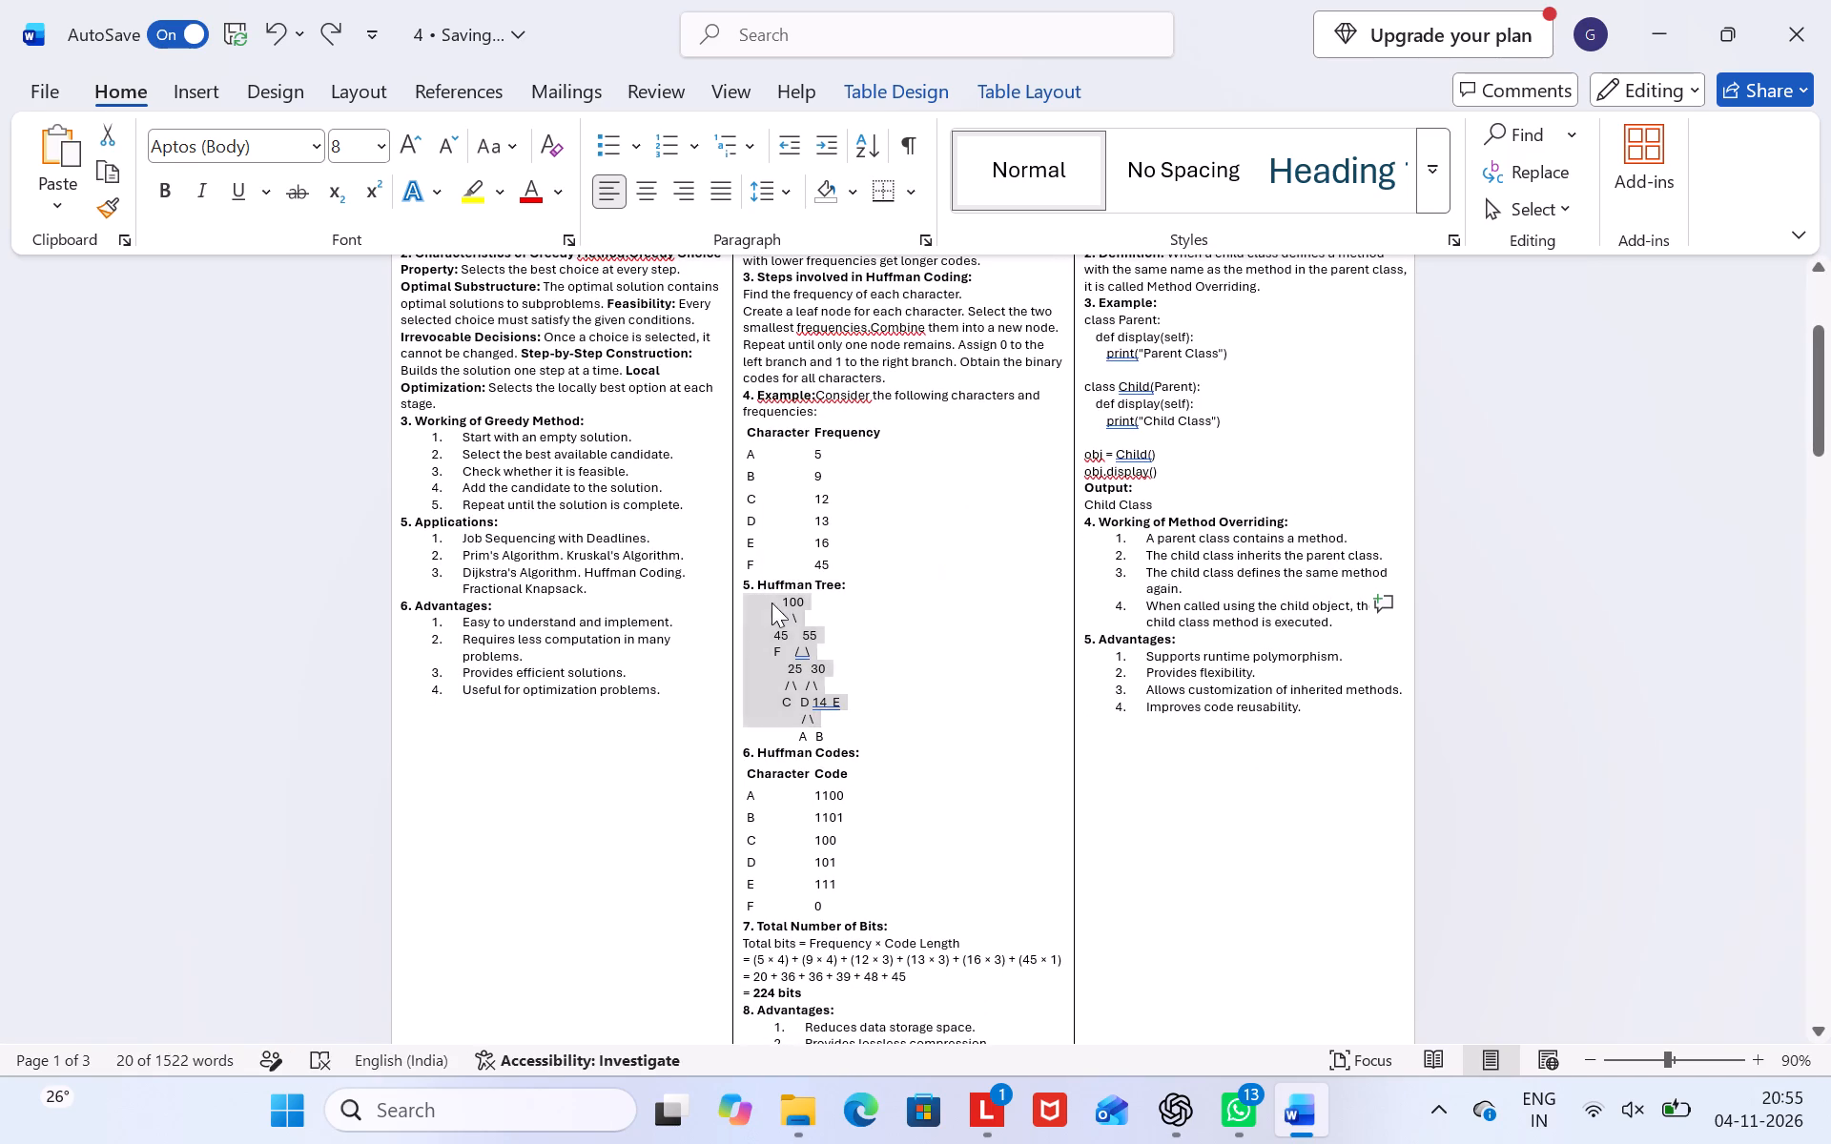
key("BackSpace")
key("BackSpace")
key("BackSpace")
key("BackSpace")
key("BackSpace")
key("BackSpace")
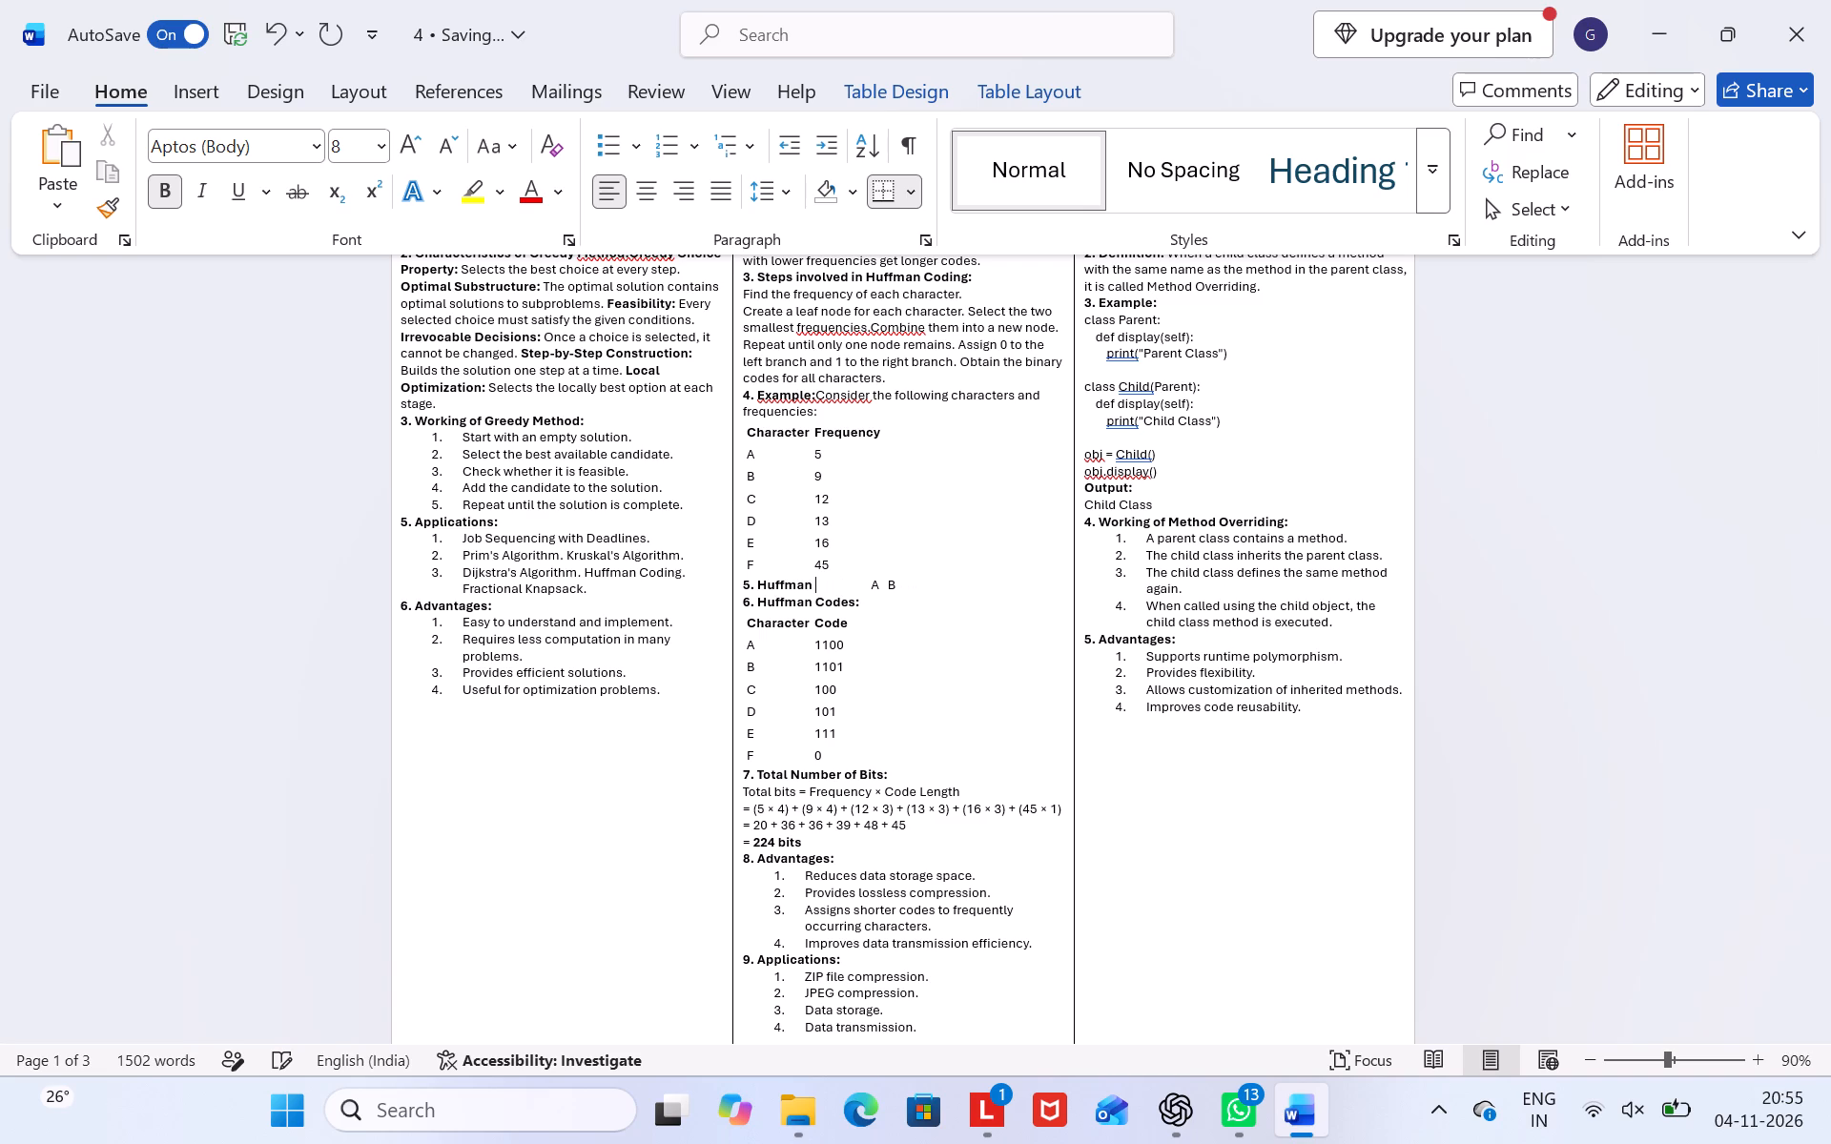
key("BackSpace")
key("BackSpace")
key("BackSpace")
key("BackSpace")
key("BackSpace")
key("BackSpace")
key("BackSpace")
key("BackSpace")
key("BackSpace")
key("BackSpace")
key("BackSpace")
Clear the leftover "A B" tree line between the Character–Frequency table and the "6. Huffman Codes:" heading.
key("Right")
key("Right")
key("Right")
key("Right")
key("Right")
key("Right")
key("Right")
key("Right")
key("Right")
key("Right")
key("Right")
key("Right")
key("Right")
key("Right")
key("Right")
key("Right")
key("Right")
key("Right")
key("Right")
key("Right")
key("Right")
key("Right")
key("Up")
key("Right")
key("Right")
key("Right")
key("Right")
key("Right")
key("Right")
key("Right")
key("Right")
key("Right")
key("Right")
key("Right")
key("Right")
key("Right")
key("Right")
key("Right")
key("Right")
key("Right")
key("Right")
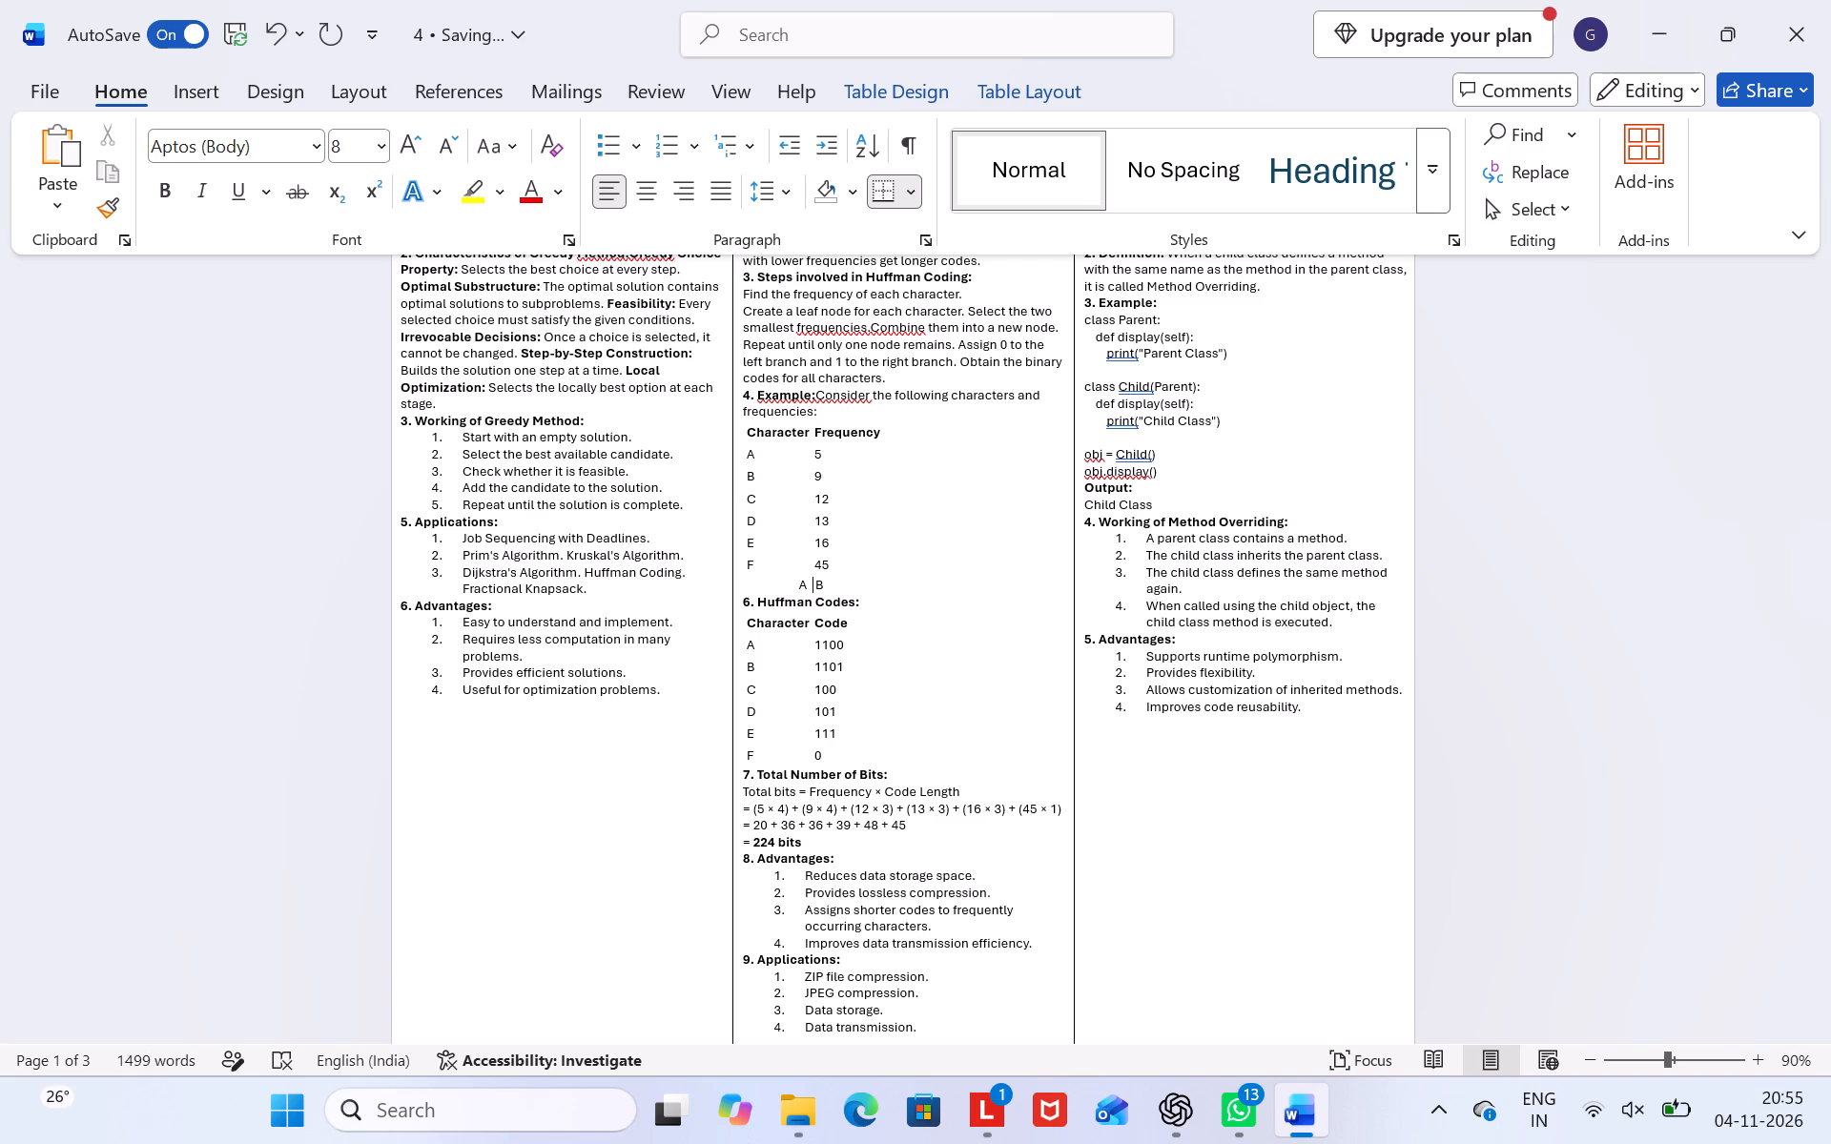
key("Right")
key("Right")
key("BackSpace")
key("BackSpace")
key("BackSpace")
key("BackSpace")
key("BackSpace")
key("BackSpace")
key("BackSpace")
key("BackSpace")
key("BackSpace")
key("BackSpace")
key("BackSpace")
key("BackSpace")
key("BackSpace")
key("BackSpace")
key("BackSpace")
key("BackSpace")
key("BackSpace")
key("BackSpace")
key("BackSpace")
key("BackSpace")
key("BackSpace")
key("BackSpace")
key("BackSpace")
key("BackSpace")
key("BackSpace")
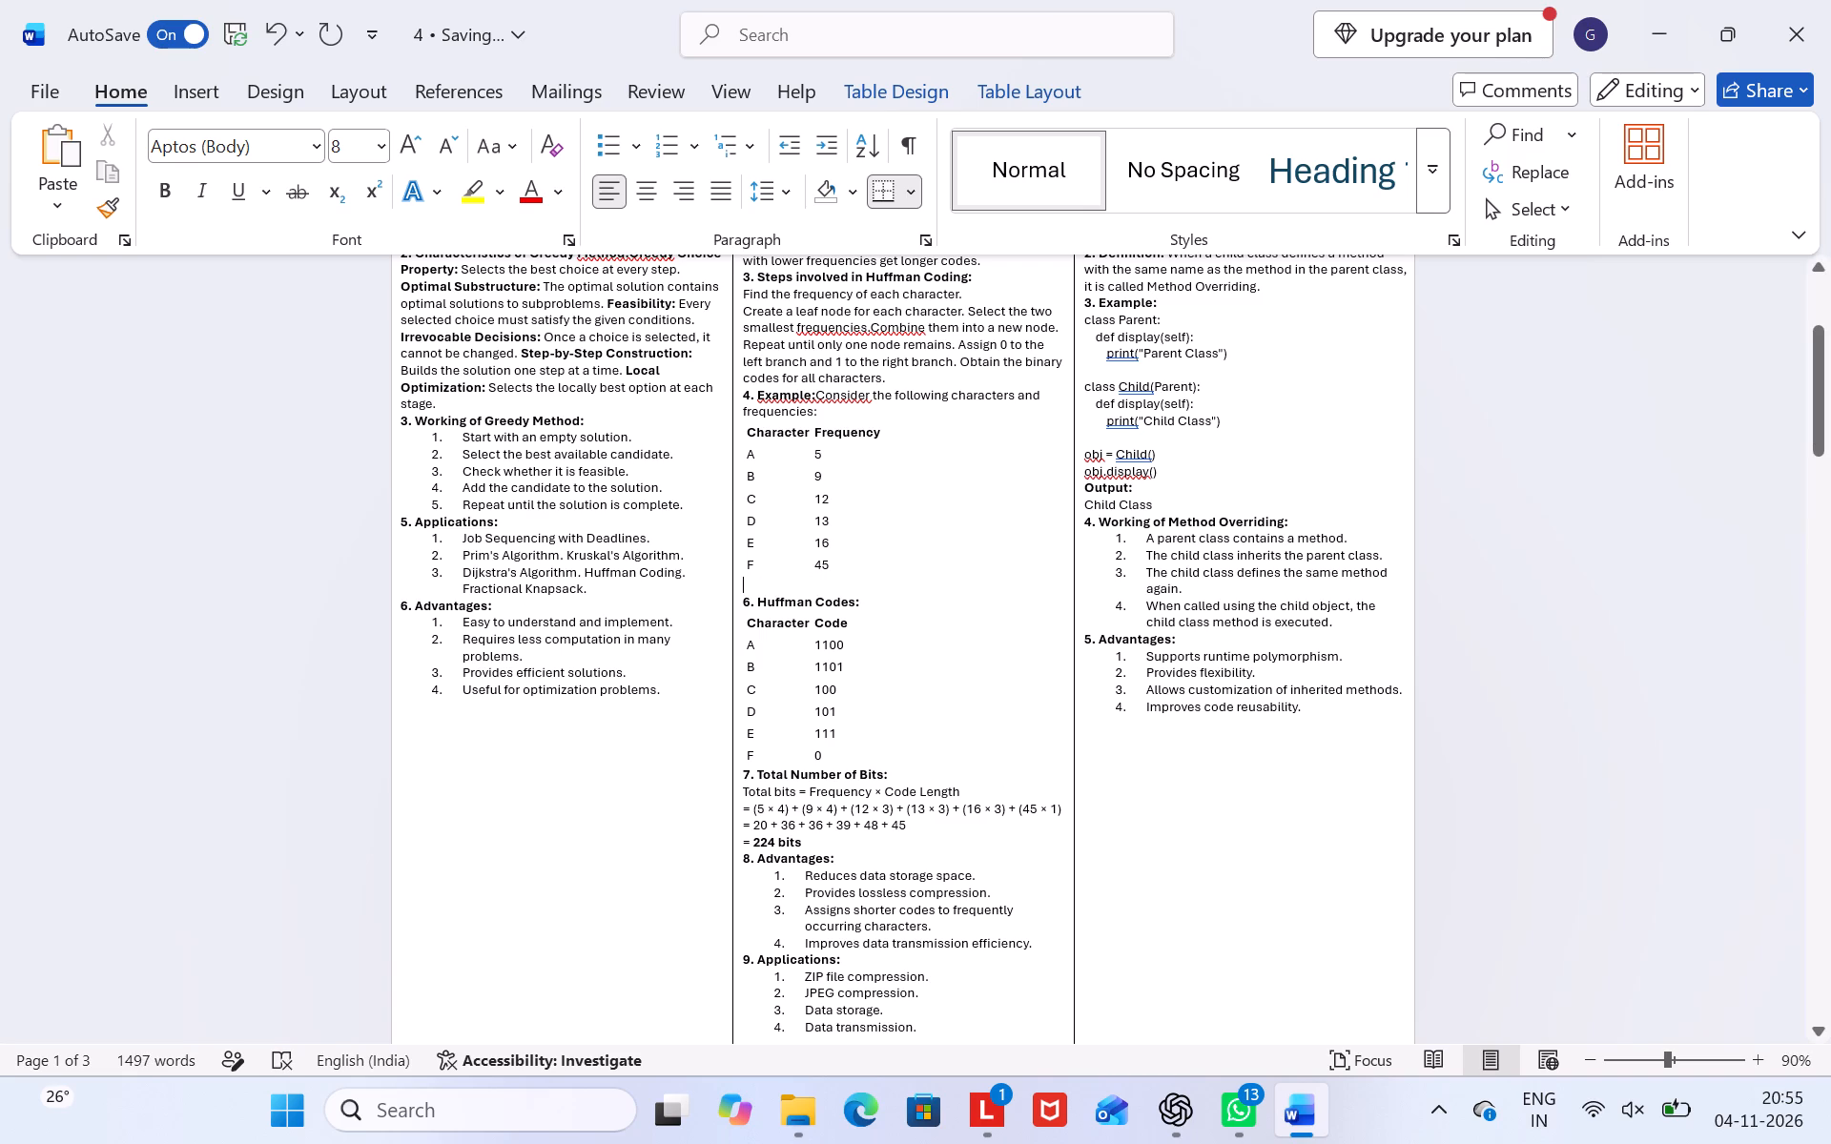
Select the Frequency column of the Character–Frequency table in the Q2 Huffman example.
left_click_drag(845, 565, 786, 428)
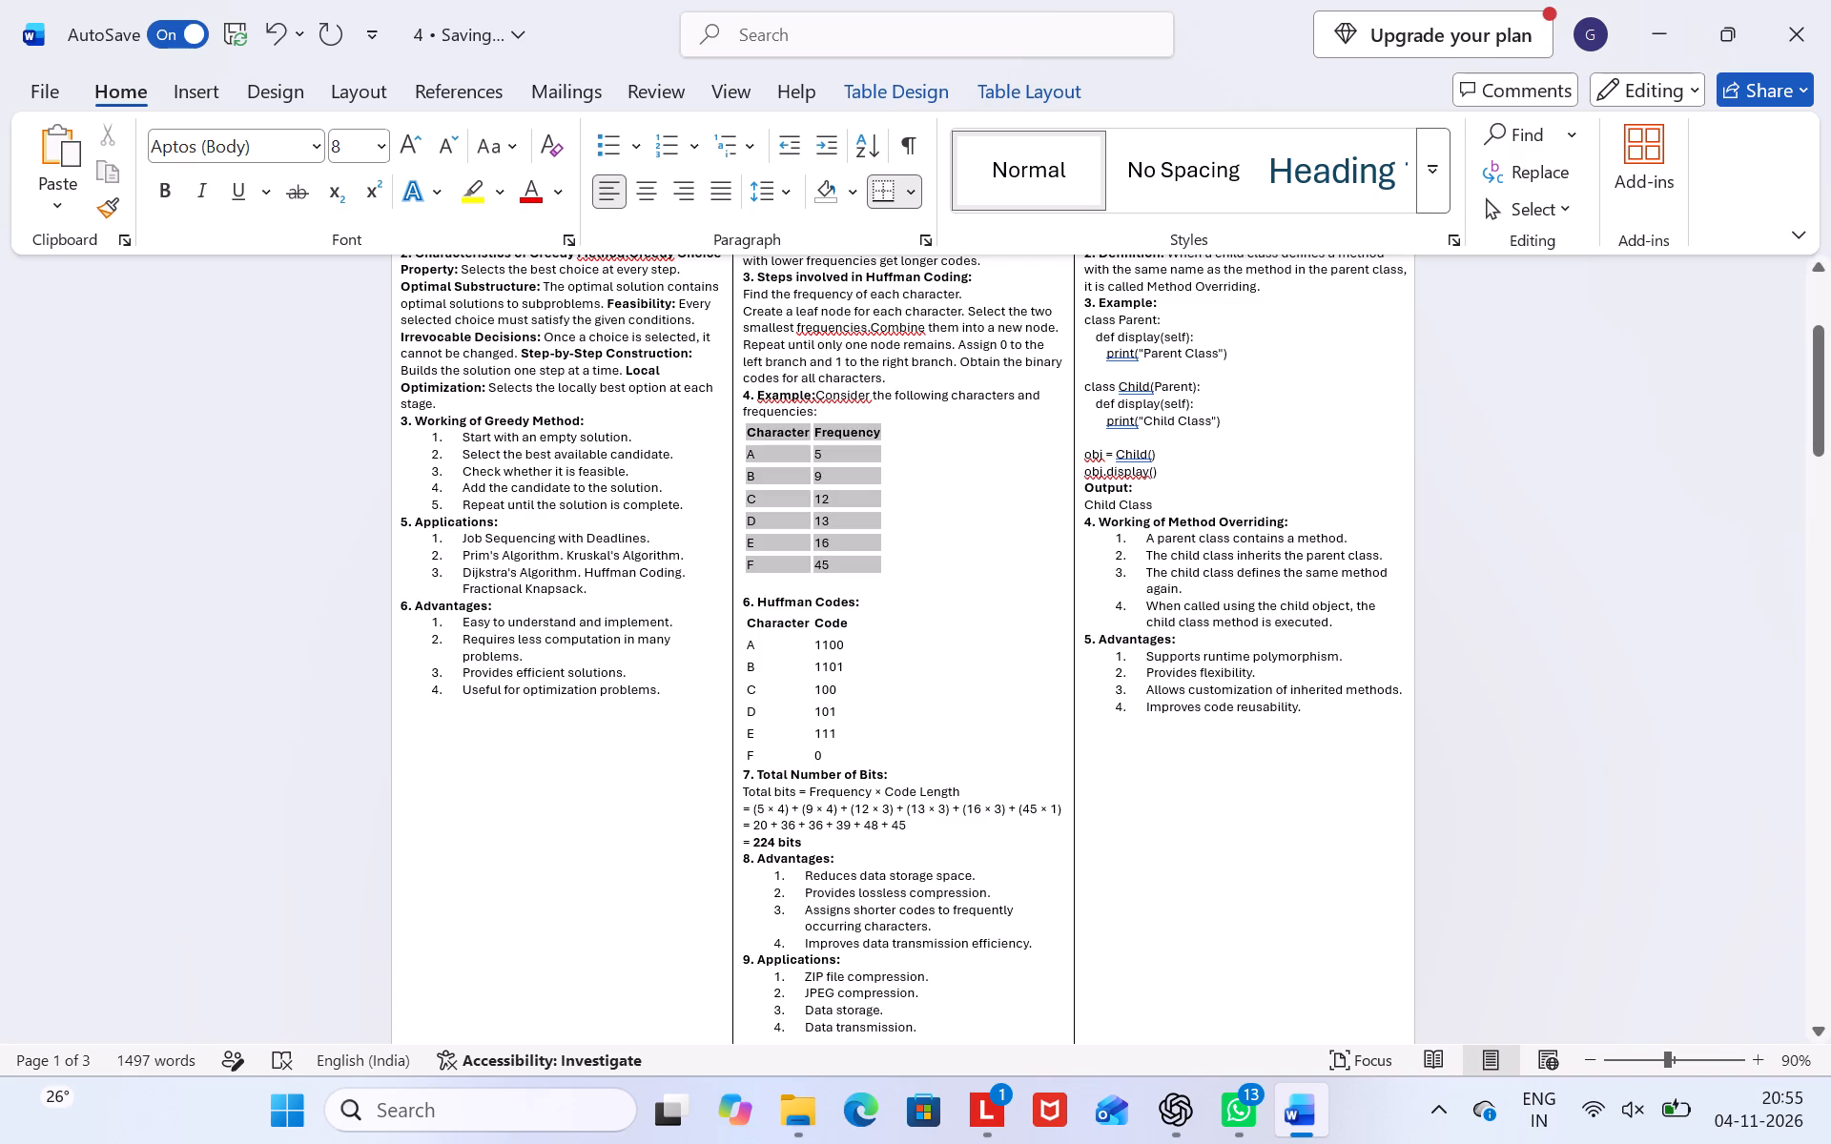
left_click_drag(786, 428, 781, 419)
left_click_drag(781, 419, 814, 437)
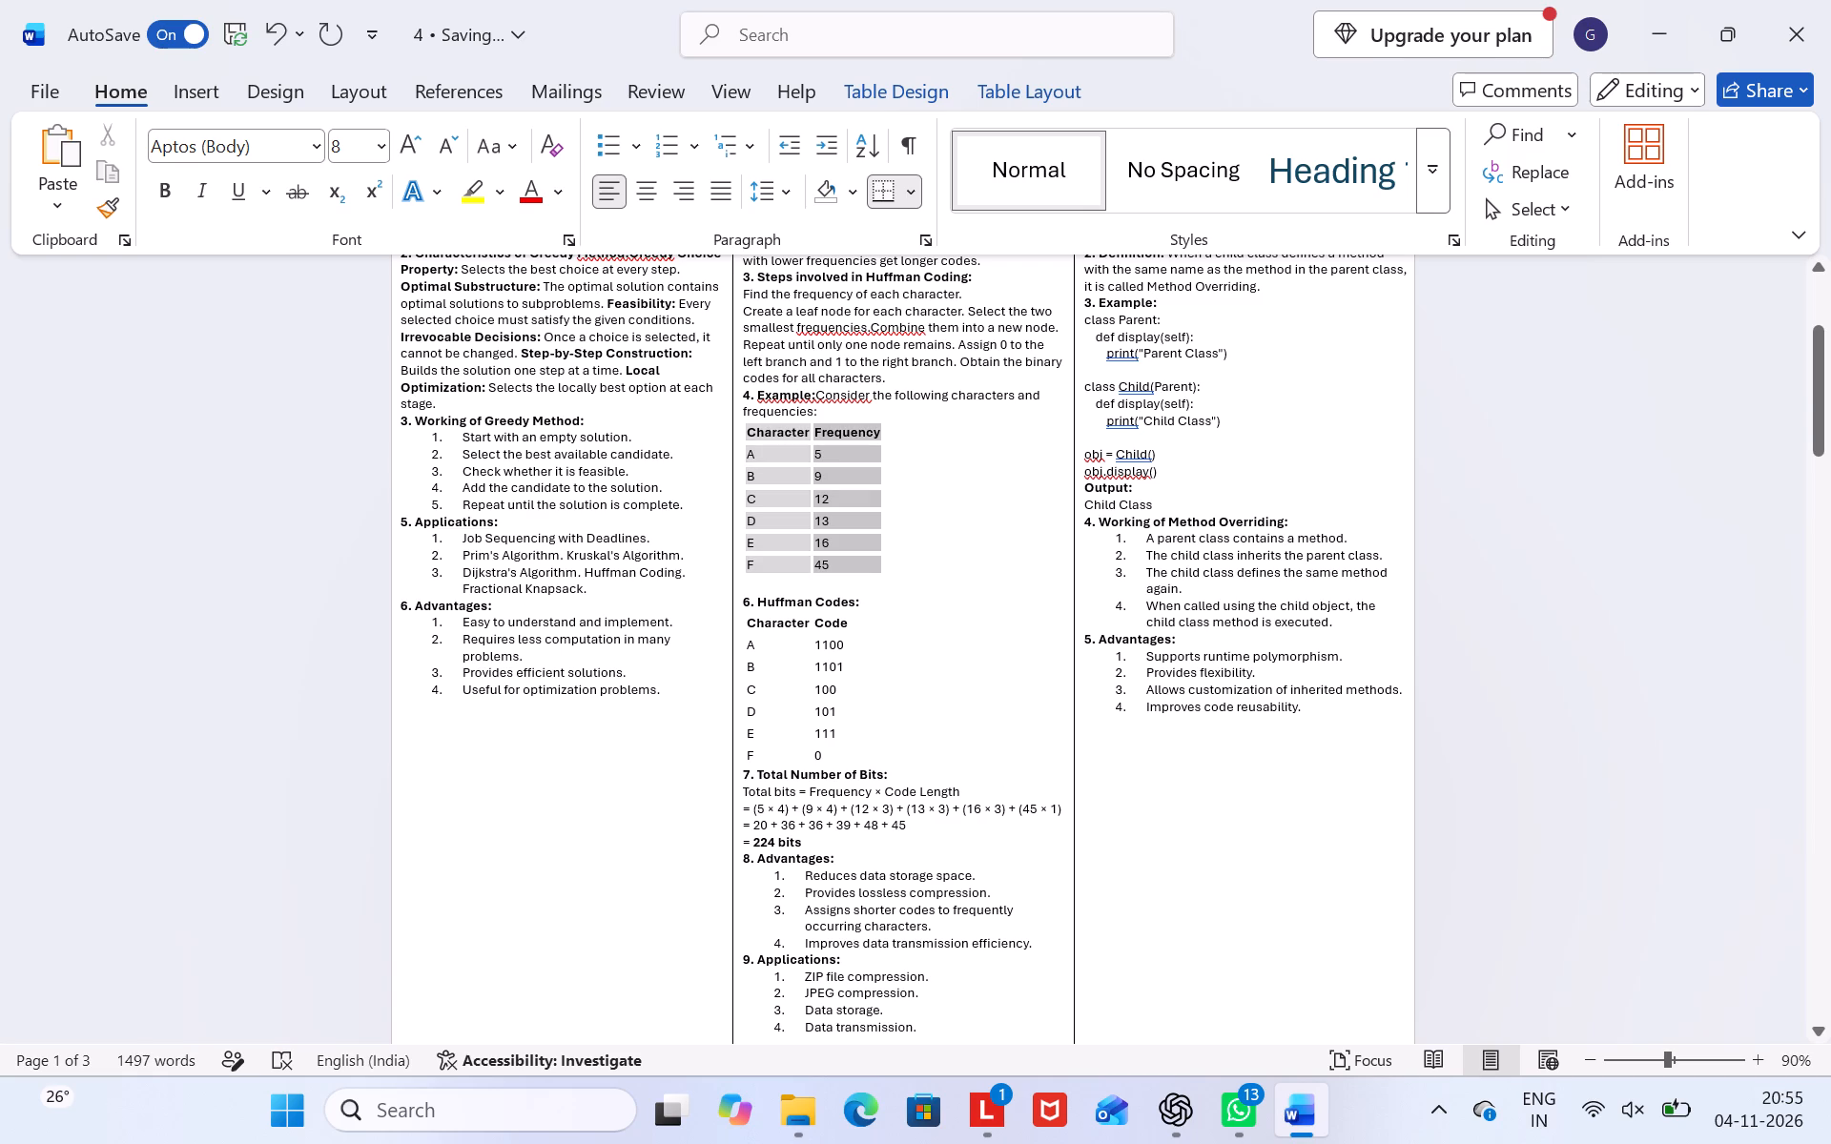
left_click_drag(814, 437, 886, 506)
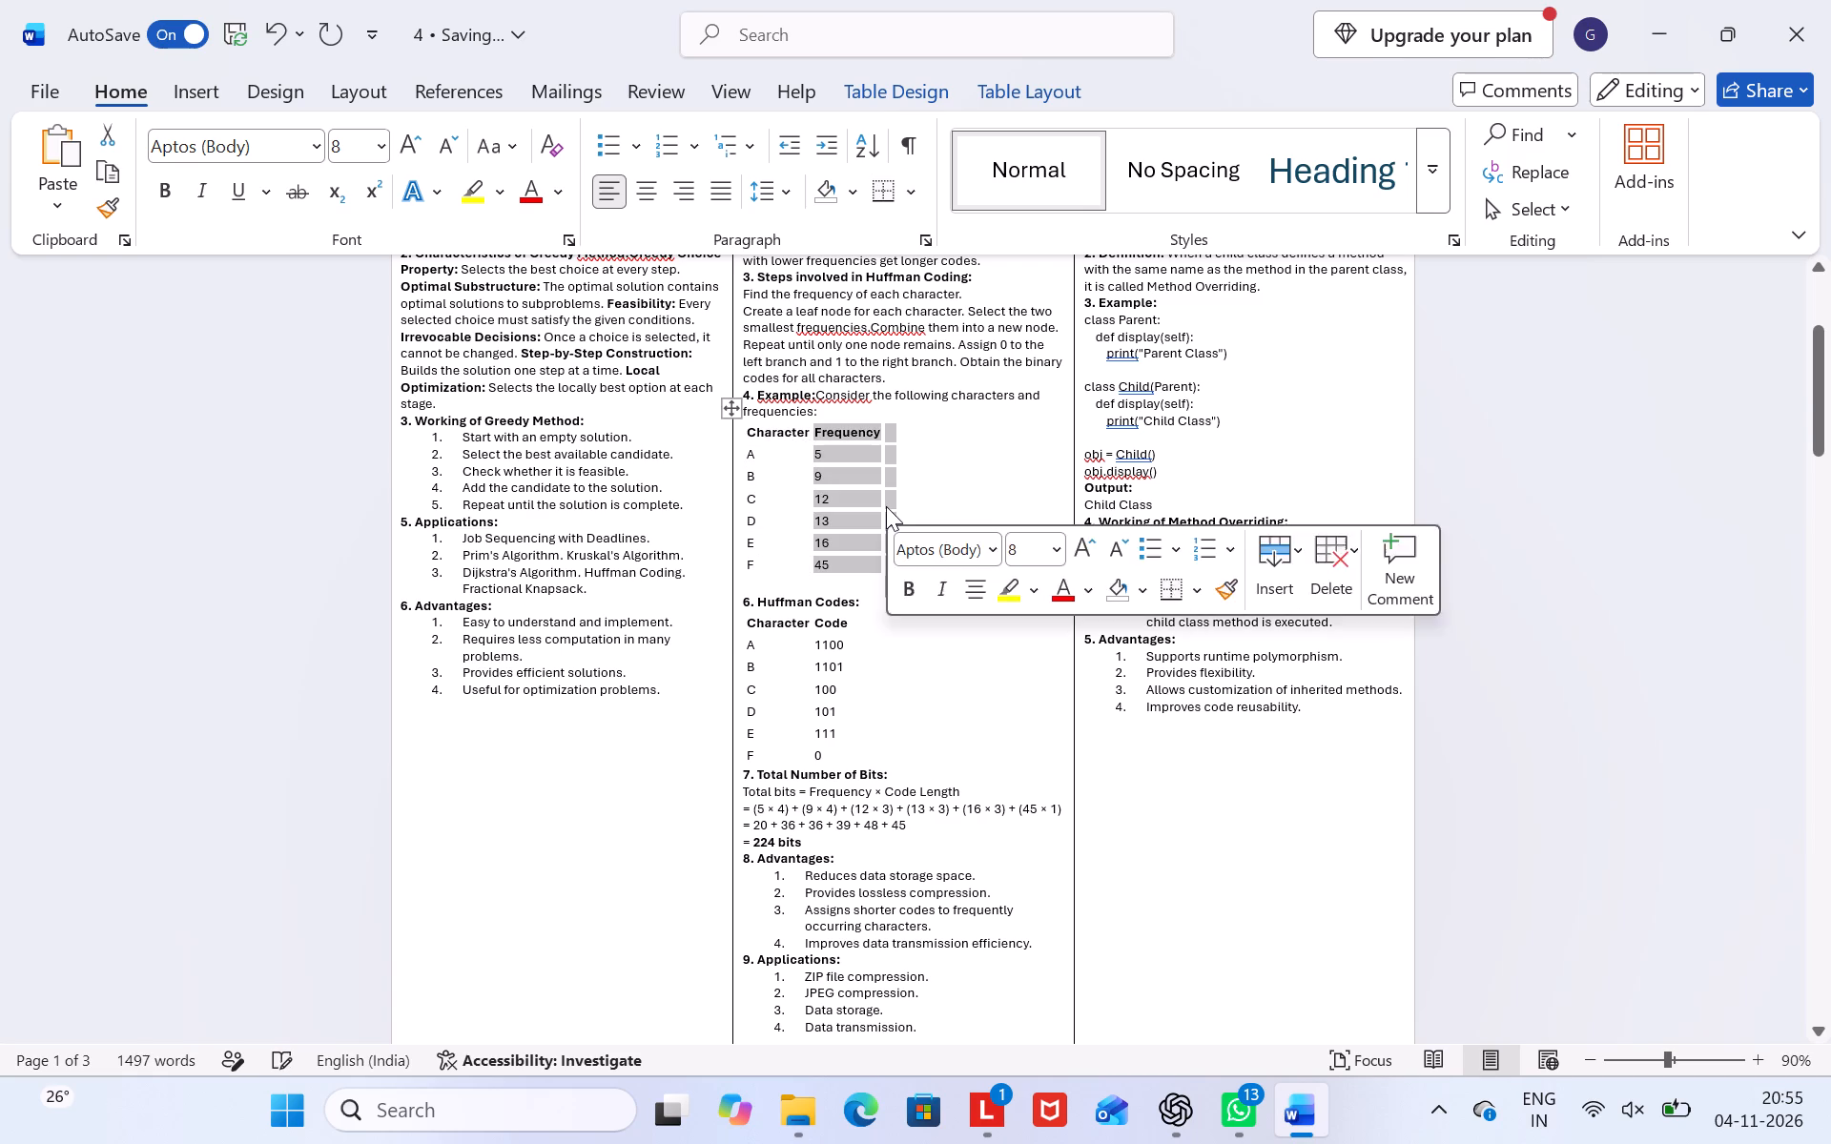
Undo the recent Q2 edits, back past the Huffman tree deletion, the "4. Example" line join and the coding steps' indent removal.
key("ctrl+z")
key("ctrl+z")
key("ctrl+z")
key("ctrl+z")
key("ctrl+z")
key("ctrl+z")
key("ctrl+z")
key("ctrl+z")
key("ctrl+z")
key("ctrl+z")
key("ctrl+z")
key("ctrl+z")
key("ctrl+z")
key("ctrl+z")
key("ctrl+z")
key("ctrl+z")
key("ctrl+z")
key("ctrl+z")
key("ctrl+z")
key("ctrl+z")
key("ctrl+z")
key("ctrl+z")
key("ctrl+z")
key("ctrl+z")
key("ctrl+z")
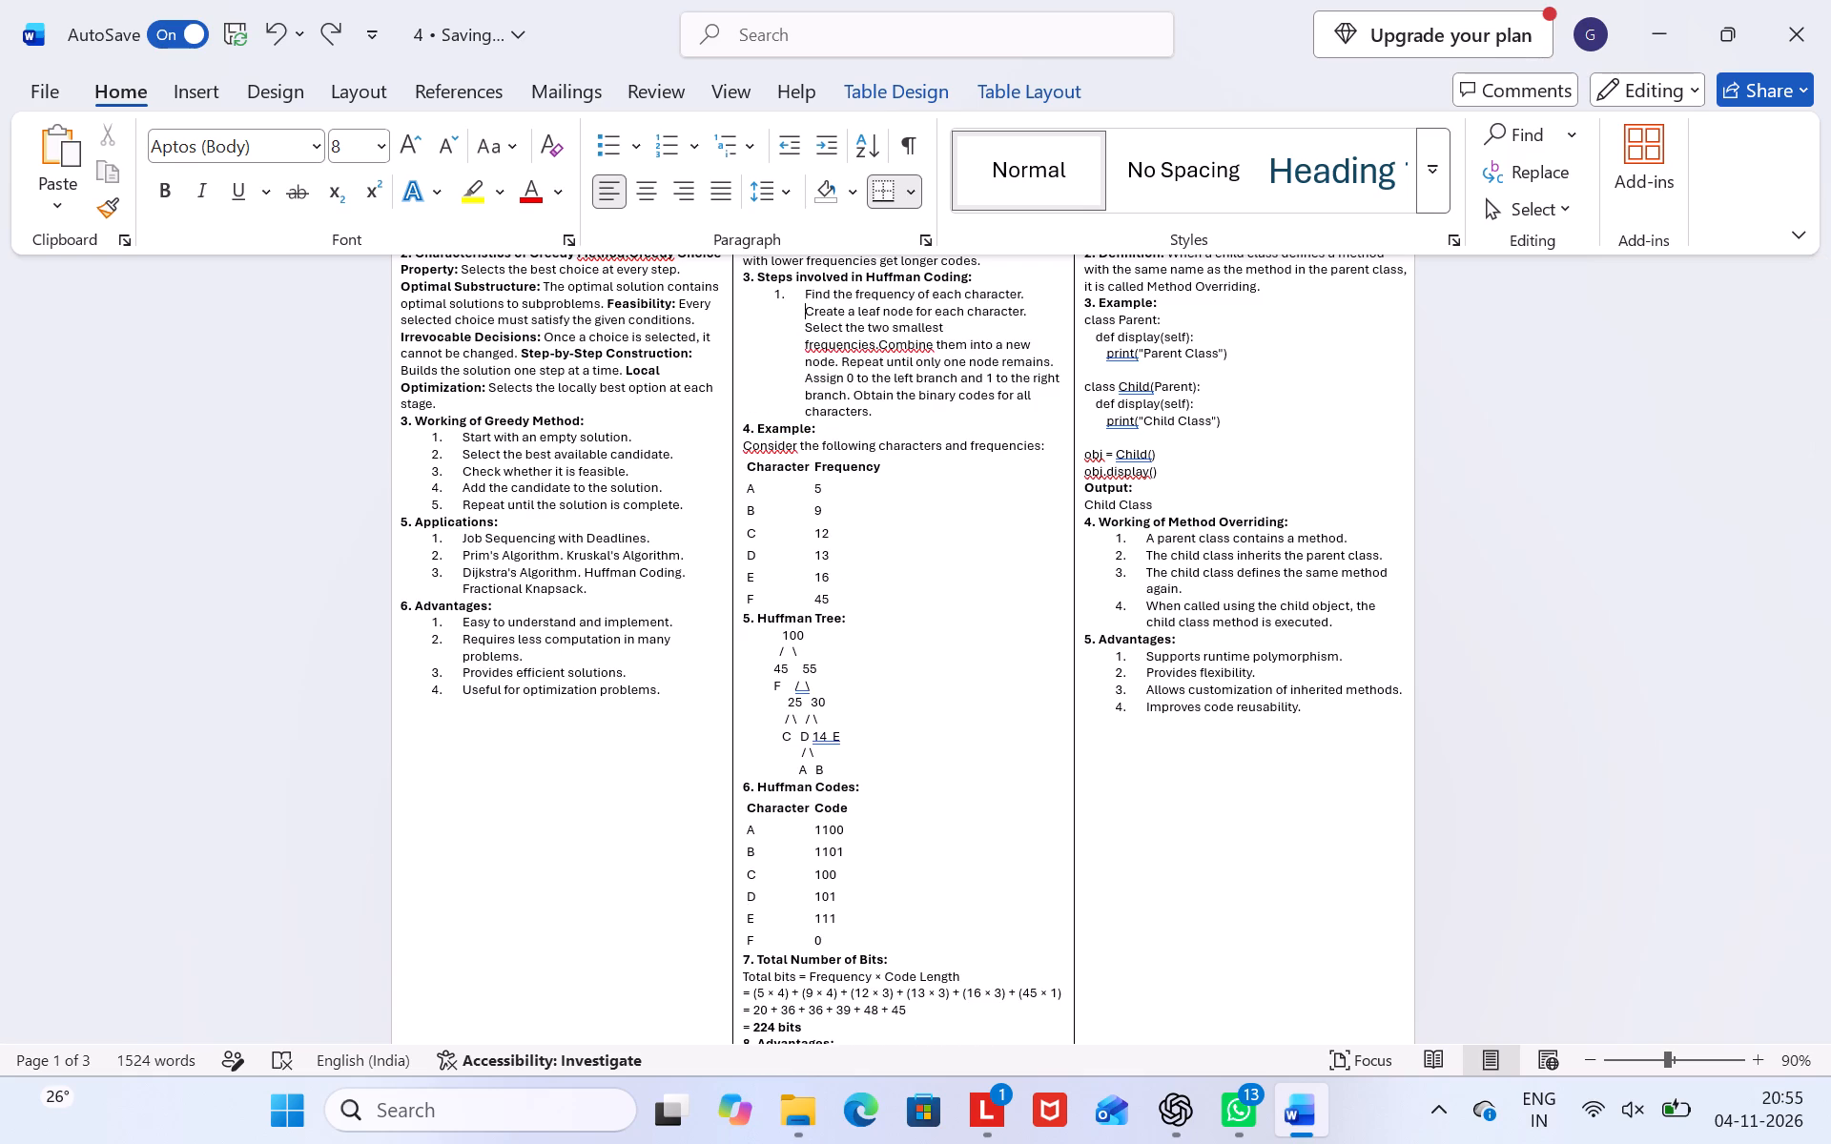
Remove the list indentation from the "Create a leaf node for each character" paragraph under "3. Steps involved in Huffman Coding".
key("BackSpace")
key("BackSpace")
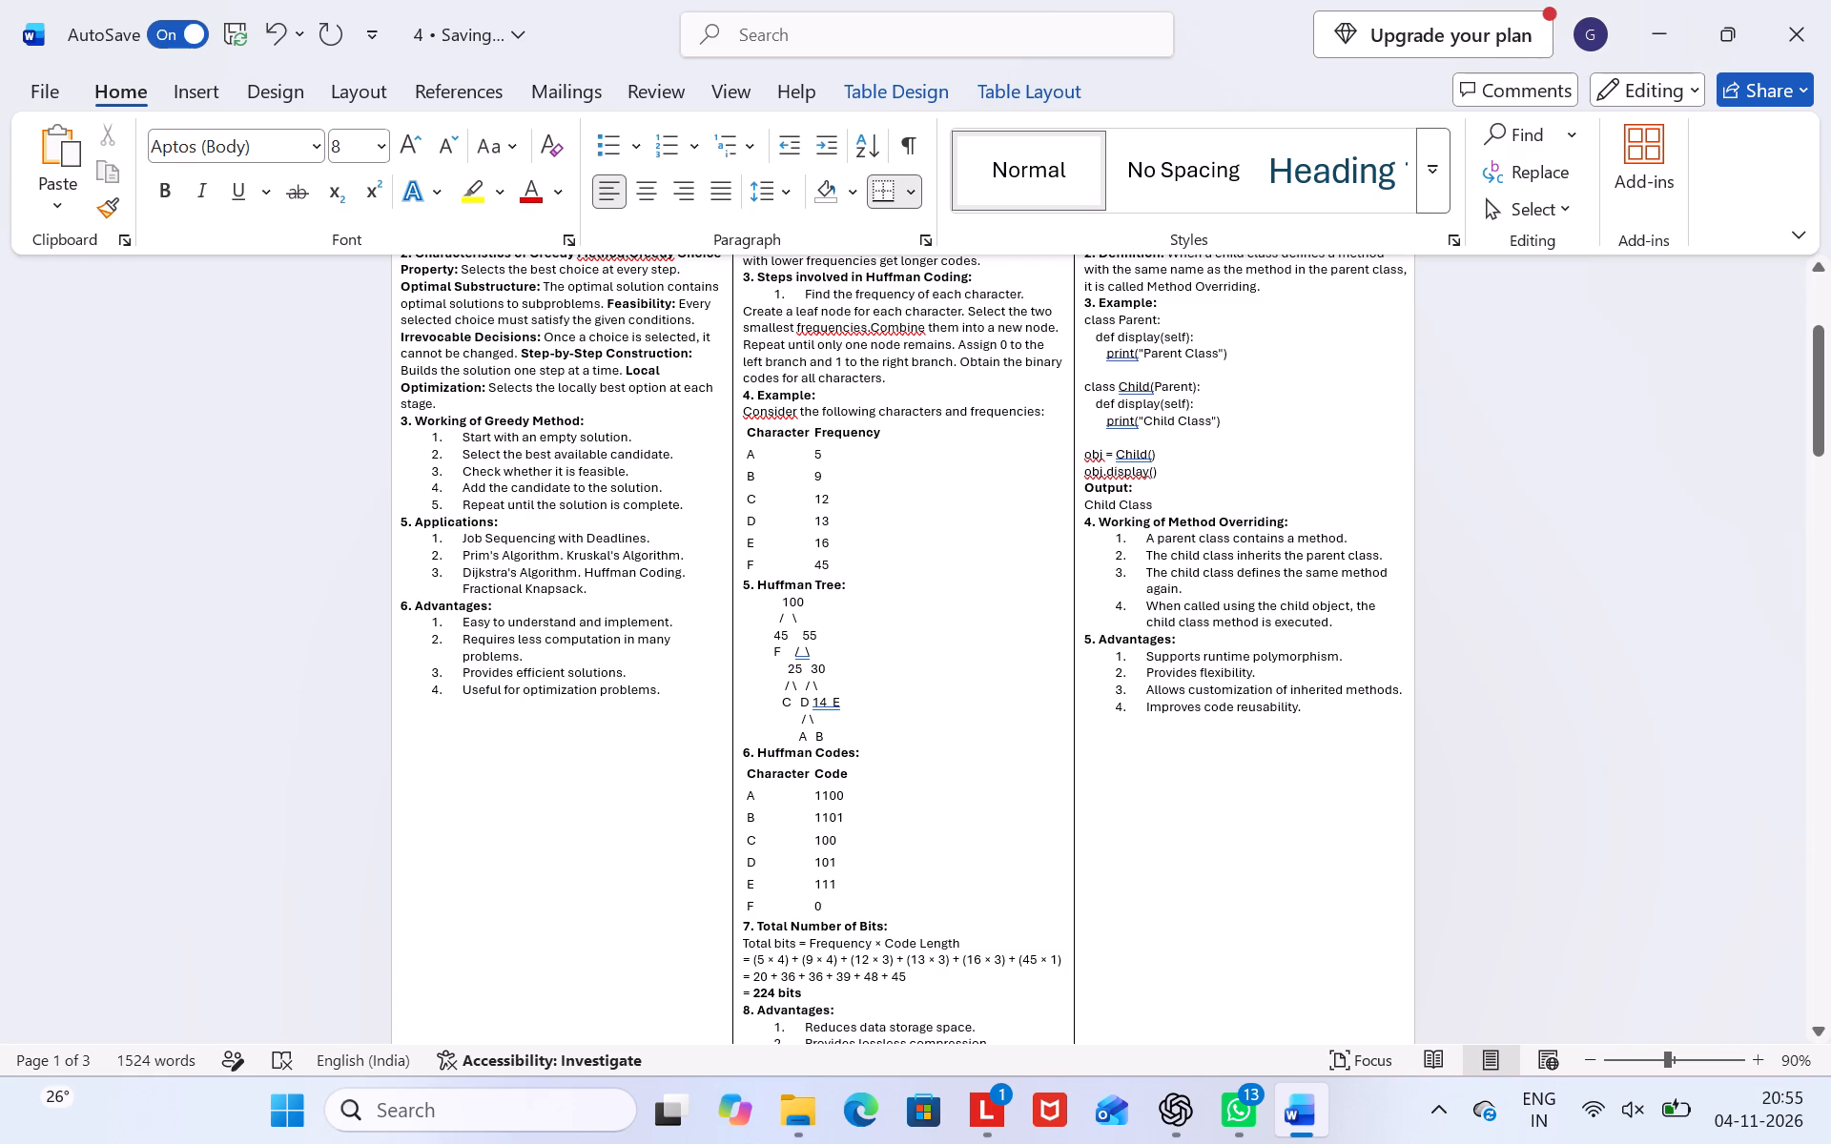
Cut the Q2 content from the Character–Frequency table through "= 20 + 36 +" in the "7. Total Number of Bits" calculation.
left_click_drag(812, 984, 779, 449)
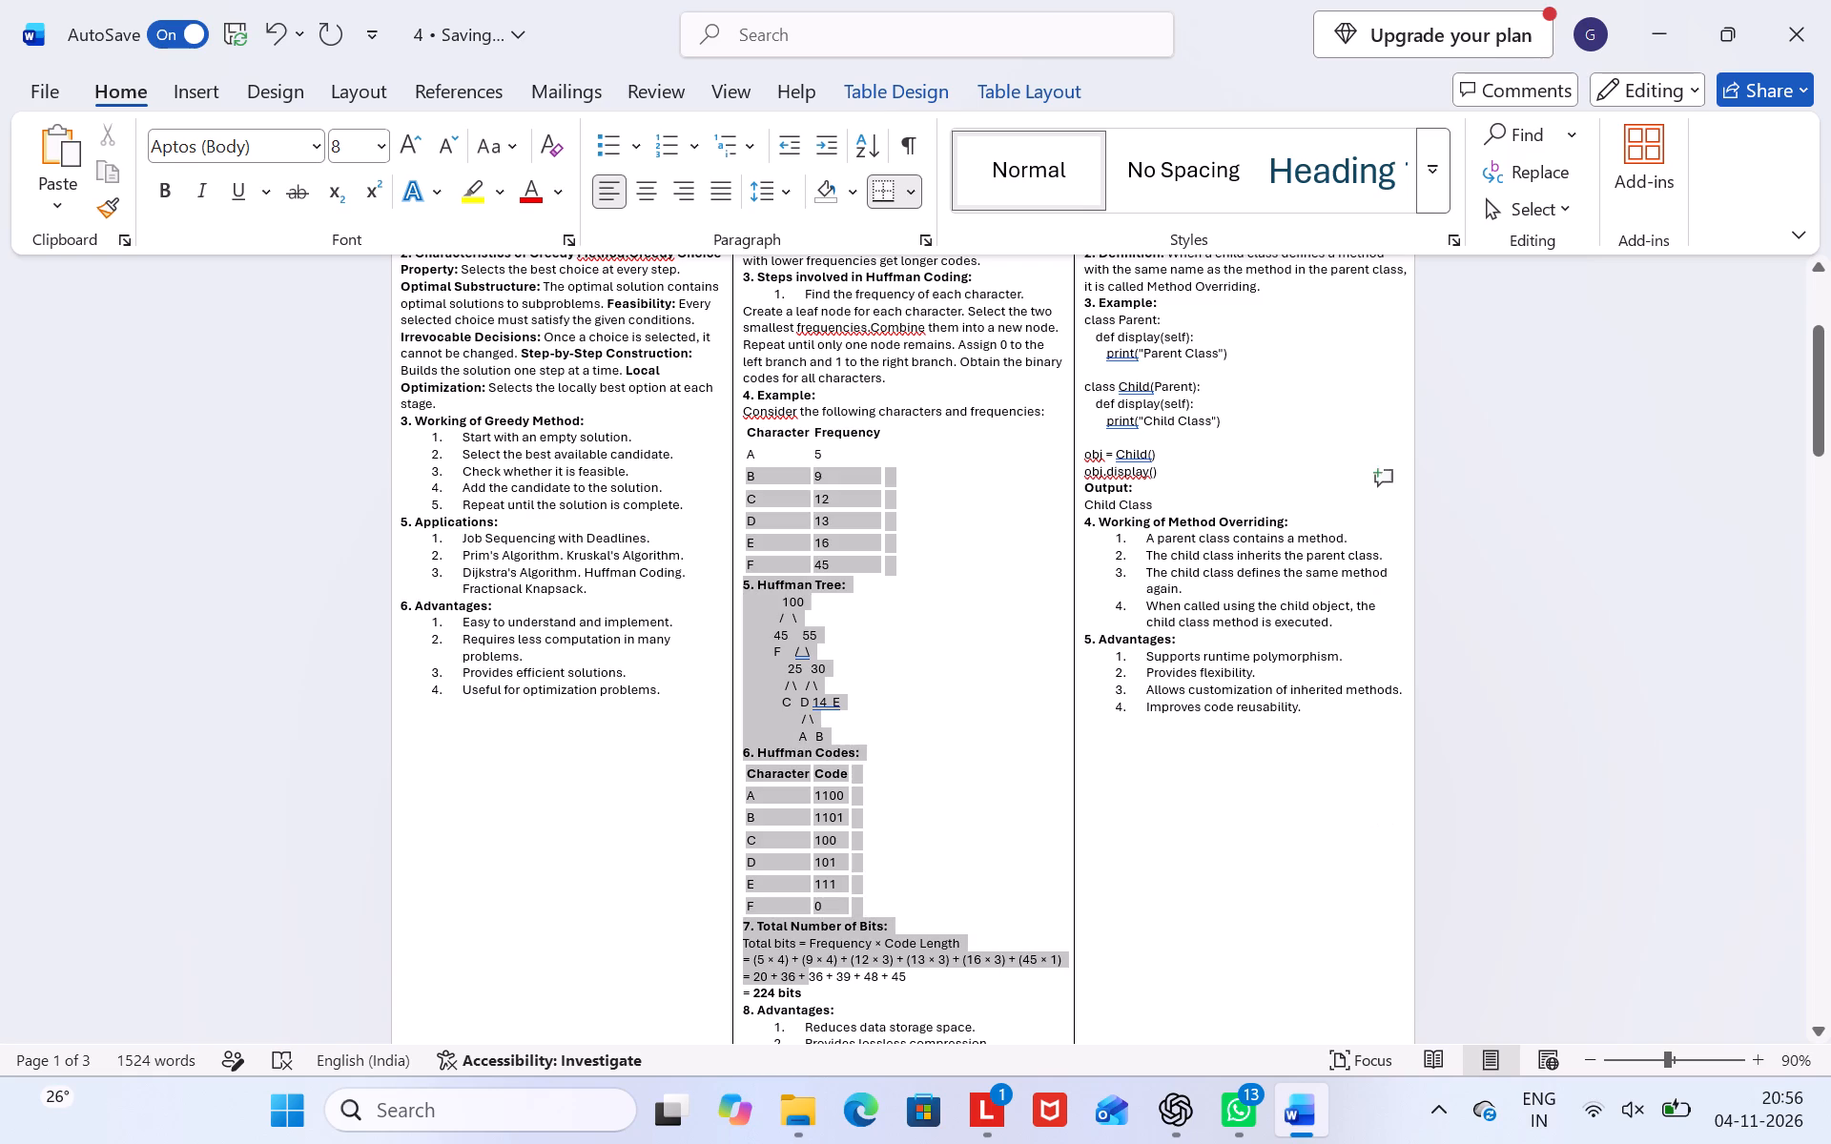
left_click_drag(779, 449, 754, 430)
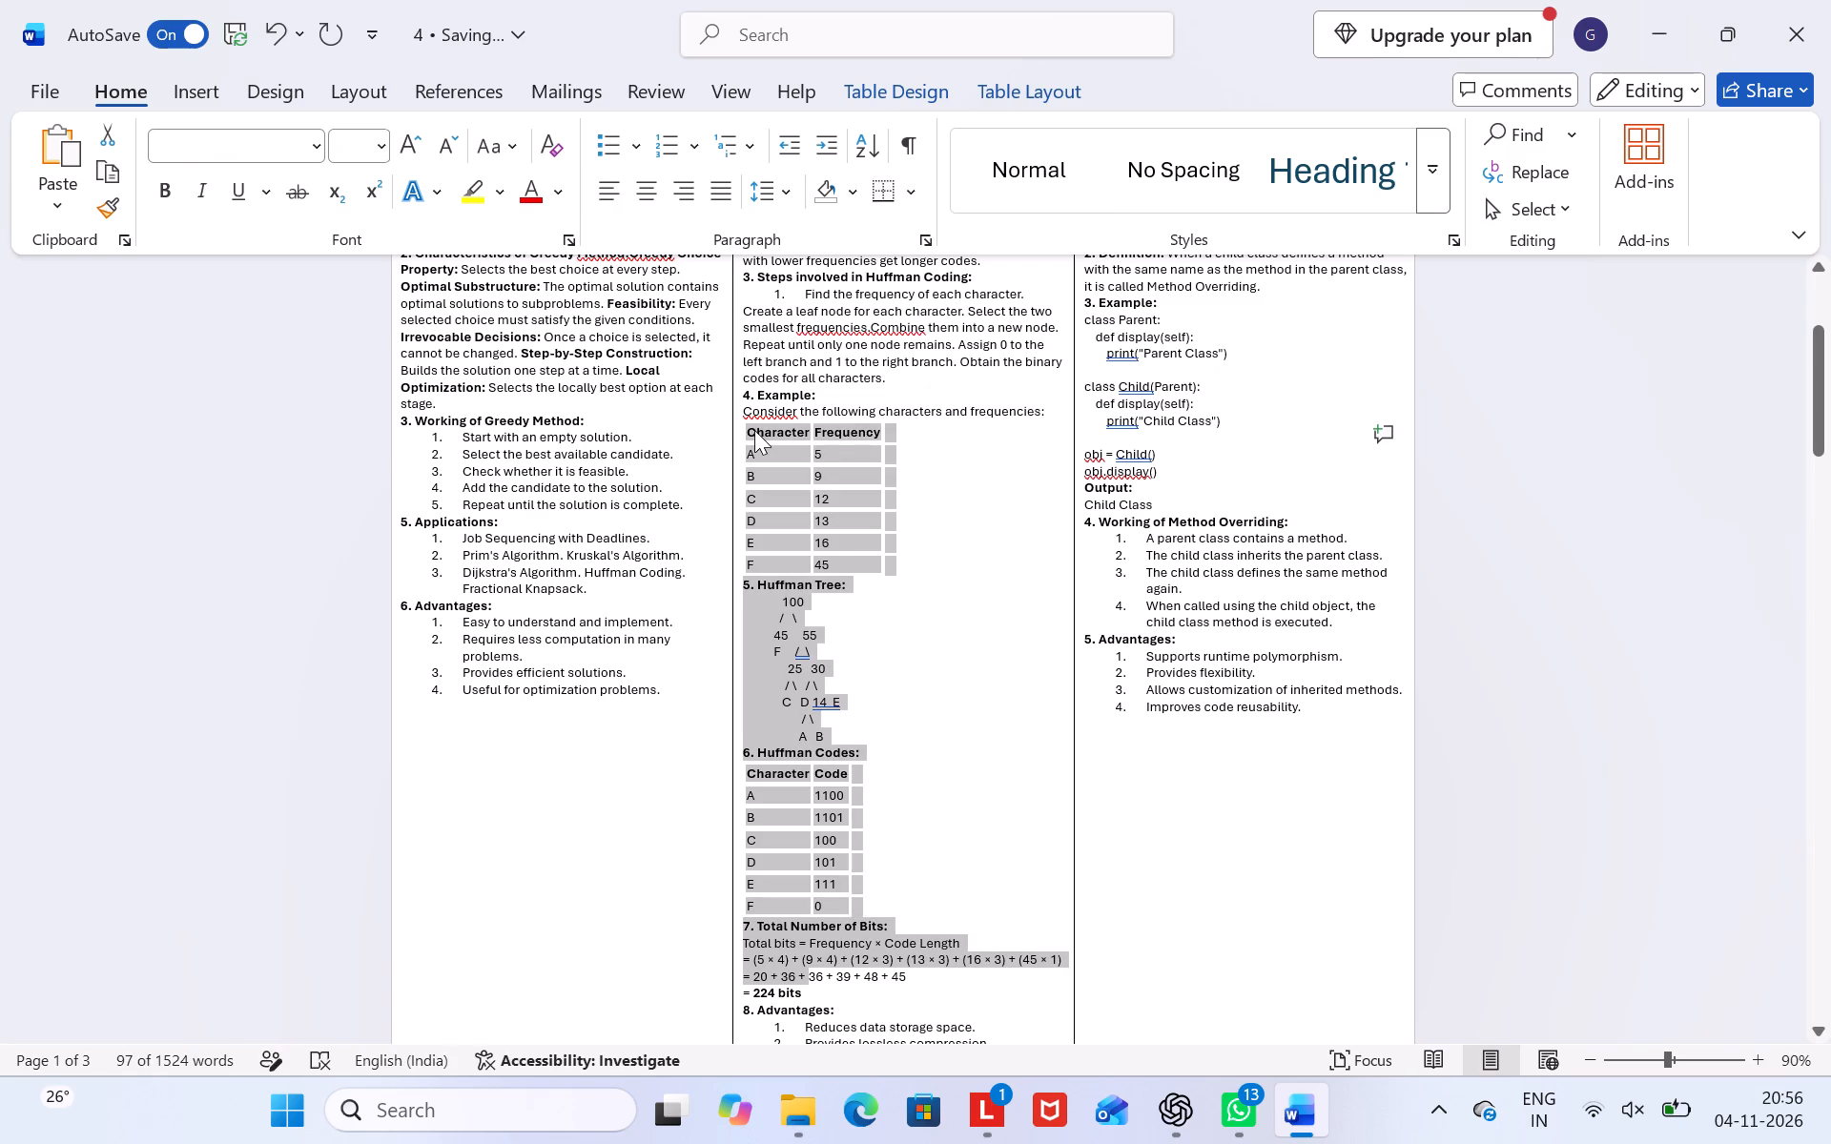
key("ctrl+x")
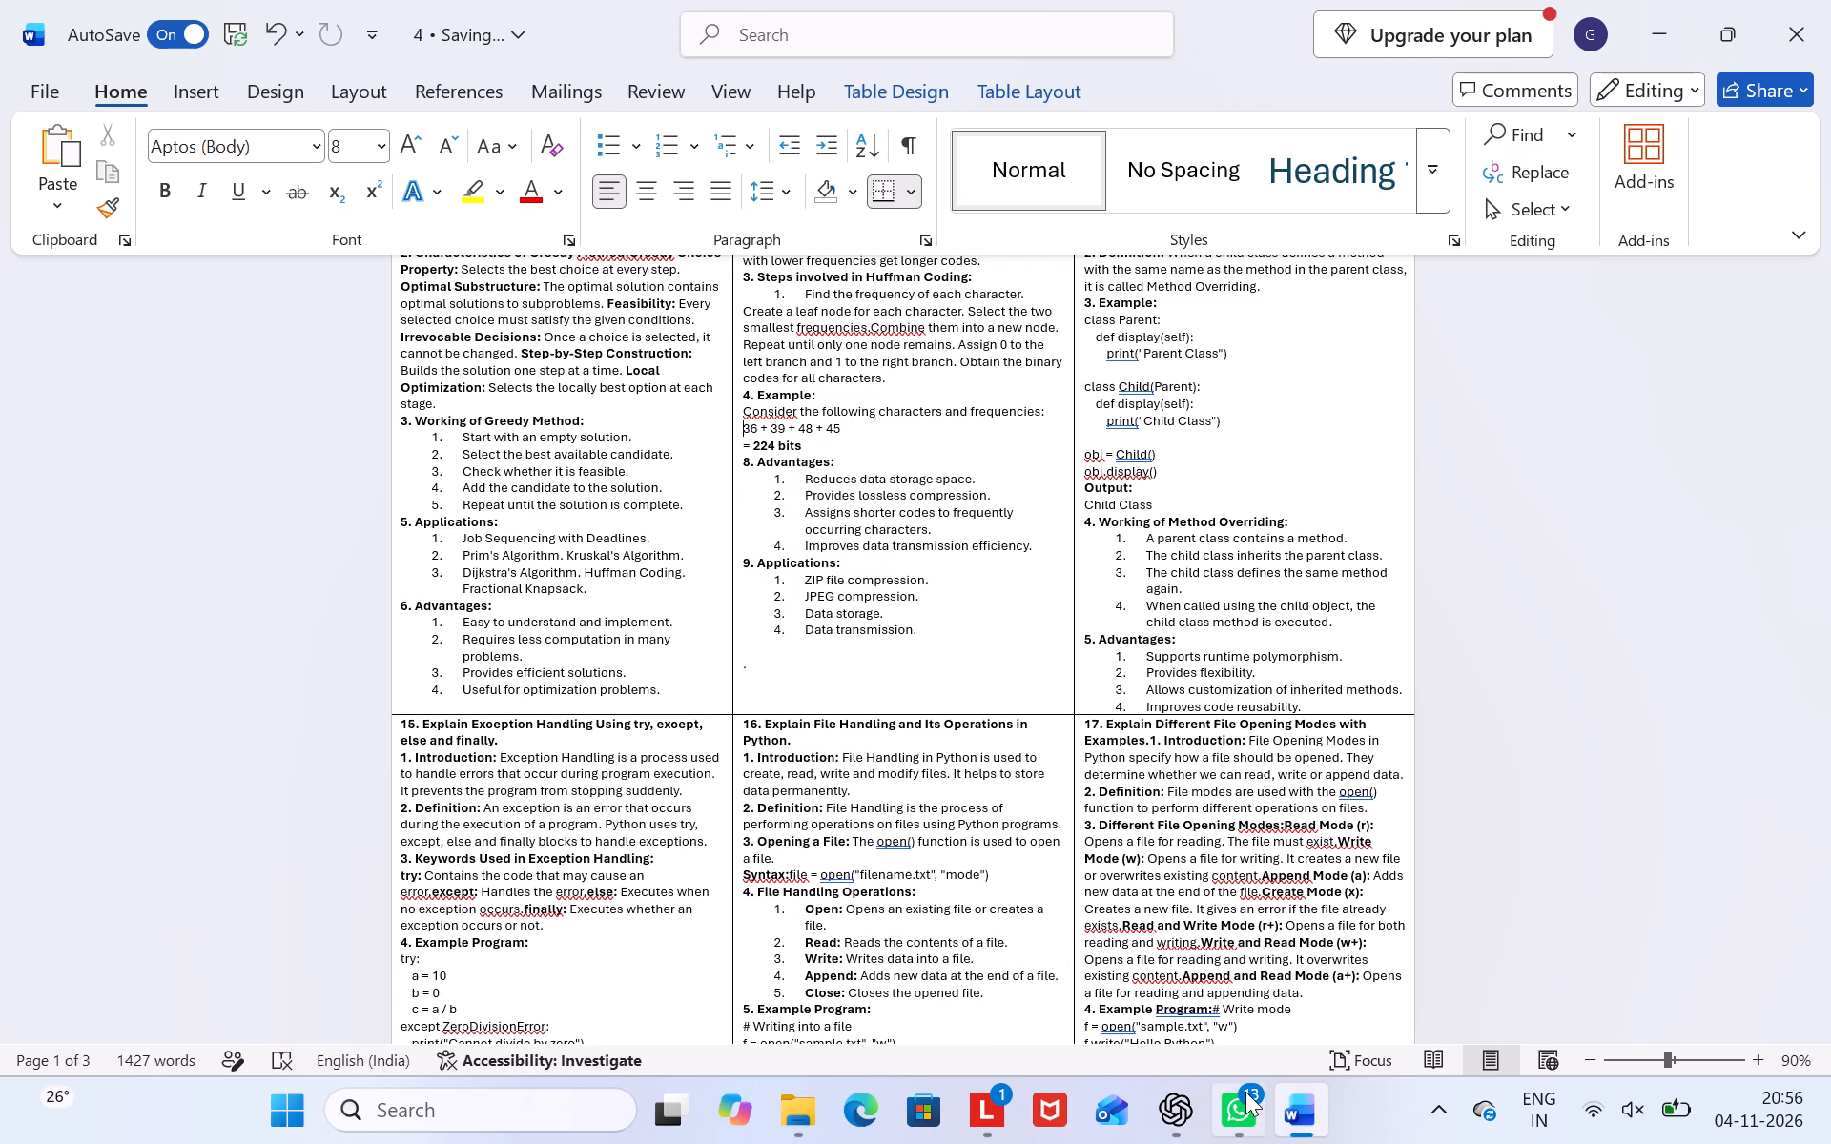
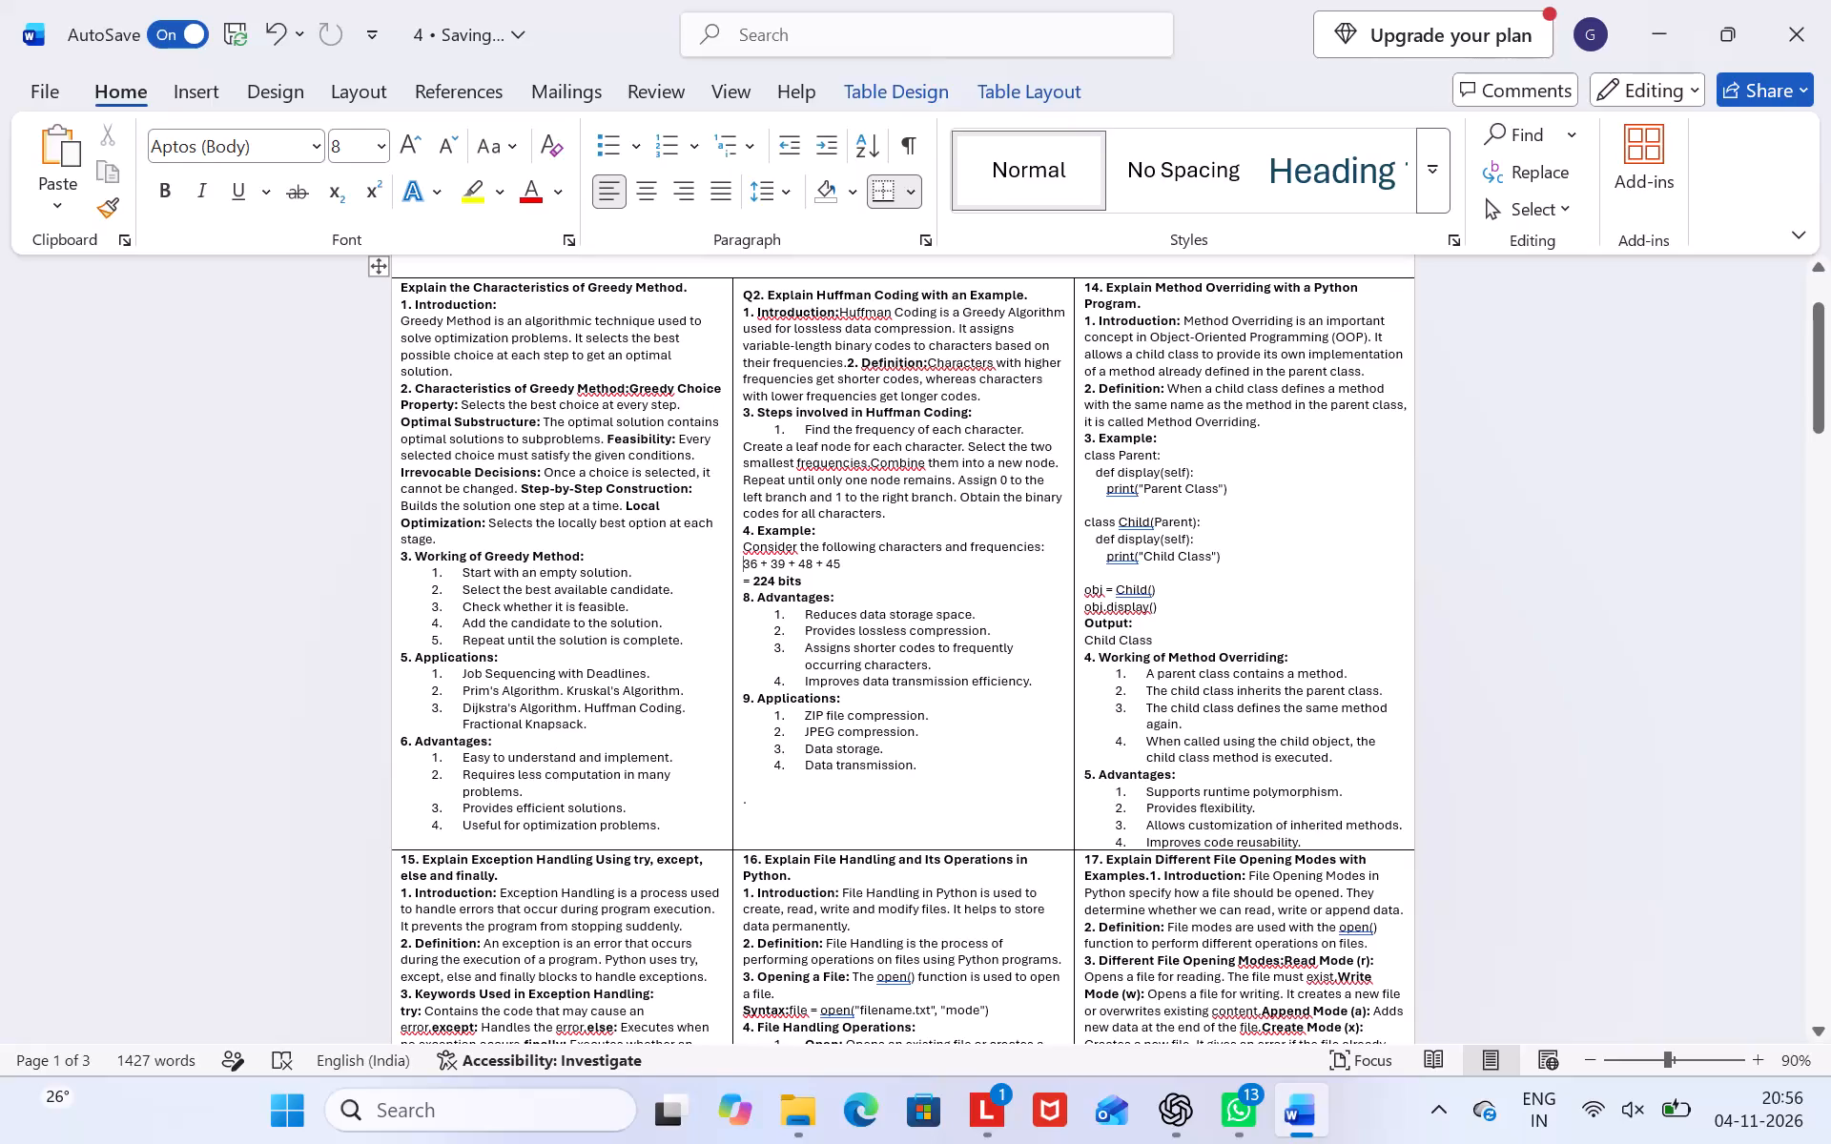
Delete the entire "14. Explain Method Overriding with a Python Program" answer, from its heading through the last Advantages item, from its table cell.
left_click_drag(1311, 837, 1166, 395)
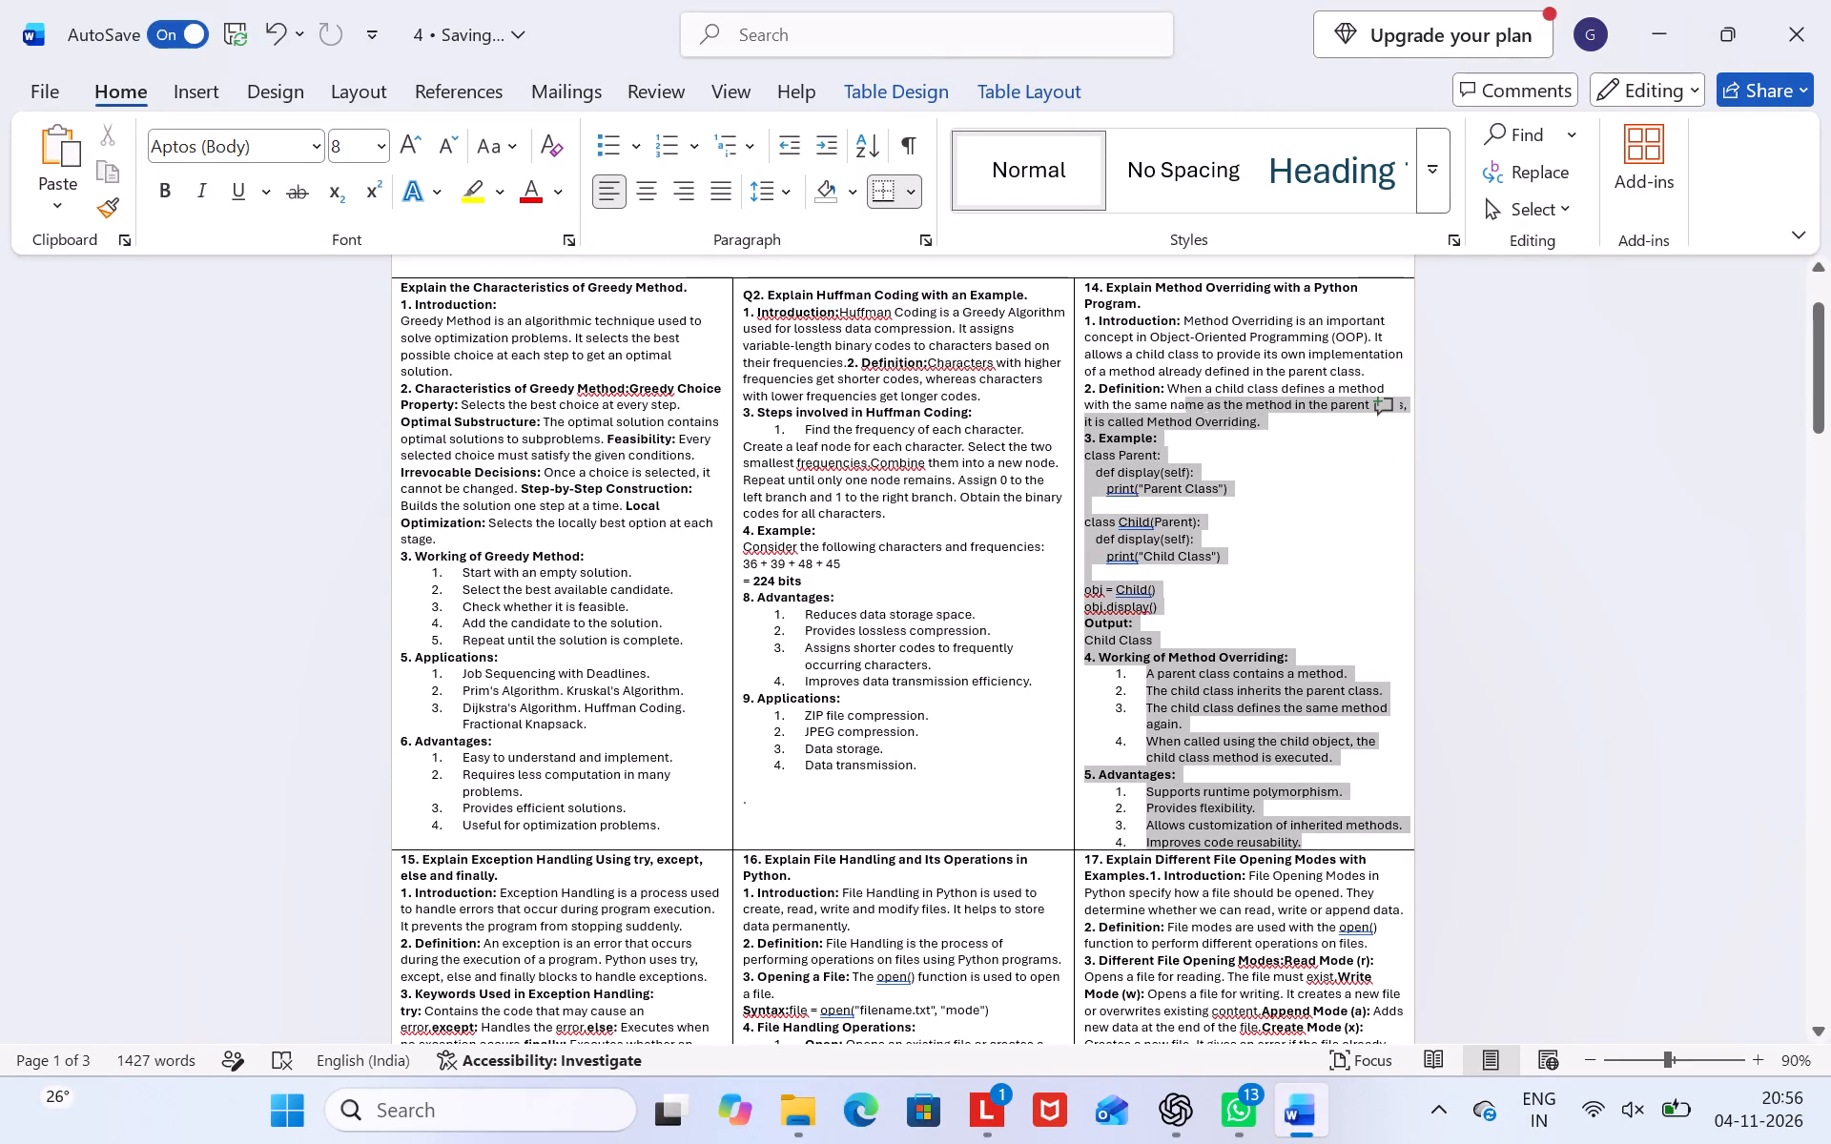
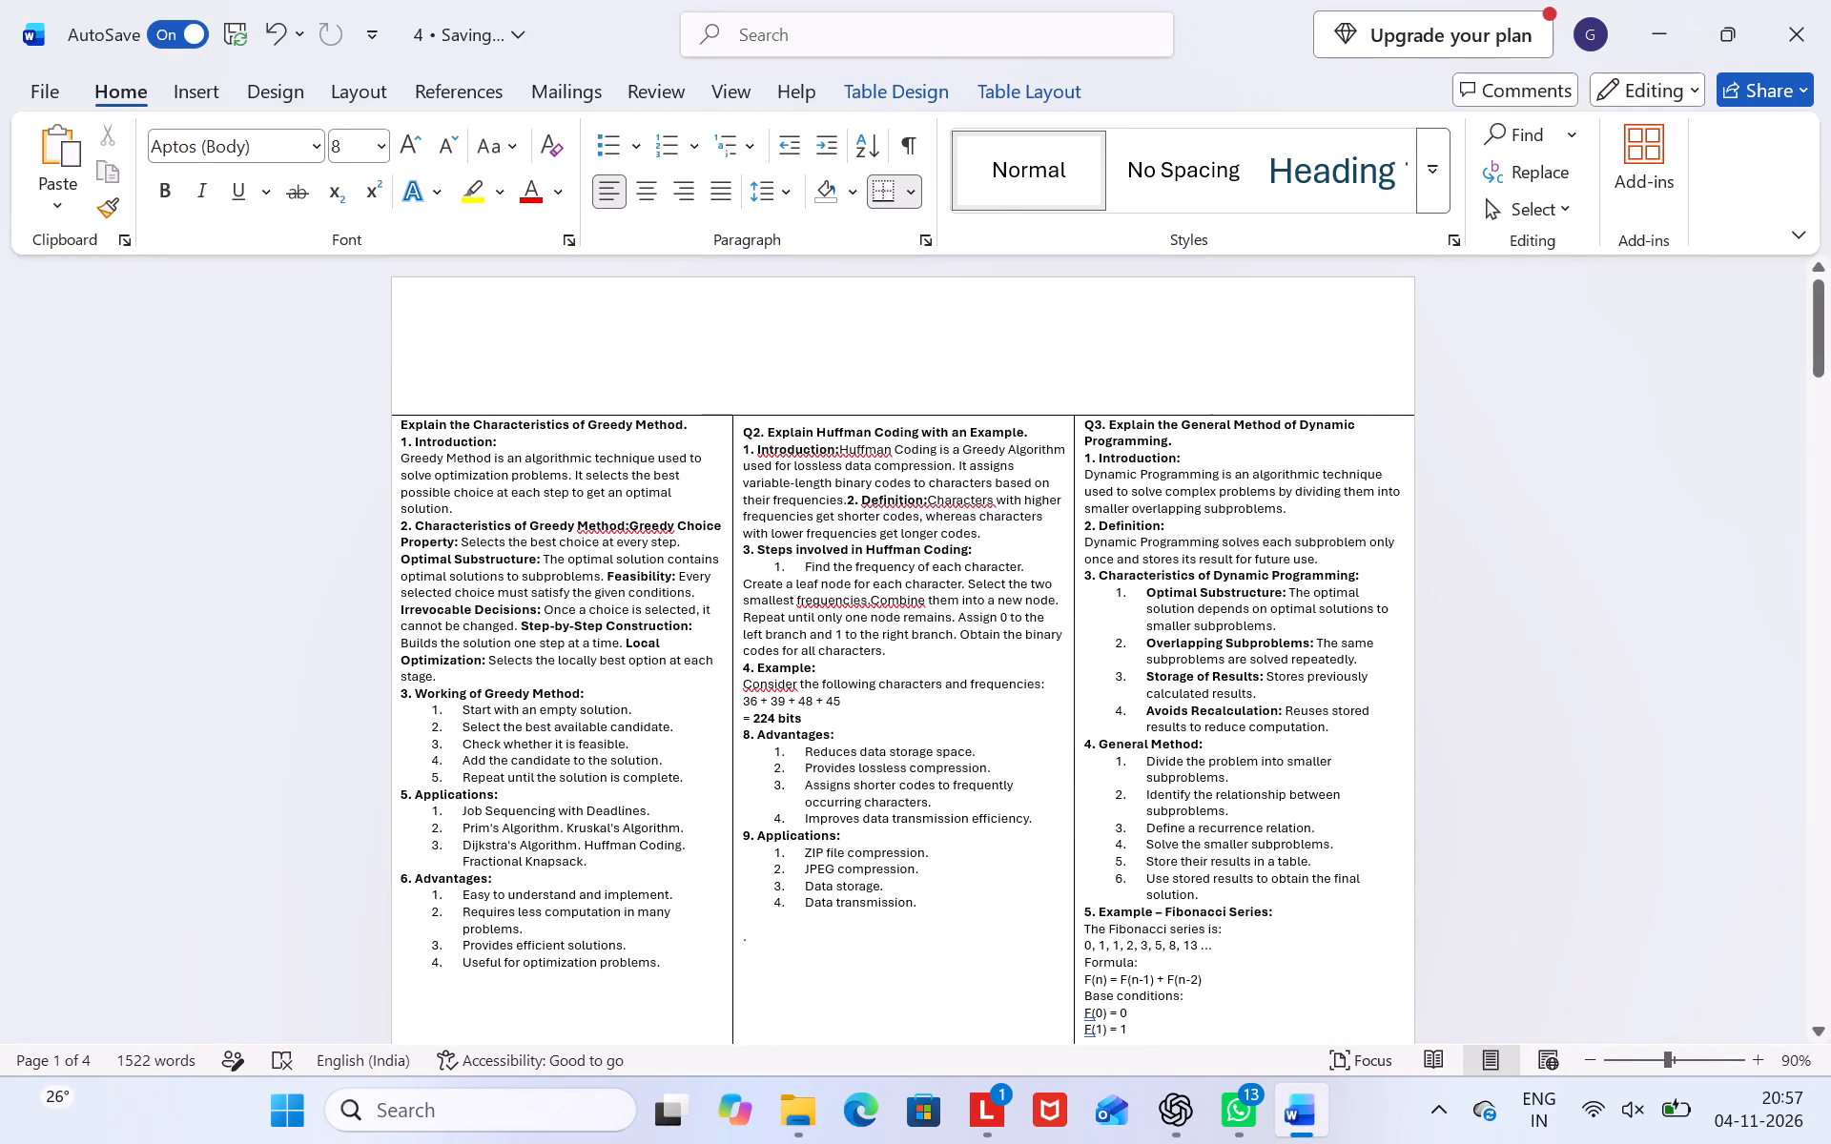
Join the "1. Introduction:" heading onto the end of the Q3 title line on Dynamic Programming.
left_click(1090, 457)
key("Left")
key("BackSpace")
Run the Q3 "2. Definition:" heading on directly after the introduction paragraph's last sentence.
key("Down")
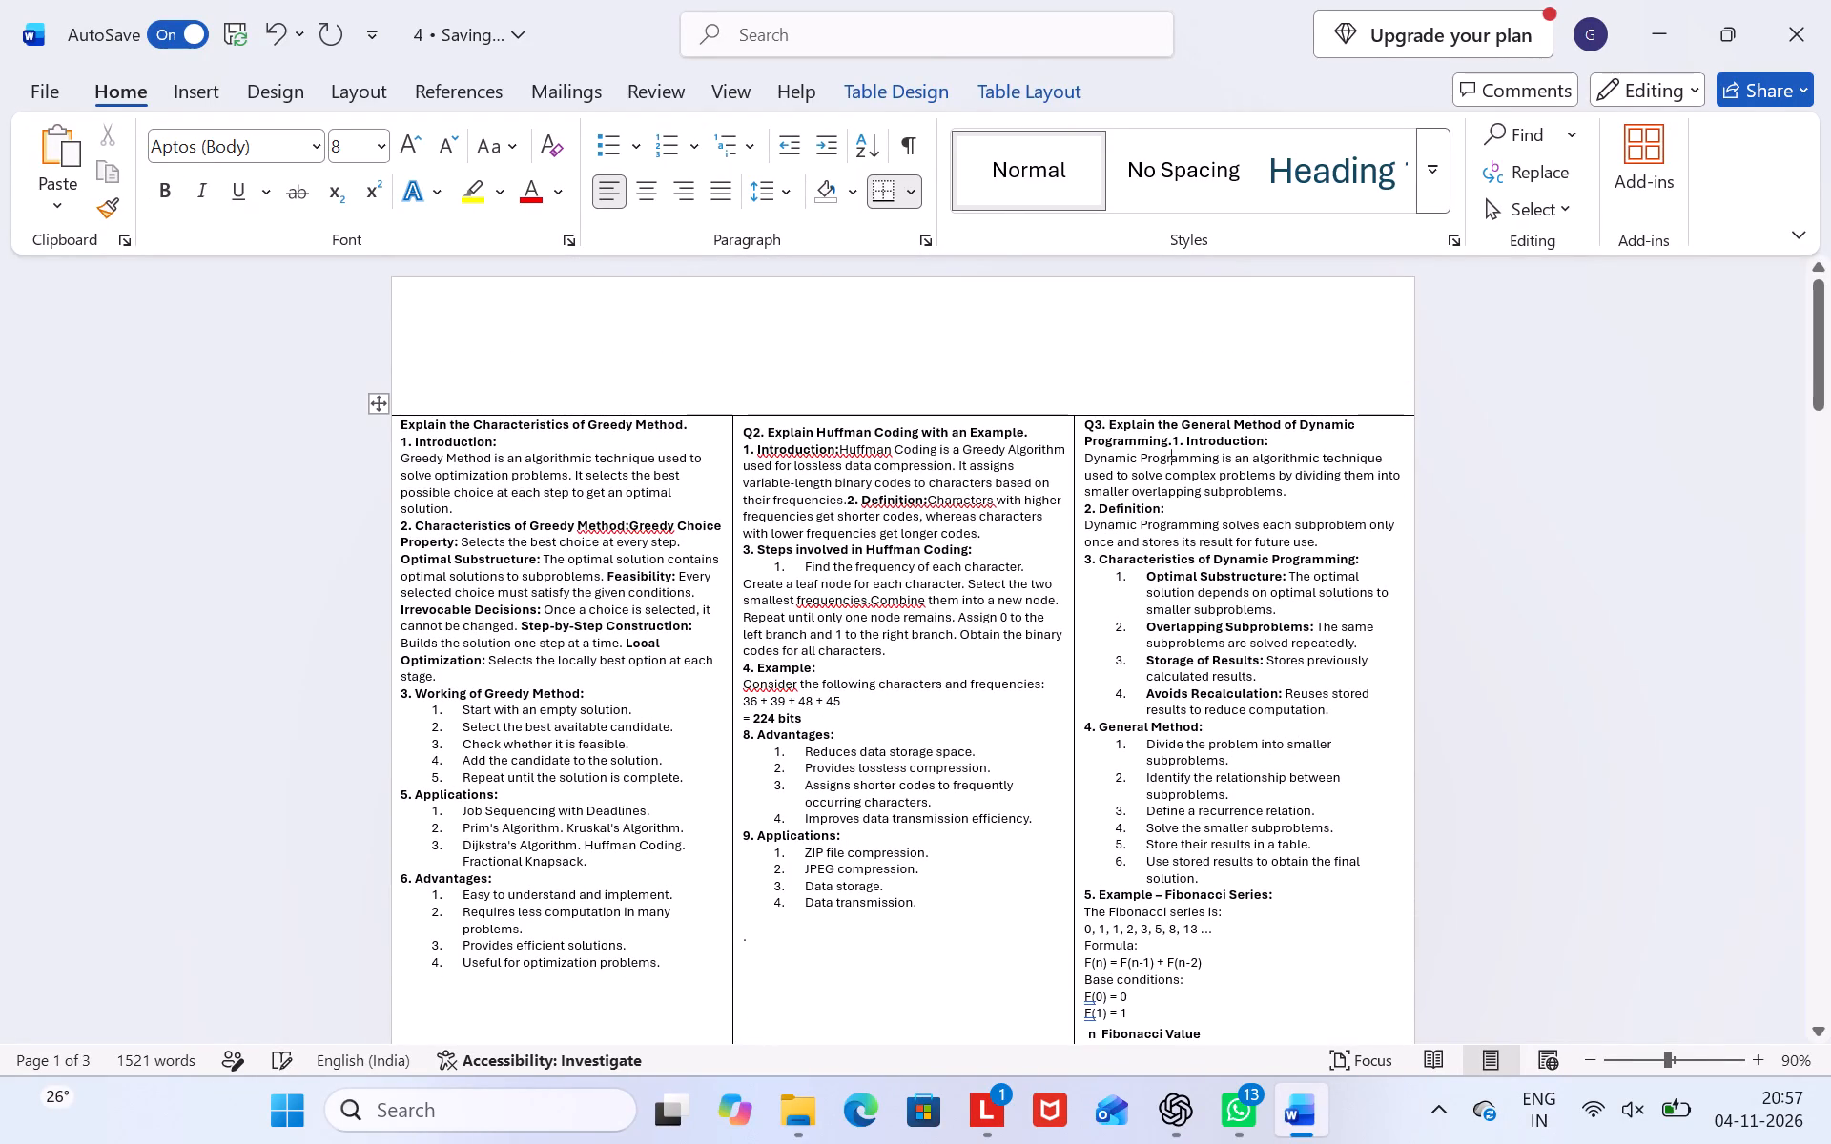
key("Down")
key("Down")
key("Down")
key("Left")
key("Left")
key("Left")
key("Left")
key("Left")
key("Left")
key("Left")
key("Left")
key("Left")
key("Left")
key("Left")
key("Left")
key("Left")
key("Left")
key("BackSpace")
Merge the "Avoids Recalculation" item into the "Storage of Results" item in Q3's list of Dynamic Programming characteristics.
key("Down")
key("Down")
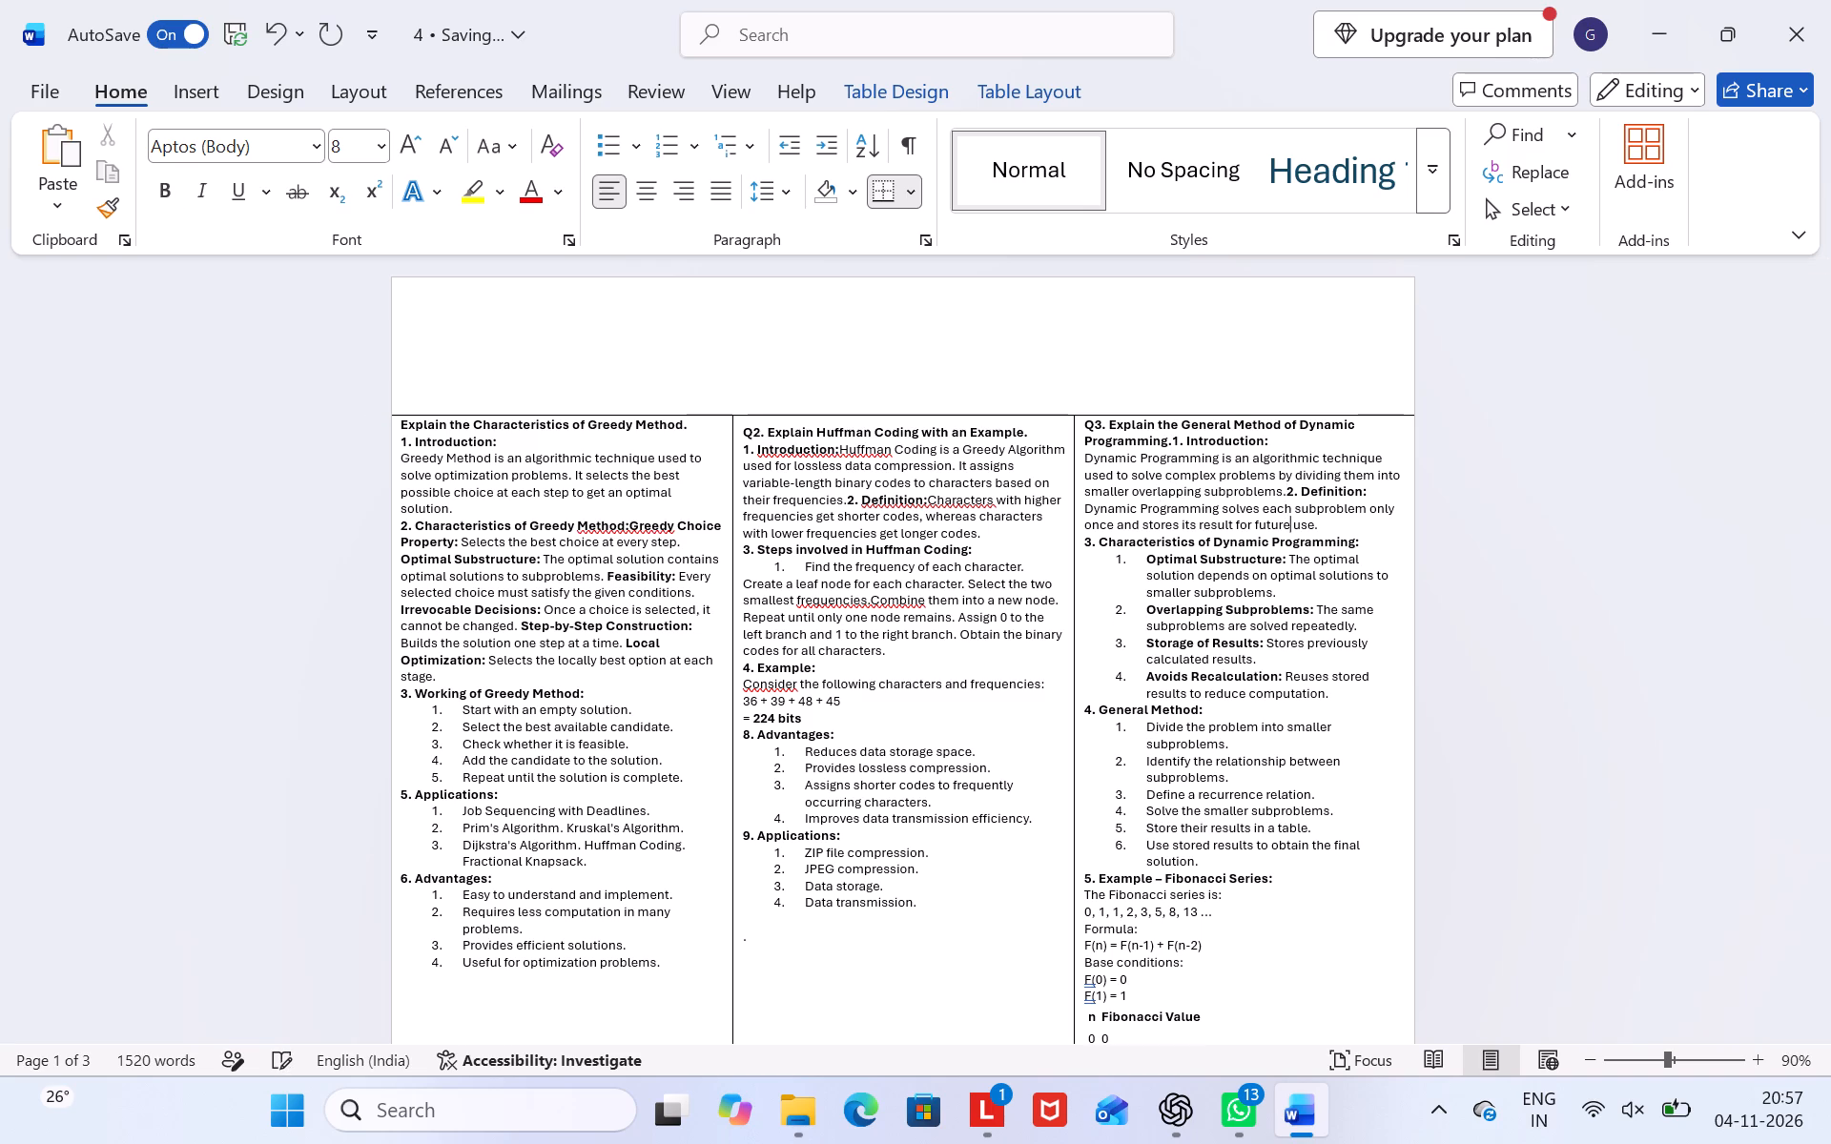
key("Down")
key("Down")
key("Down")
key("Down")
key("Left")
key("Left")
key("Left")
key("Left")
key("Left")
key("Left")
key("Left")
key("Left")
key("Left")
key("Left")
key("Left")
key("Left")
key("Left")
key("Left")
key("Left")
key("Left")
key("Left")
key("Left")
key("Left")
key("Left")
key("Left")
key("Up")
key("Up")
key("Up")
key("Down")
key("Down")
key("Down")
key("Down")
key("Down")
key("Down")
key("Down")
key("Down")
key("BackSpace")
key("BackSpace")
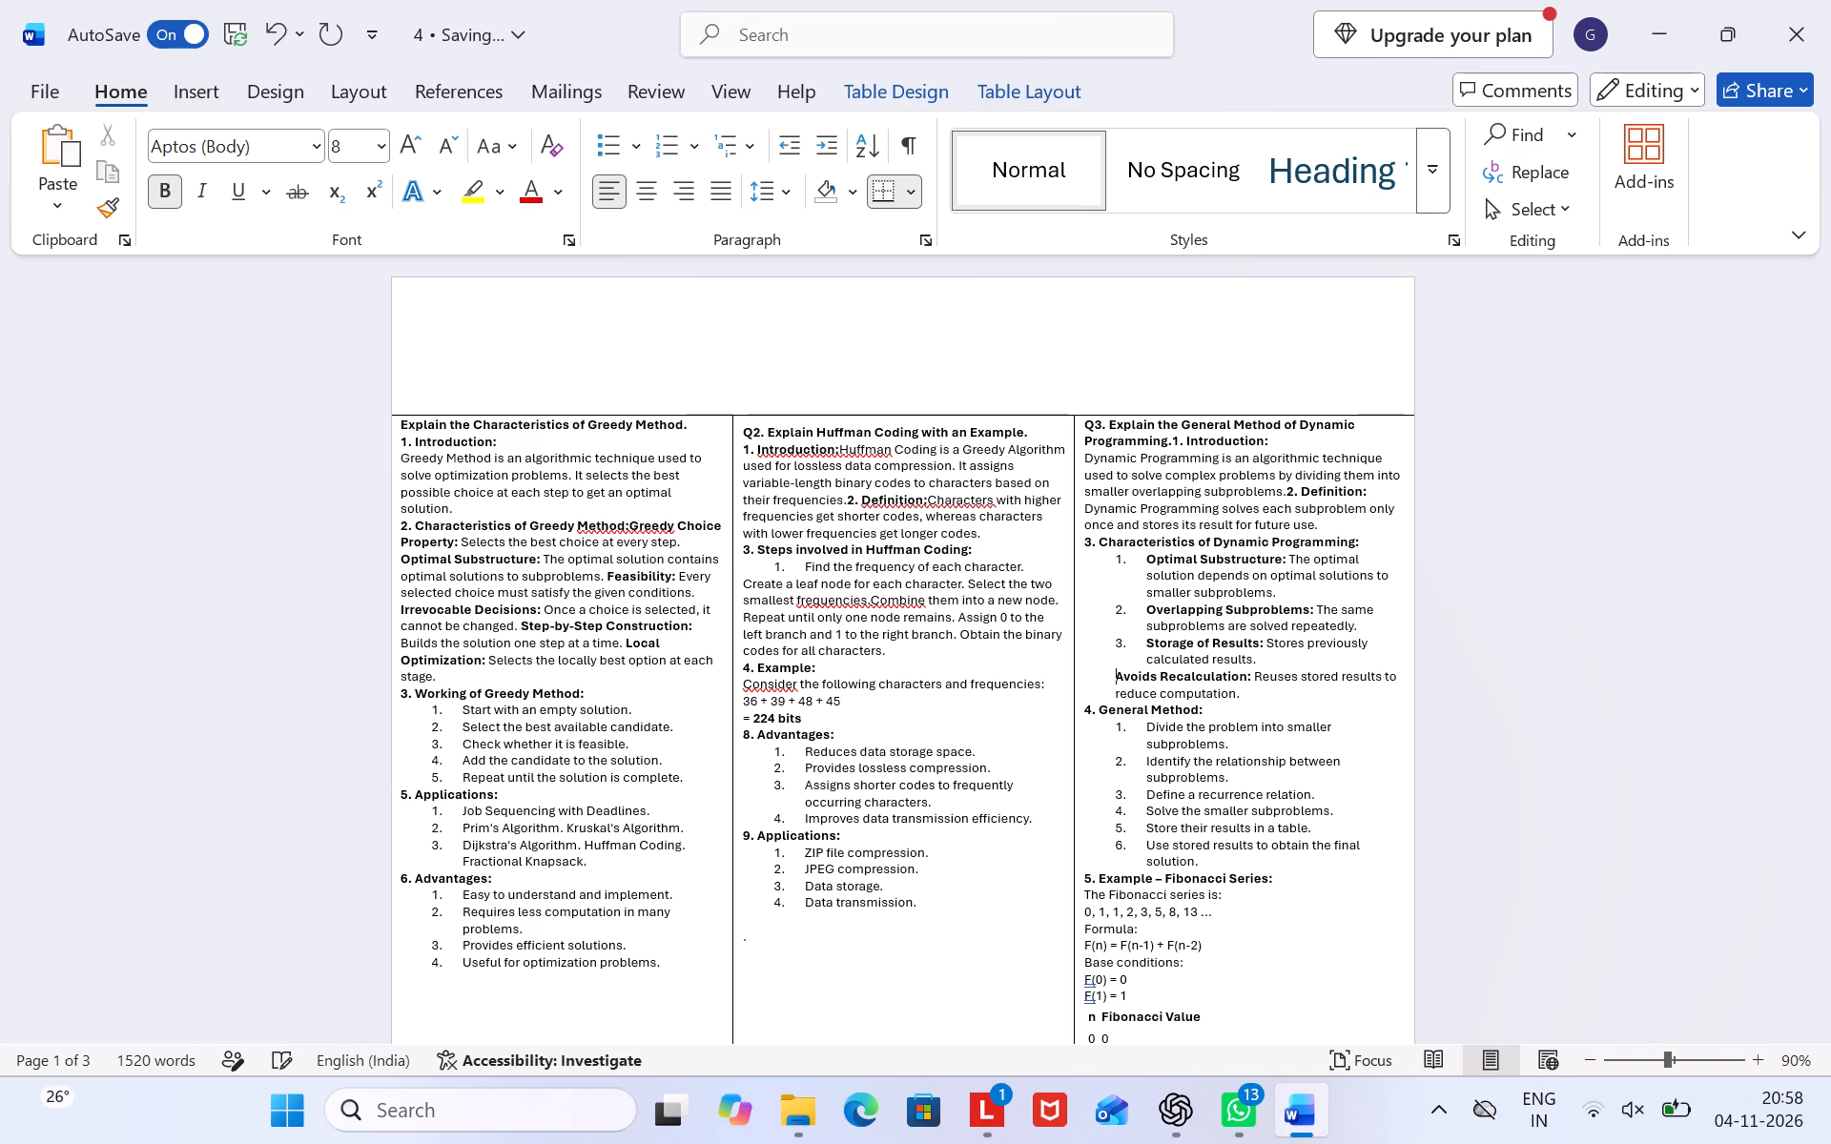
key("BackSpace")
key("BackSpace")
Merge the "Overlapping Subproblems" item into the "Optimal Substructure" item in Q3's characteristics list.
key("Up")
key("Left")
key("Left")
key("Left")
key("Left")
key("Left")
key("Left")
key("Left")
key("Left")
key("Left")
key("Left")
key("Left")
key("Left")
key("Left")
key("Left")
key("Left")
key("Left")
key("Left")
key("Left")
key("Left")
key("Left")
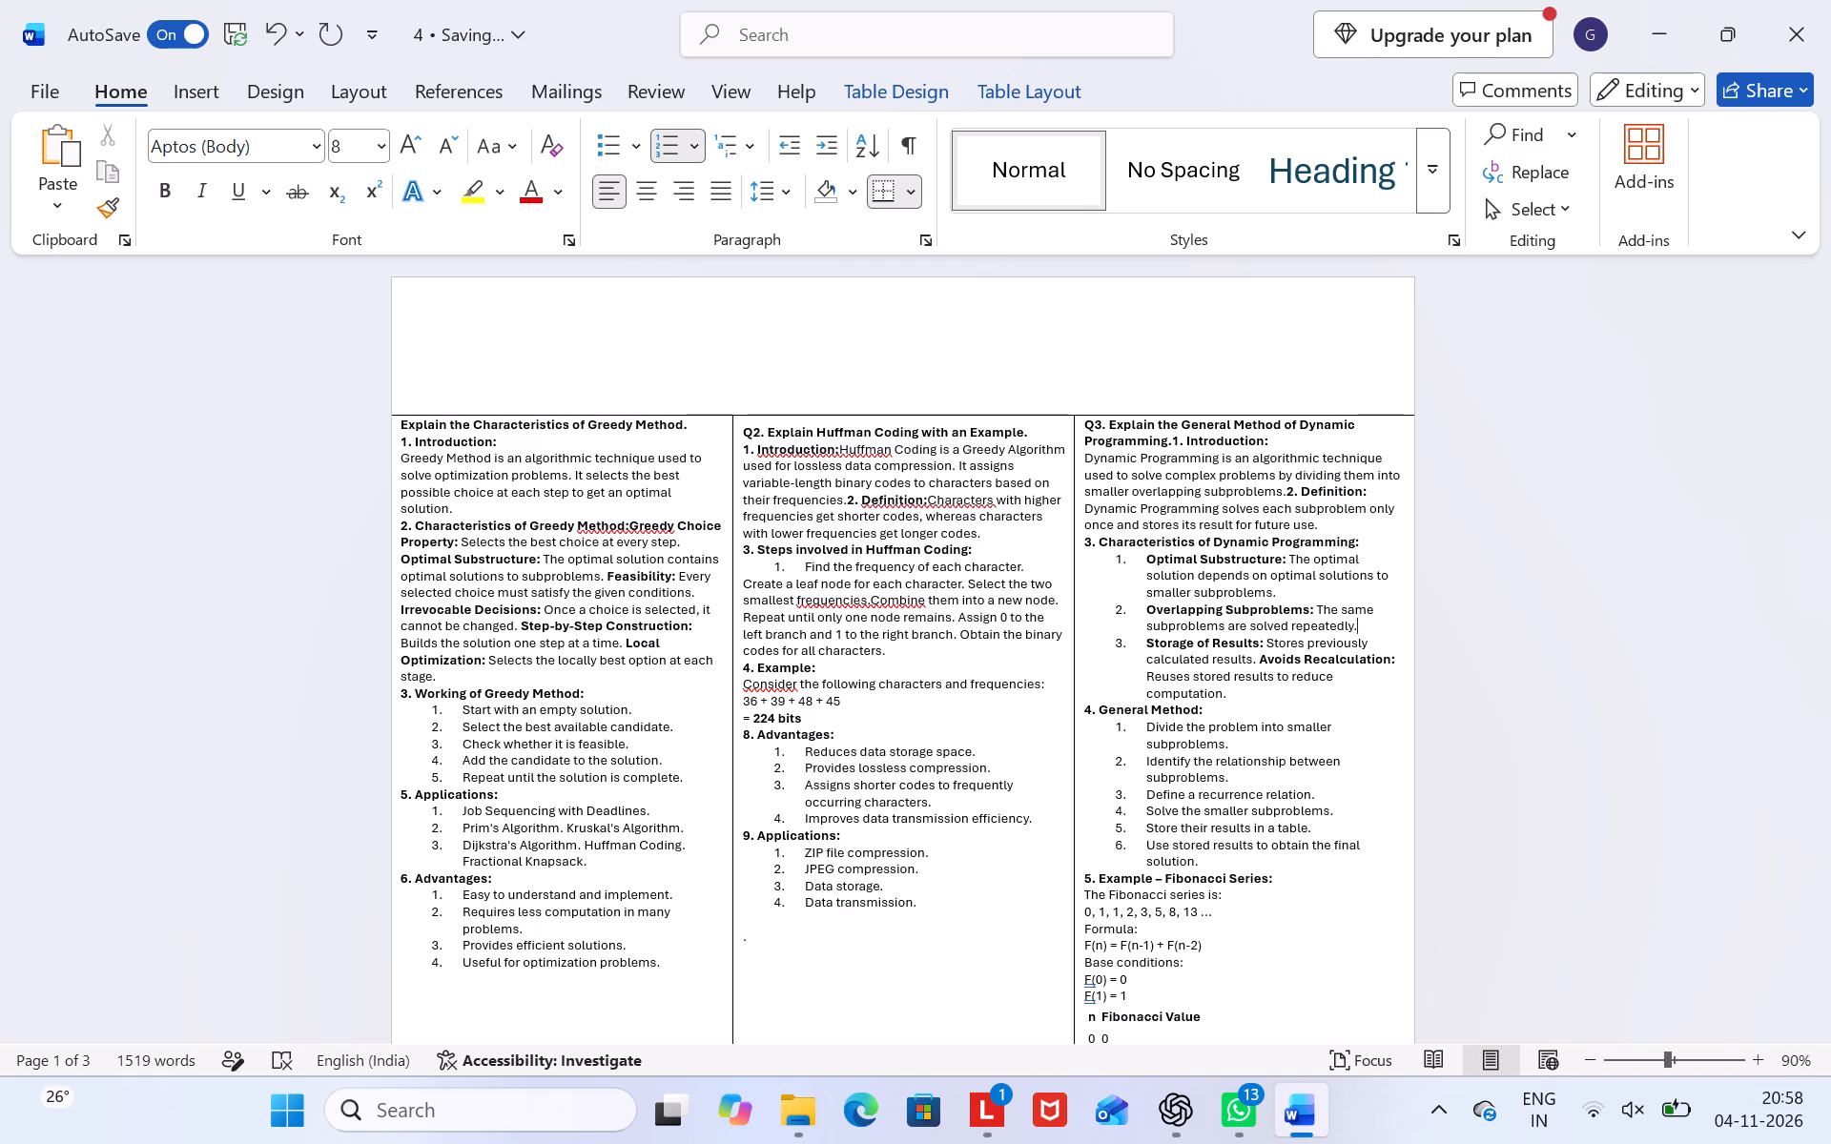
key("Left")
key("Left")
key("Left")
key("Left")
key("Left")
key("Left")
key("Left")
key("Left")
key("Left")
key("Left")
key("Left")
key("Left")
key("Left")
key("Left")
key("Left")
key("Left")
key("Left")
key("Left")
key("Left")
key("Left")
key("Left")
key("Left")
key("Left")
key("Left")
key("Left")
key("Left")
key("Left")
key("Left")
key("Left")
key("Left")
key("Left")
key("Left")
key("Left")
key("Left")
key("Left")
key("Left")
key("Left")
key("Left")
key("Left")
key("Left")
key("Left")
key("Left")
key("Left")
key("Left")
key("Left")
key("Left")
key("Left")
key("Left")
key("Left")
key("BackSpace")
key("BackSpace")
key("BackSpace")
key("BackSpace")
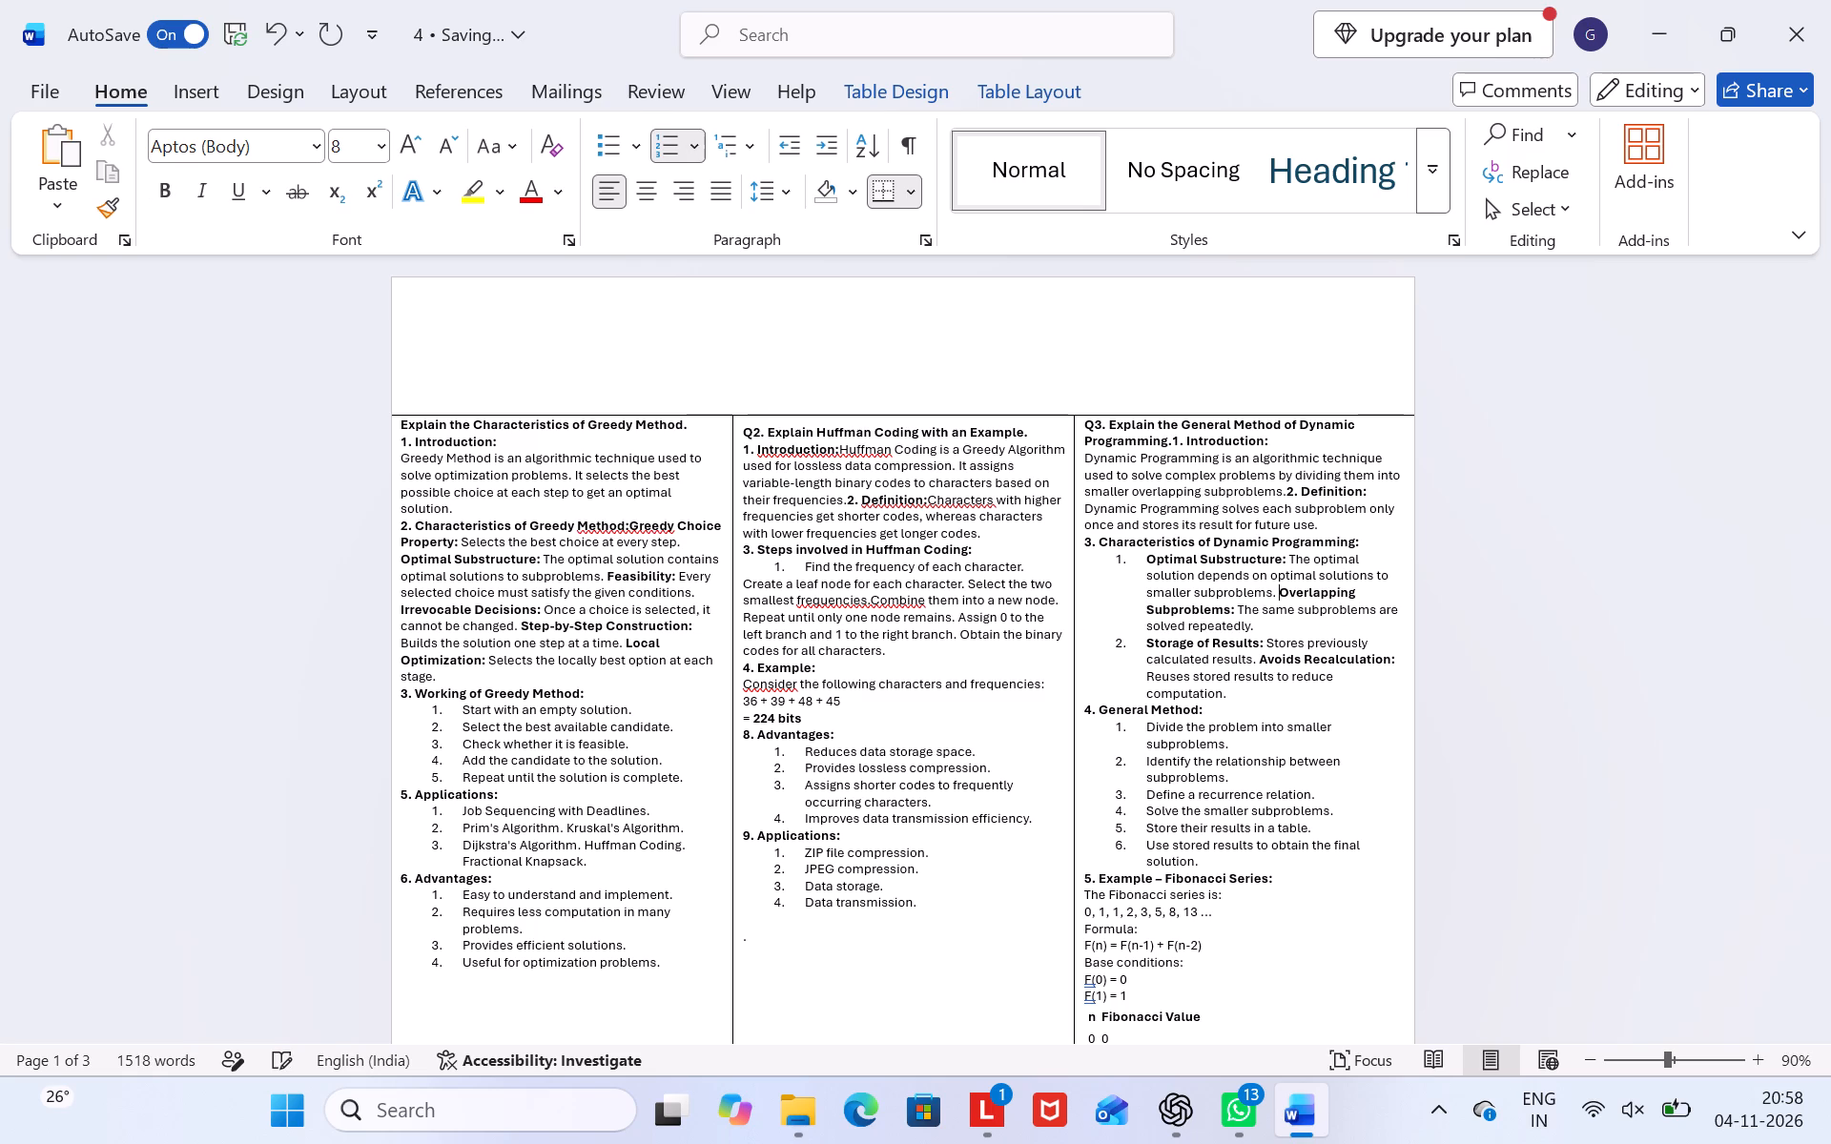
key("Down")
key("Down")
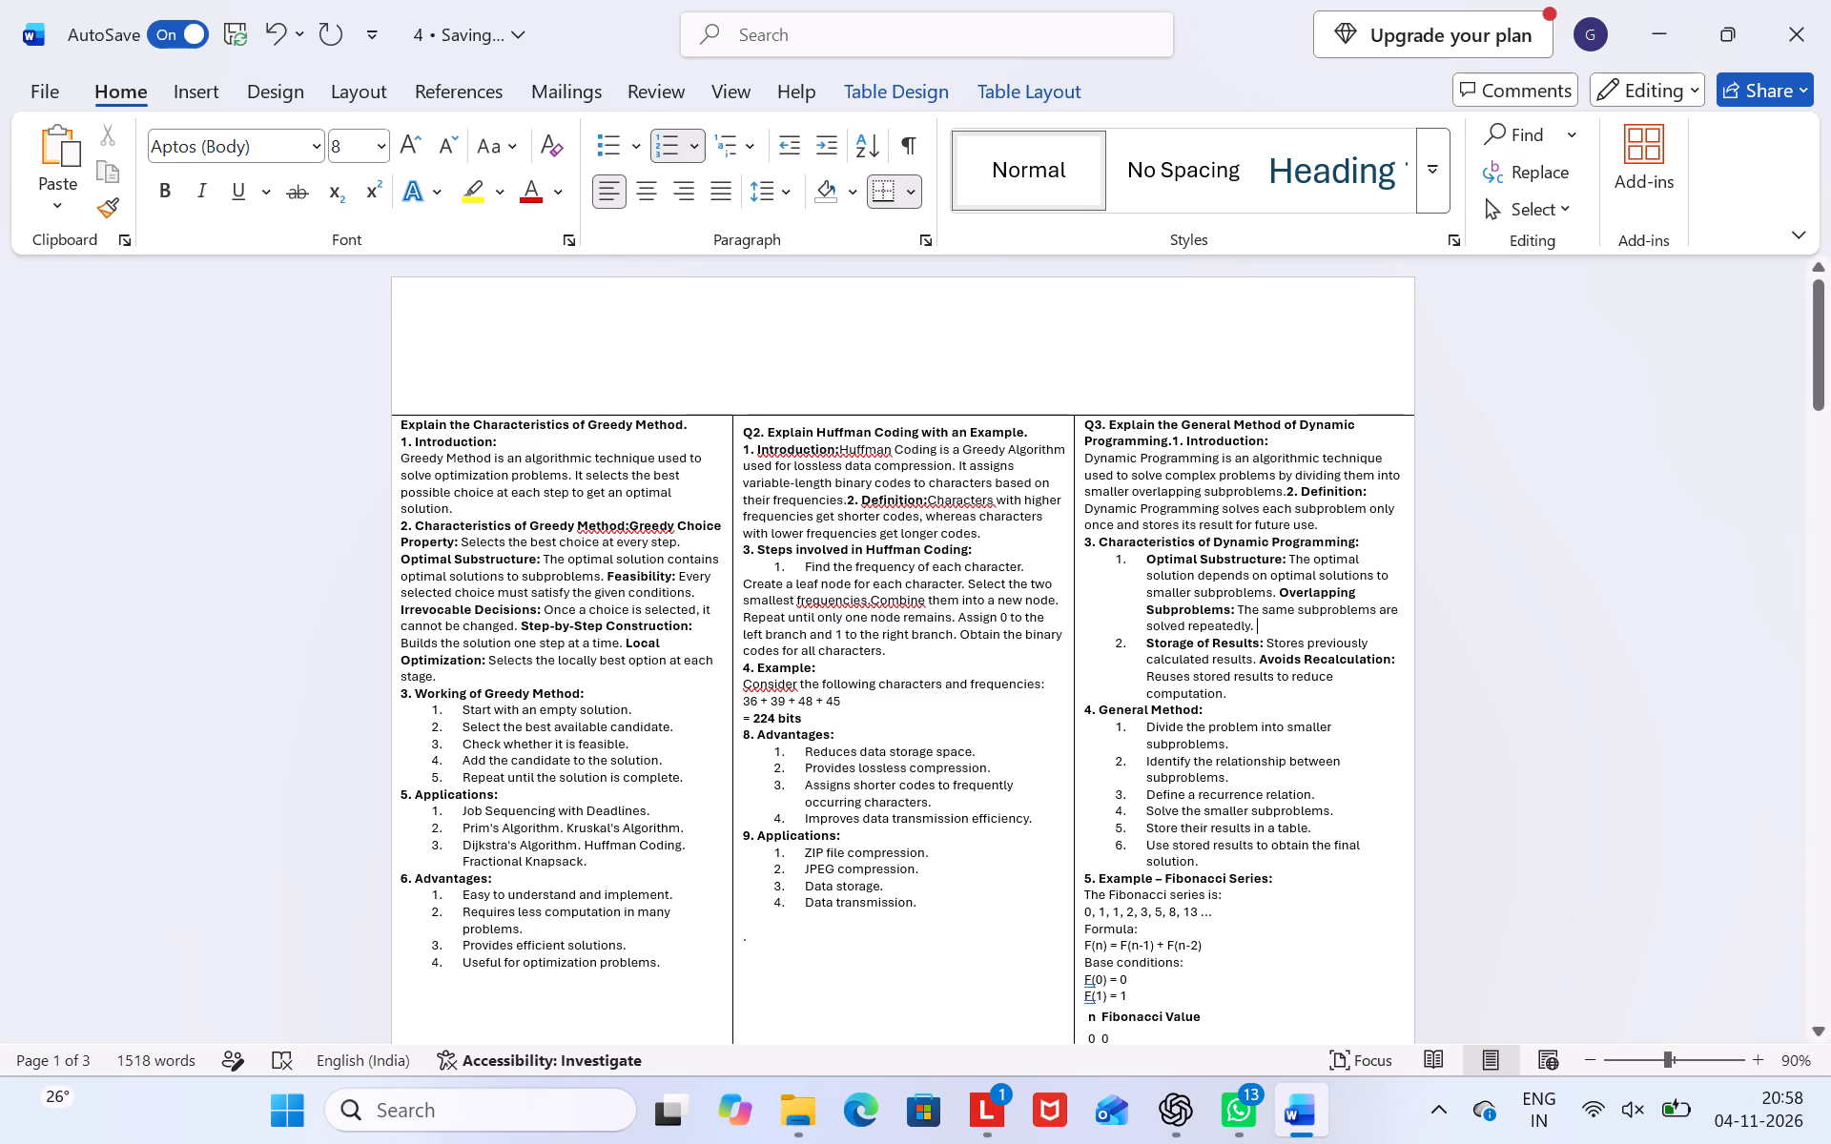
left_click_drag(1163, 1093, 1232, 1109)
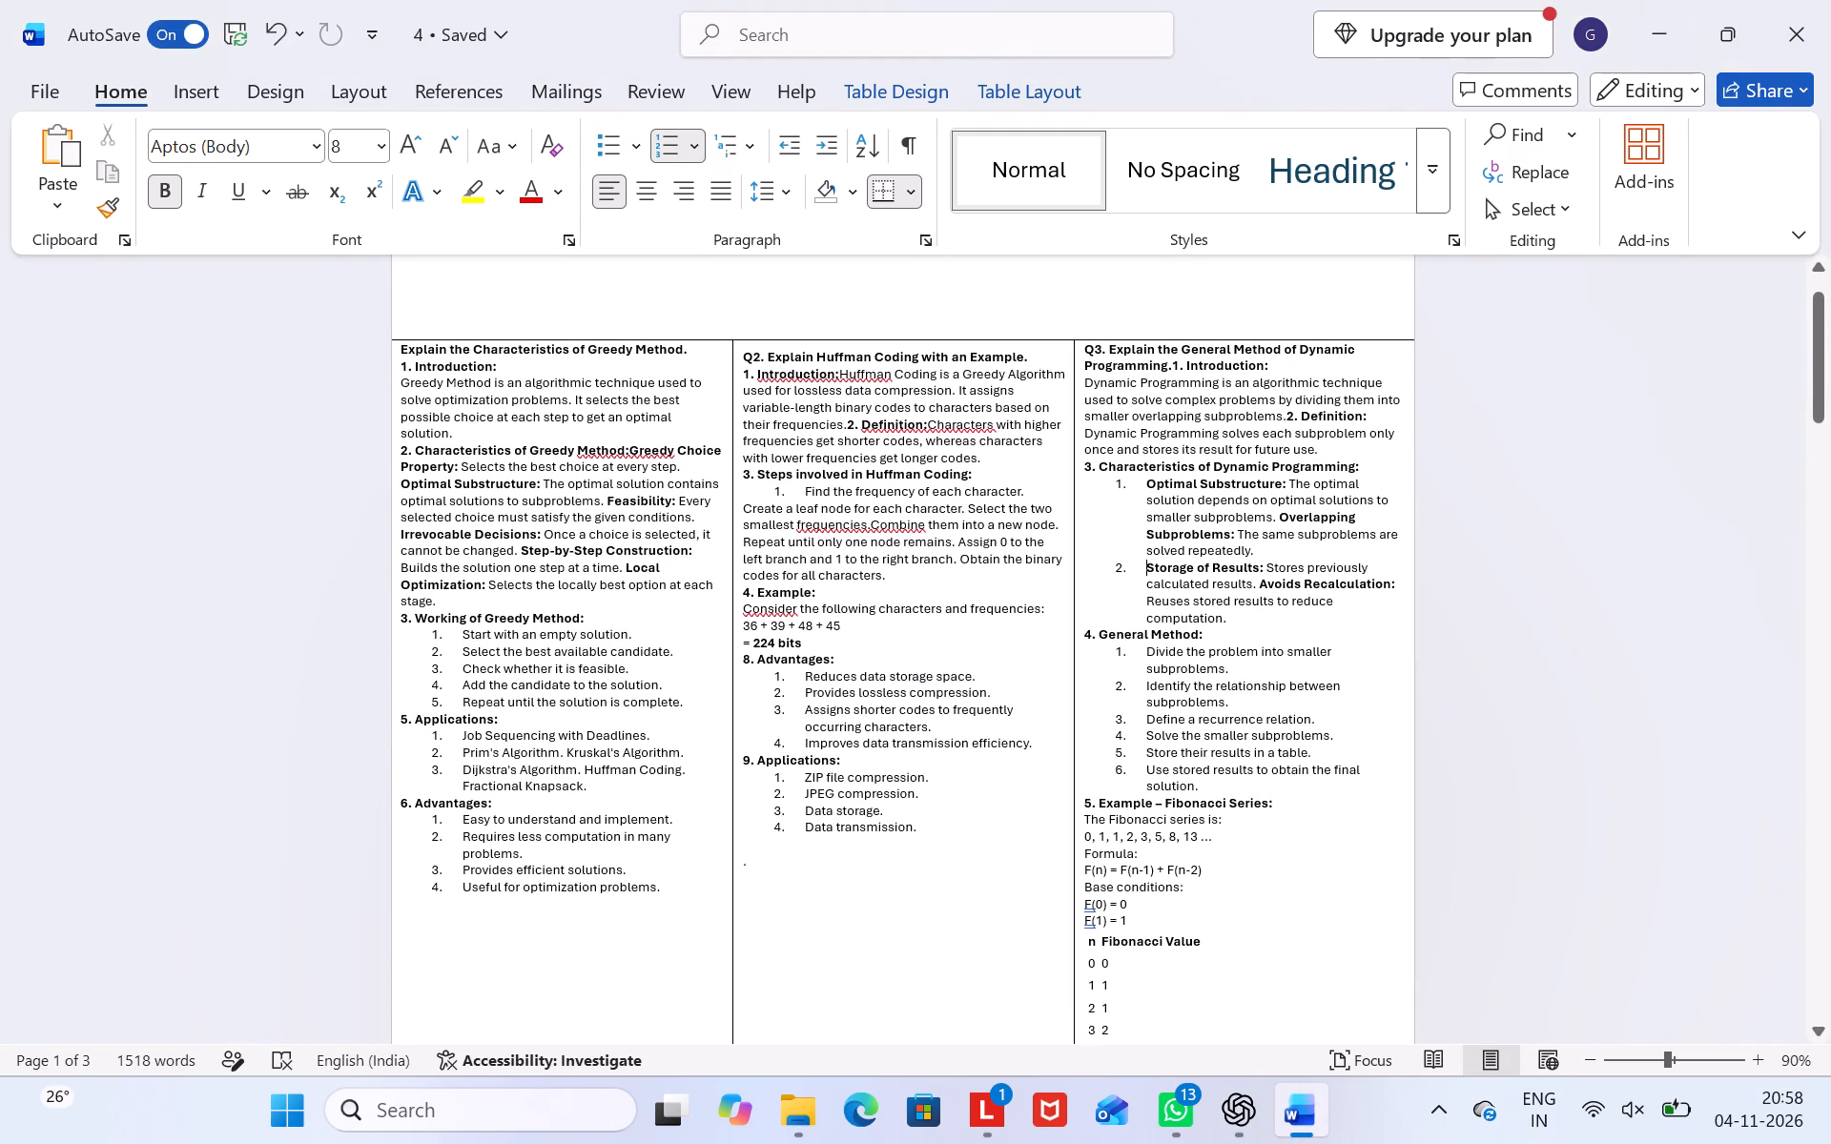
key("BackSpace")
key("BackSpace")
key("BackSpace")
key("BackSpace")
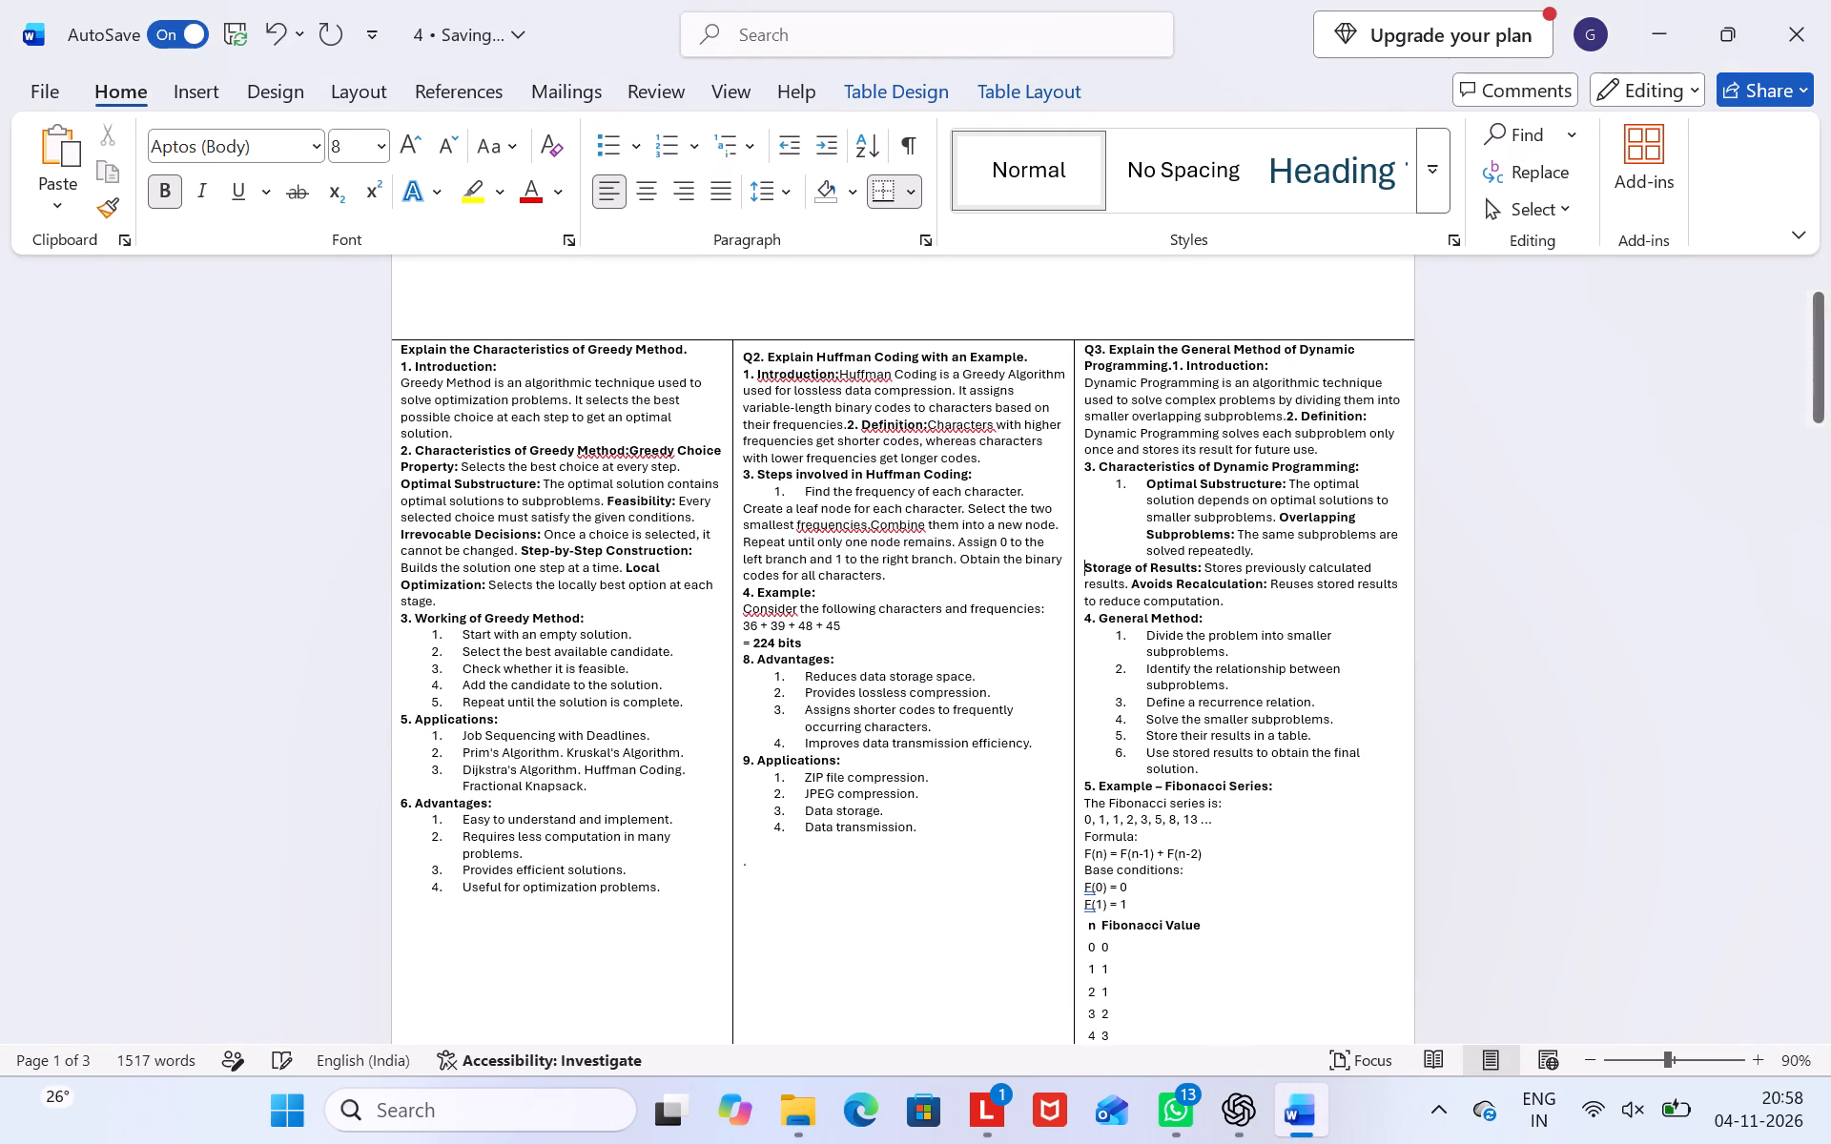
left_click(1138, 483)
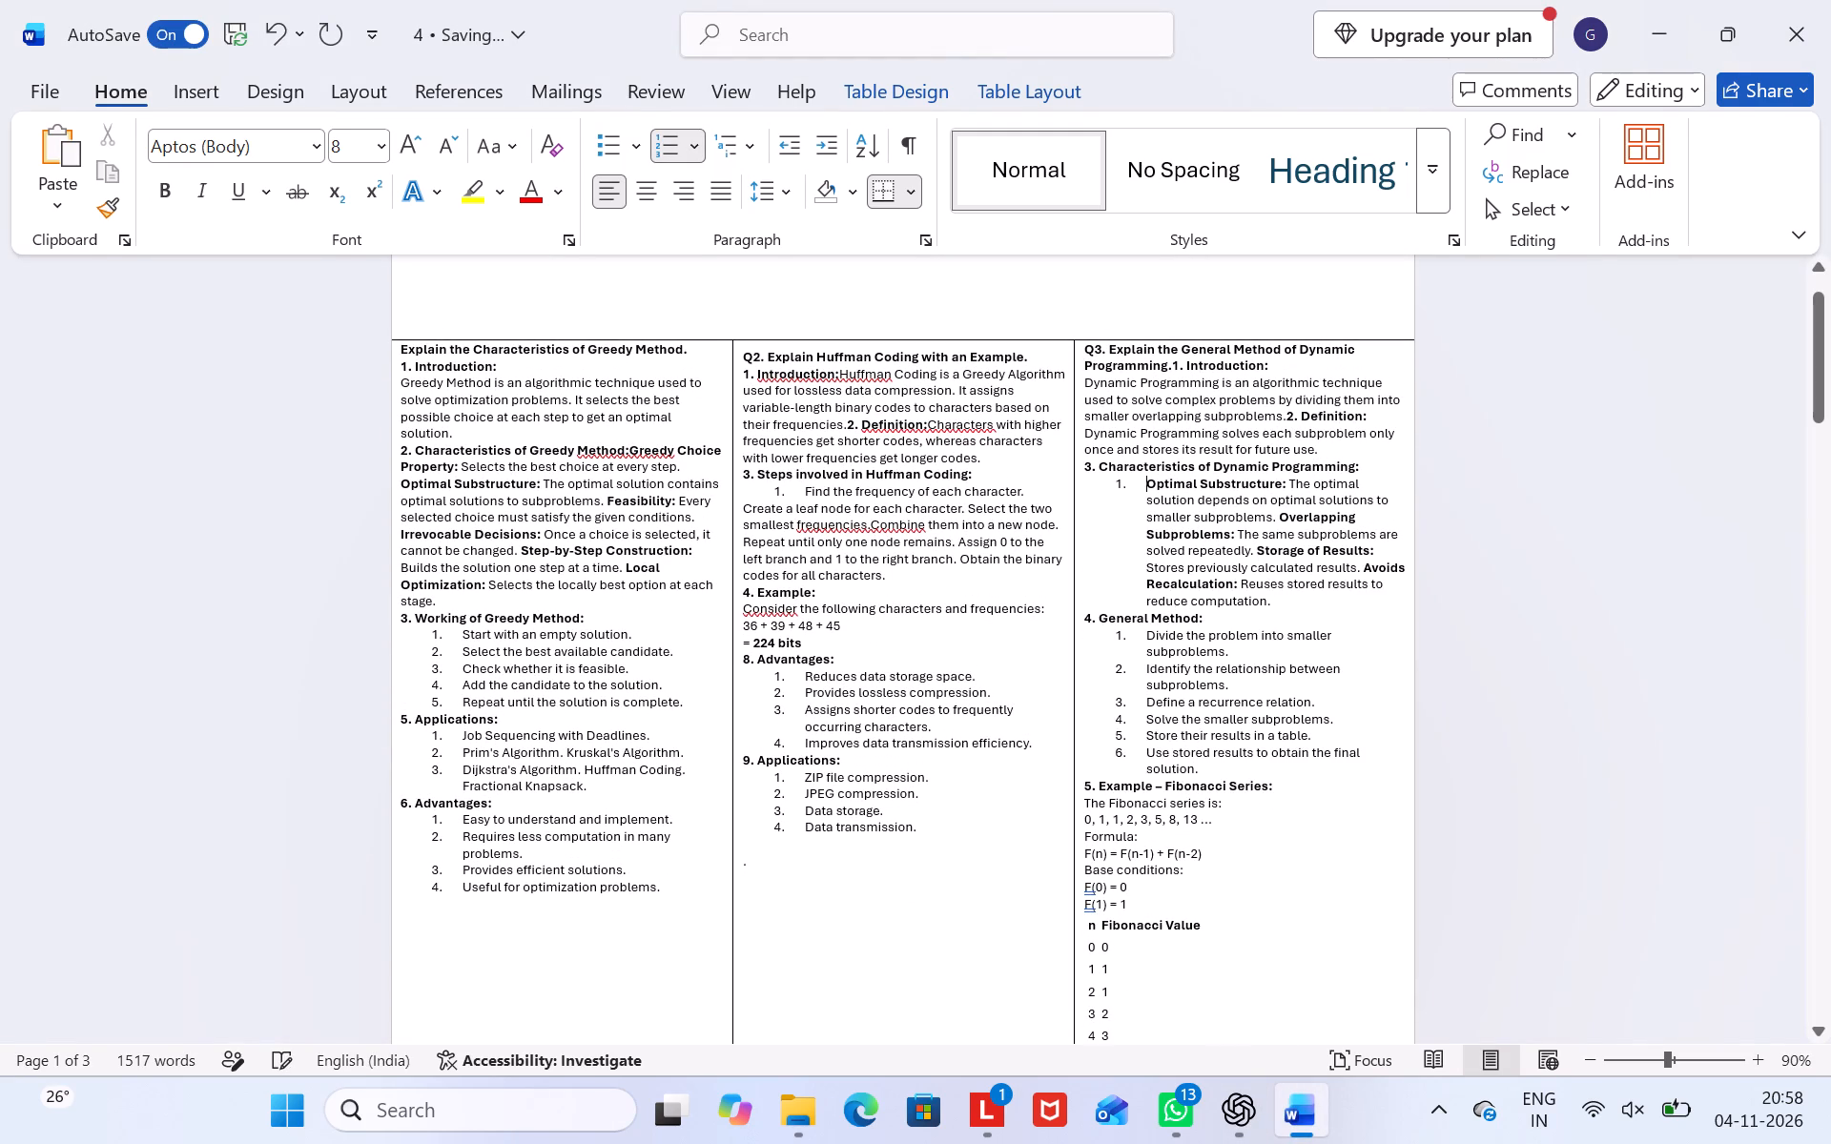
key("BackSpace")
key("BackSpace")
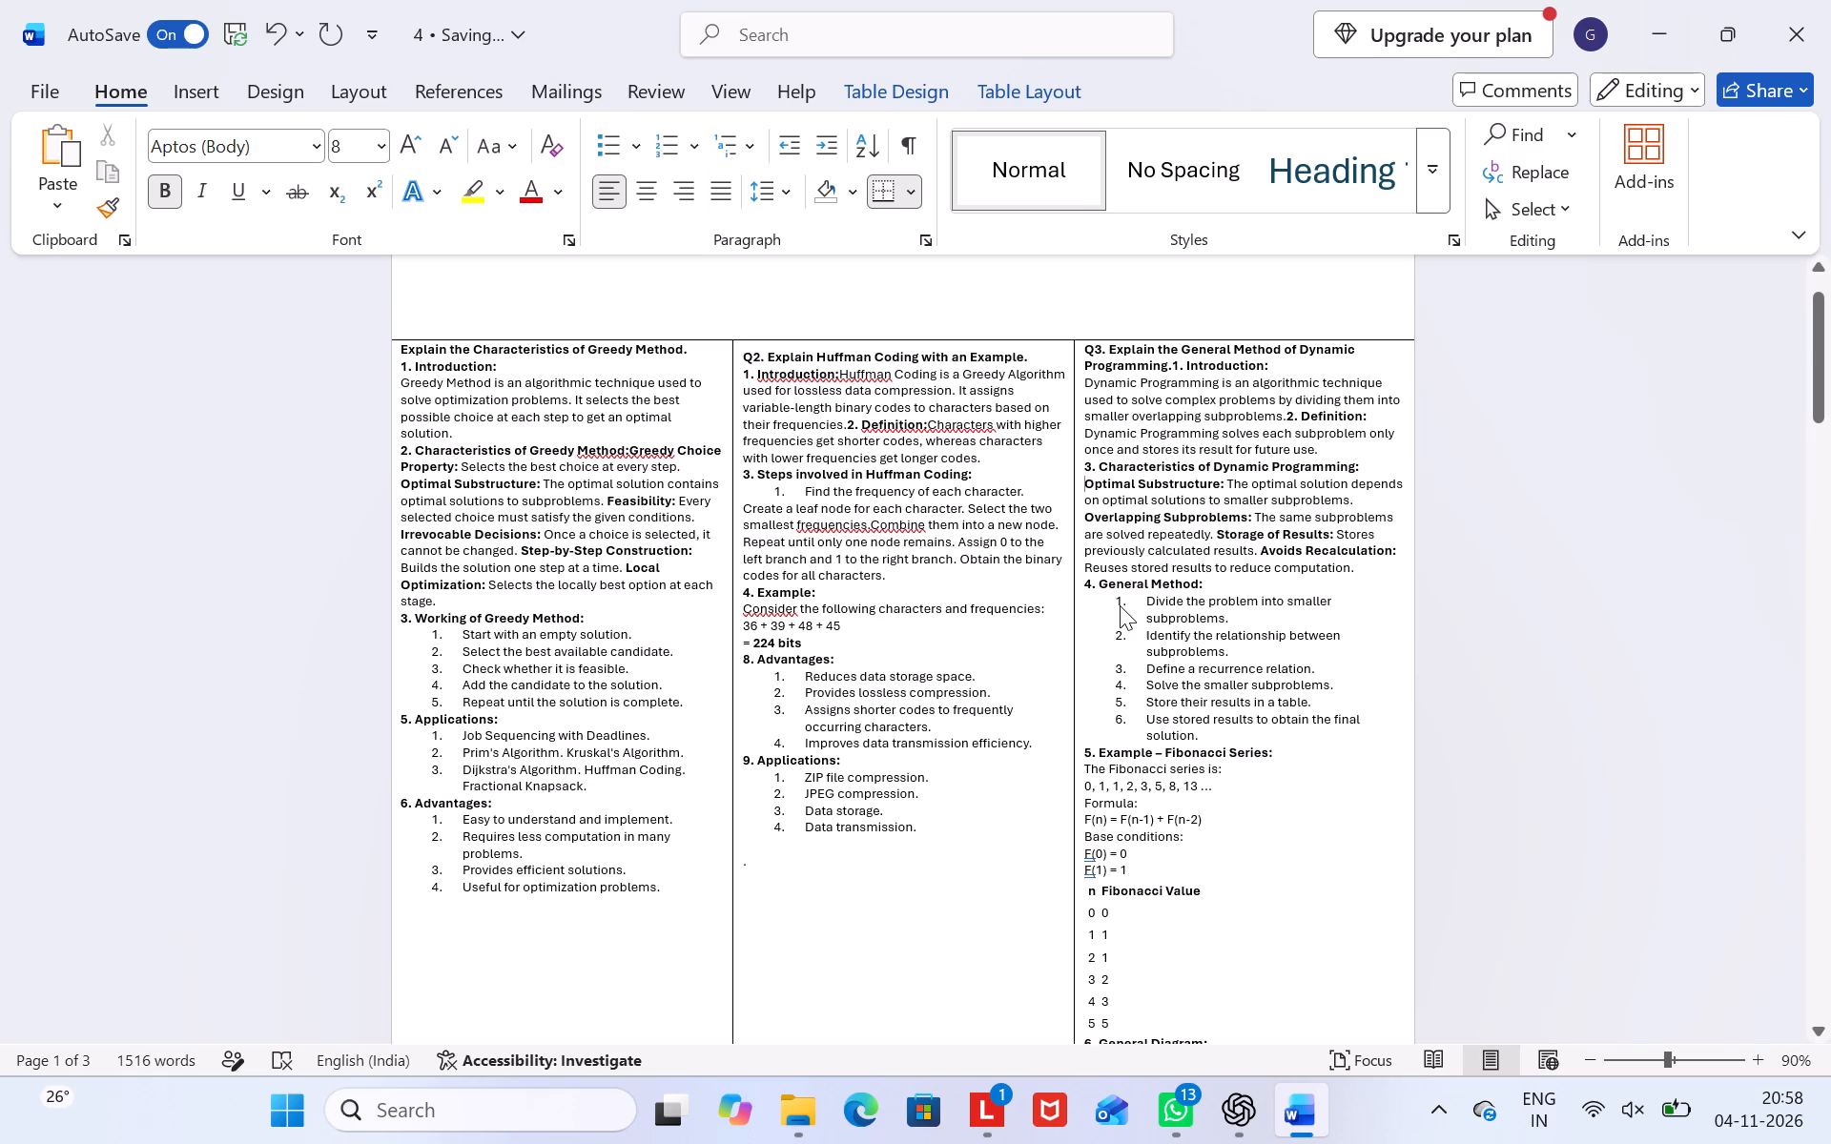
Cut the "5. Example – Fibonacci Series" and "6. General Diagram" sections from Q3's answer.
scroll(1135, 718, "down", 1)
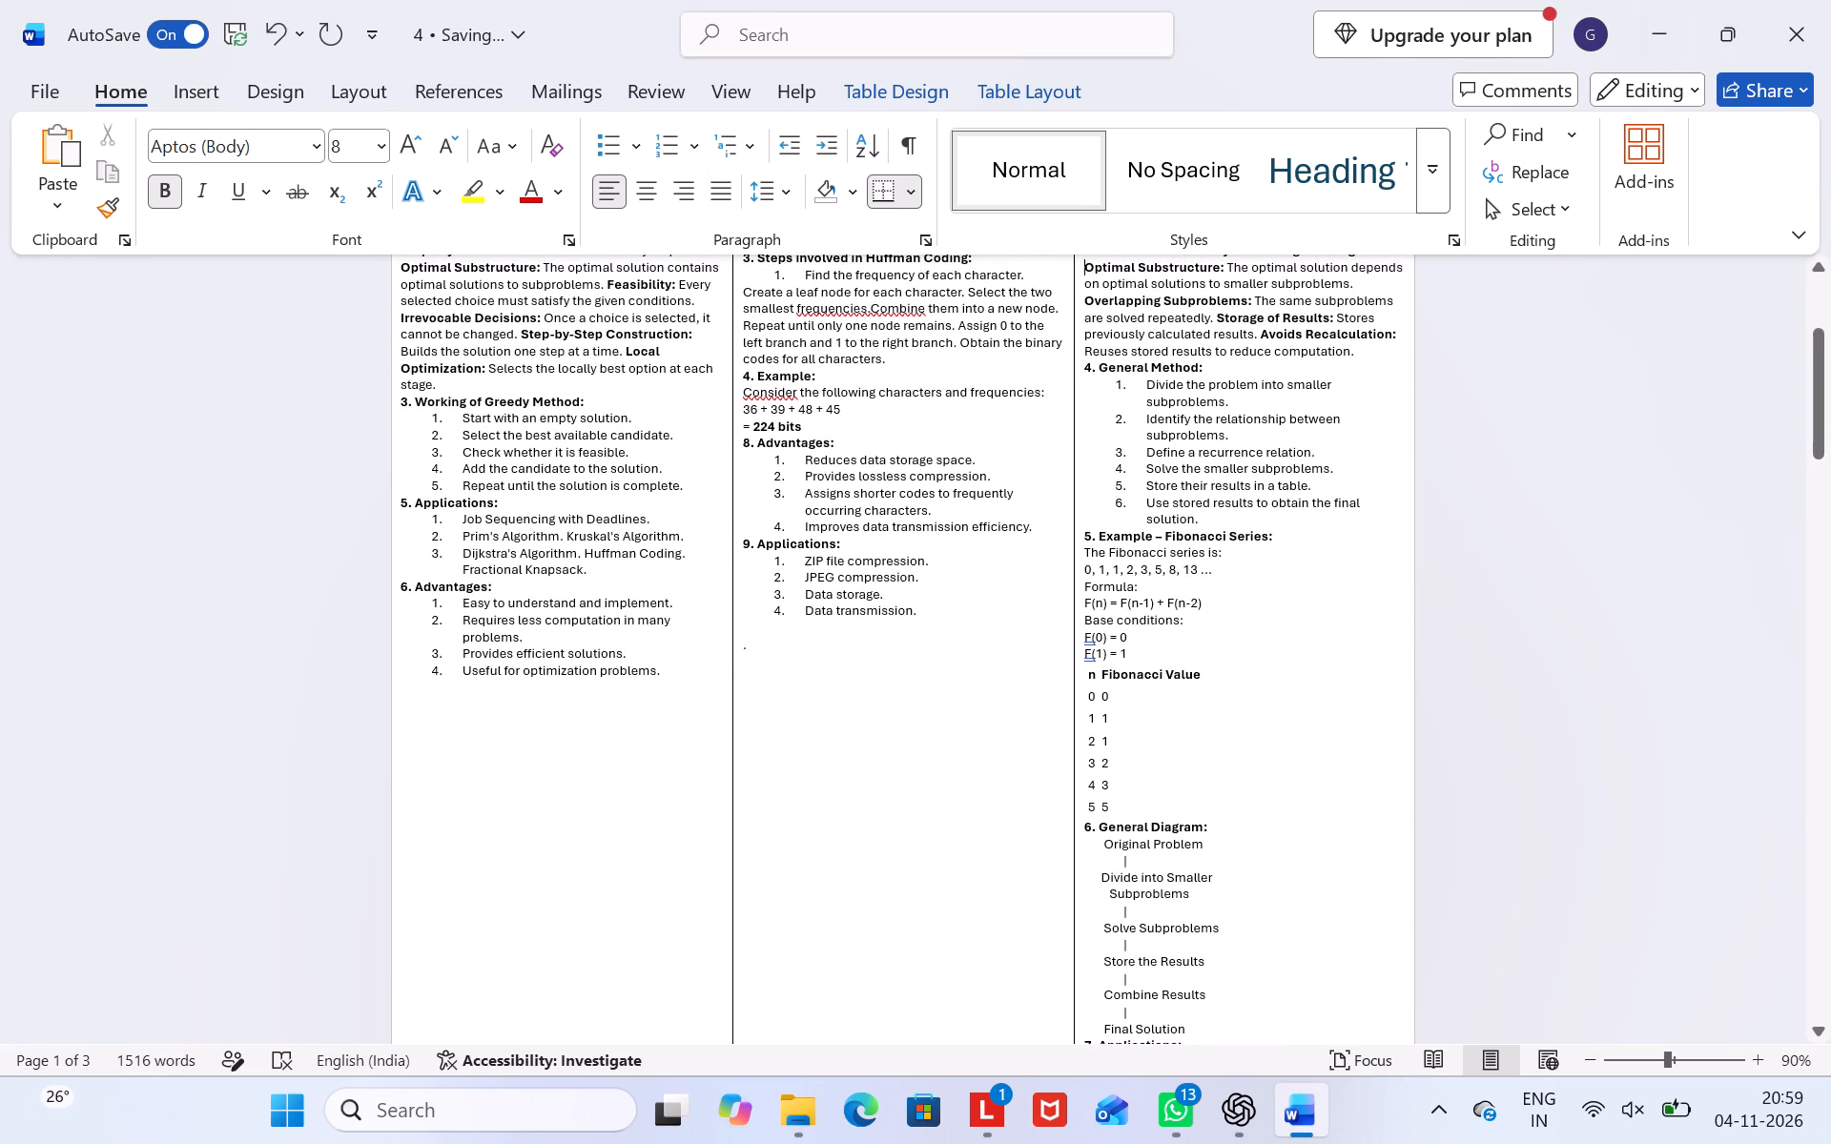
scroll(1130, 760, "down", 1)
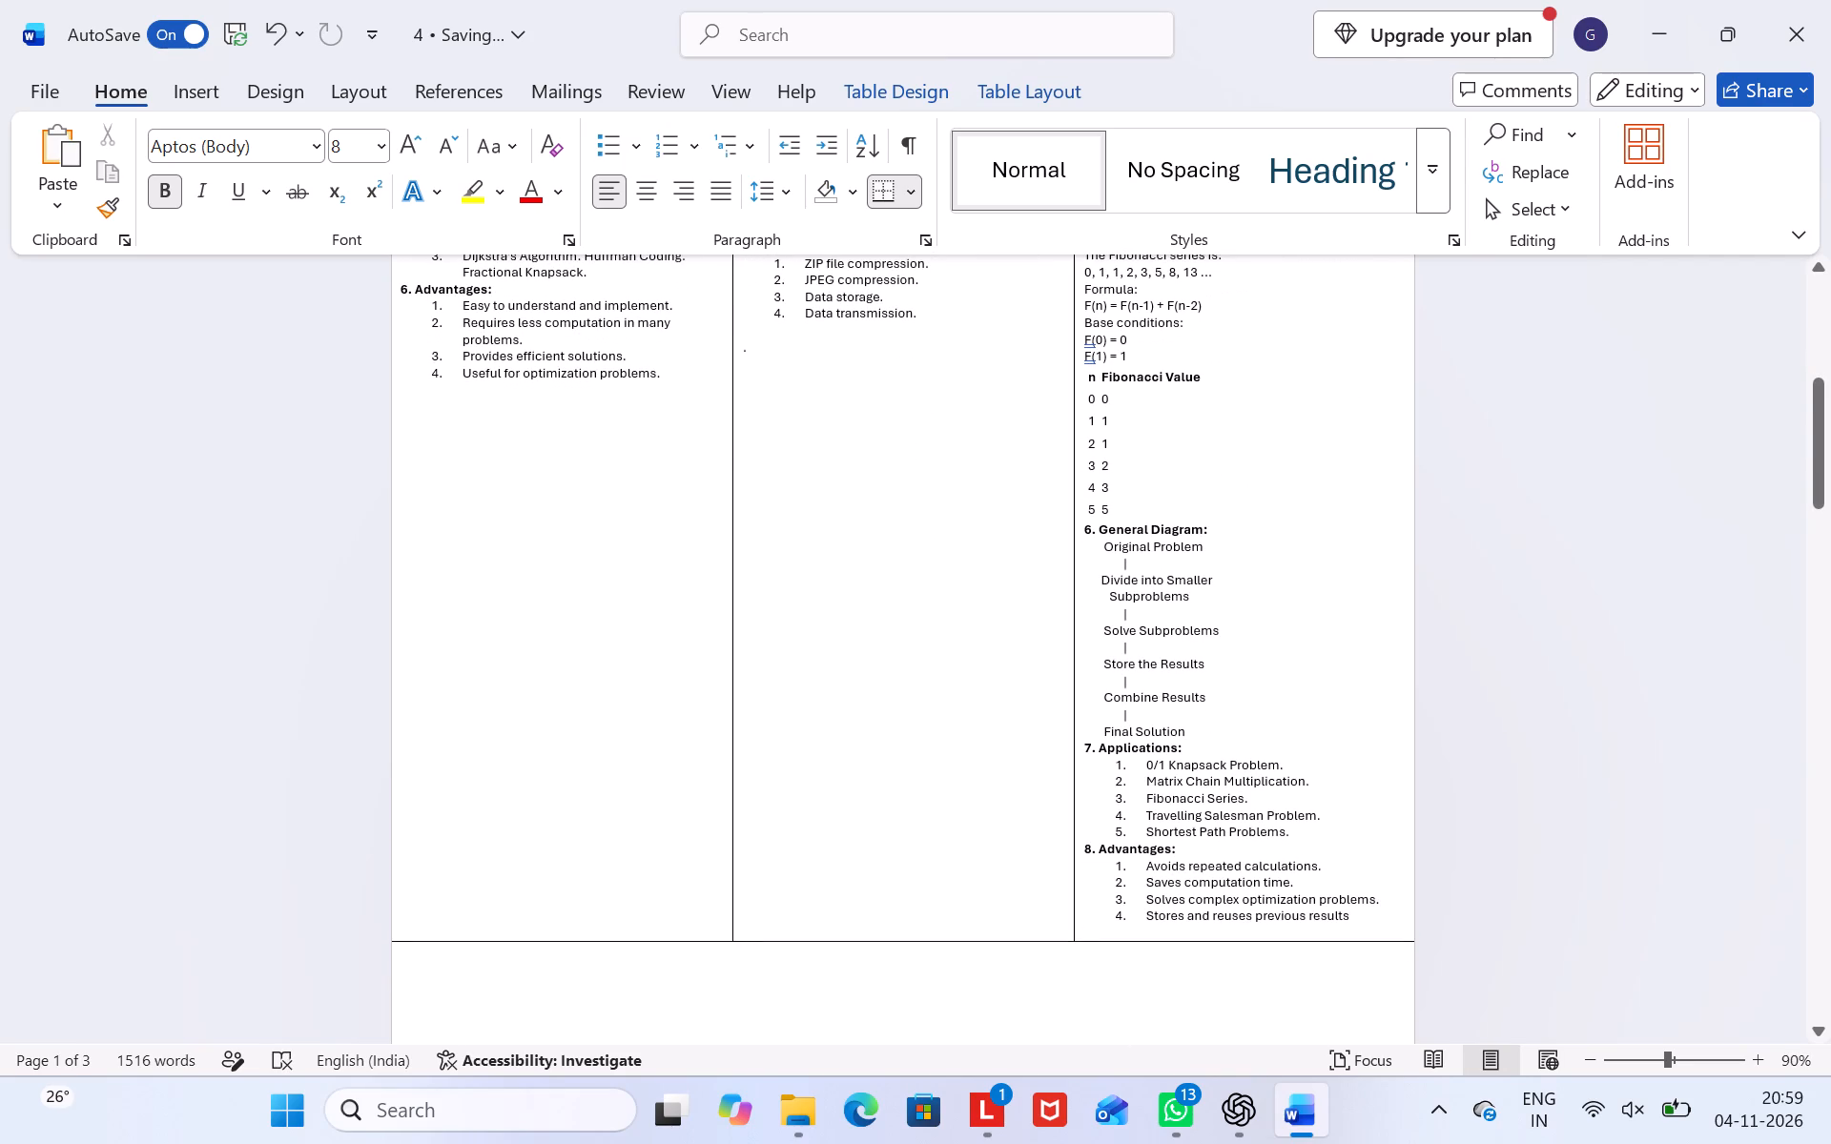
scroll(1200, 727, "up", 1)
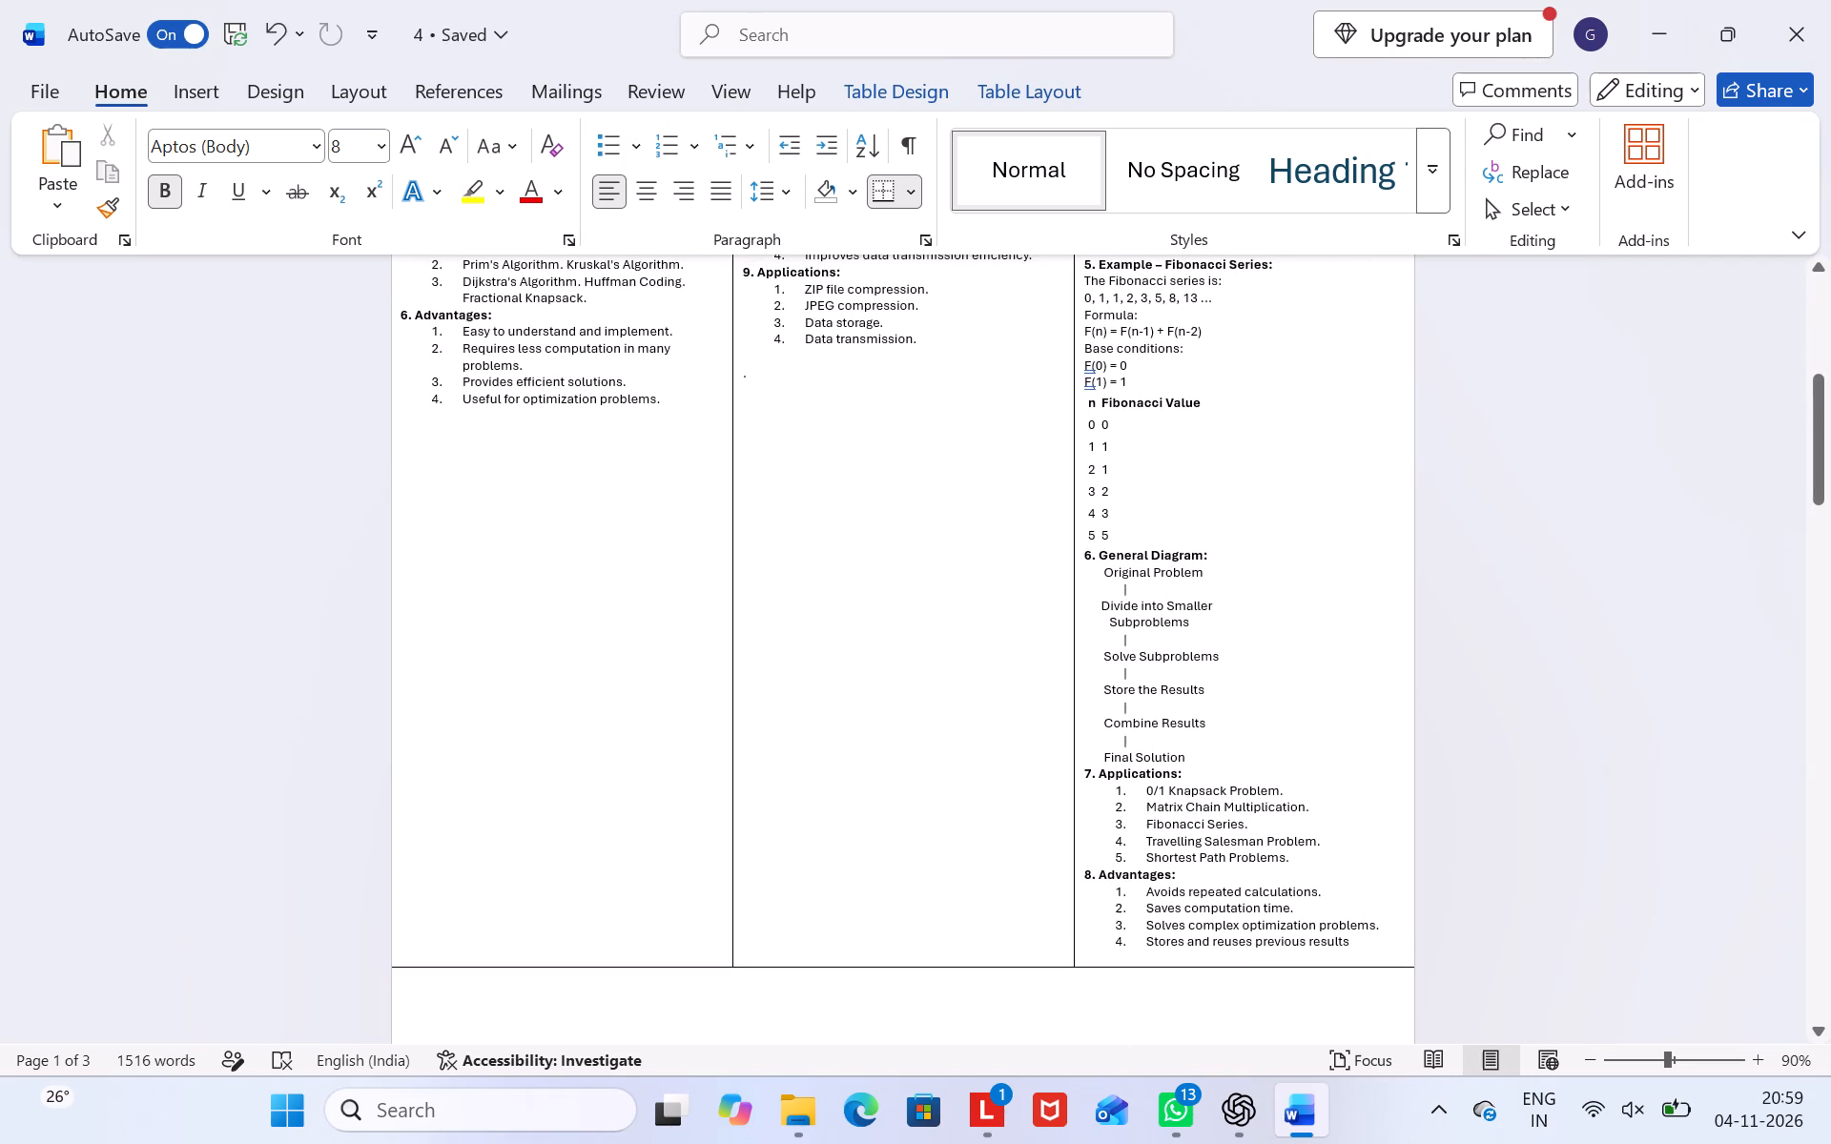
scroll(1194, 729, "up", 1)
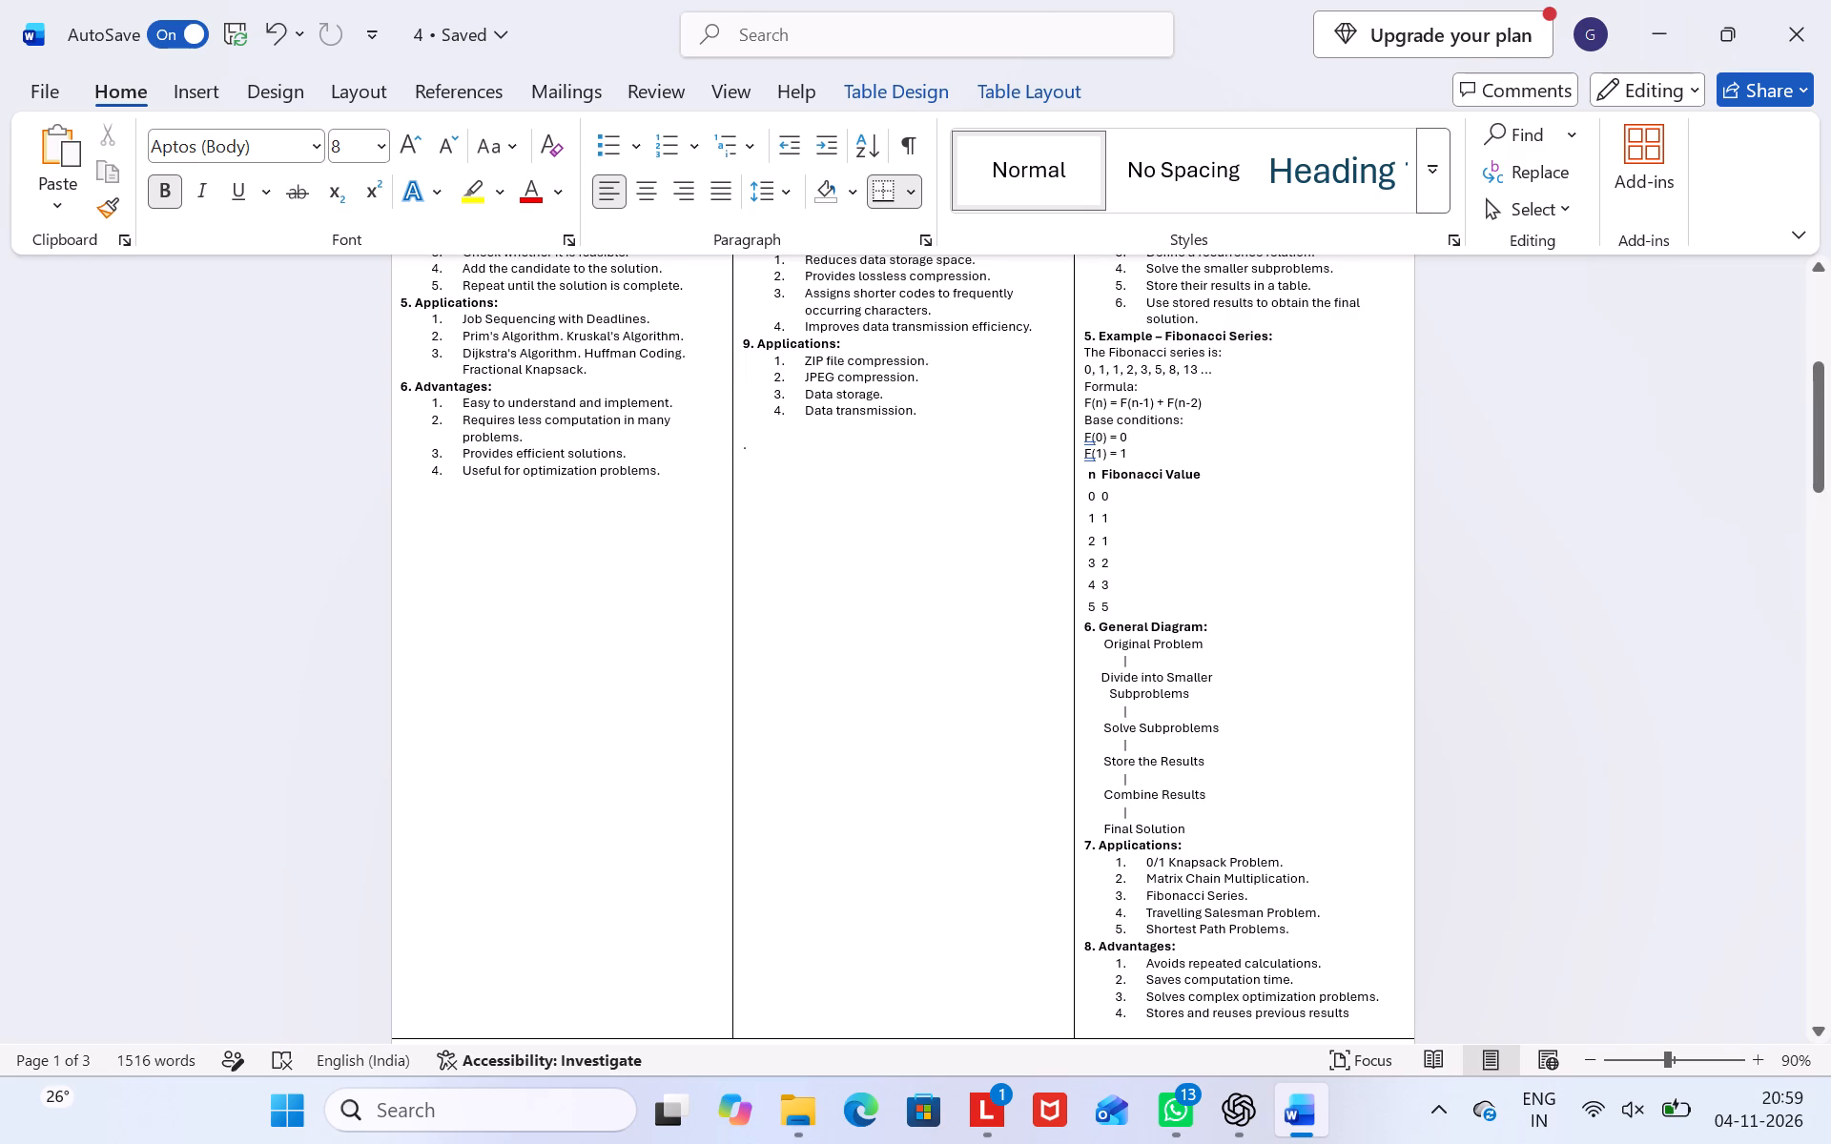
left_click_drag(1183, 830, 1083, 335)
key("ctrl+x")
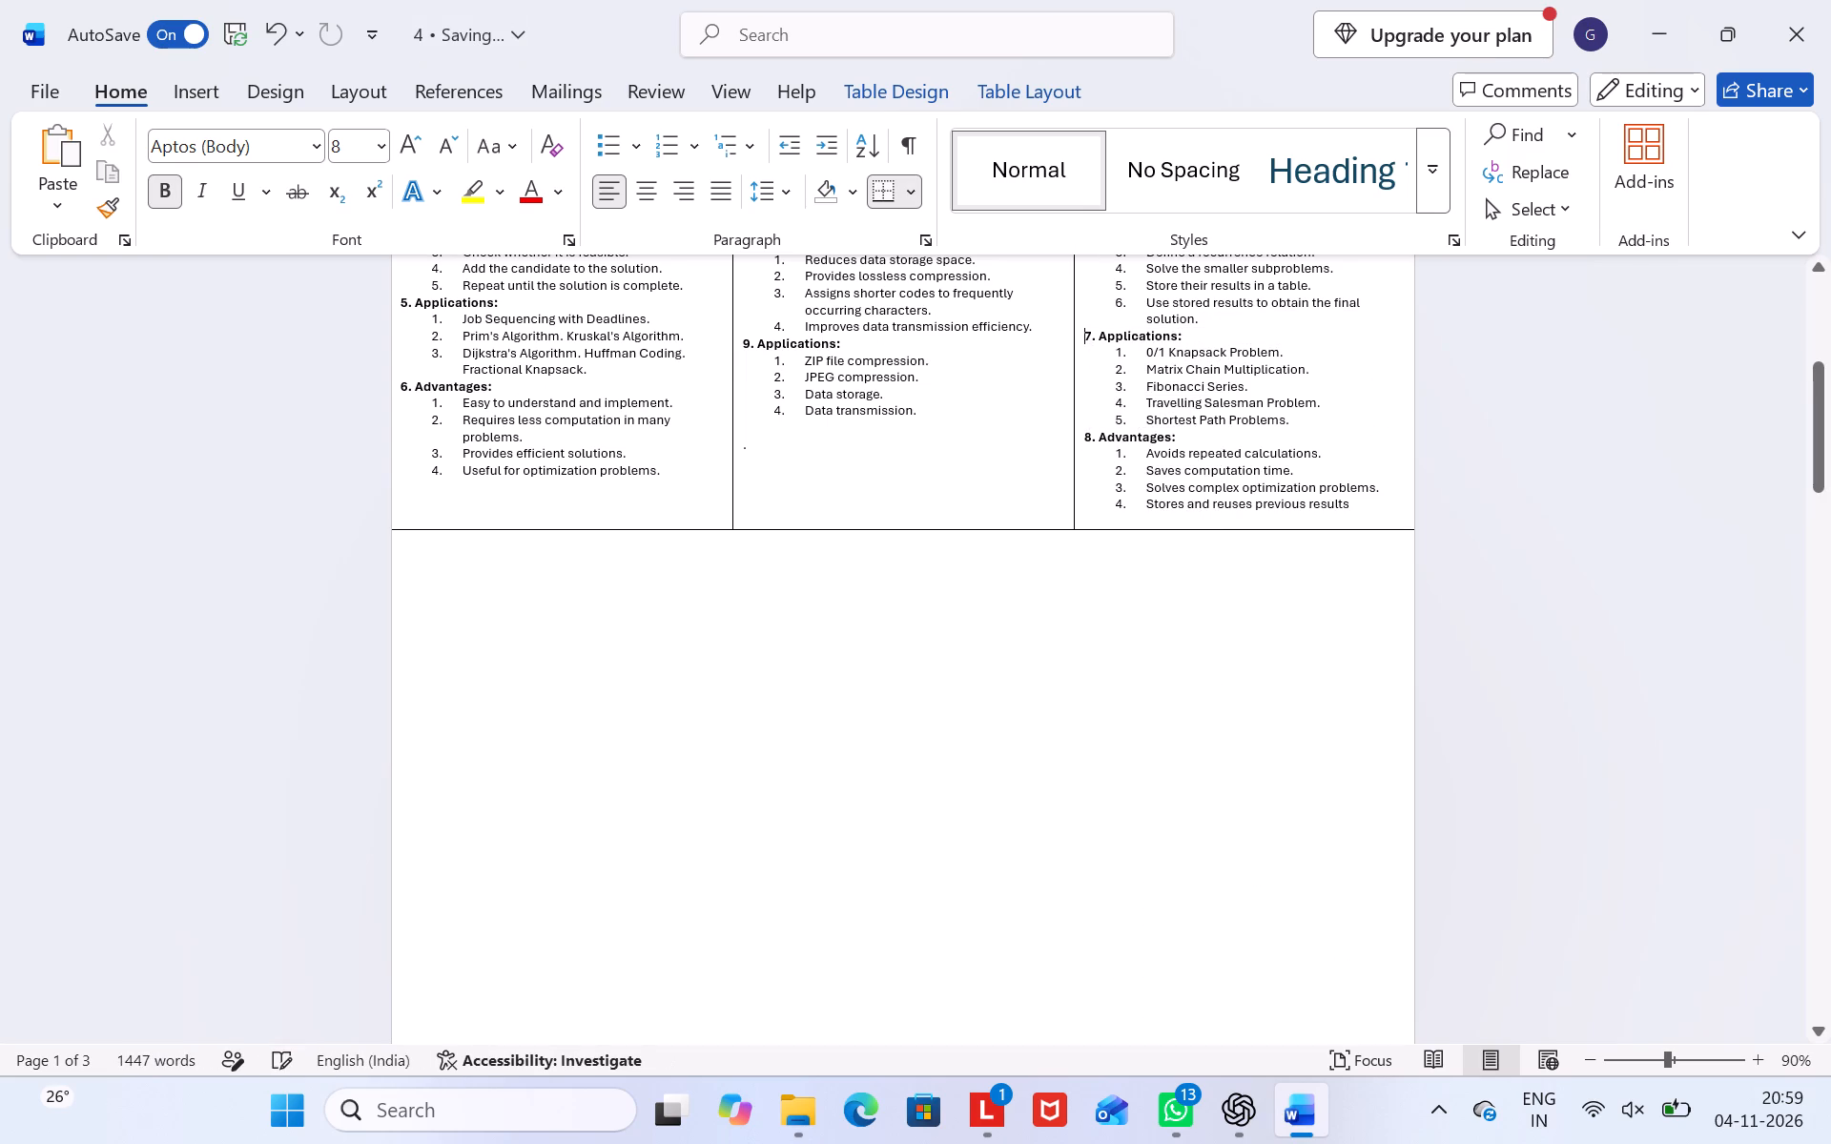
Join Q3's "7. Applications:" heading onto the end of the last General Method item.
scroll(1205, 501, "up", 1)
key("BackSpace")
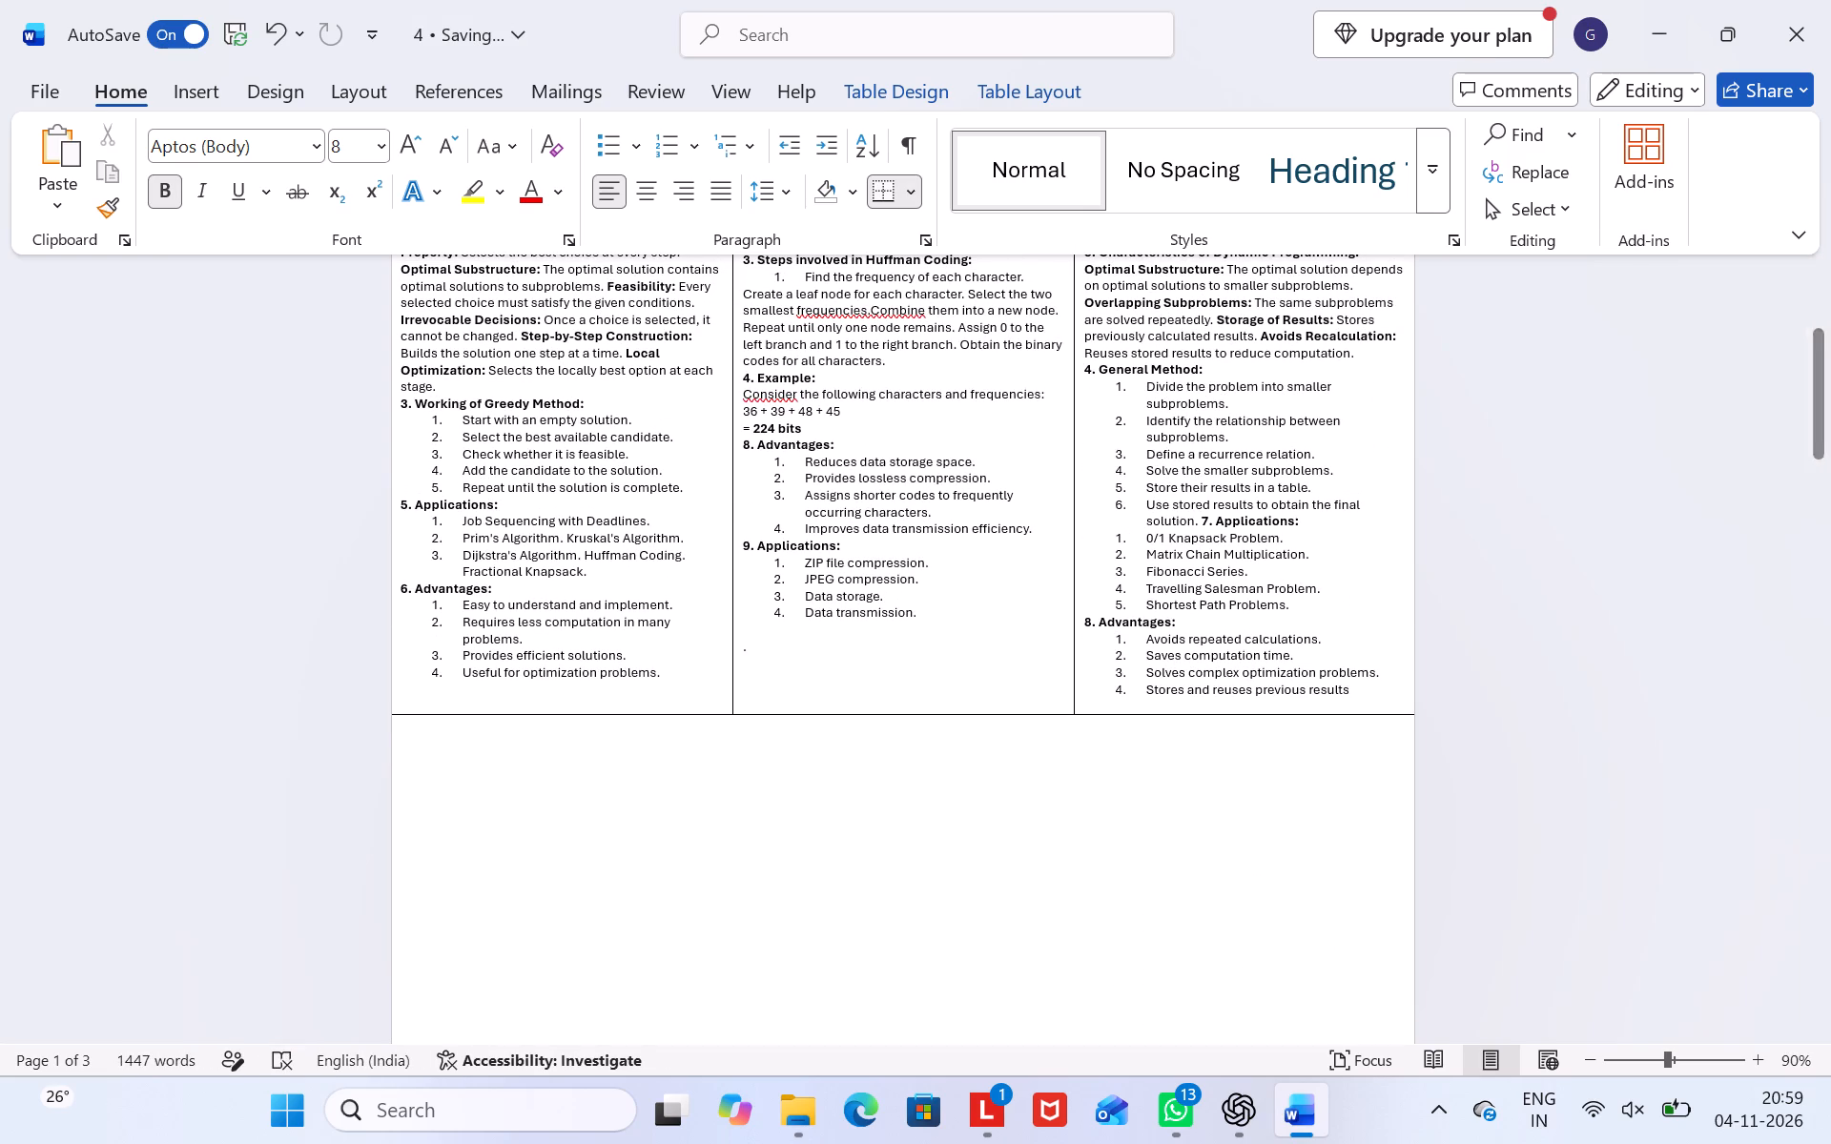
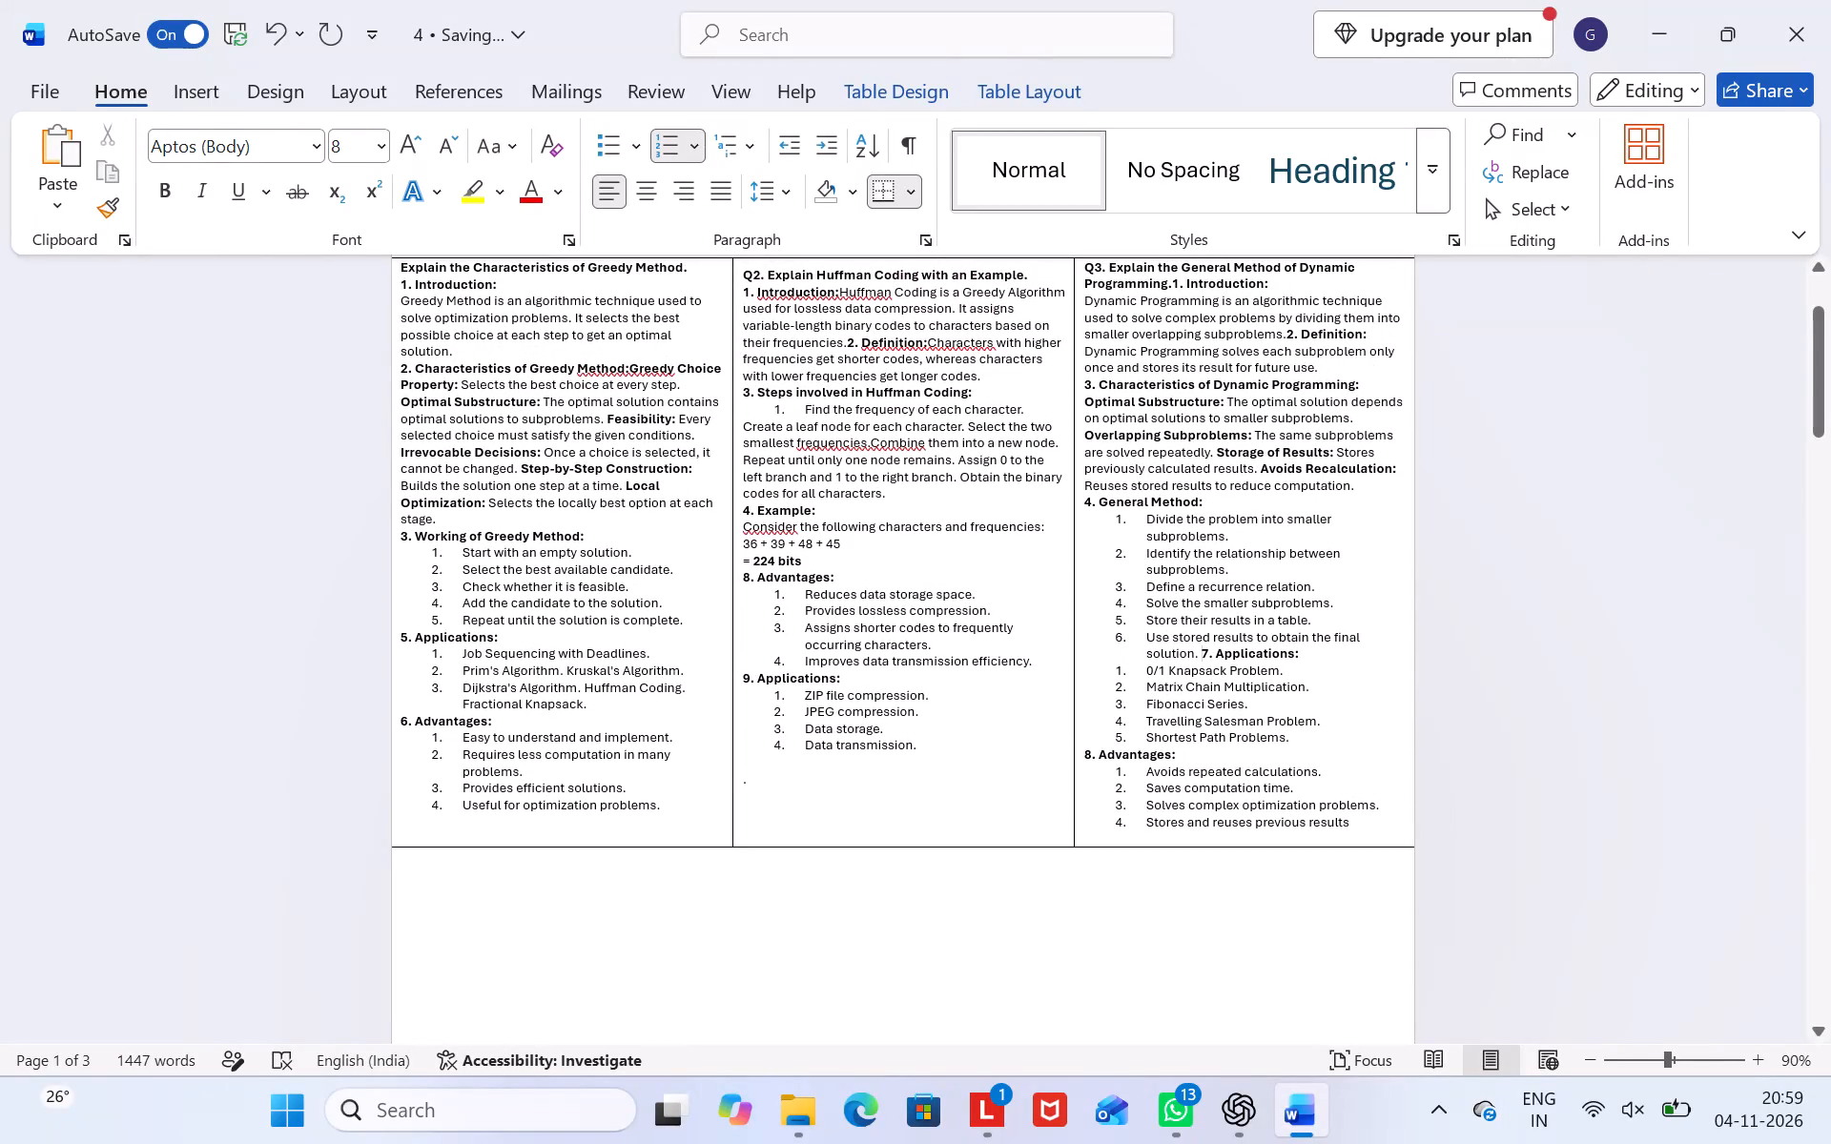
Merge Q3's General Method item "Use stored results to obtain the final solution." into the preceding item, "Store their results in a table.".
left_click(1134, 643)
key("BackSpace")
key("BackSpace")
key("BackSpace")
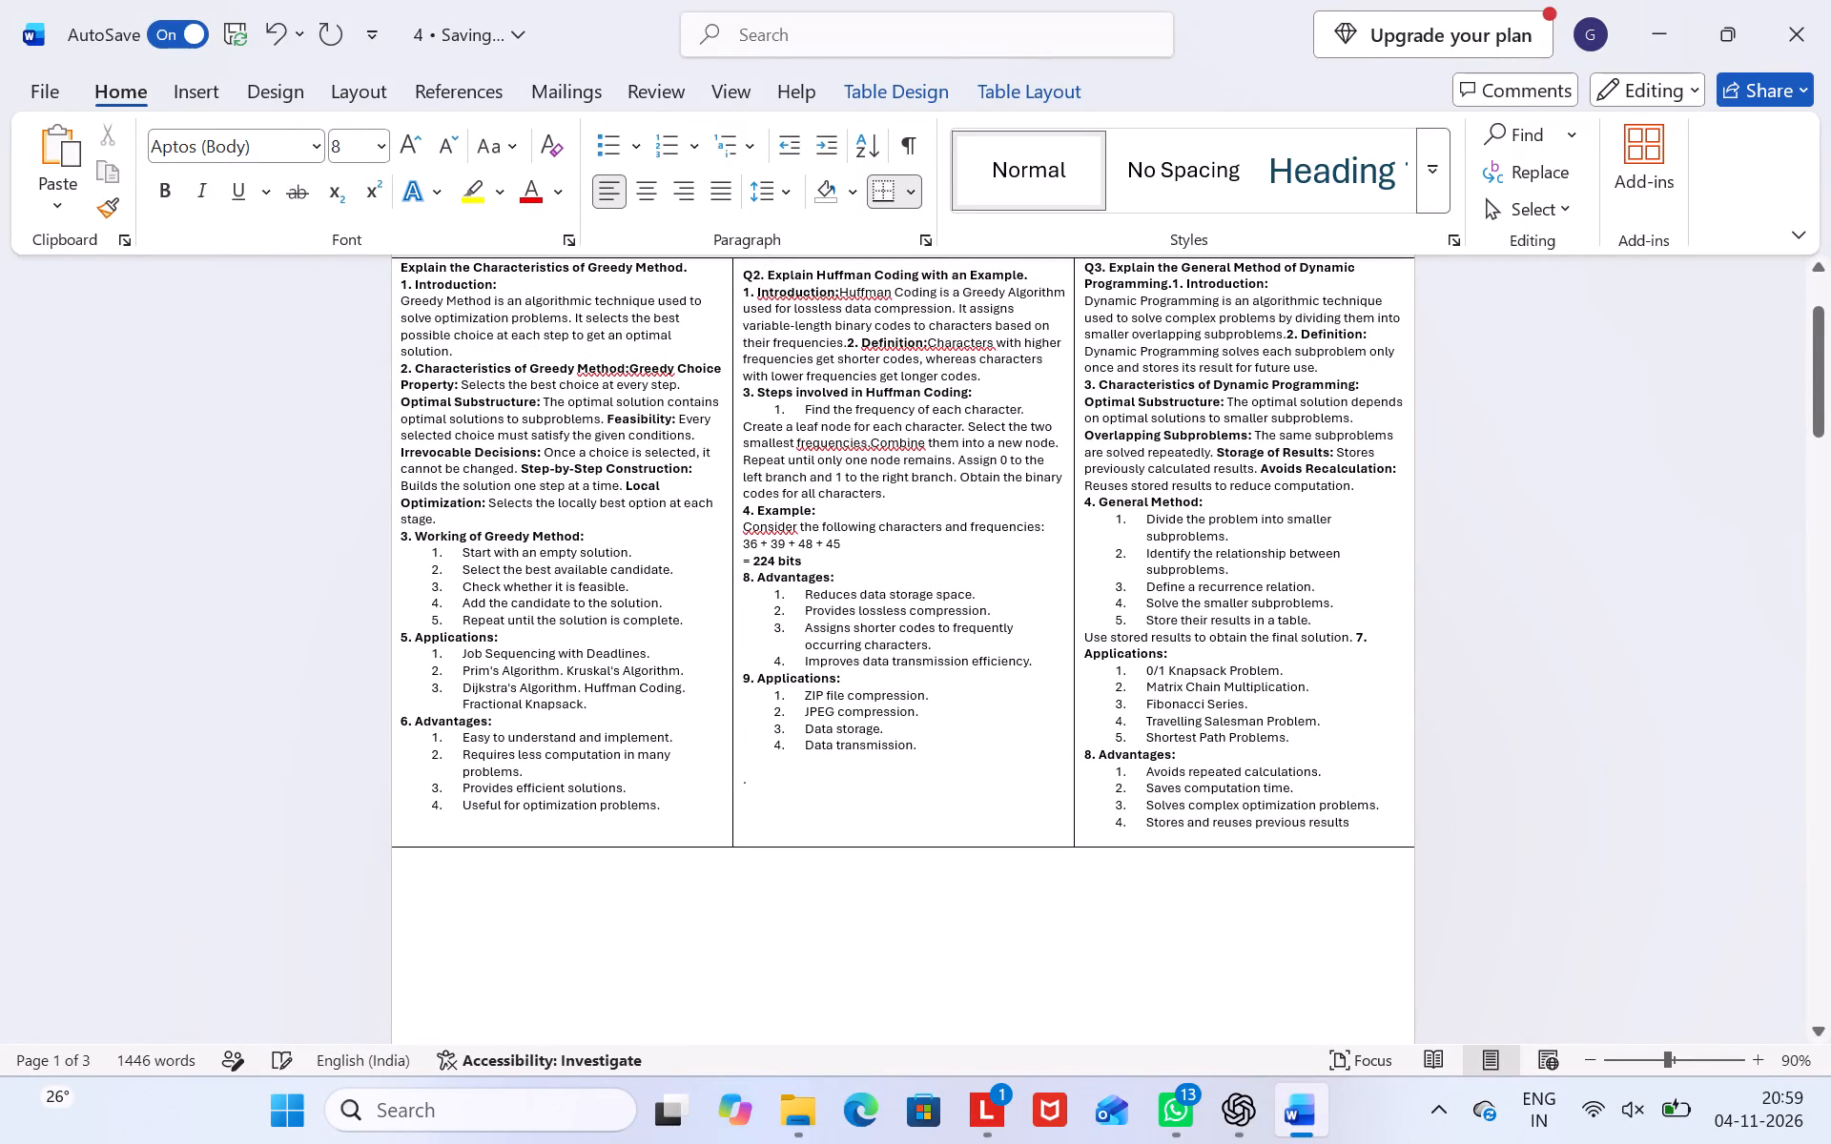
key("6")
key("BackSpace")
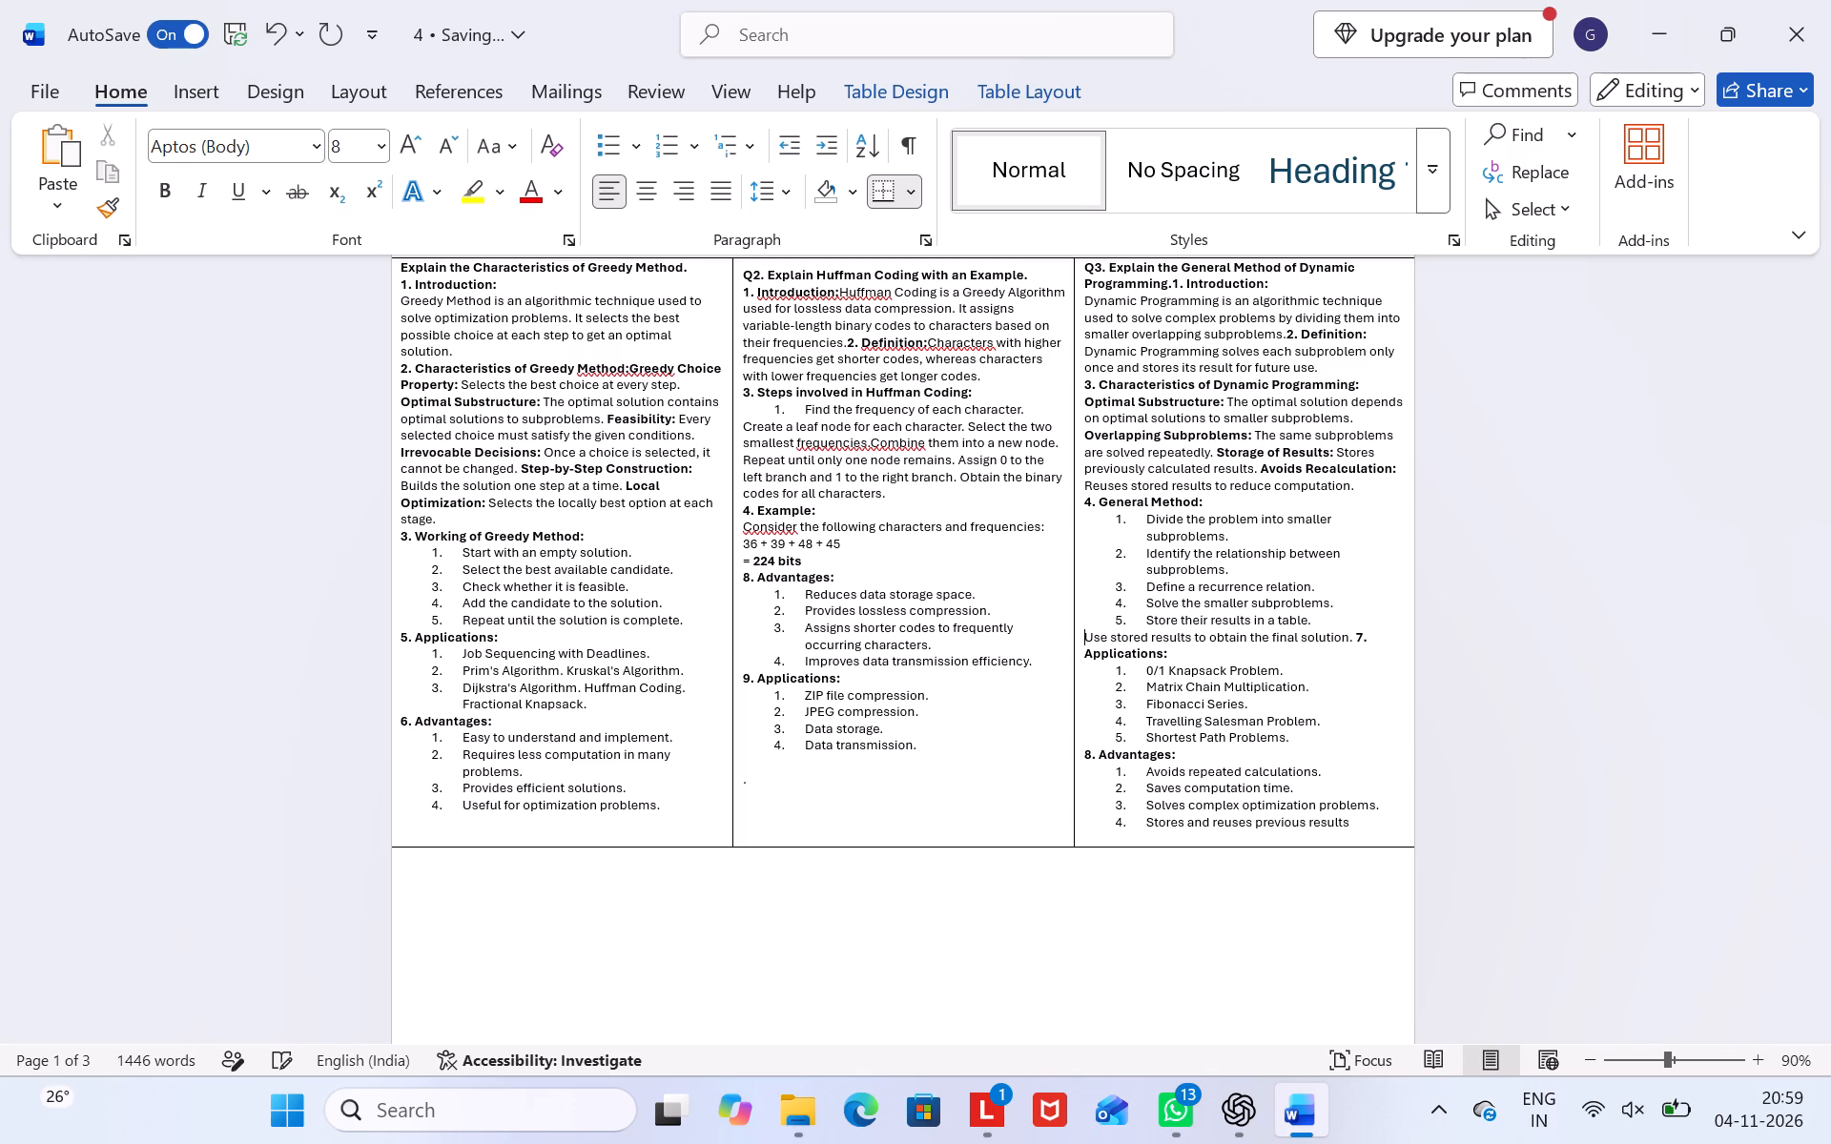
key("ctrl+z")
key("ctrl+z")
key("ctrl+z")
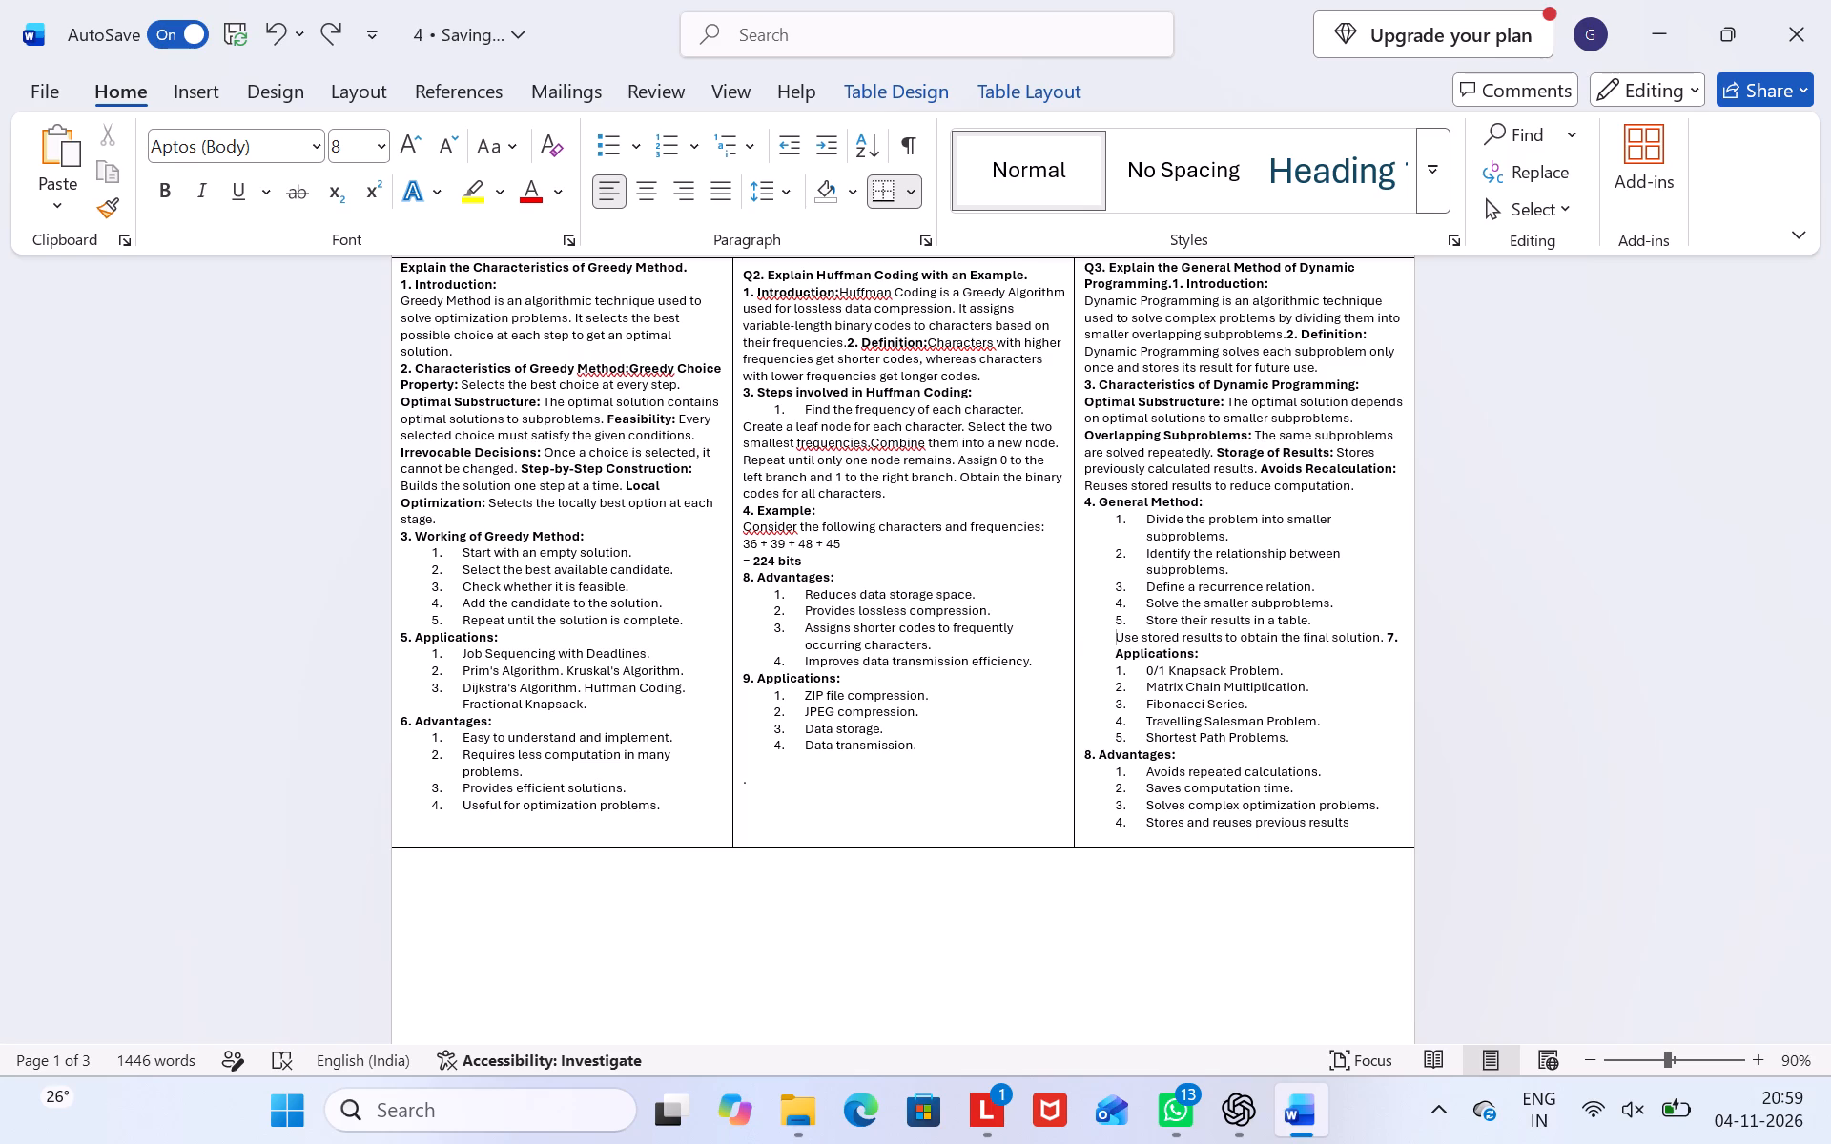
key("ctrl+c")
key("BackSpace")
key("BackSpace")
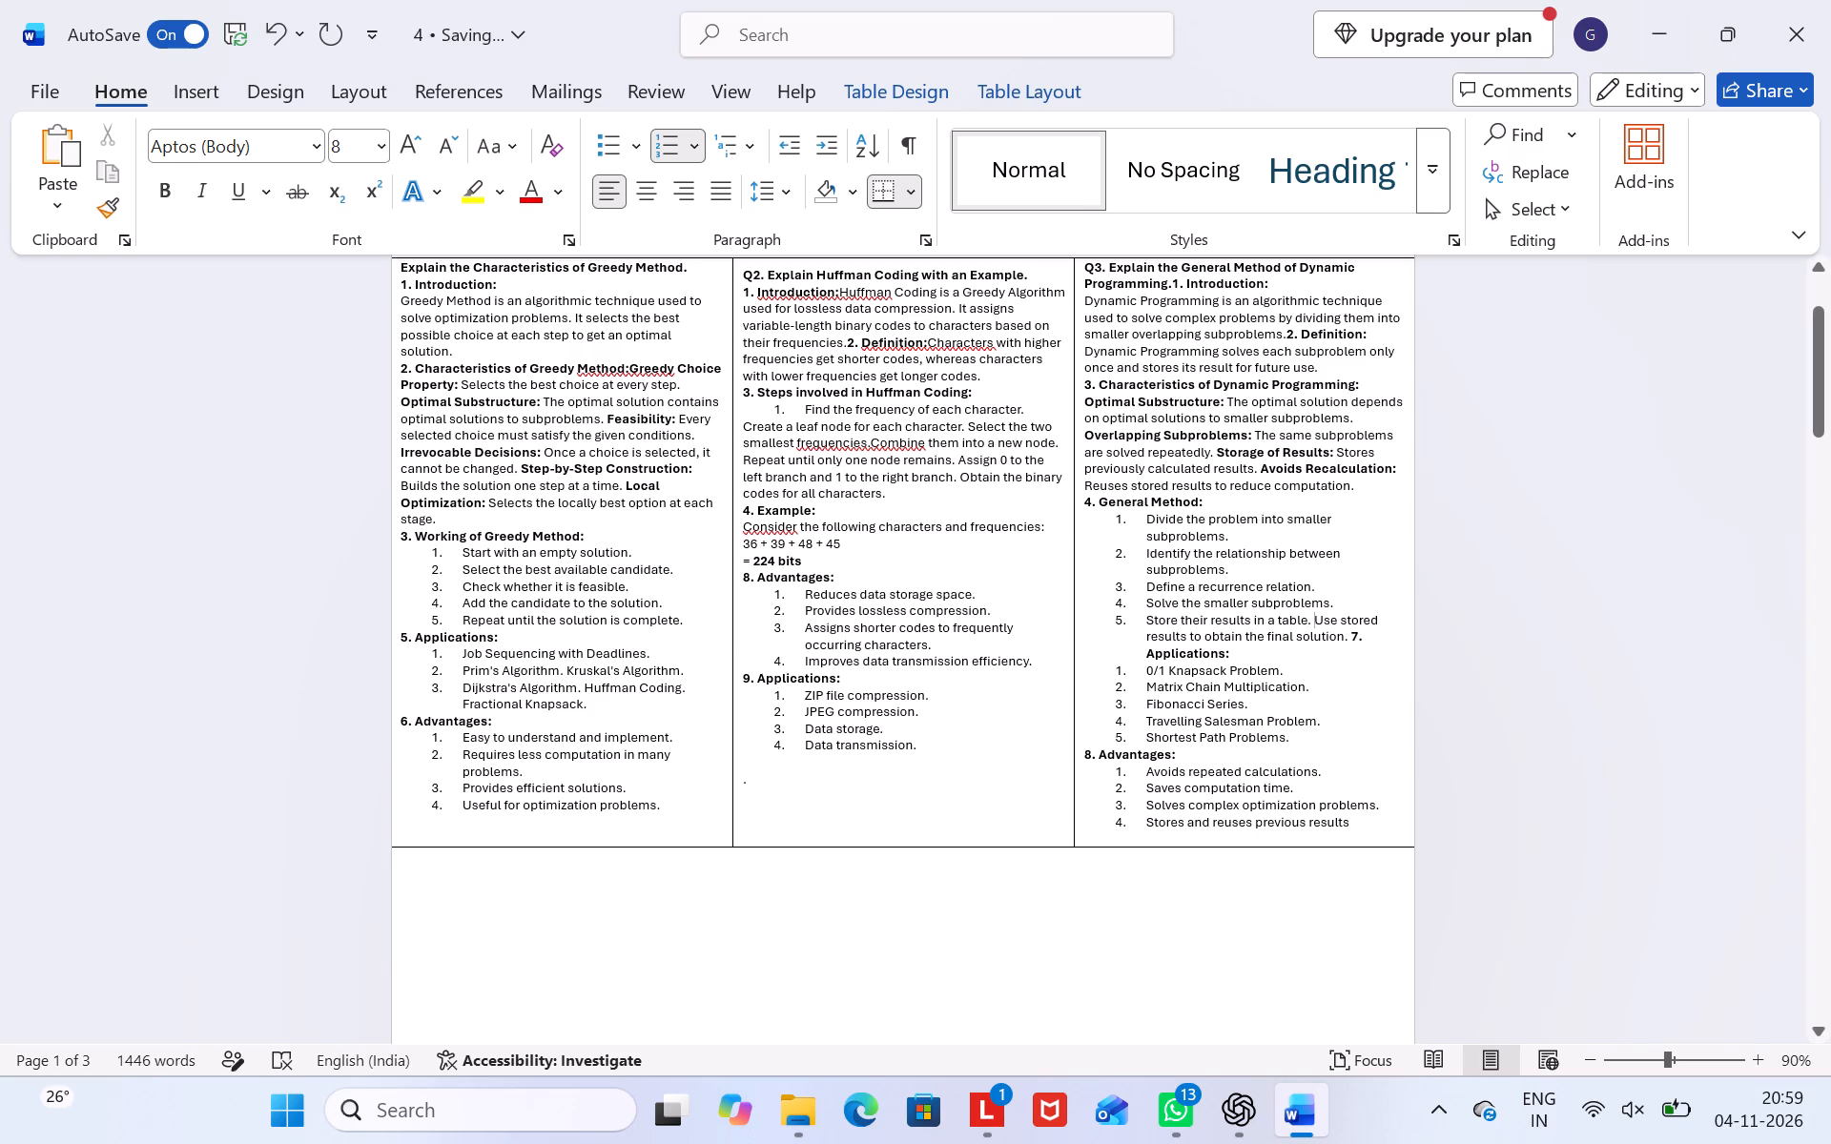
Remove the number and indent from Q3's General Method item beginning "Store their results in a table.".
left_click(1133, 731)
left_click(1129, 614)
key("BackSpace")
key("BackSpace")
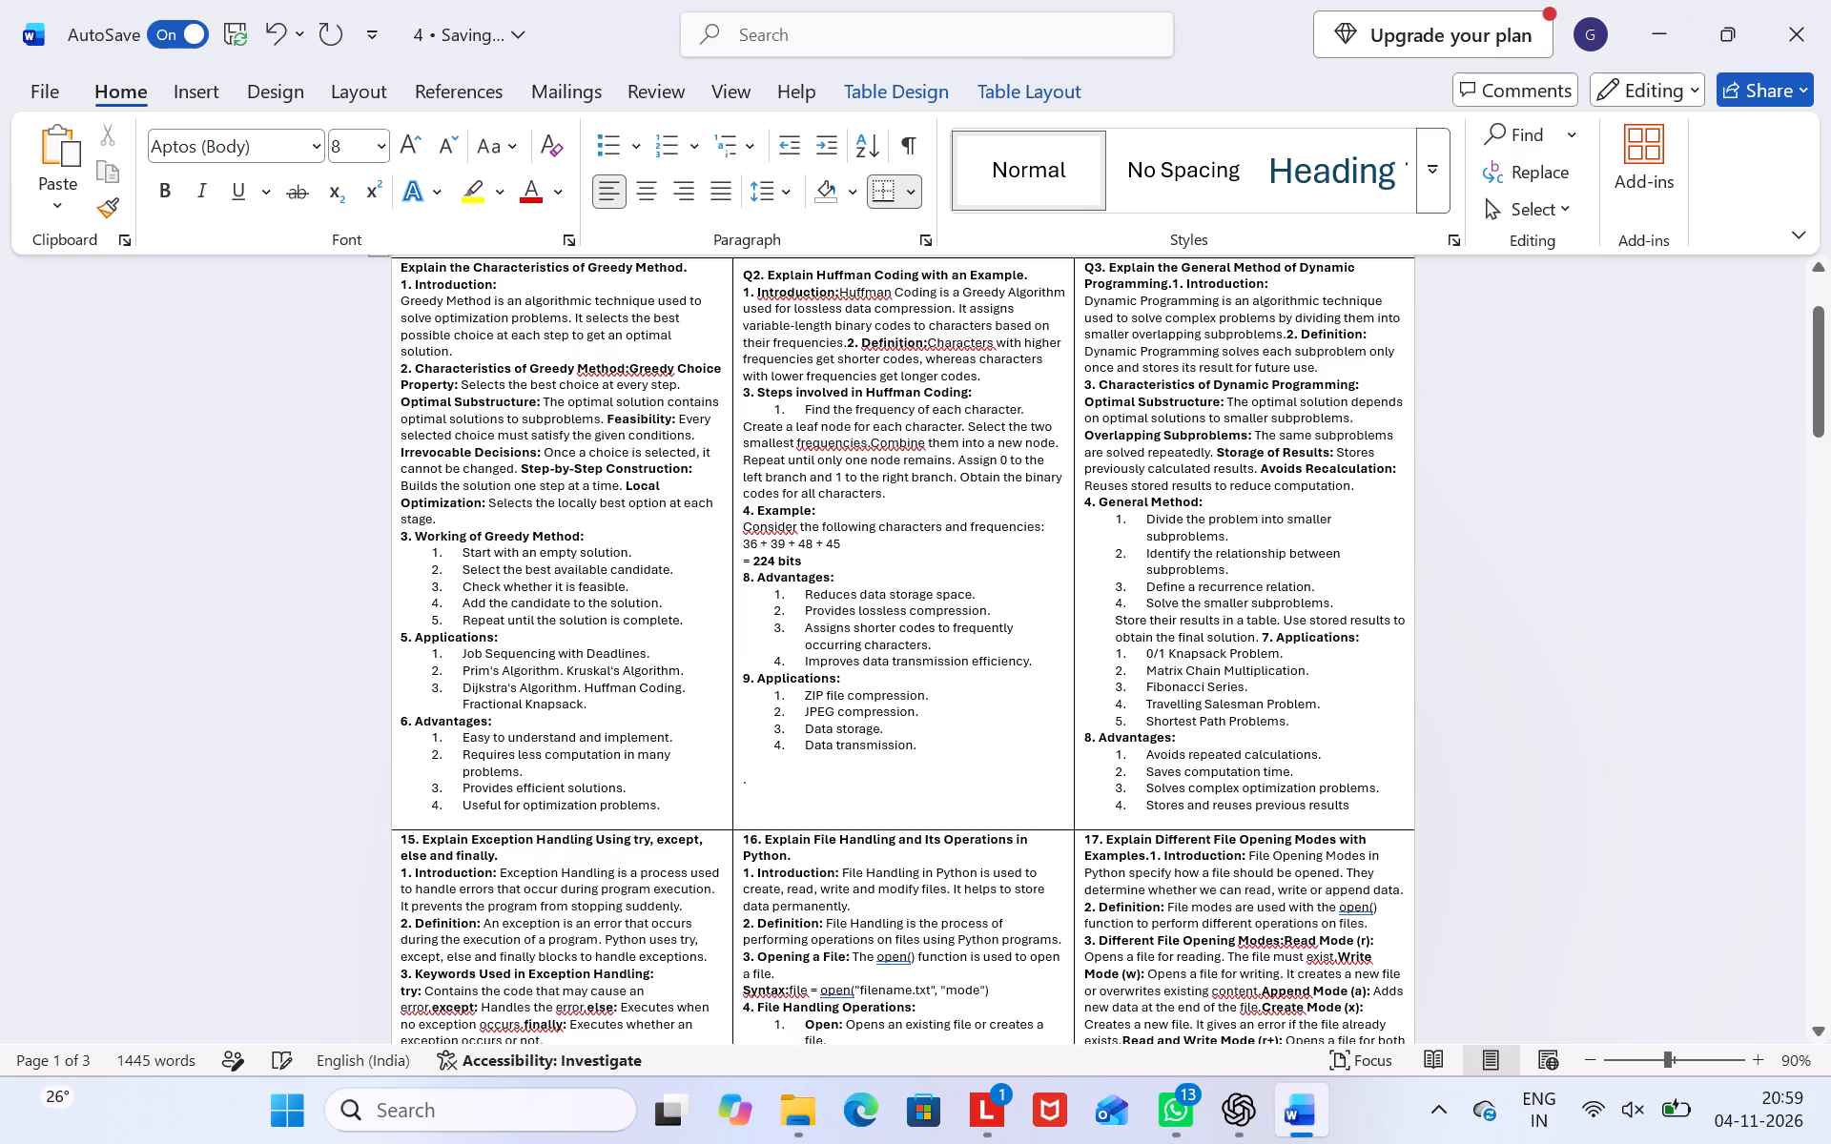
key("BackSpace")
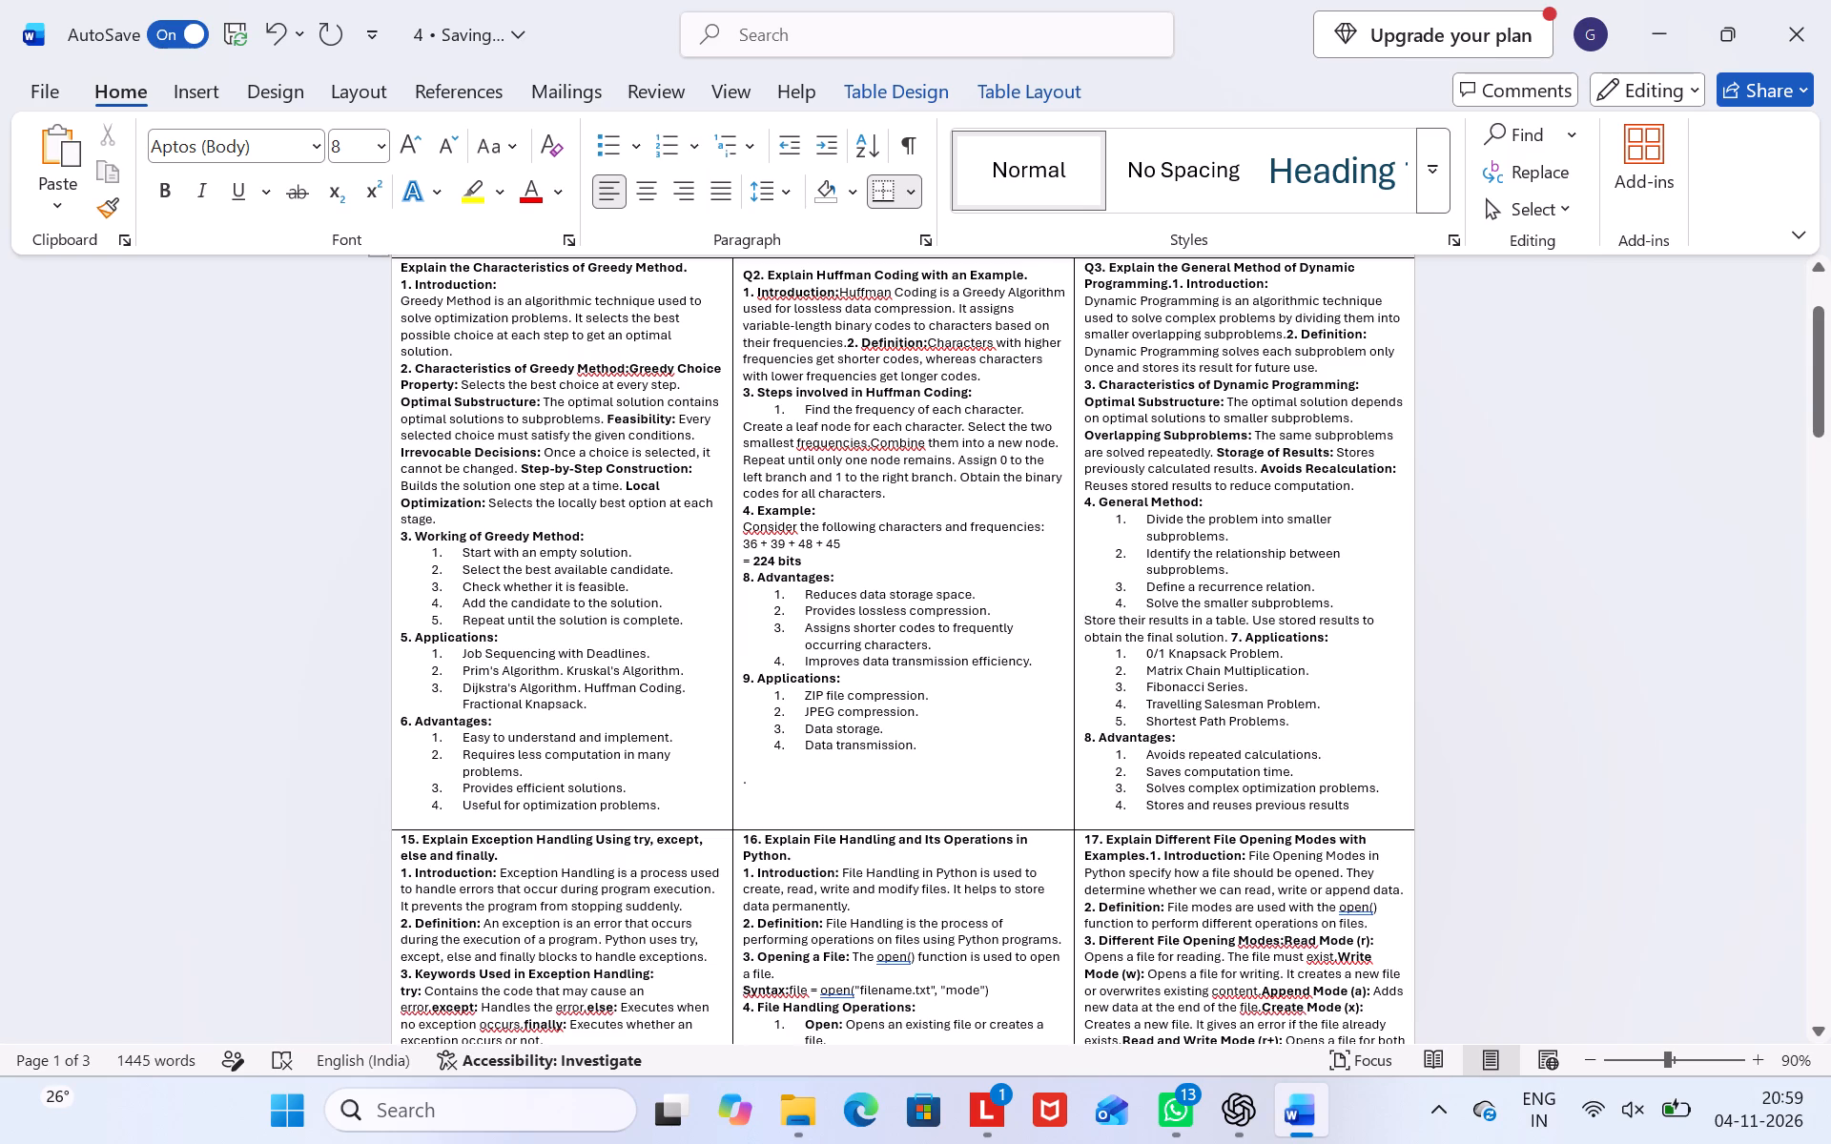
Delete the Python answers on exception handling (15) and polymorphism (18) from the first-column cell below Q1.
scroll(1224, 652, "down", 2)
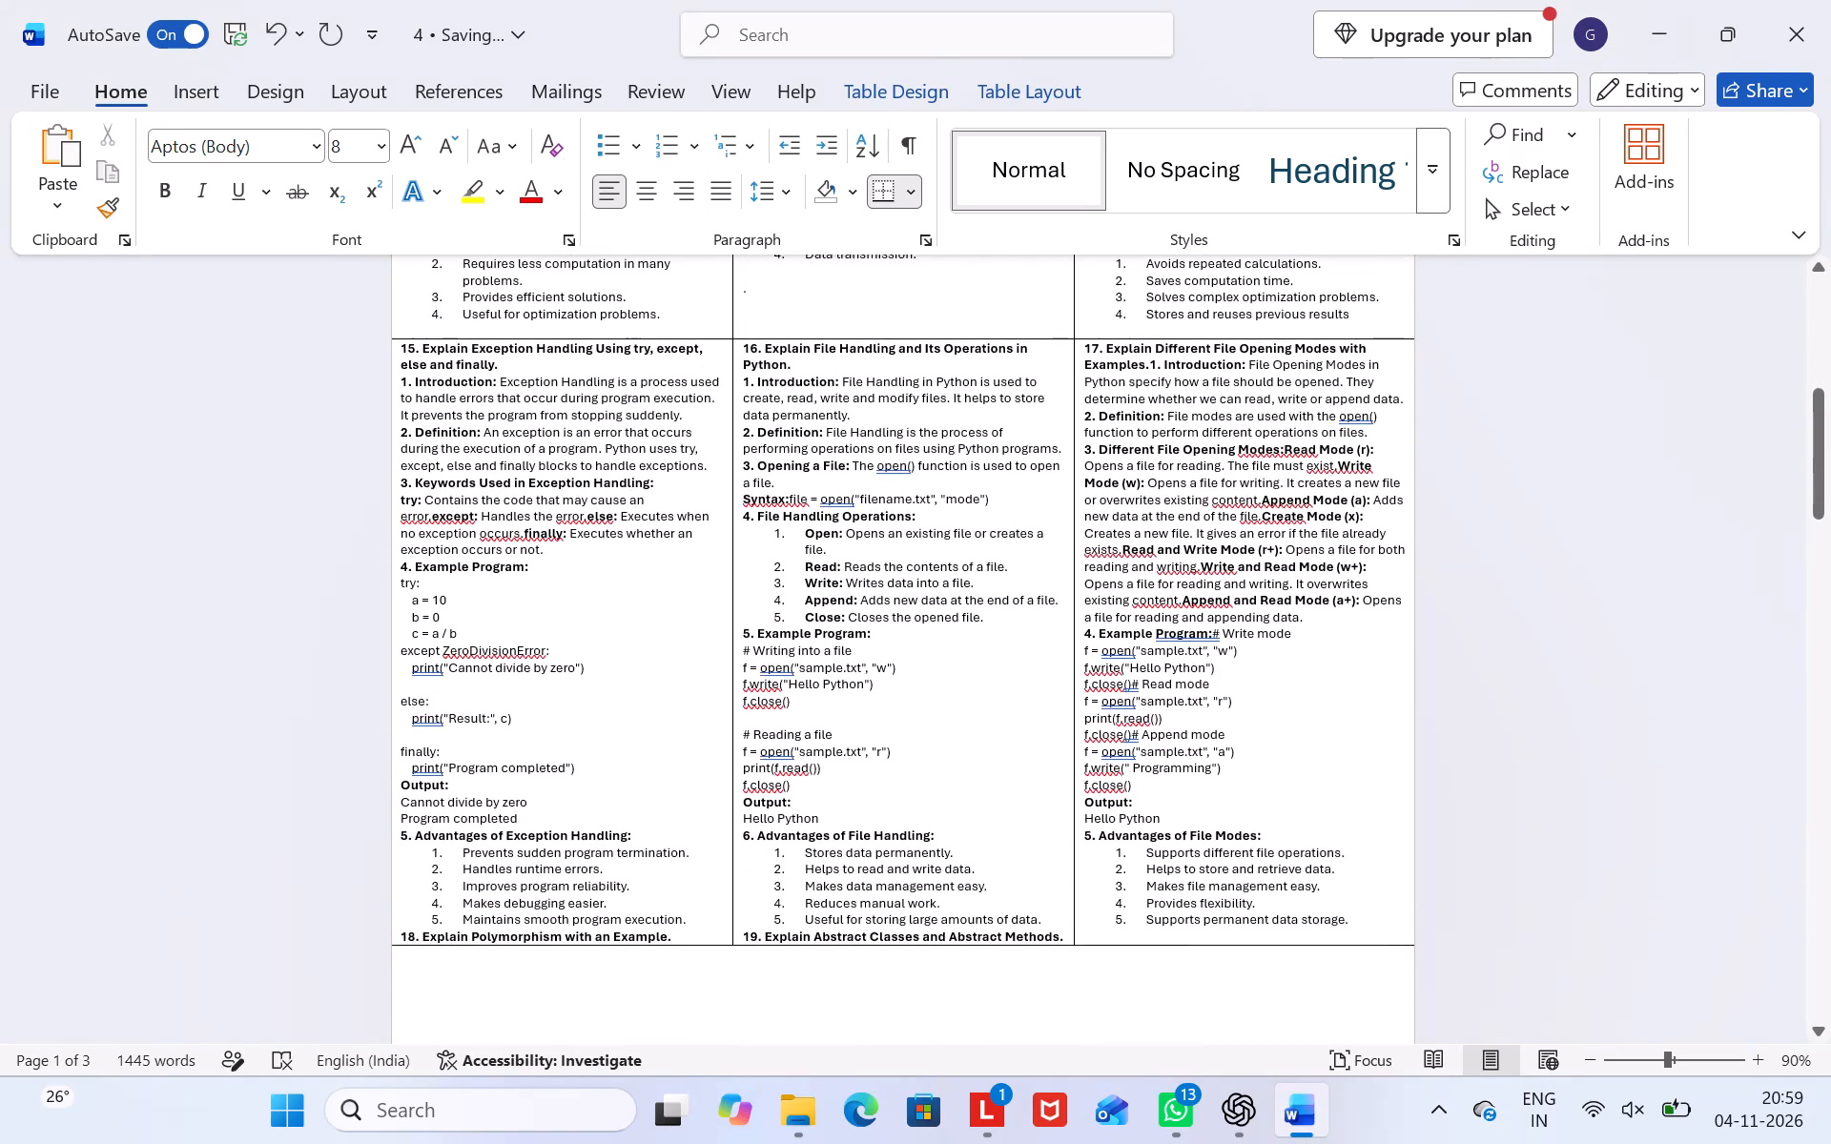
left_click_drag(682, 929, 432, 360)
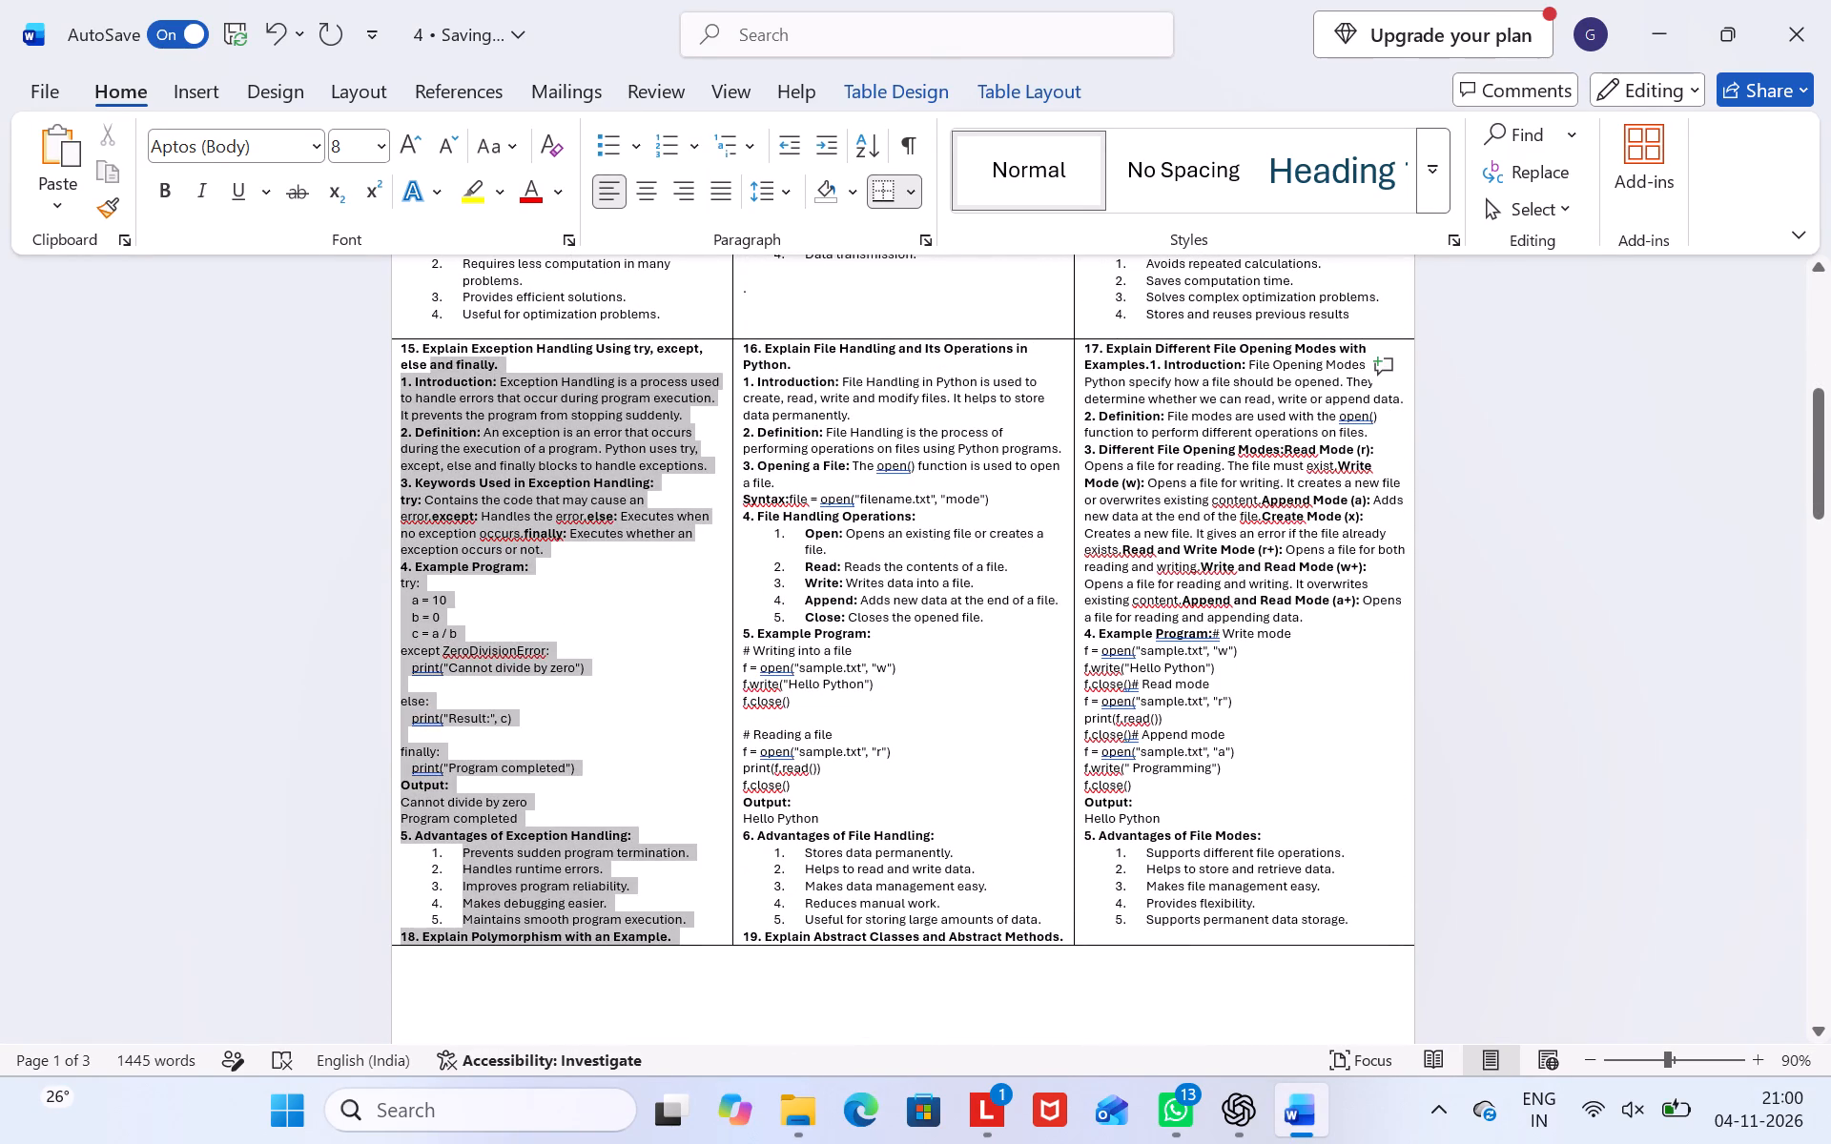
left_click_drag(432, 360, 406, 354)
key("BackSpace")
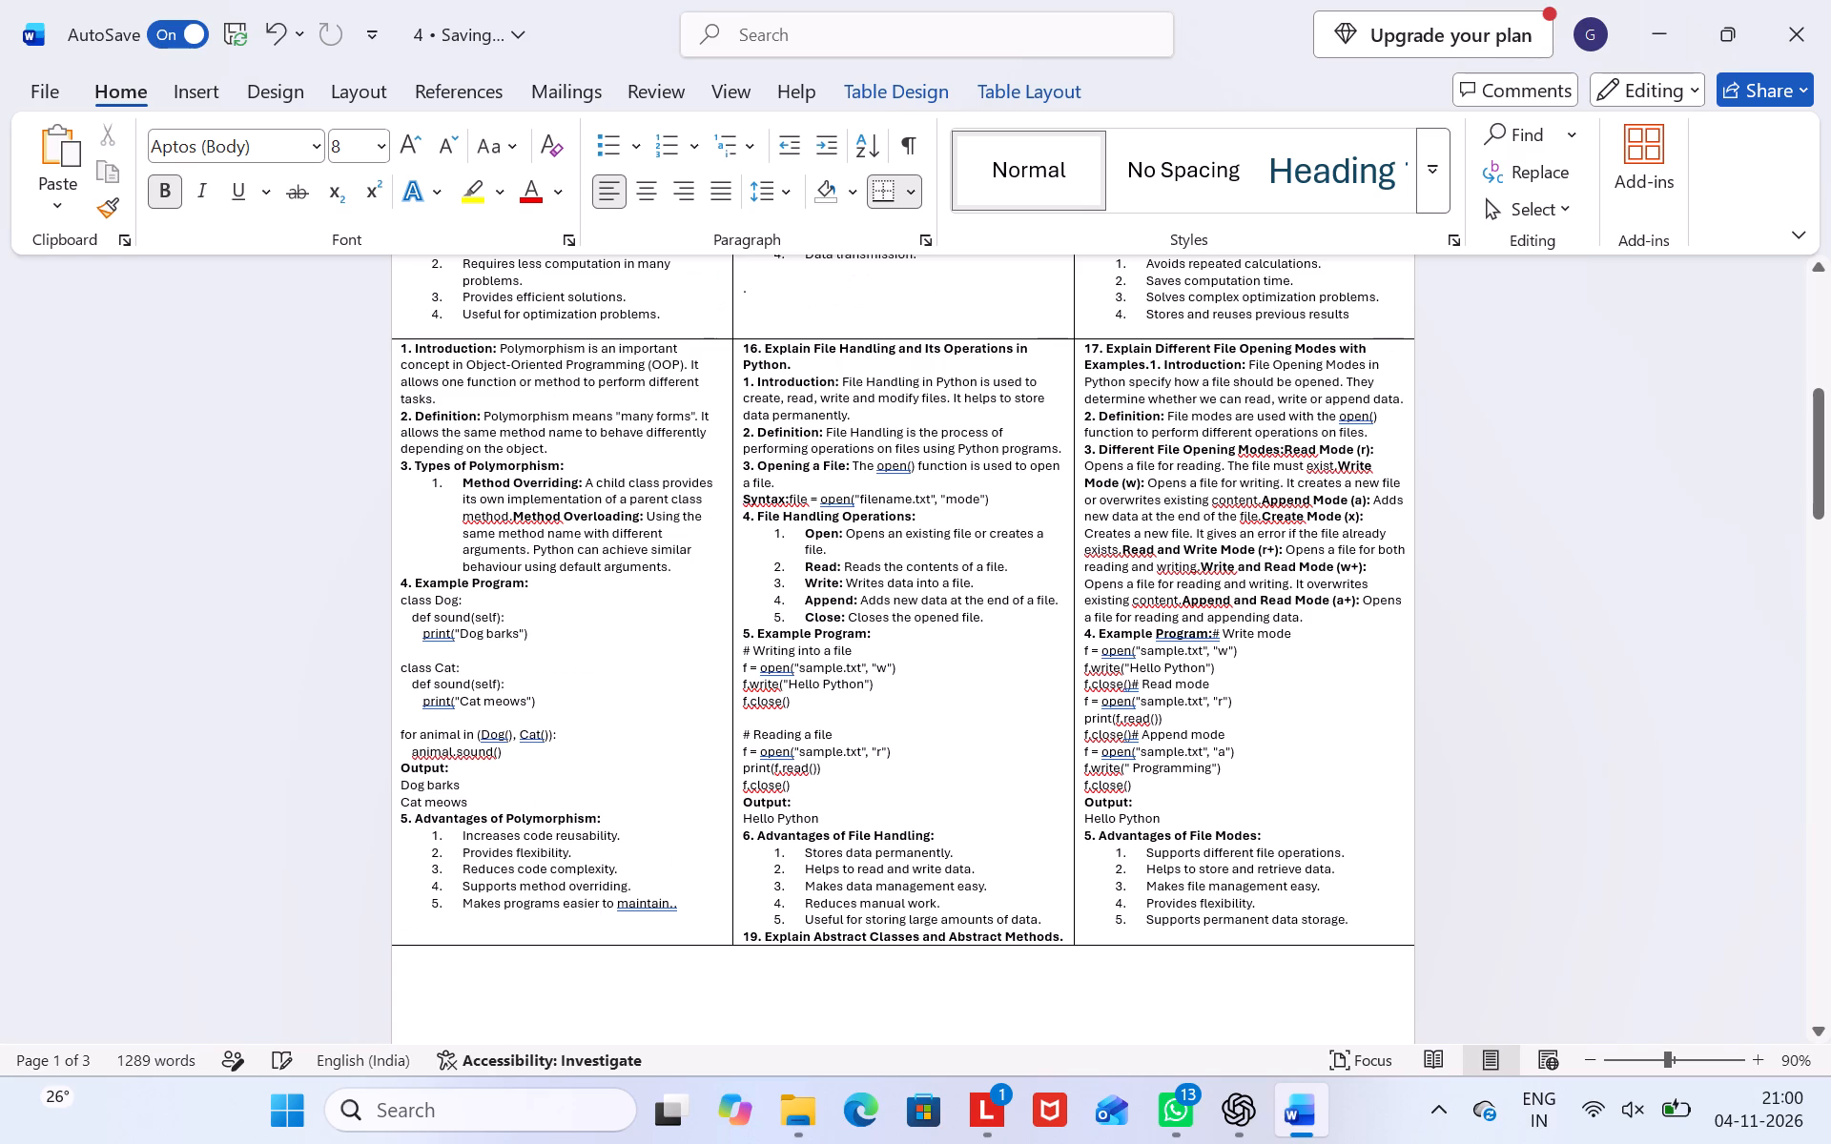
left_click_drag(676, 889, 463, 358)
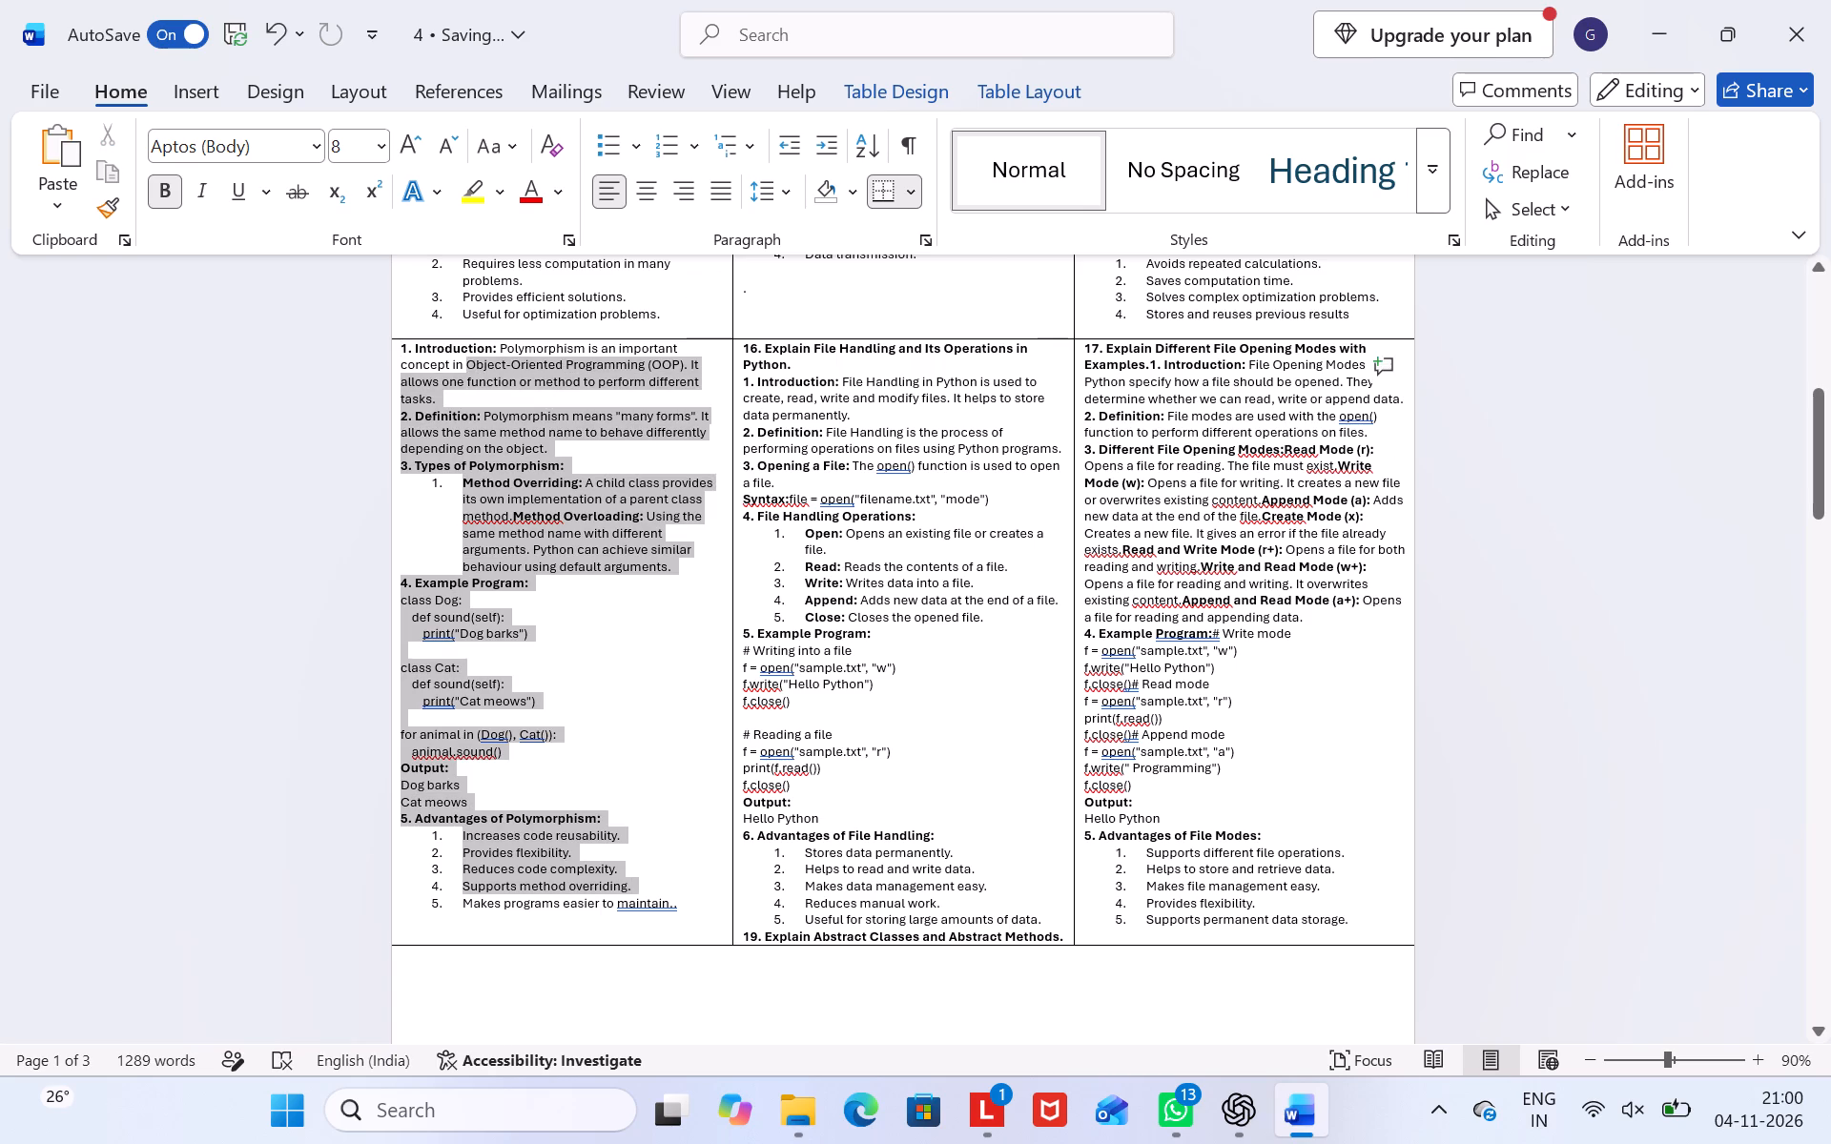
left_click_drag(463, 358, 424, 349)
key("BackSpace")
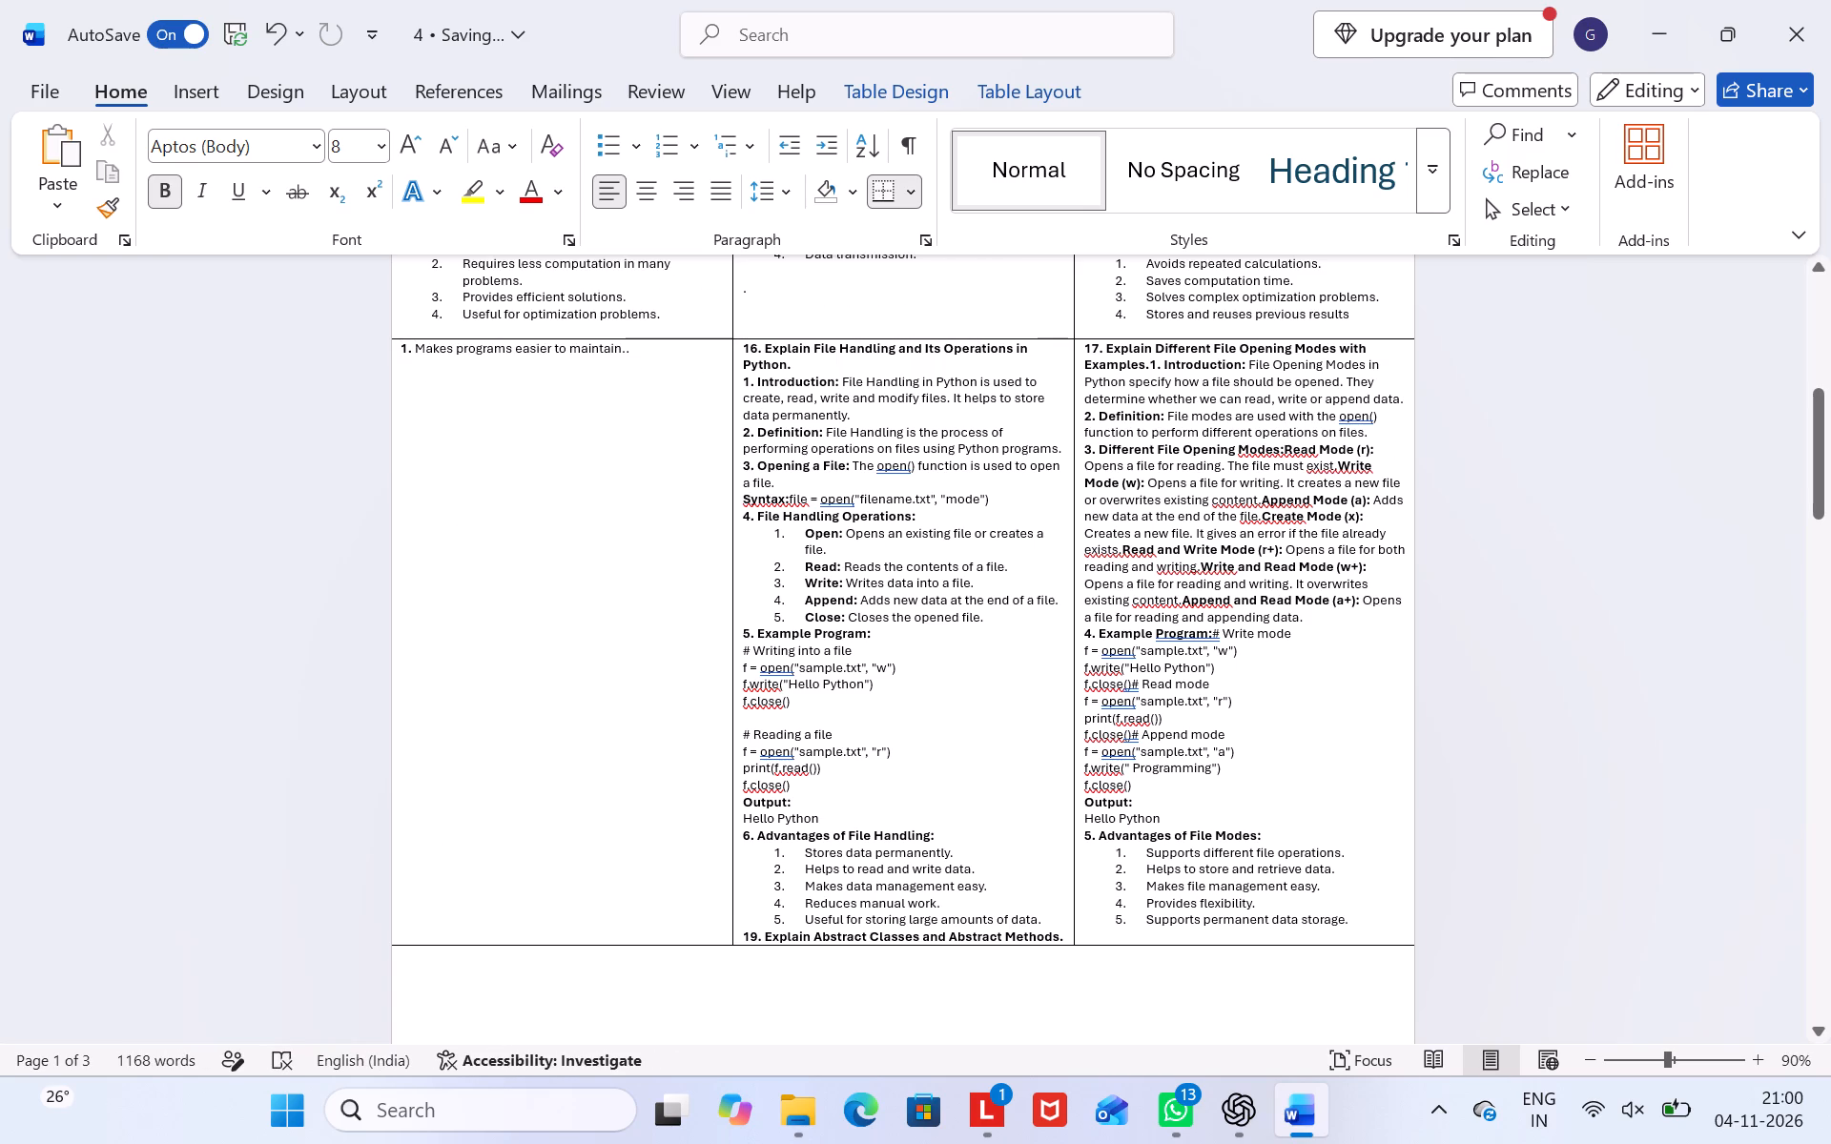
left_click_drag(639, 353, 399, 356)
key("BackSpace")
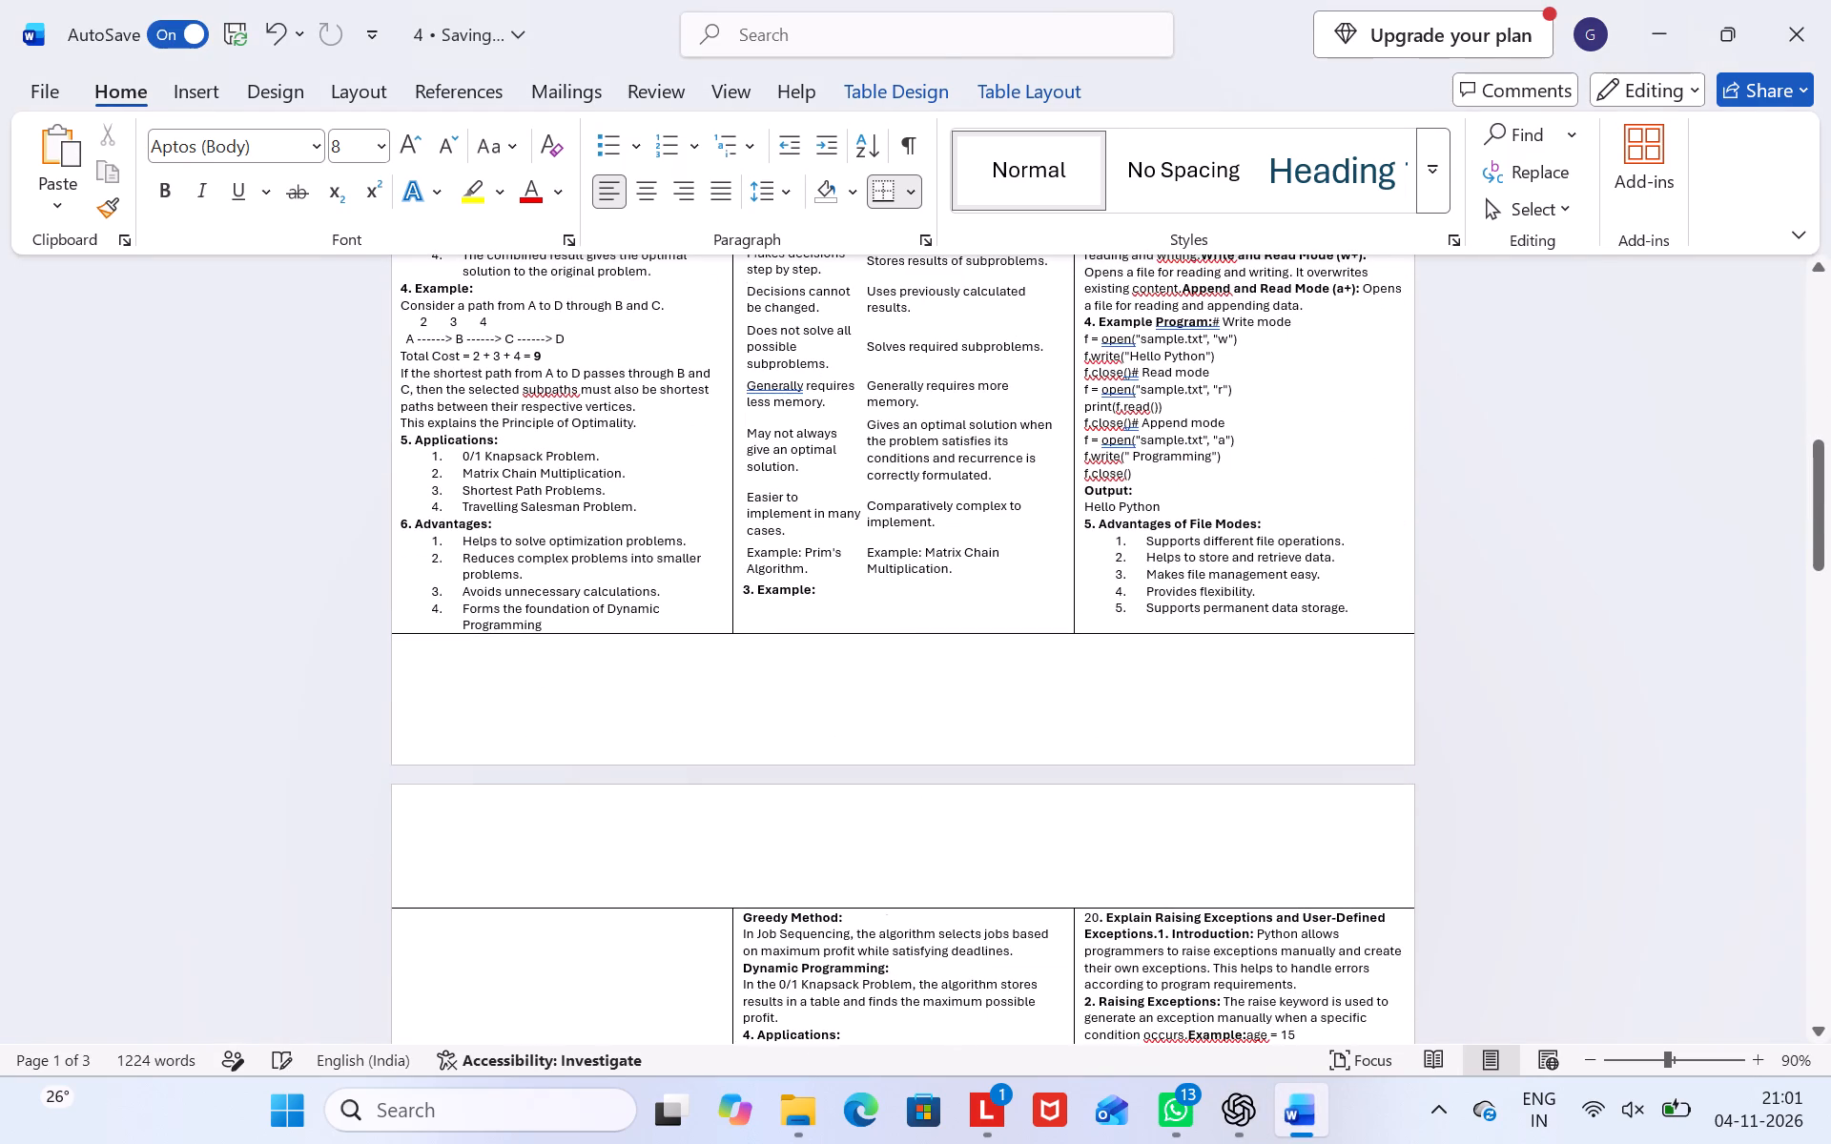
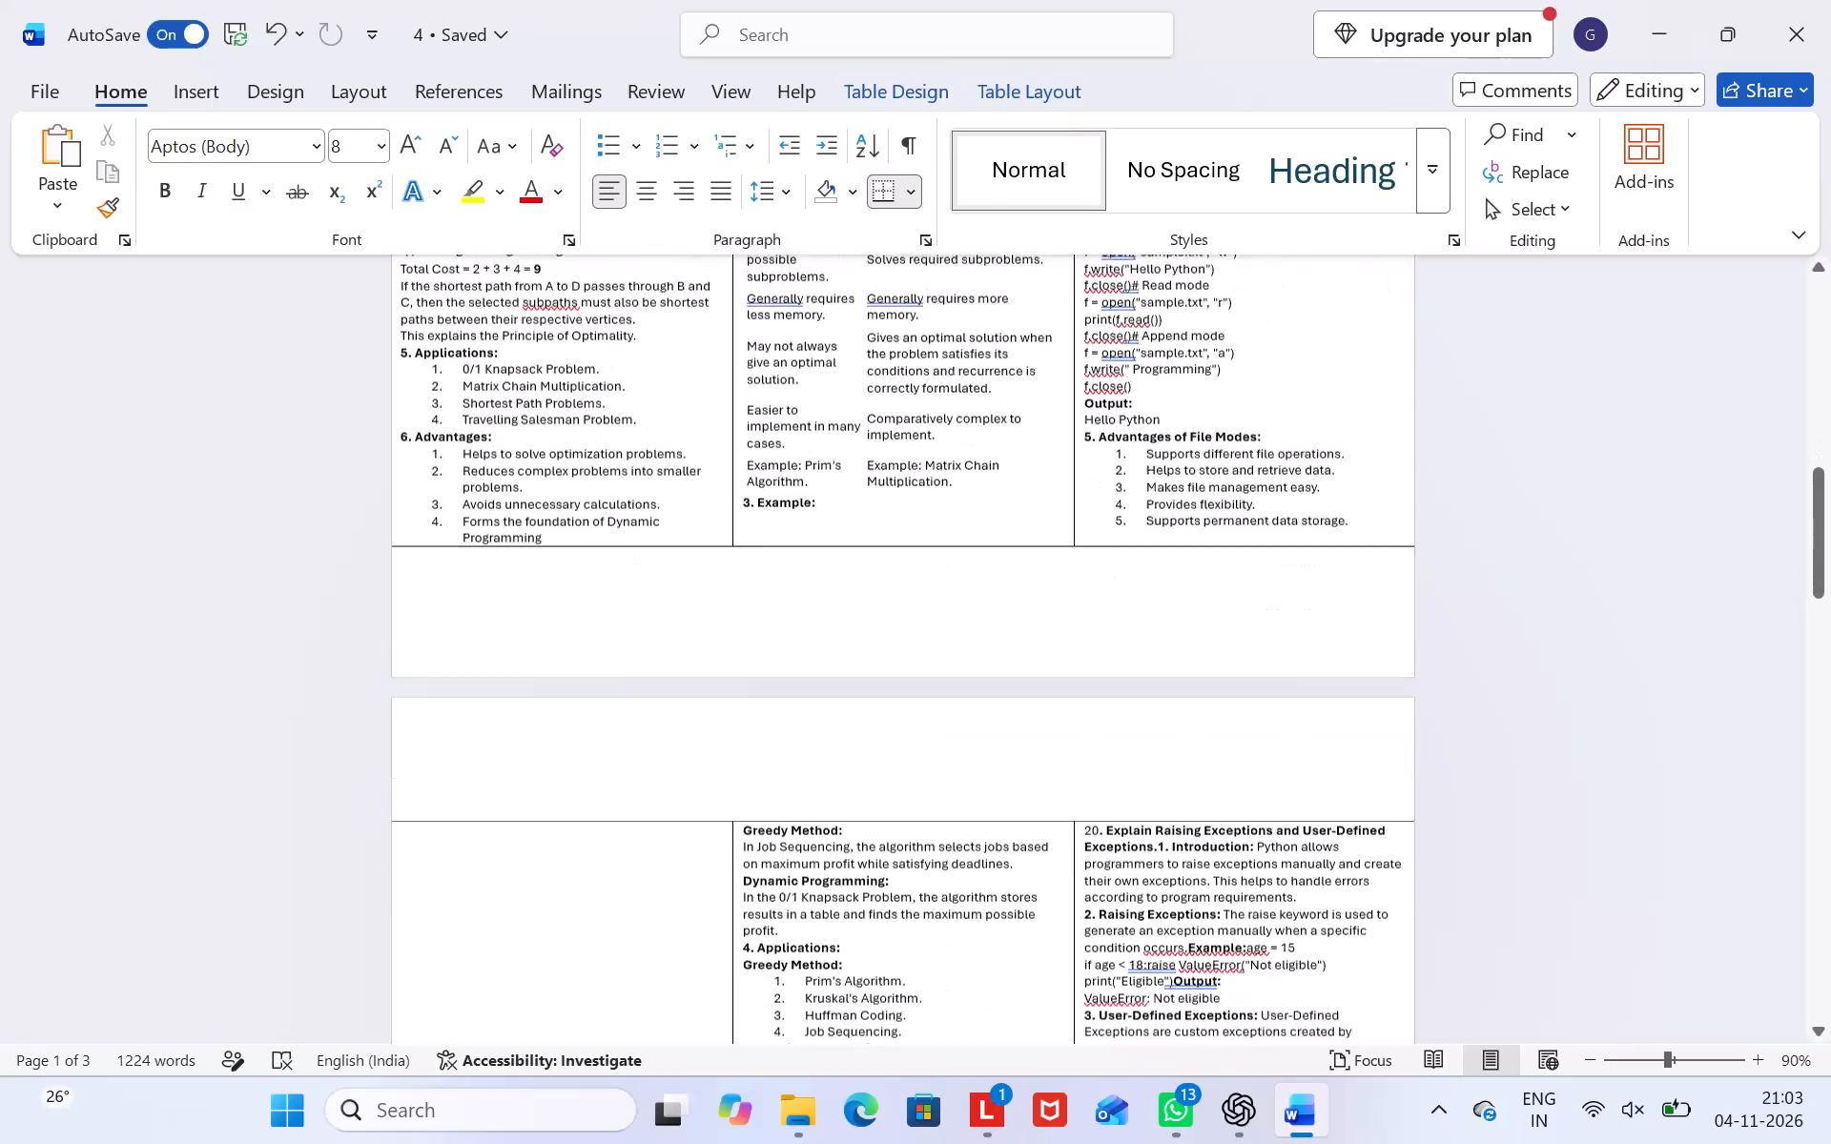
Join Q5's "1. Introduction:" heading onto the end of the question title.
scroll(975, 952, "up", 2)
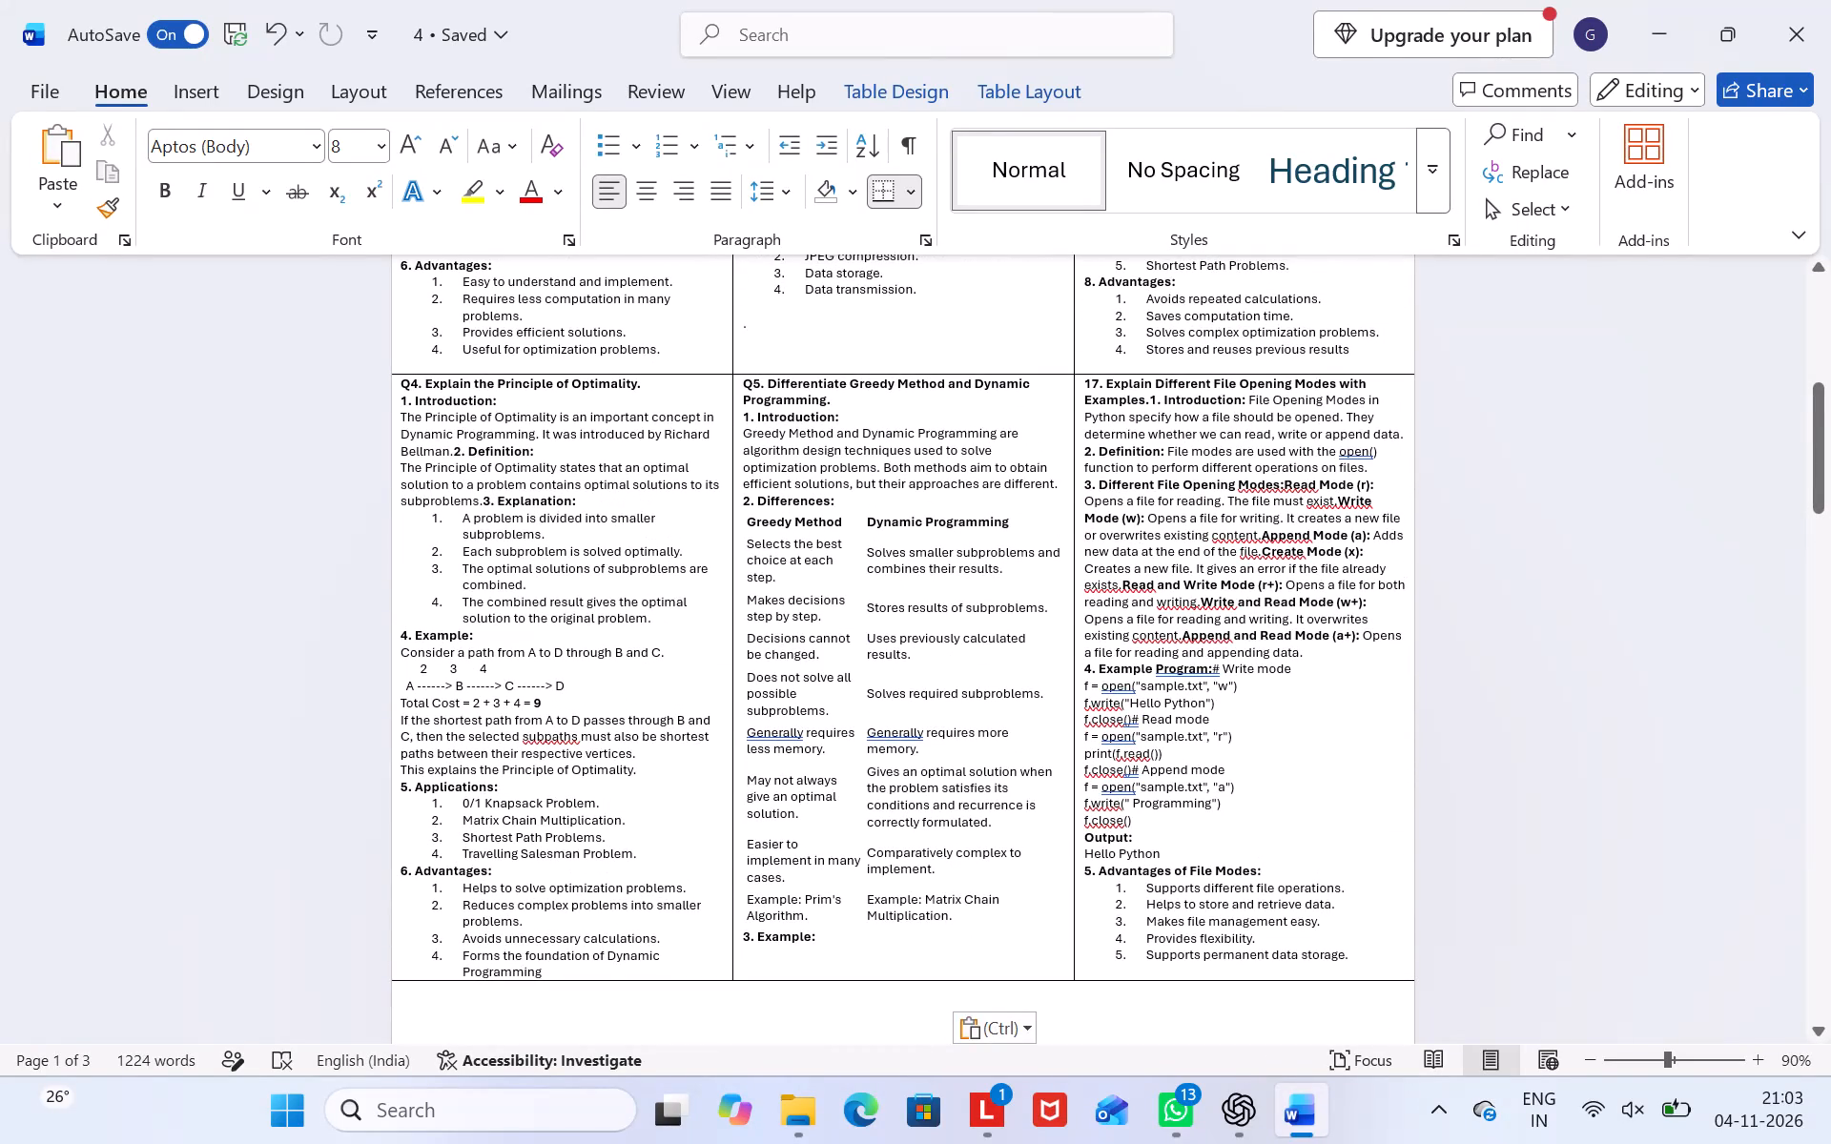
left_click(749, 423)
key("Left")
key("BackSpace")
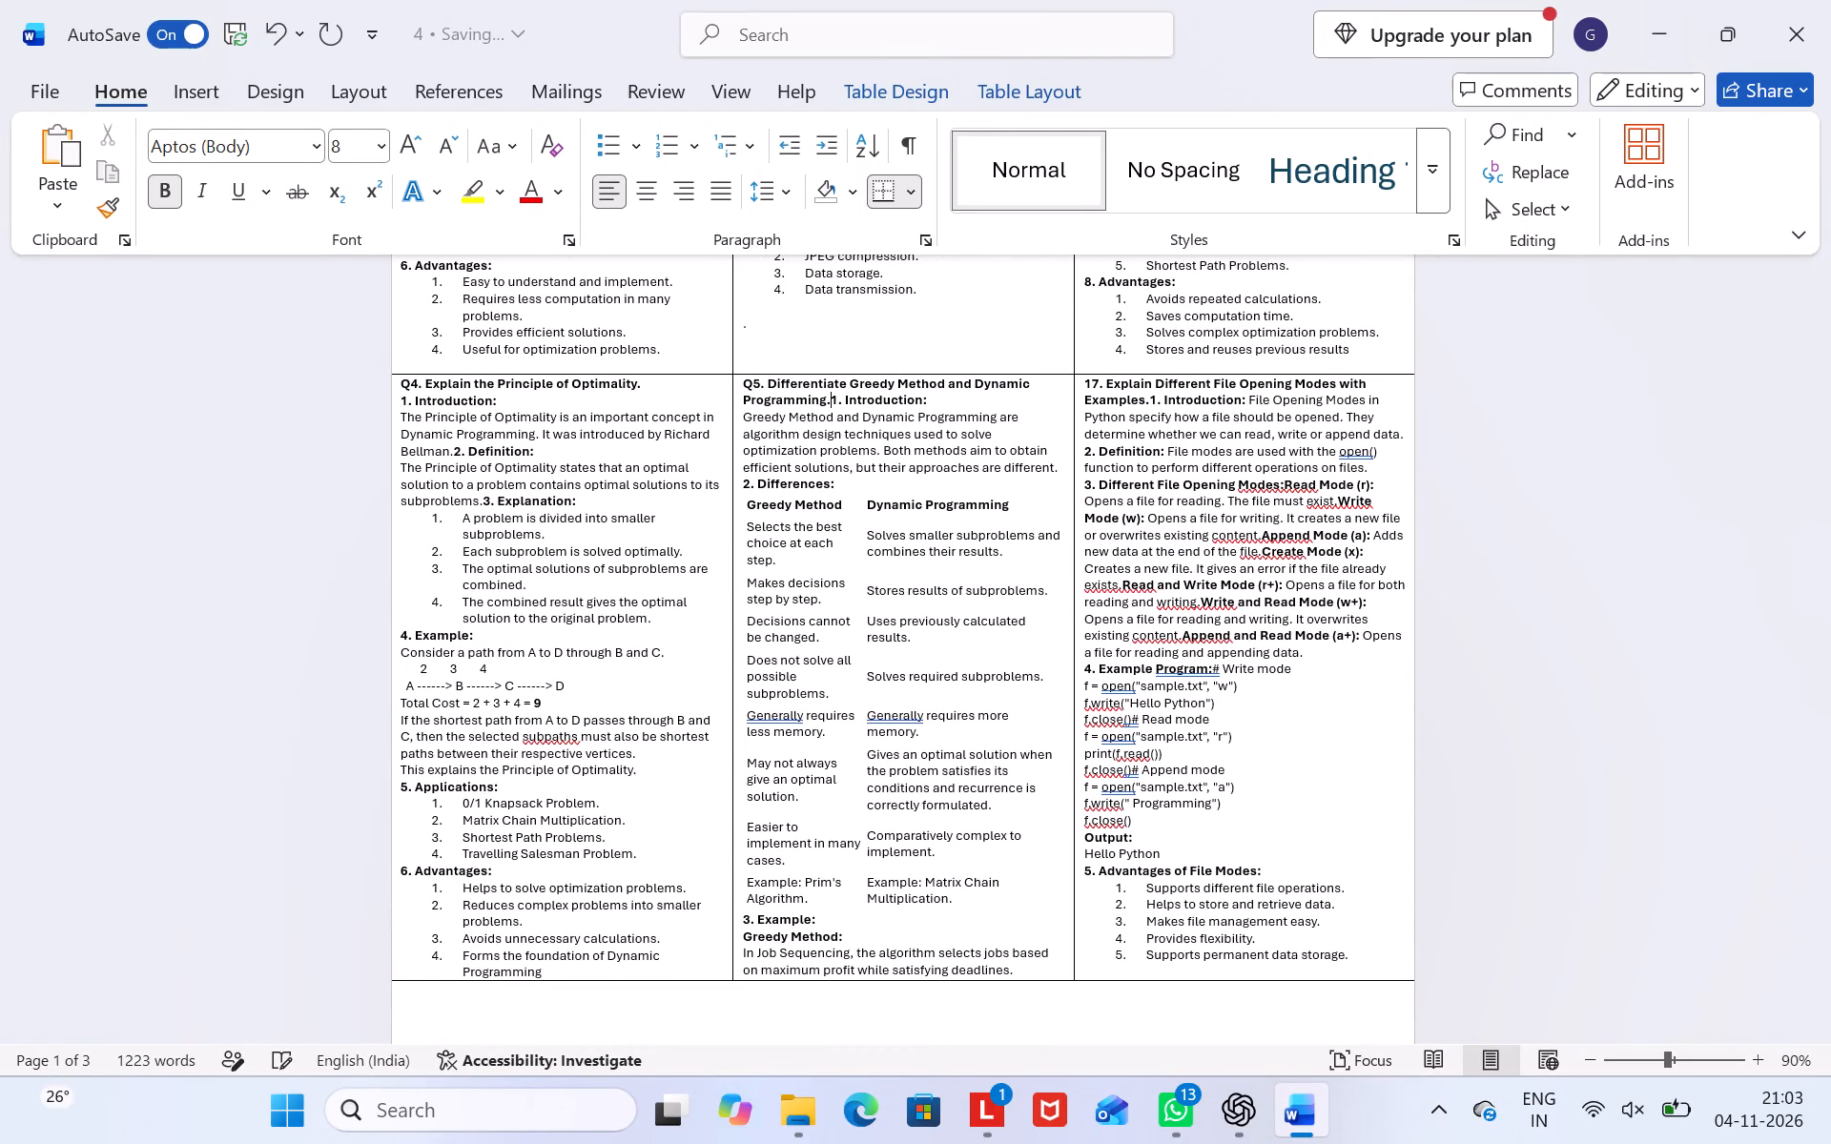
Examine how the Q1–Q5 answers and the remaining Python answers are laid out across the table's first two pages.
scroll(874, 621, "down", 1)
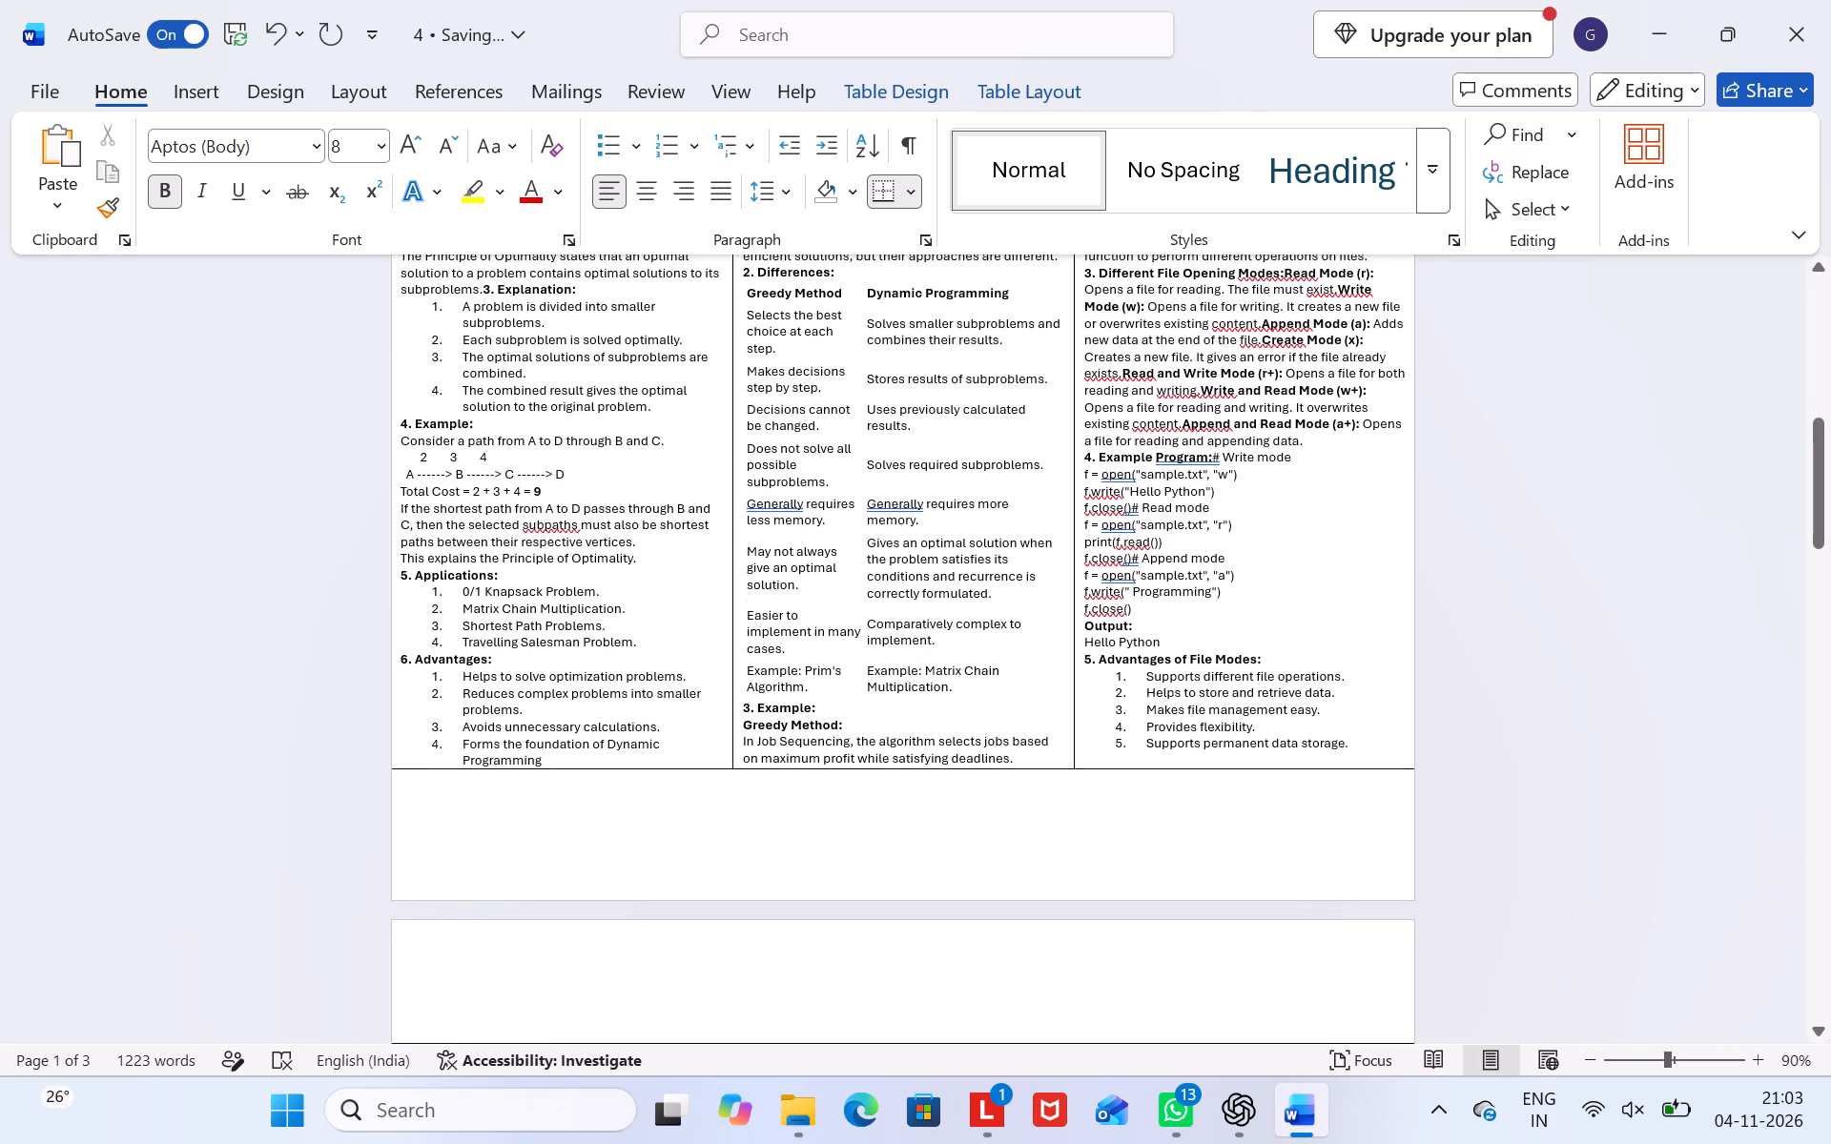
scroll(823, 727, "down", 2)
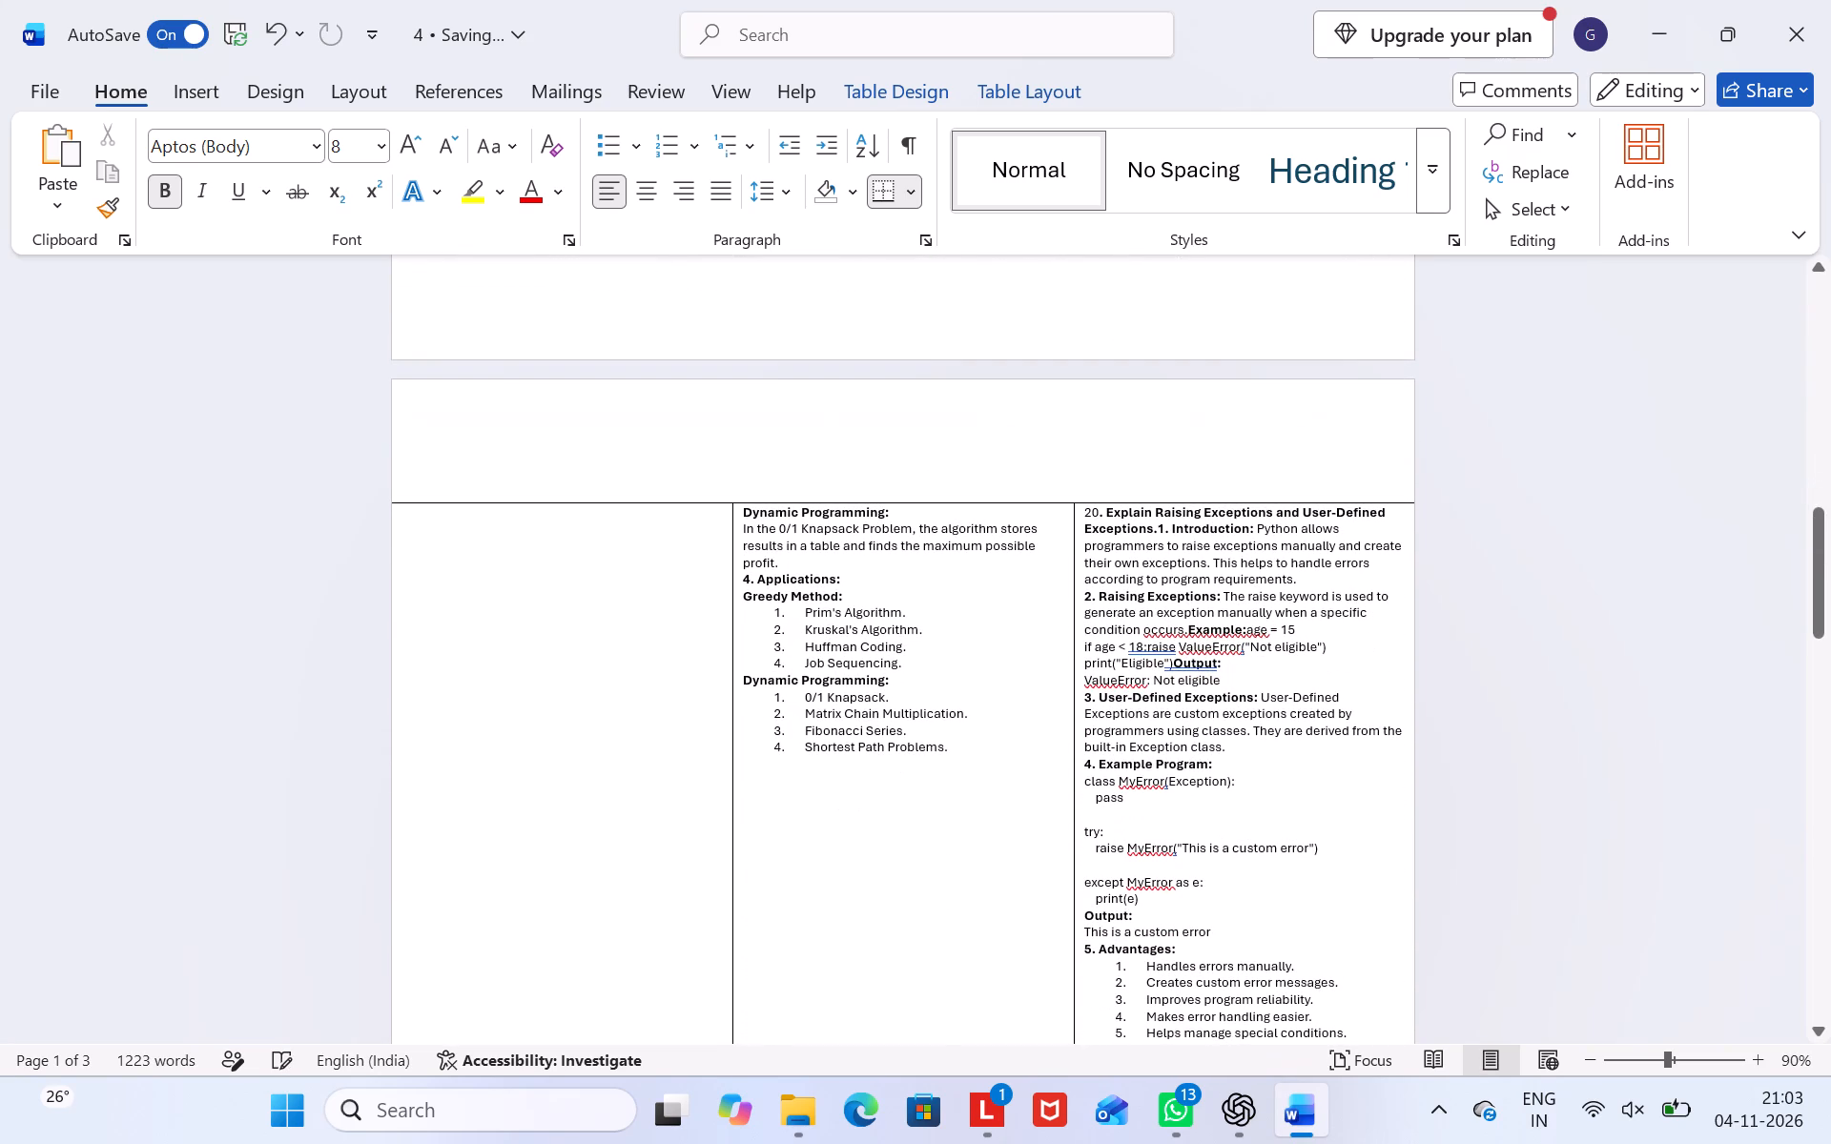
scroll(823, 727, "up", 2)
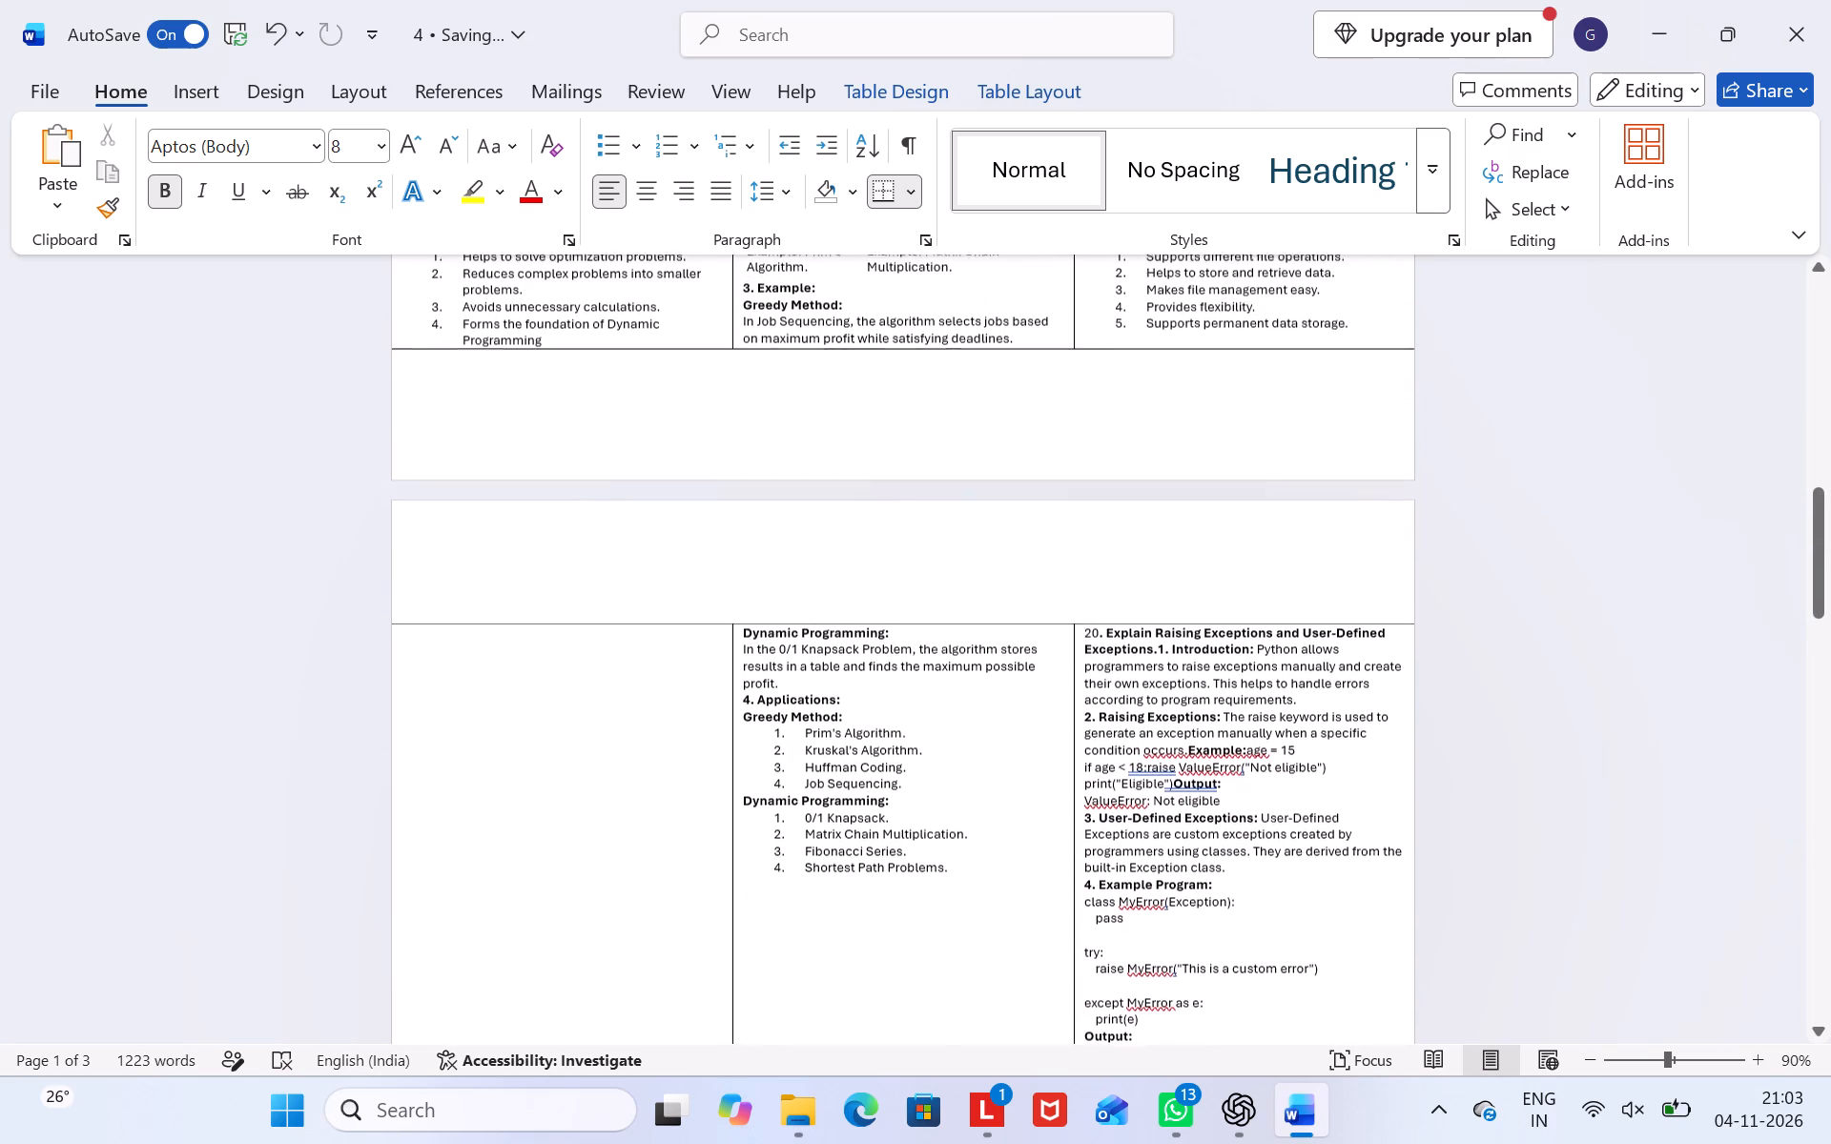
scroll(823, 727, "up", 2)
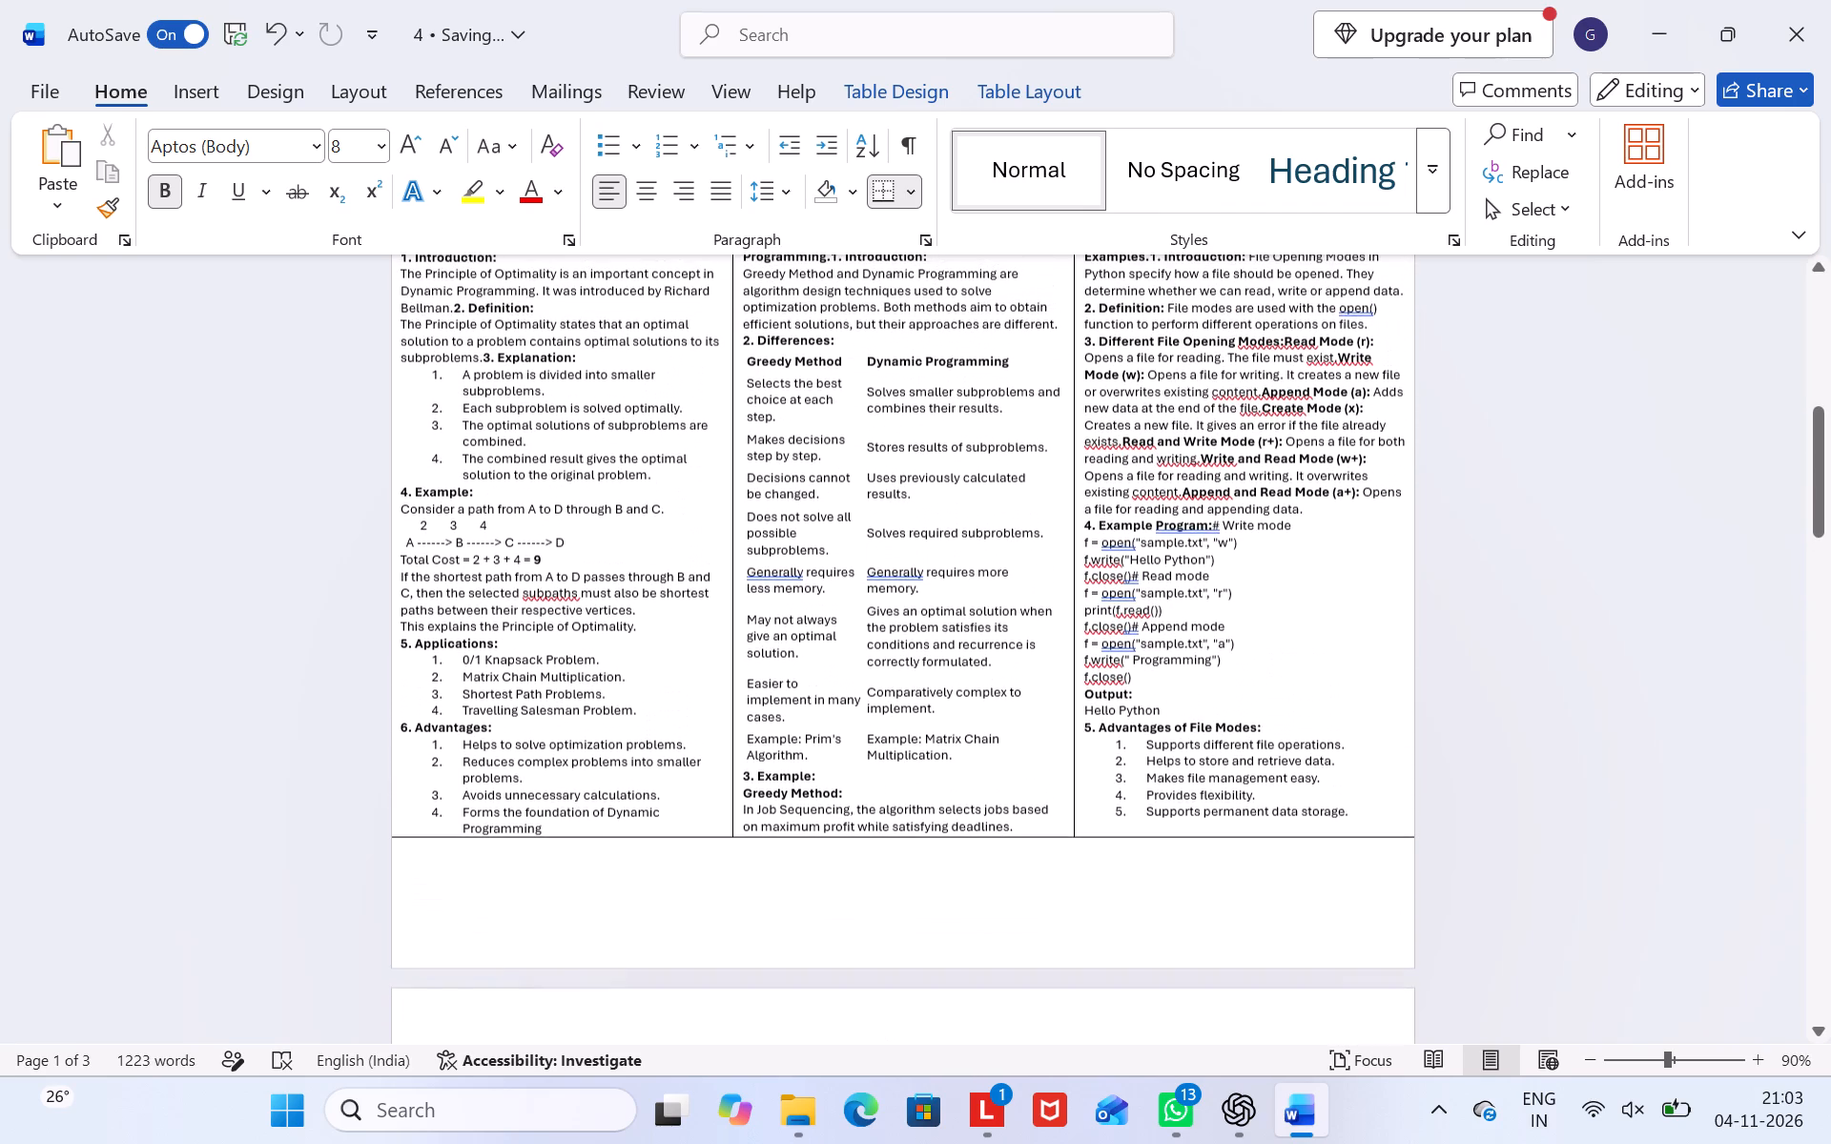
scroll(823, 727, "up", 2)
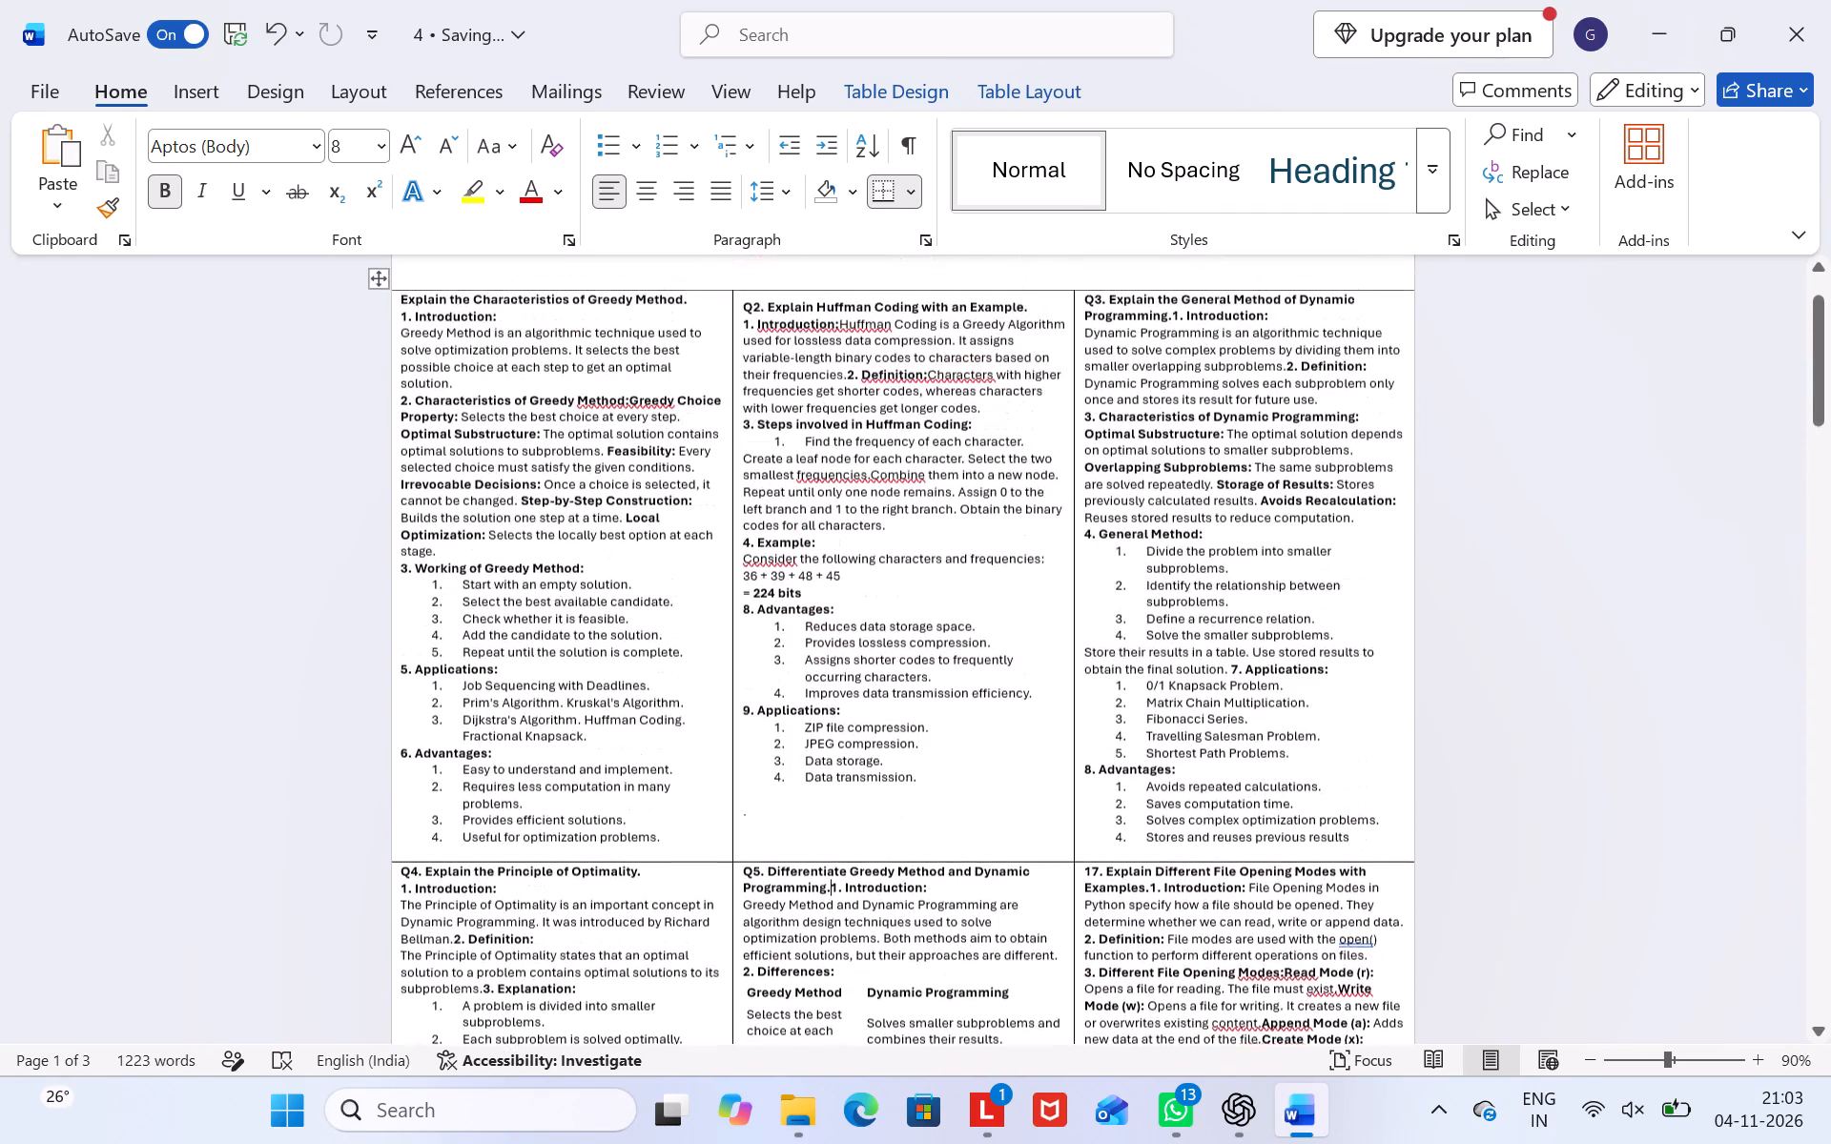
scroll(823, 727, "up", 1)
scroll(823, 727, "down", 3)
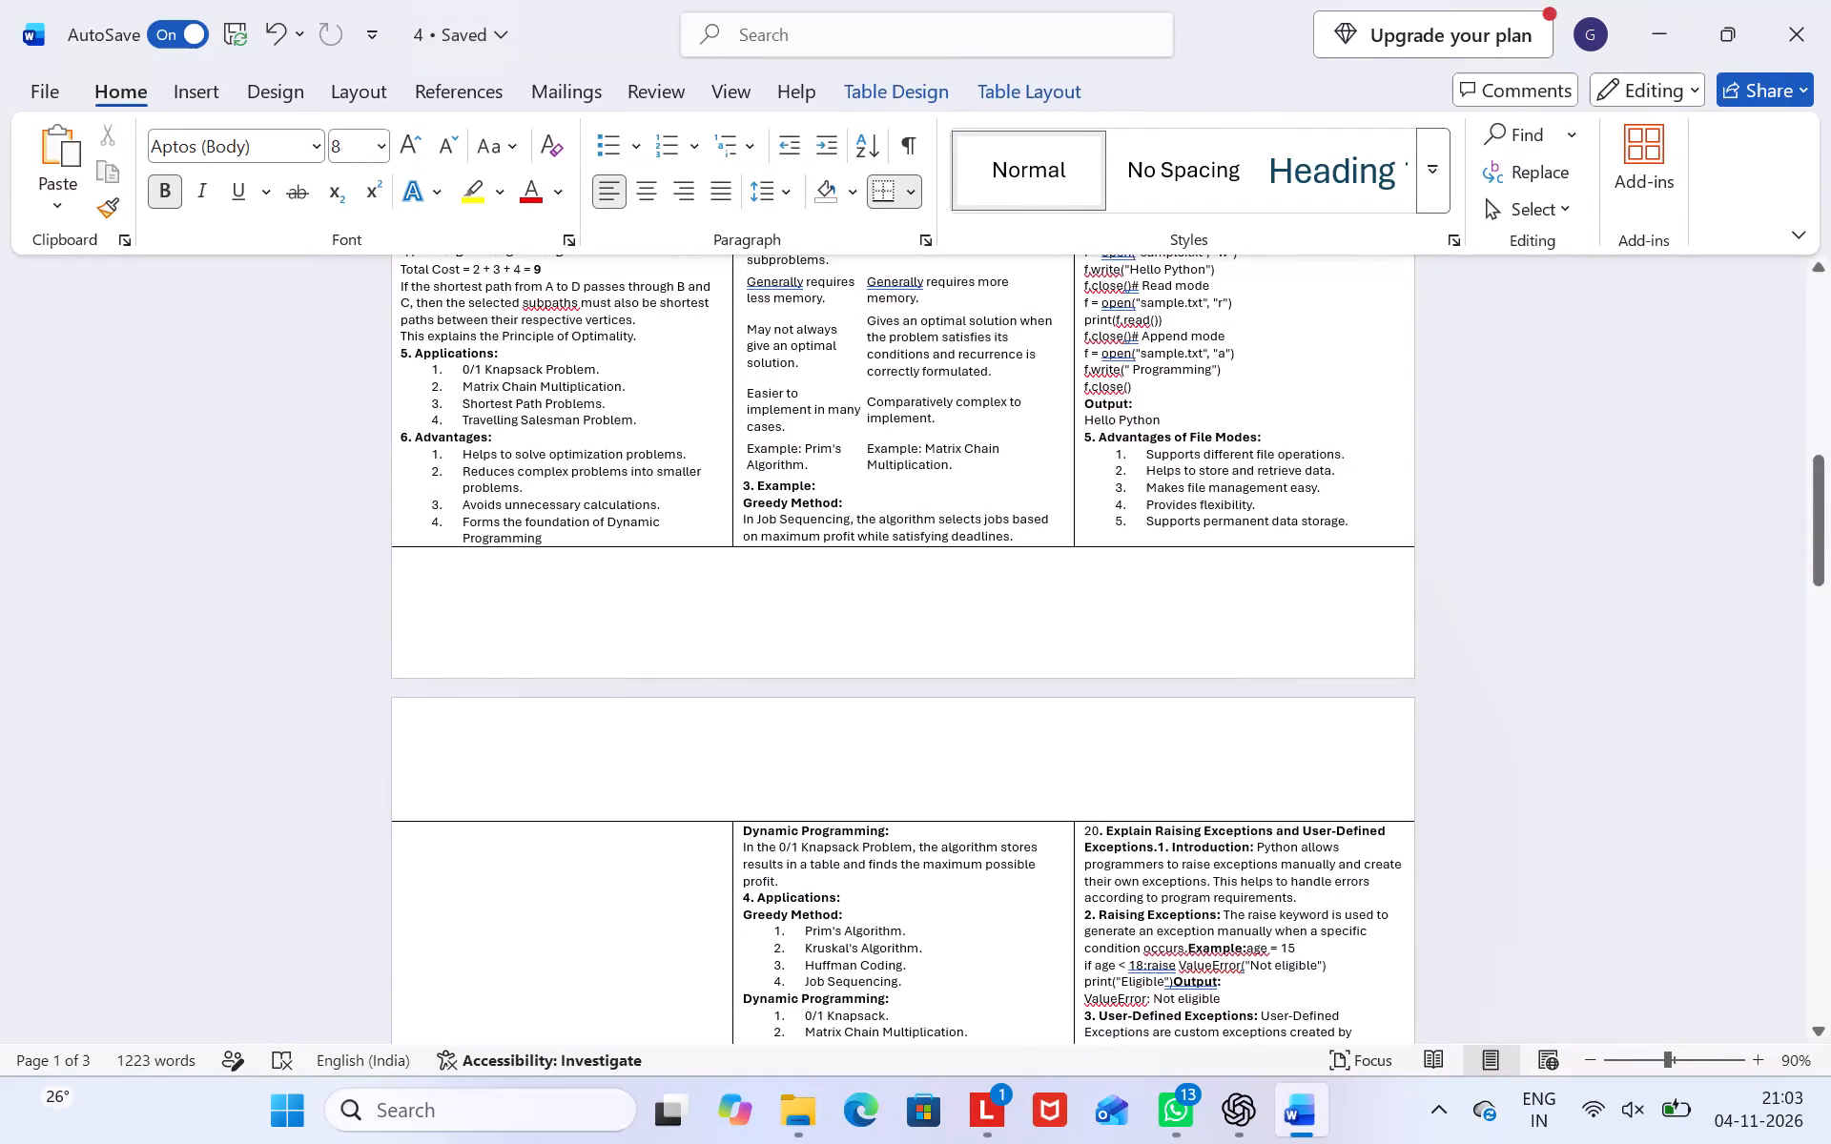
scroll(823, 727, "down", 2)
scroll(823, 727, "up", 1)
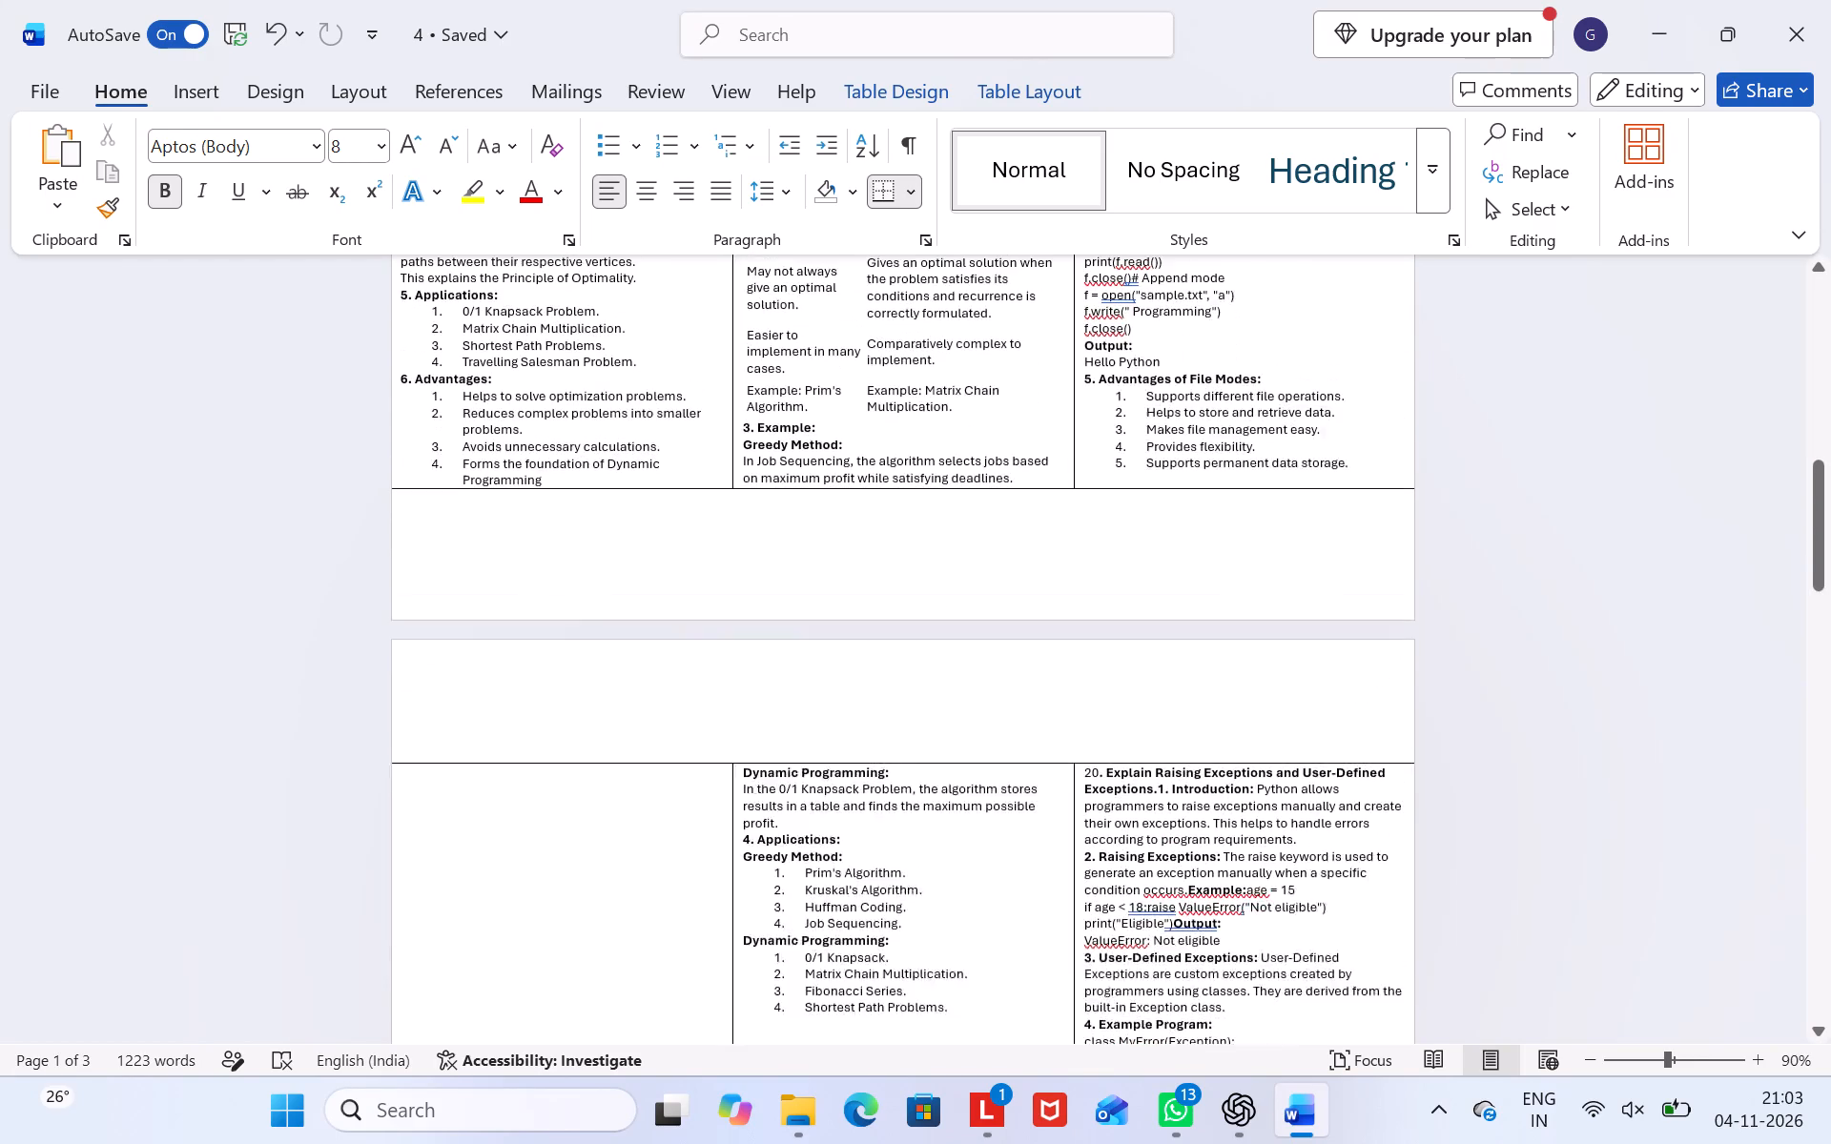
scroll(823, 727, "up", 3)
scroll(823, 727, "down", 2)
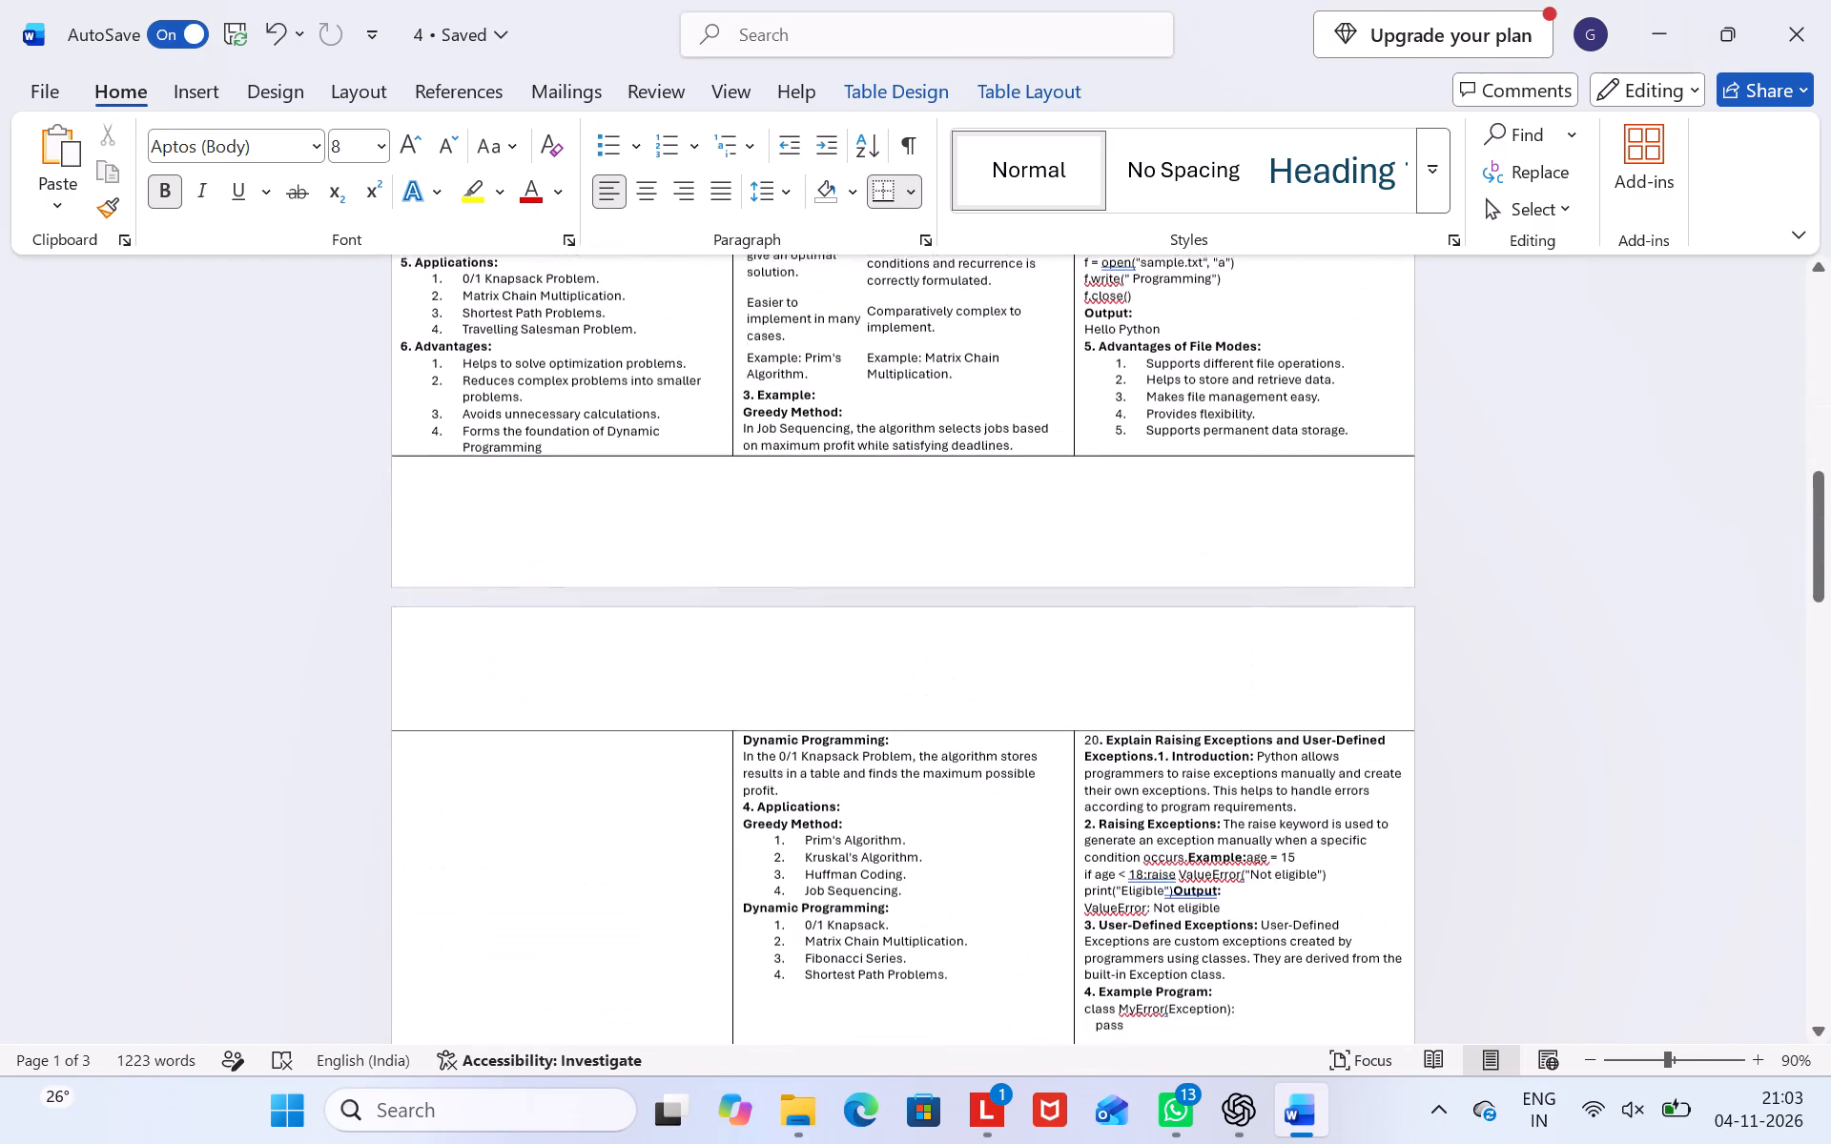
scroll(823, 727, "down", 1)
Delete the Python answers on file opening modes (17) and raising exceptions (20) from the third-column cell beside Q5, leaving the cell empty.
scroll(996, 533, "up", 3)
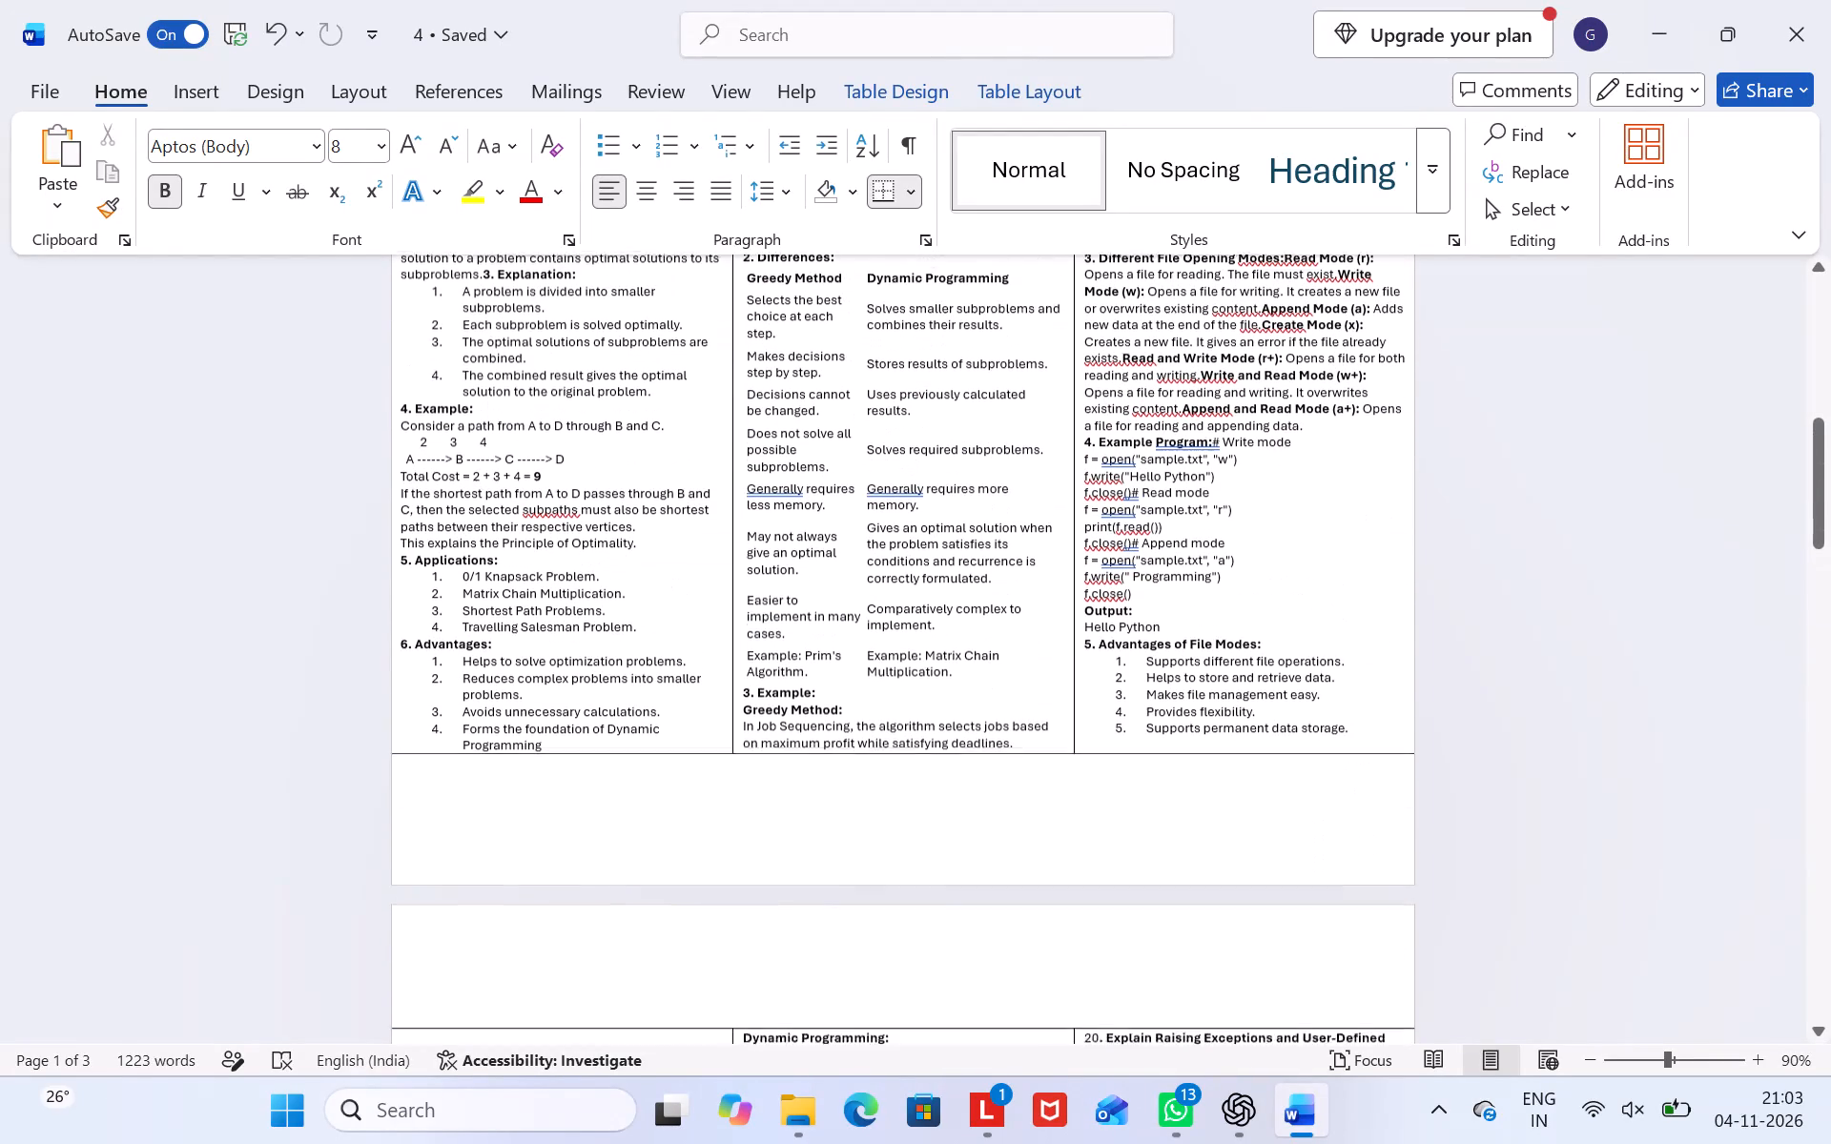
left_click_drag(1360, 740, 1171, 269)
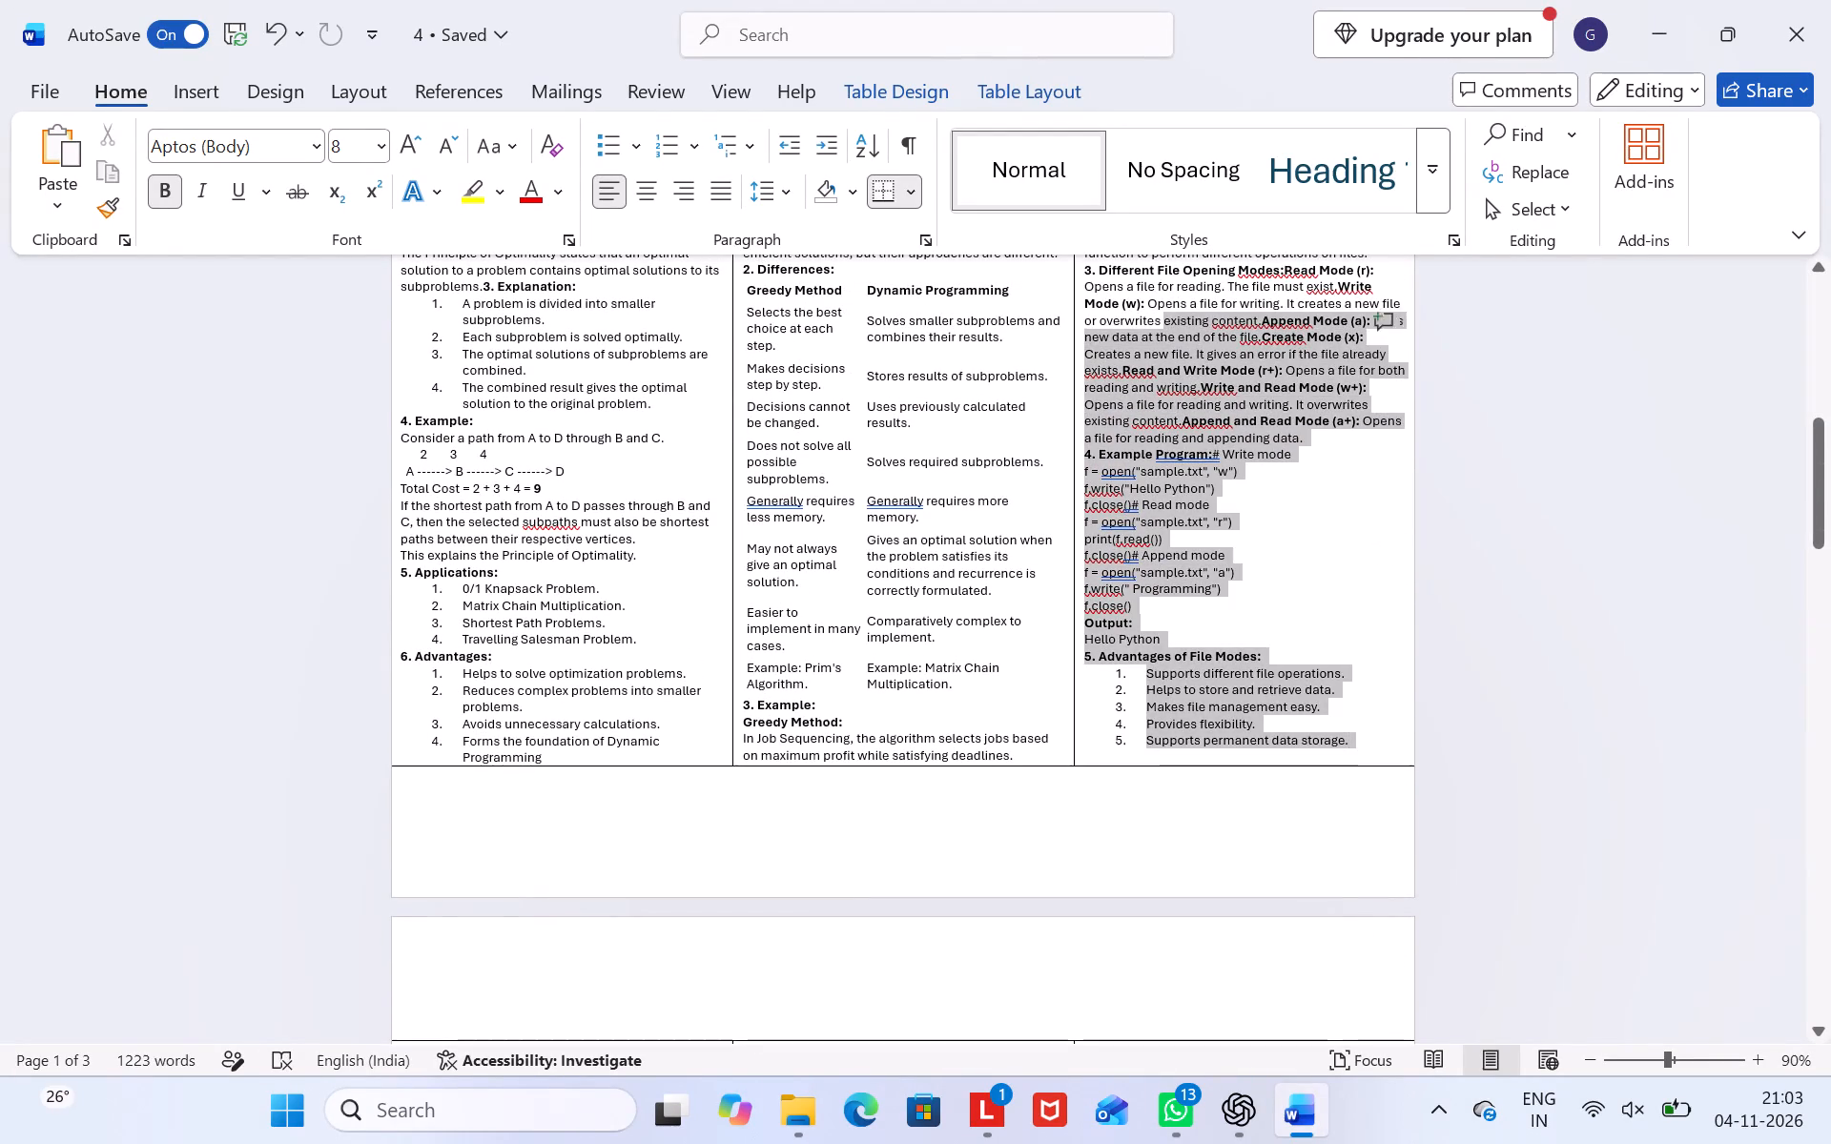
left_click_drag(1171, 269, 1137, 461)
left_click(1137, 461)
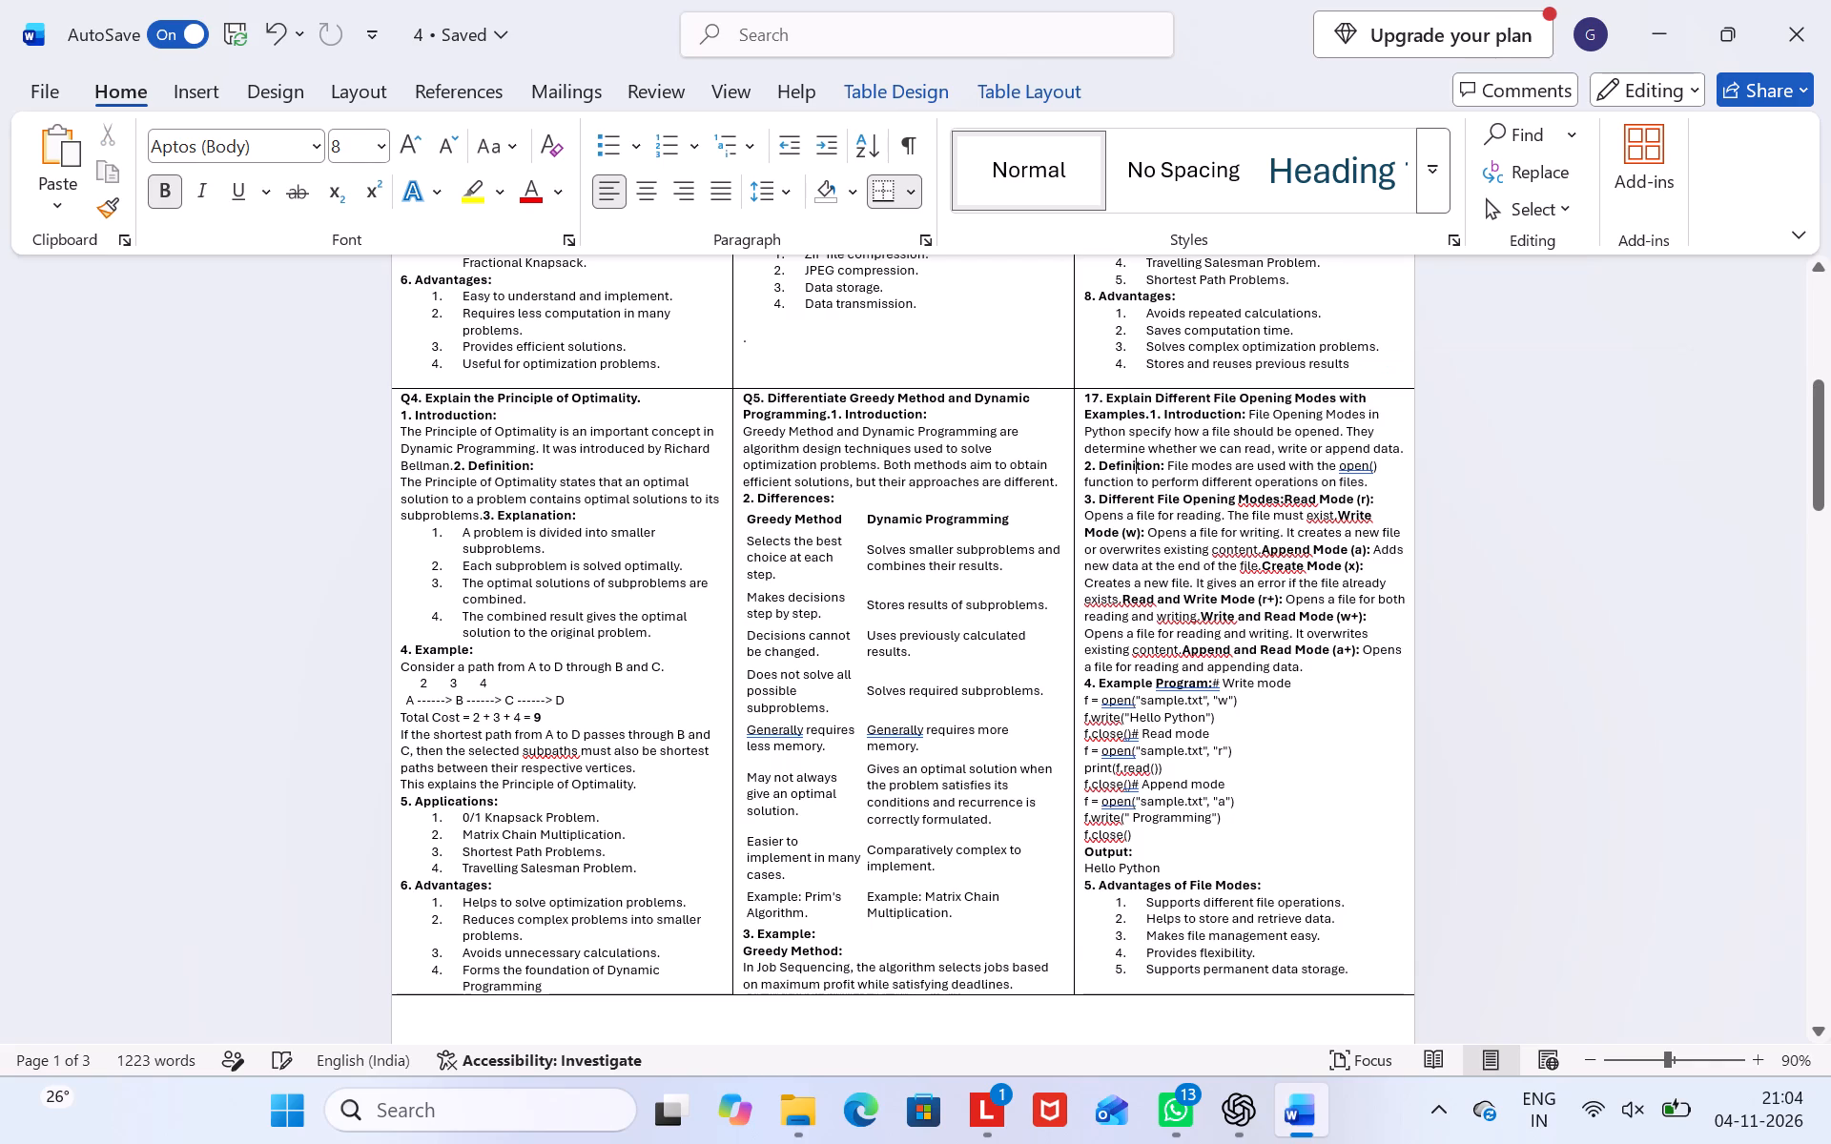
left_click_drag(1354, 971, 1095, 419)
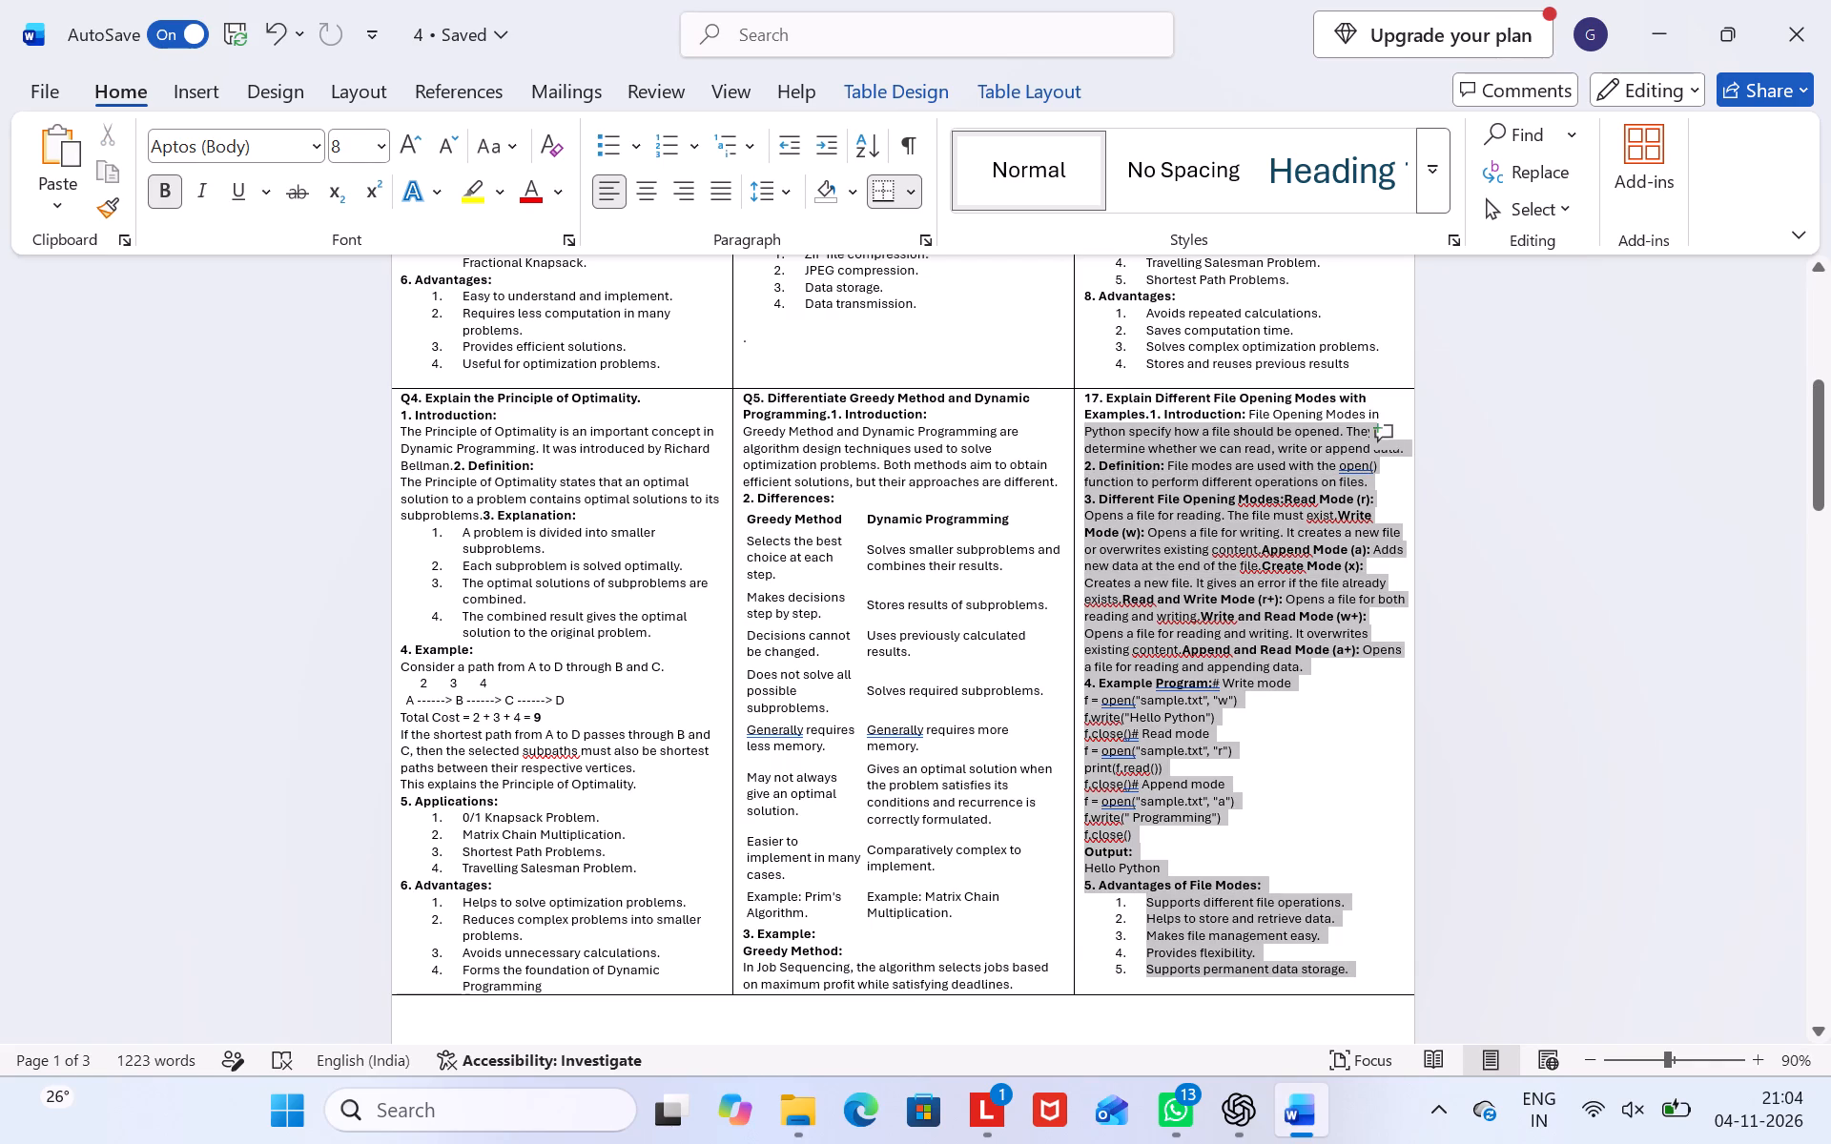
left_click_drag(1095, 419, 1083, 401)
key("BackSpace")
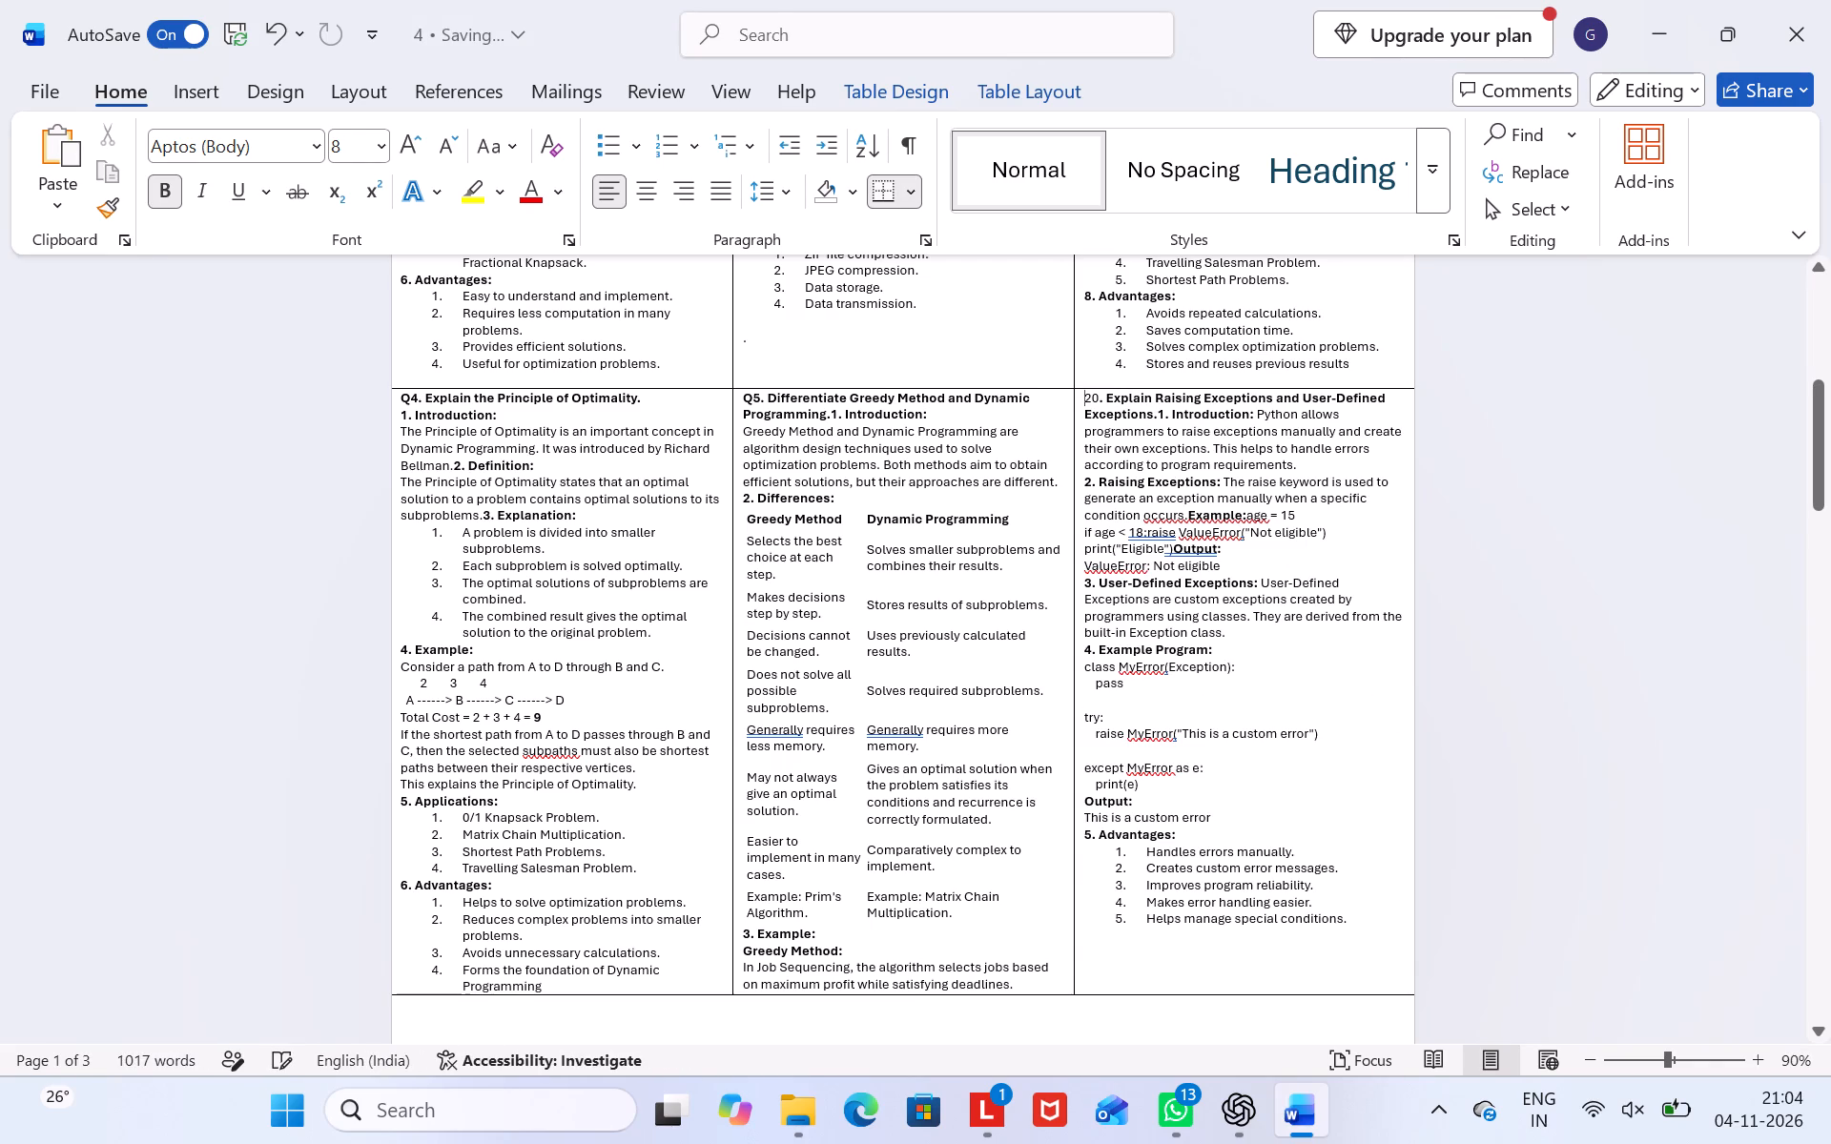
left_click_drag(1327, 930, 1087, 404)
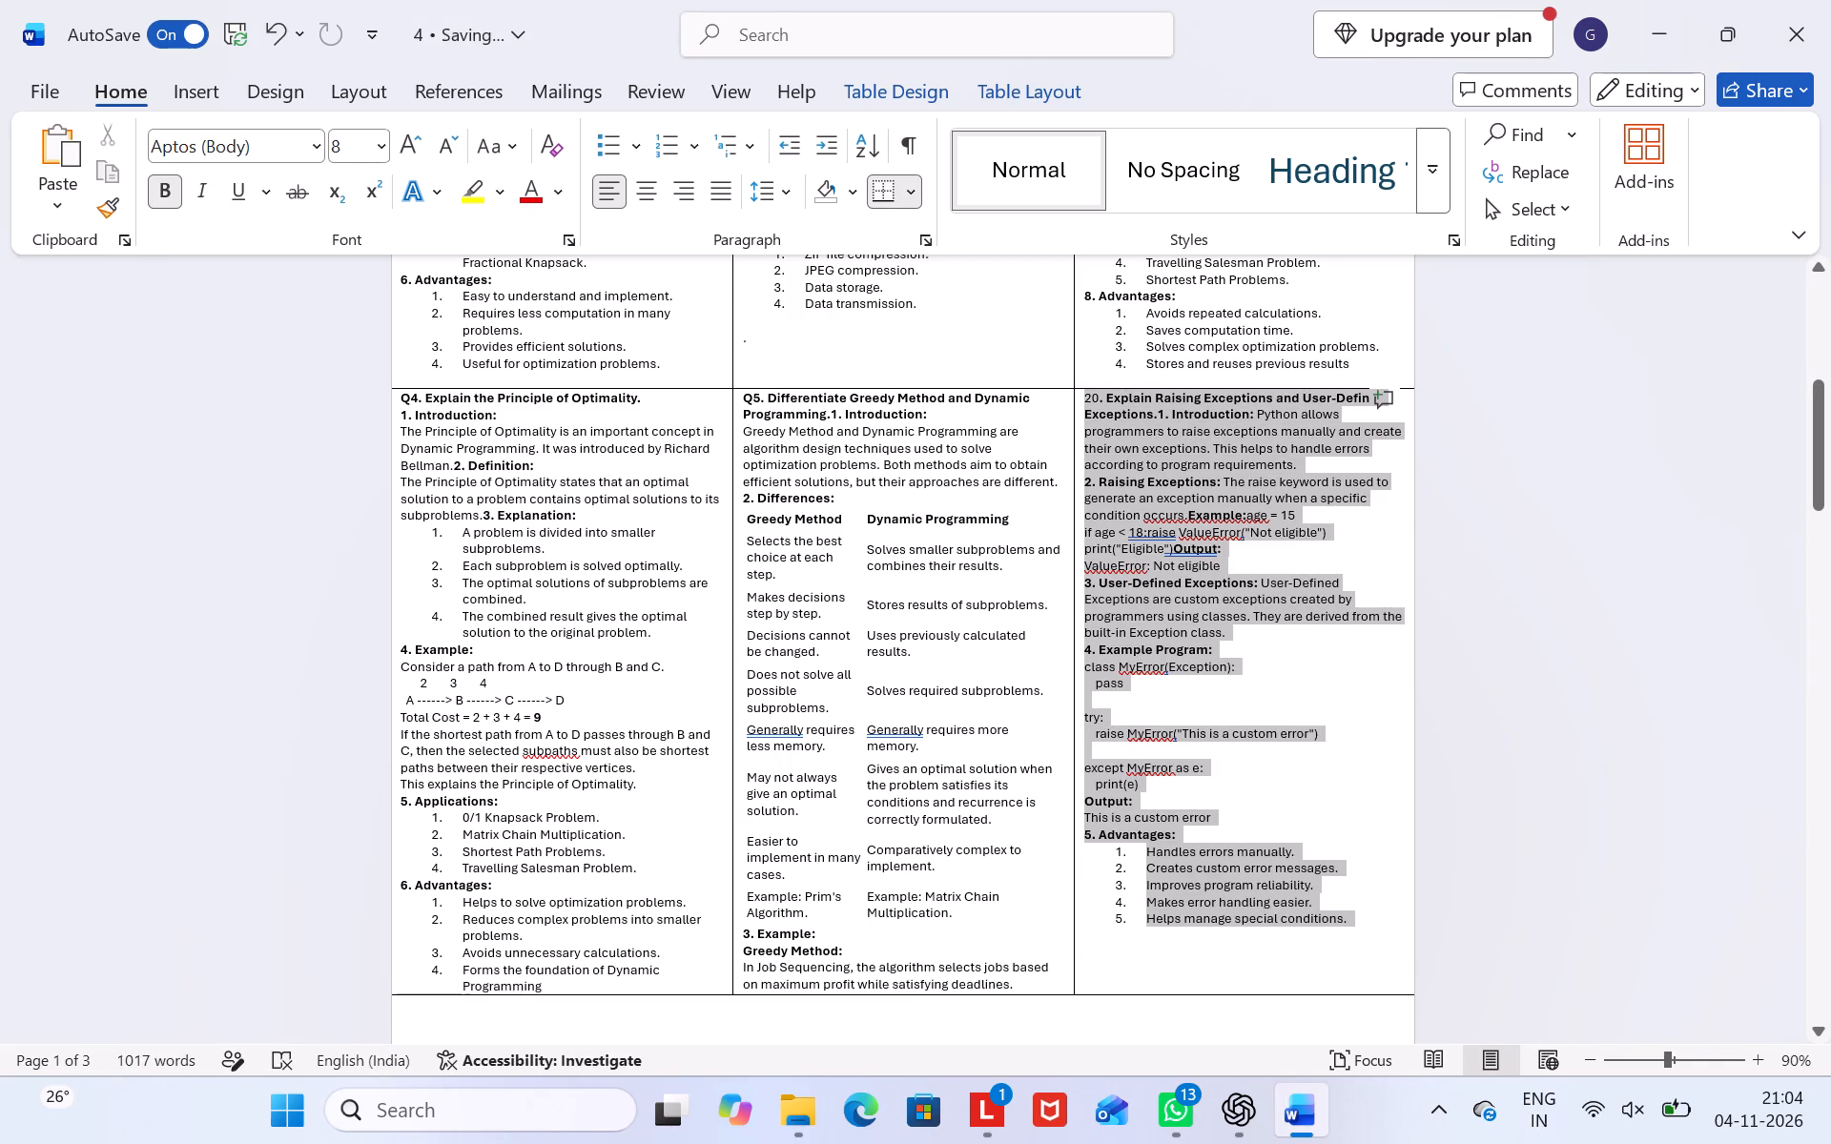
left_click_drag(1087, 404, 1087, 401)
key("BackSpace")
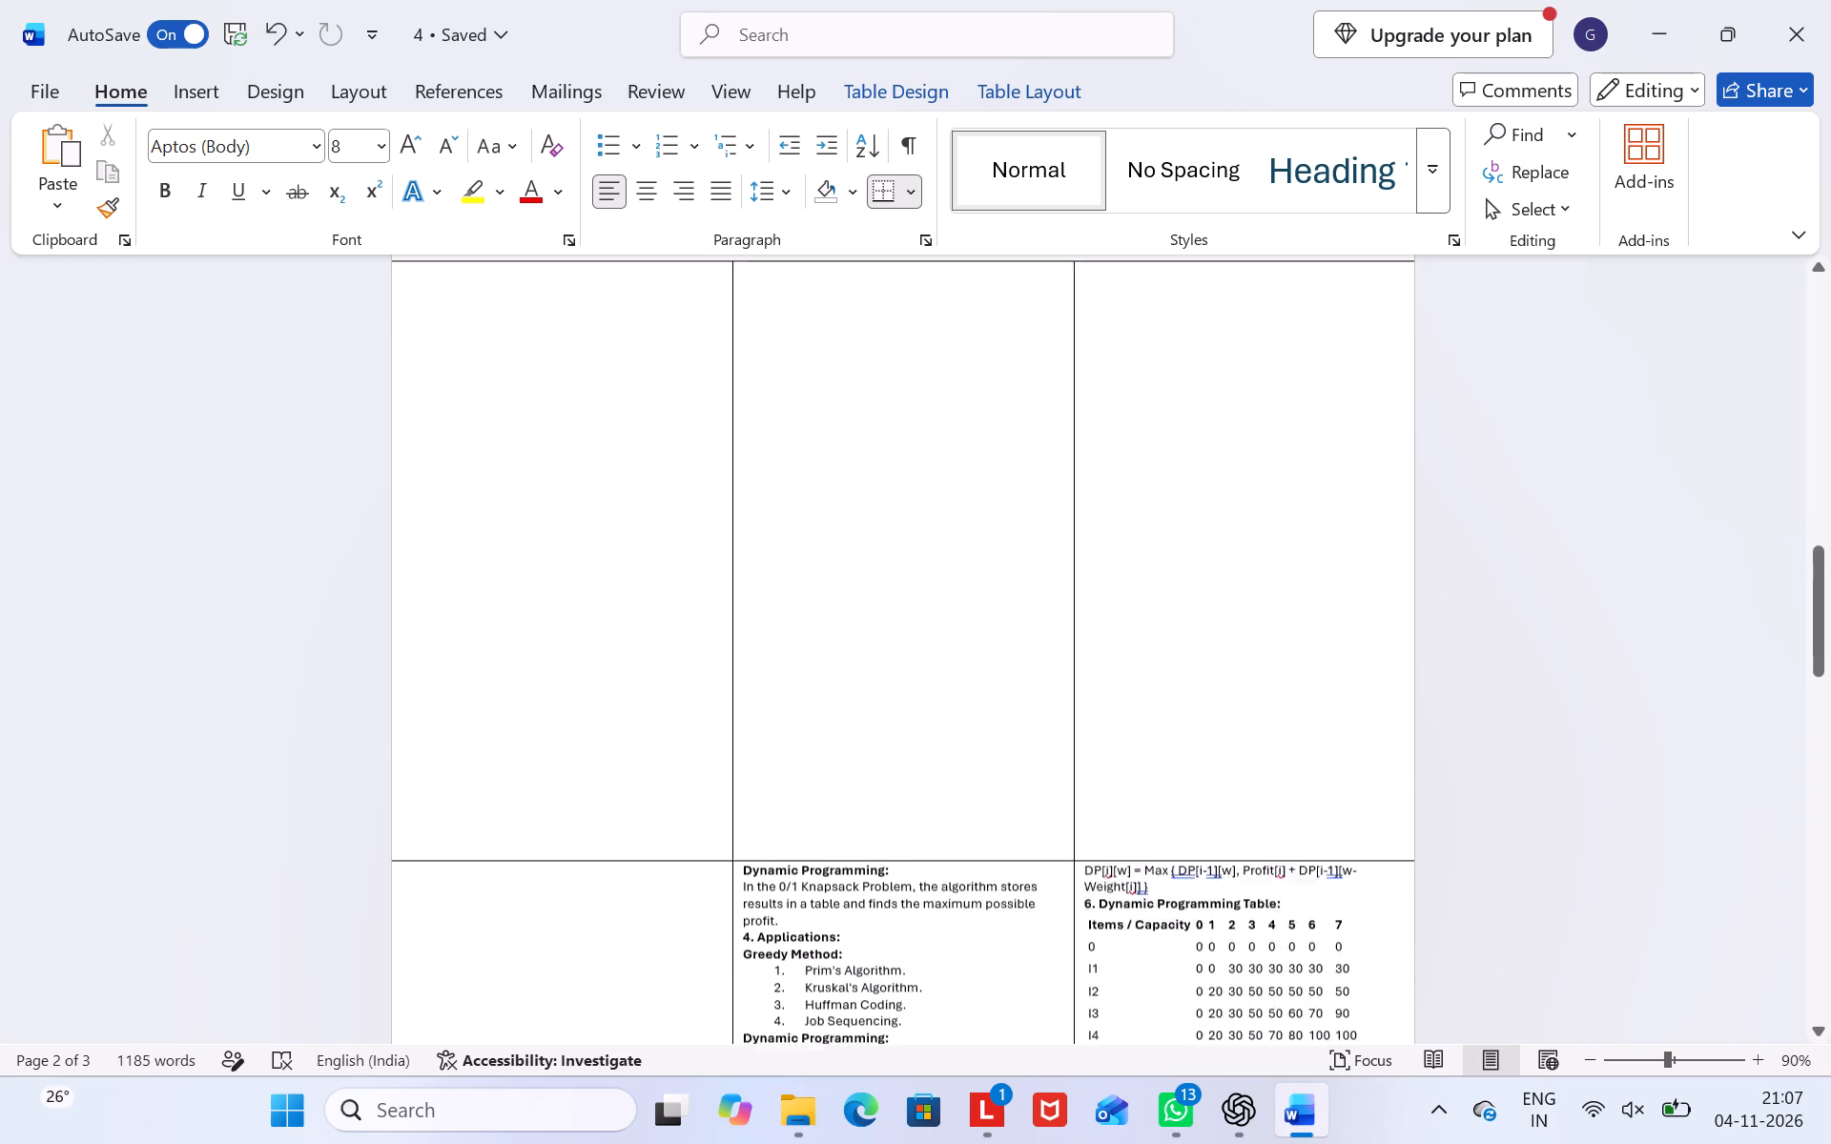
scroll(428, 376, "up", 1)
left_click(408, 354)
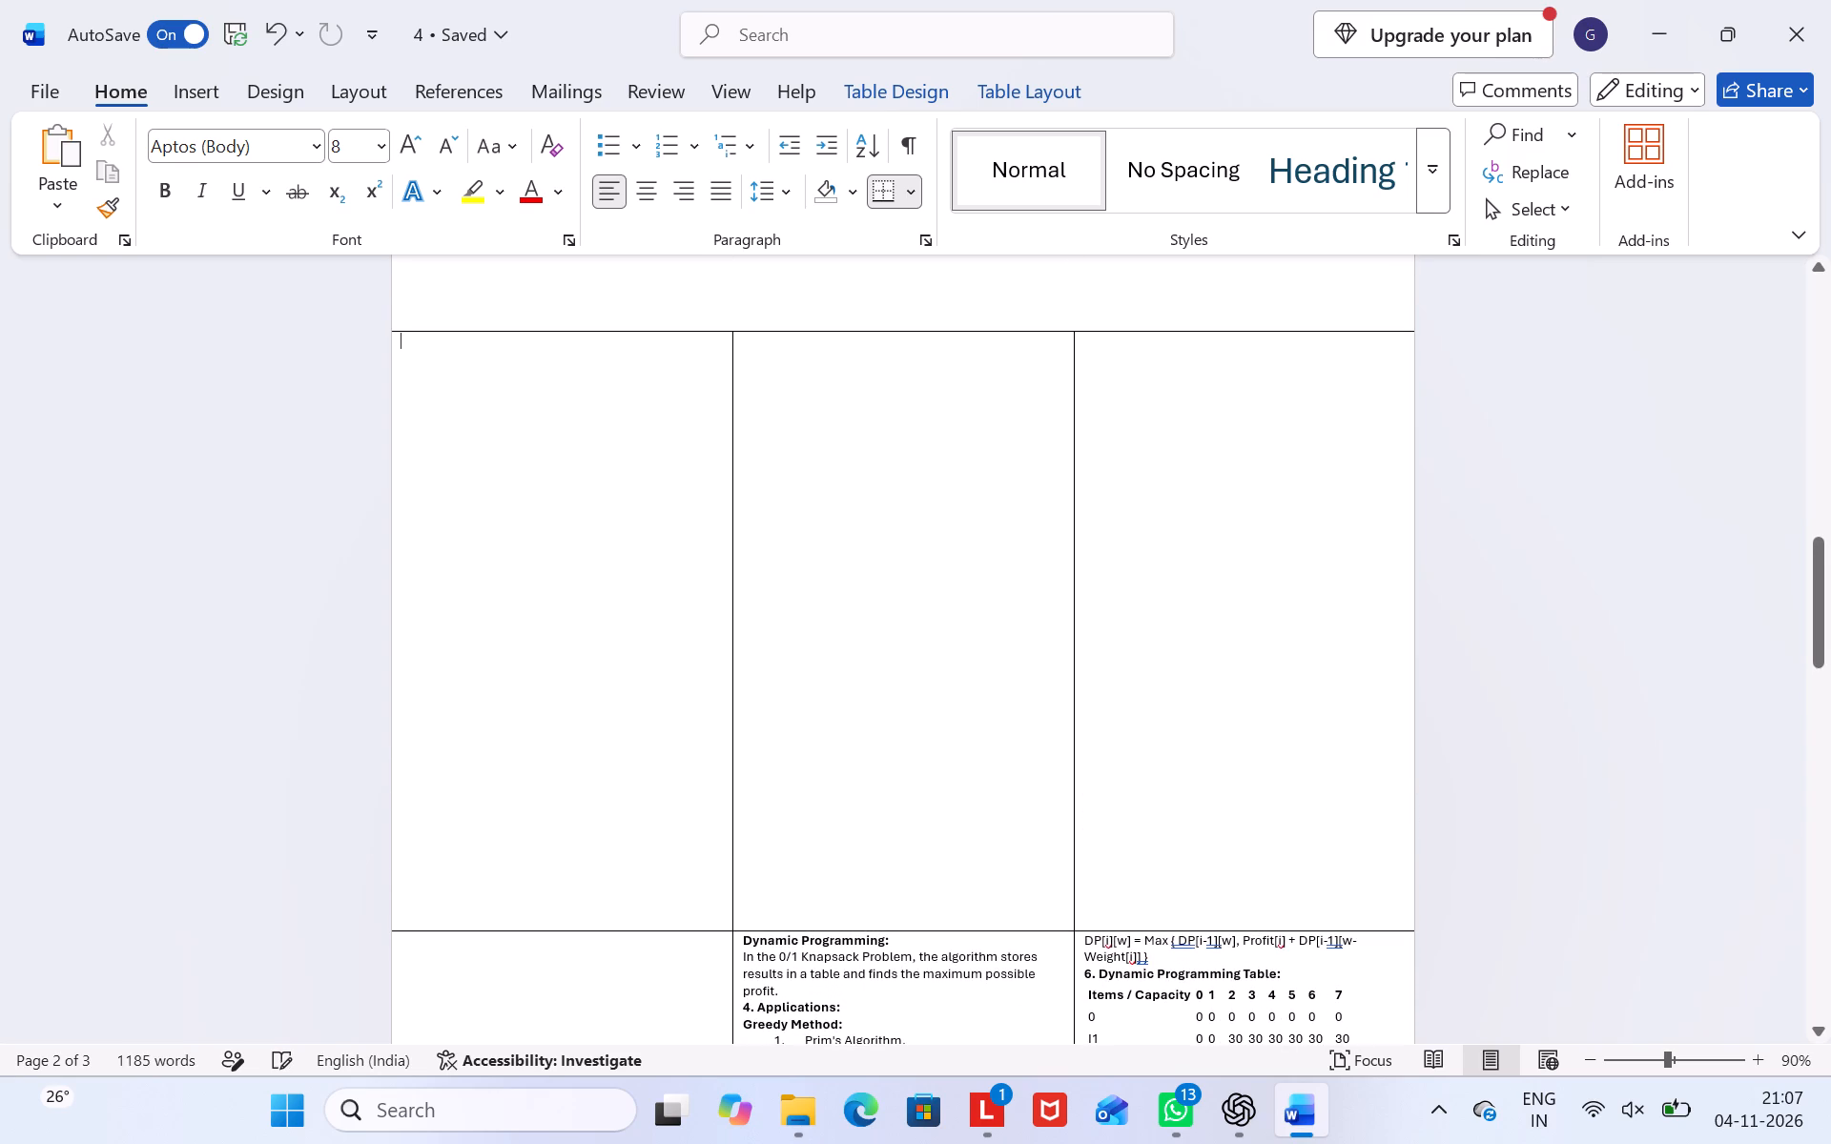
key("ctrl+v")
scroll(518, 570, "down", 2)
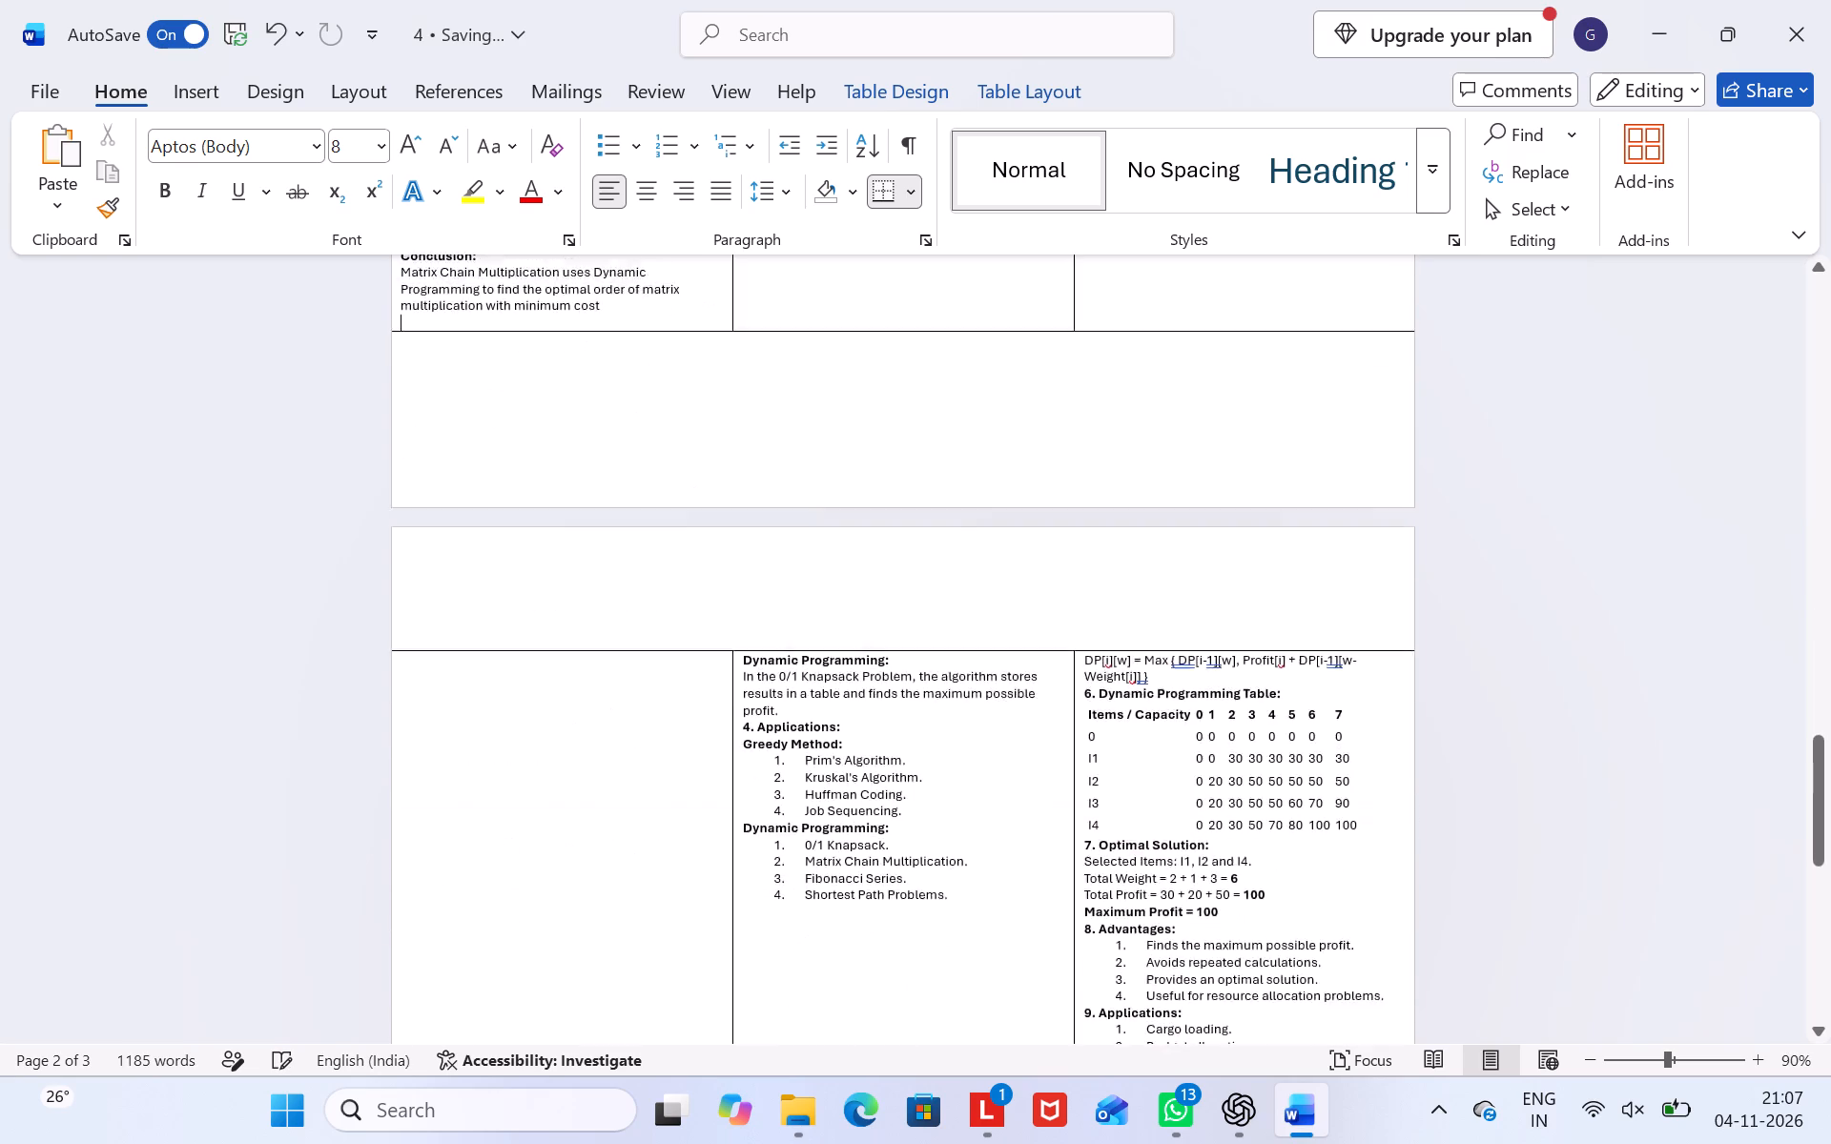
scroll(518, 570, "up", 4)
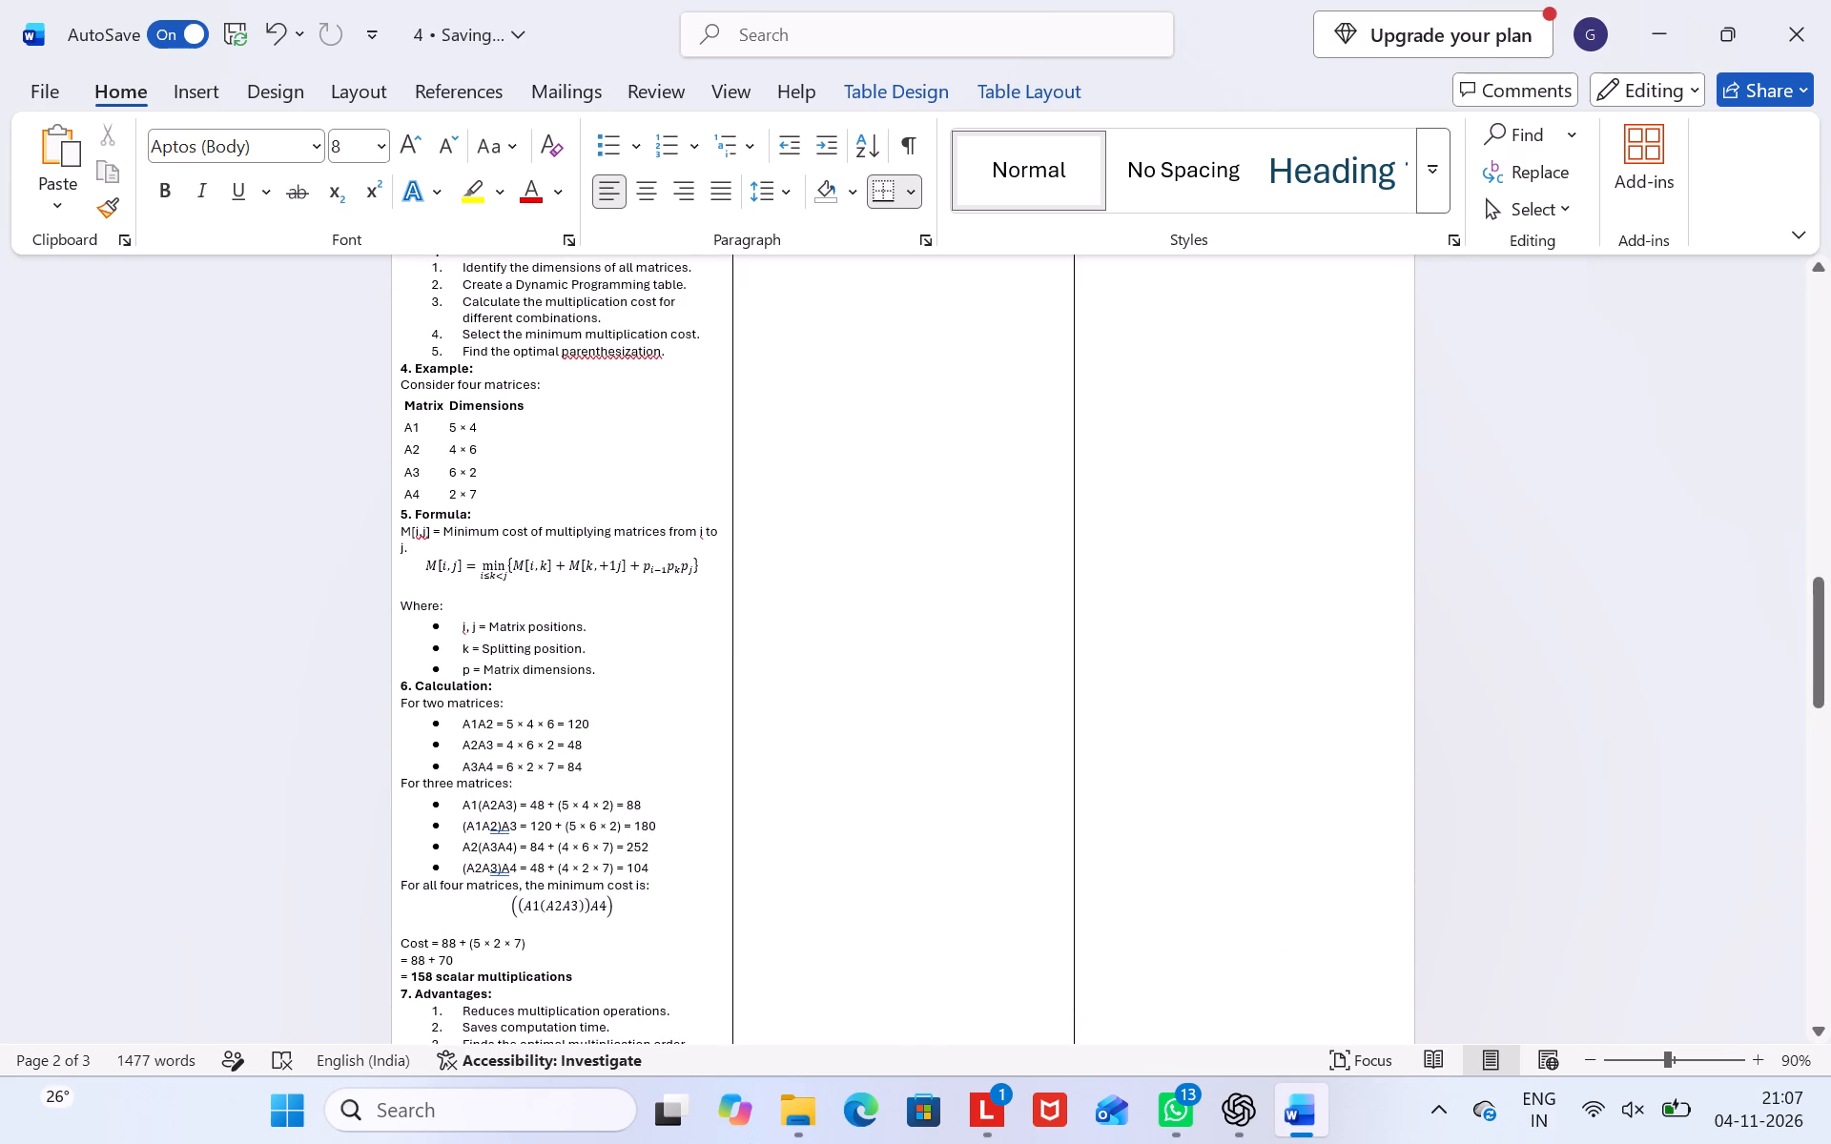
scroll(610, 348, "up", 1)
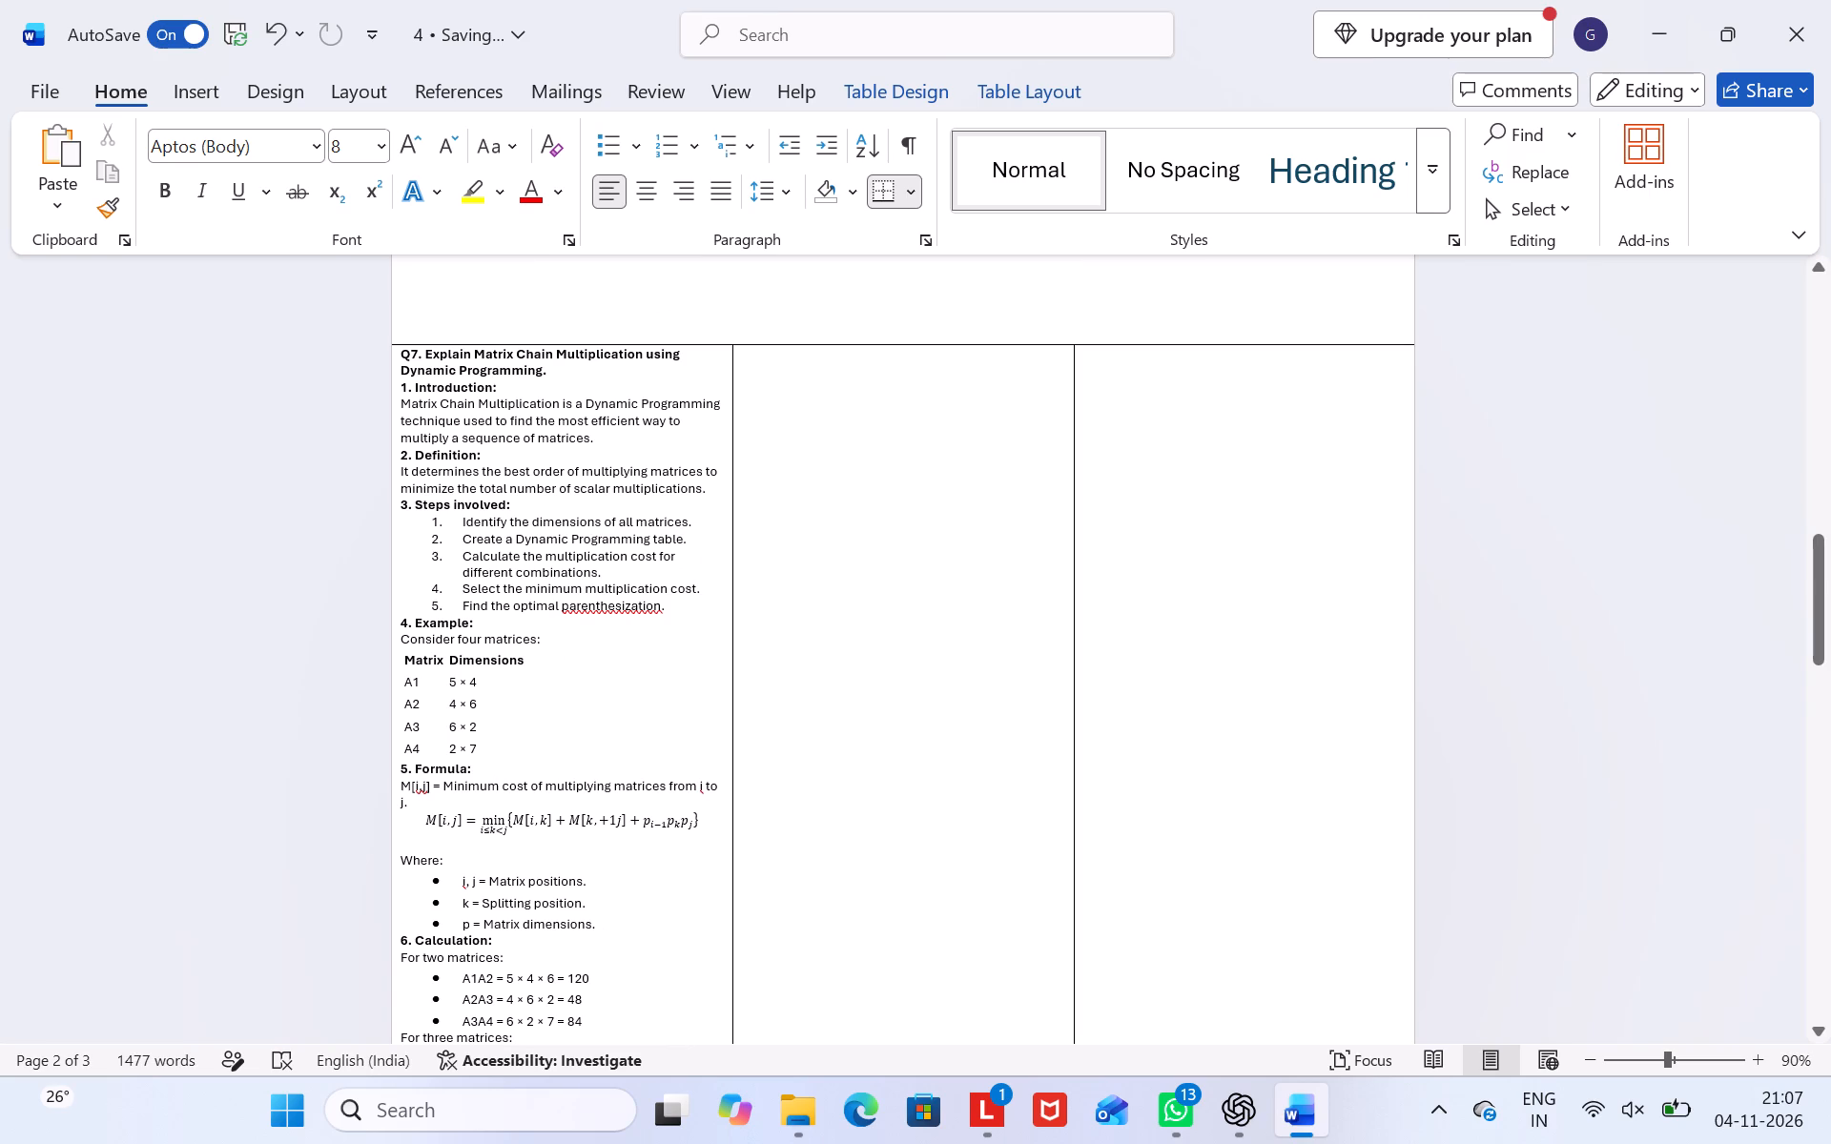
Join Q7's "1. Introduction:" heading onto the end of the question title line.
left_click(404, 383)
key("Left")
key("BackSpace")
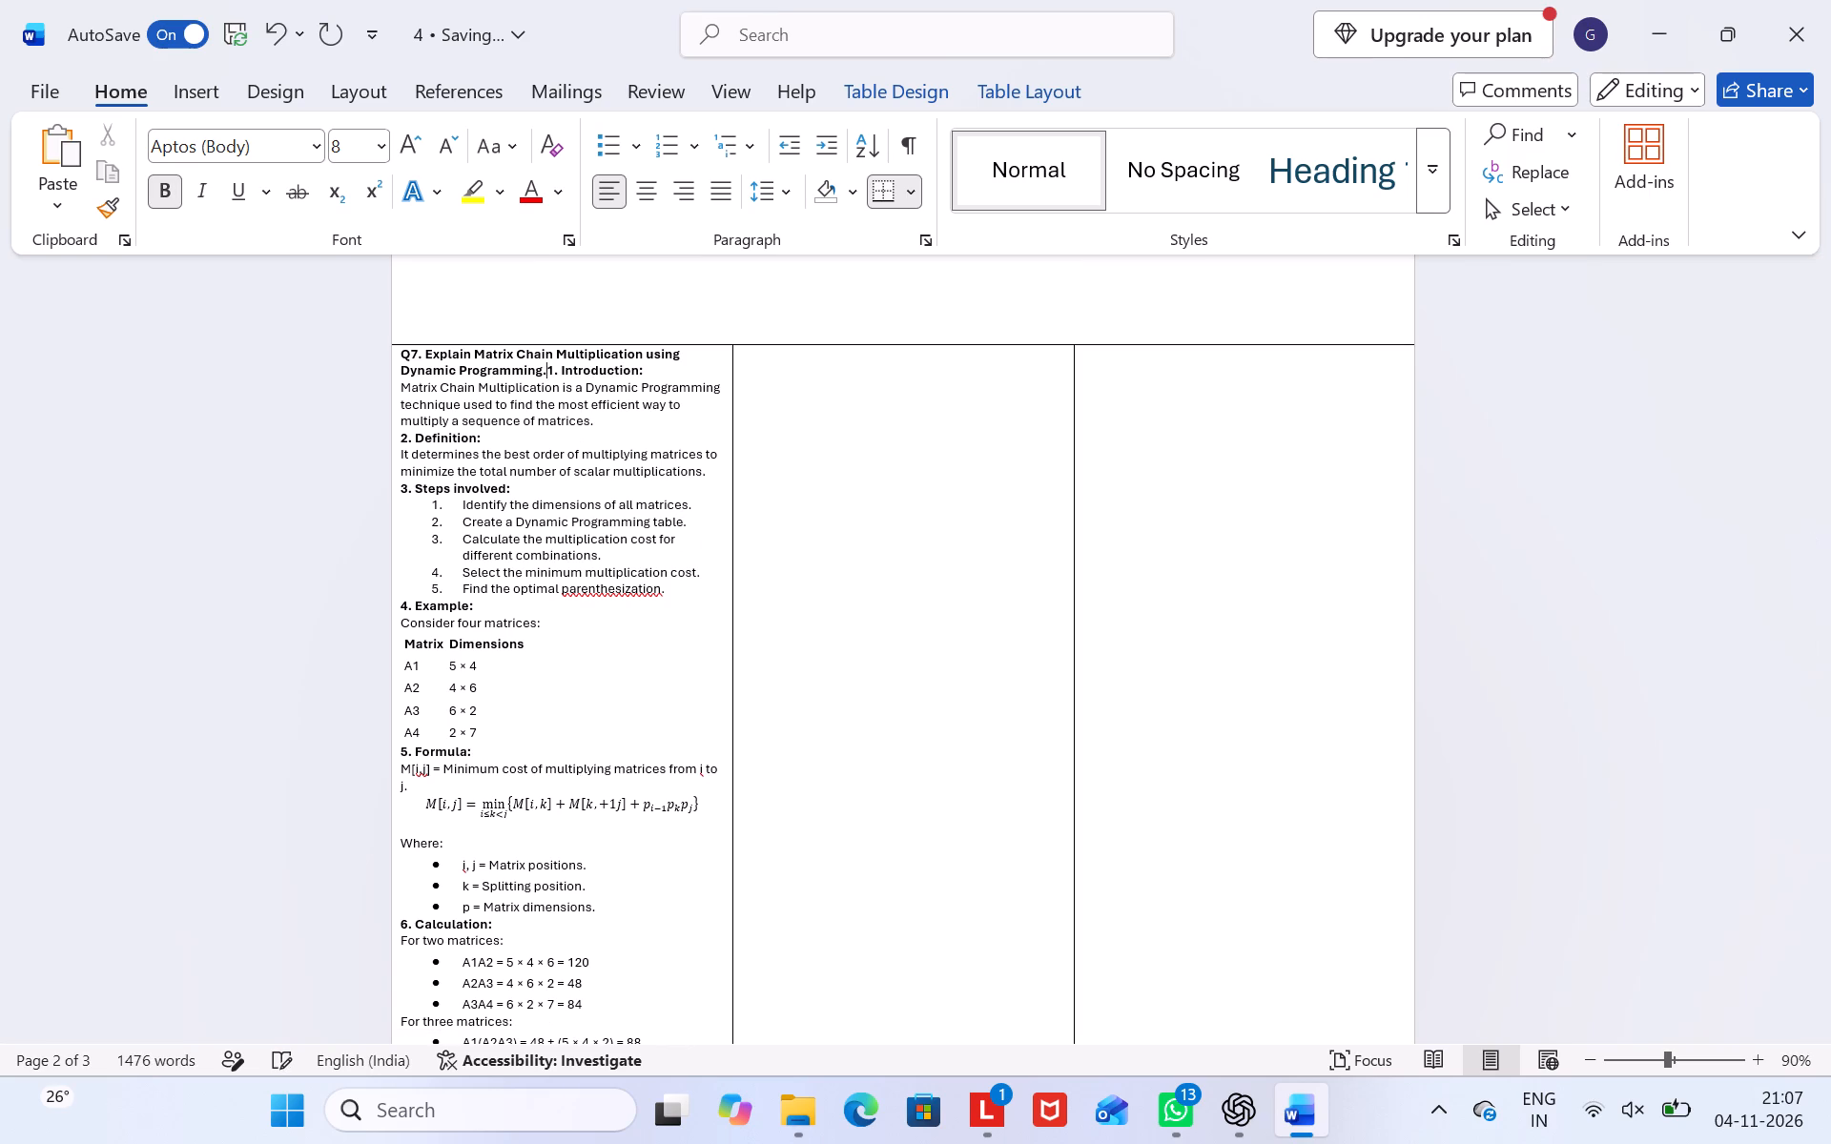
Join Q7's "2. Definition:" heading onto the end of the Introduction paragraph.
key("Down")
key("Down")
key("Down")
key("Down")
key("Left")
key("Left")
key("Left")
key("Left")
key("Left")
key("Left")
key("Left")
key("Left")
key("Left")
key("Left")
key("Left")
key("Left")
key("Left")
key("Left")
key("BackSpace")
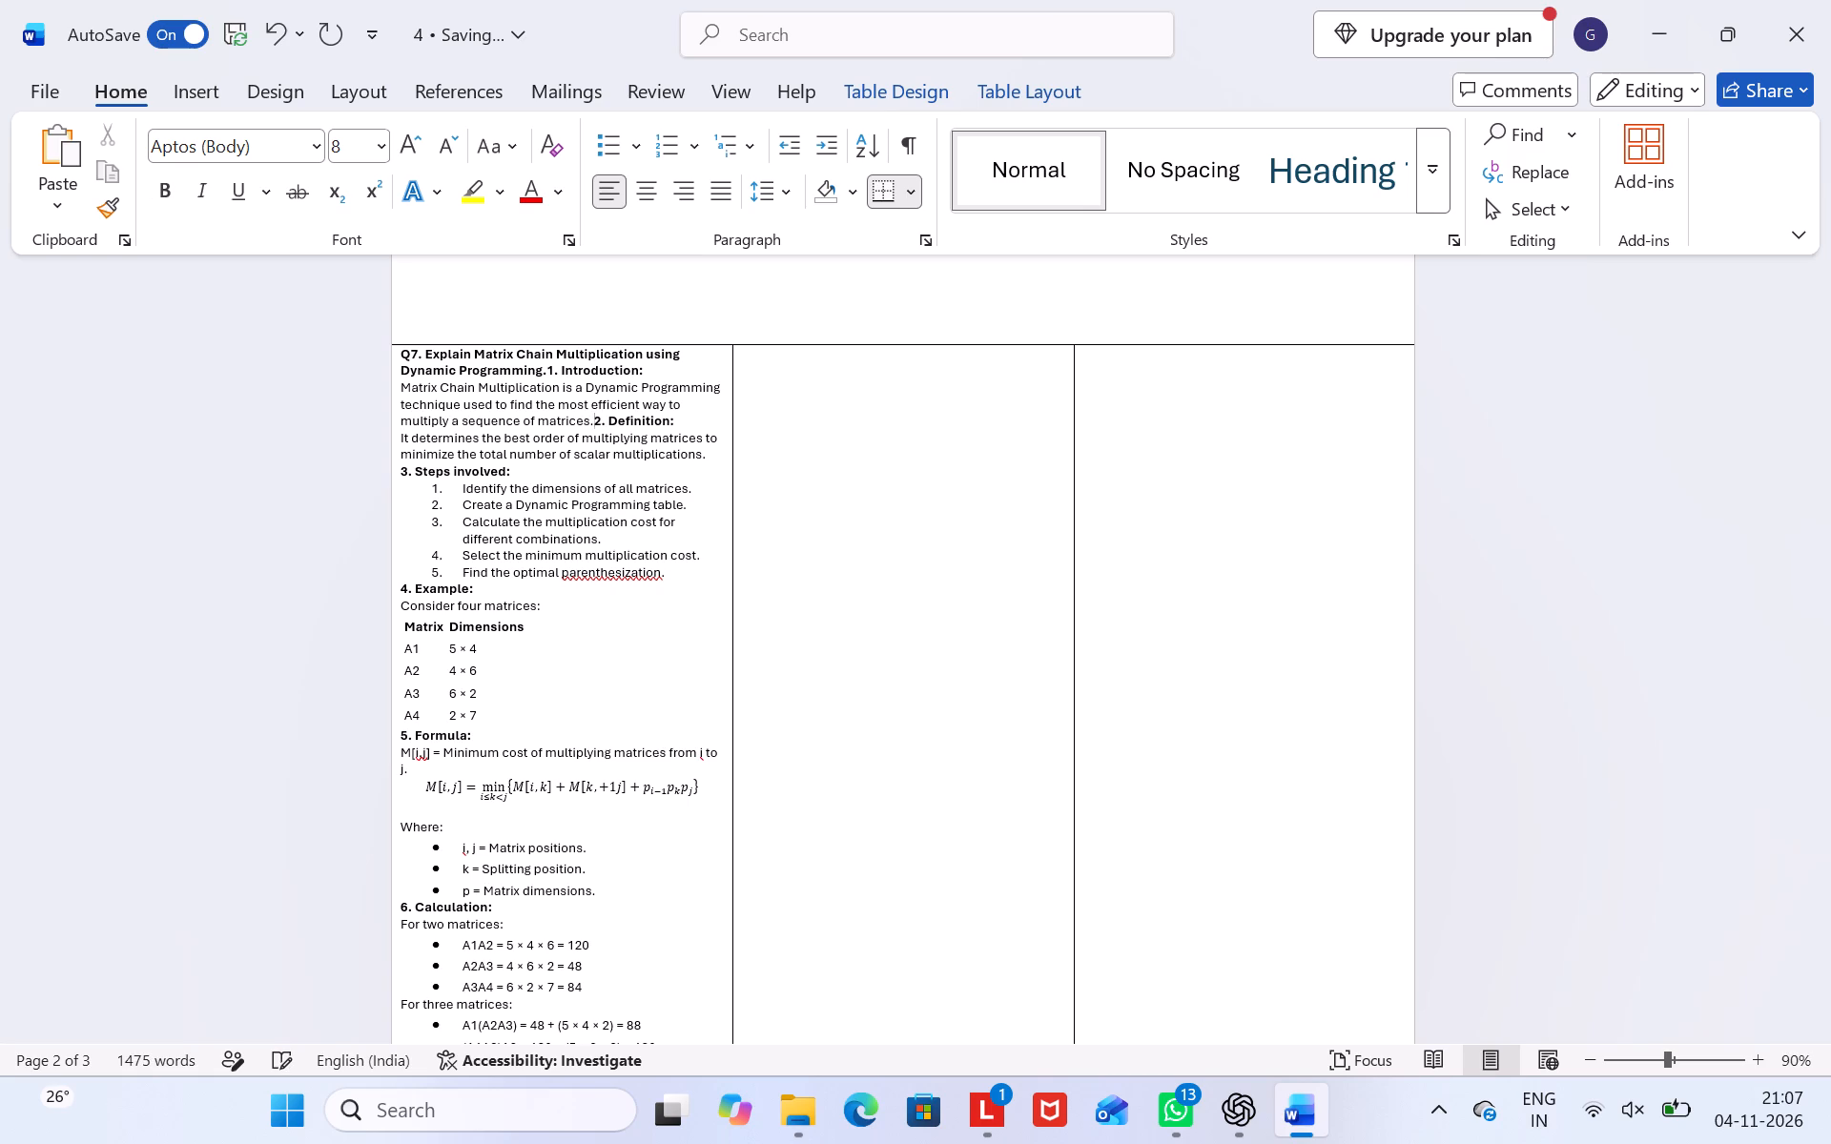
Remove the list numbers from items 2 to 5 under Q7's "3. Steps involved:" heading.
key("Down")
key("Down")
key("Down")
key("Down")
key("Down")
key("Down")
key("Down")
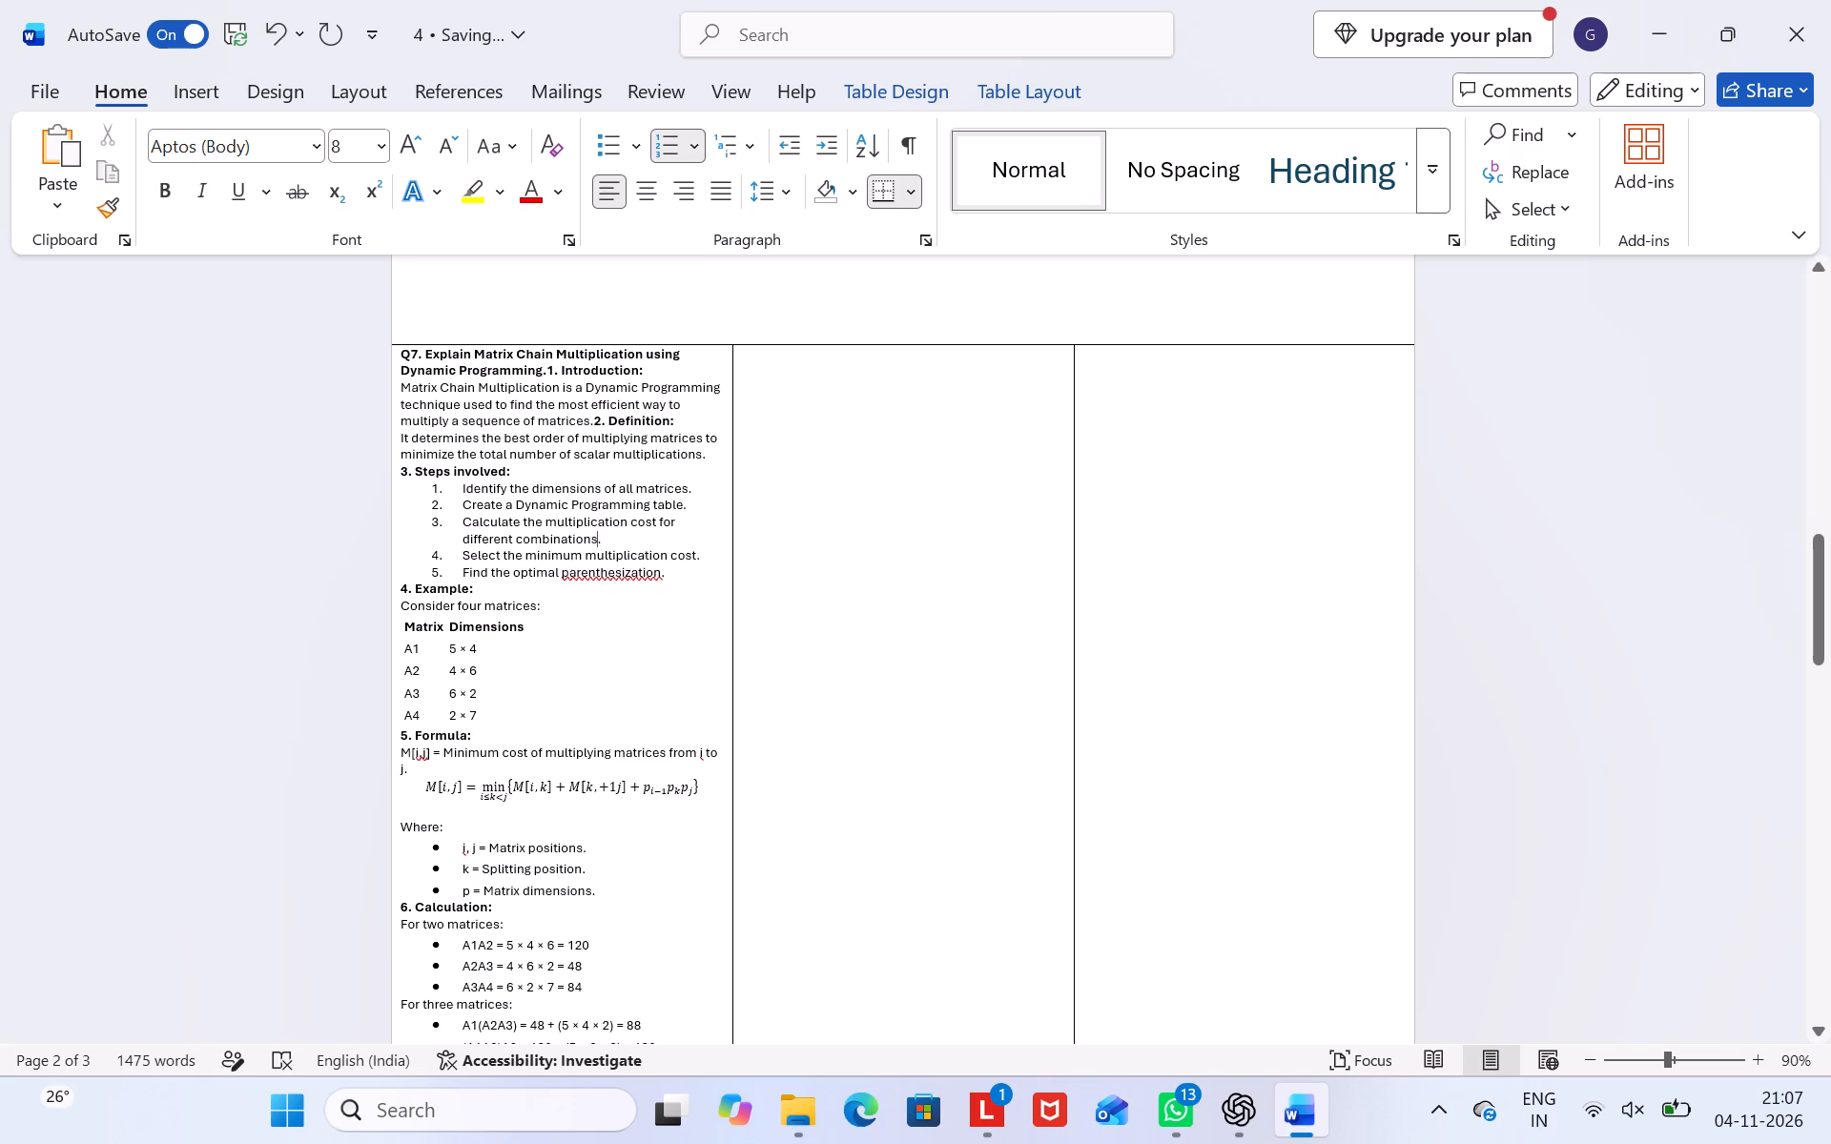
left_click(455, 575)
key("BackSpace")
key("BackSpace")
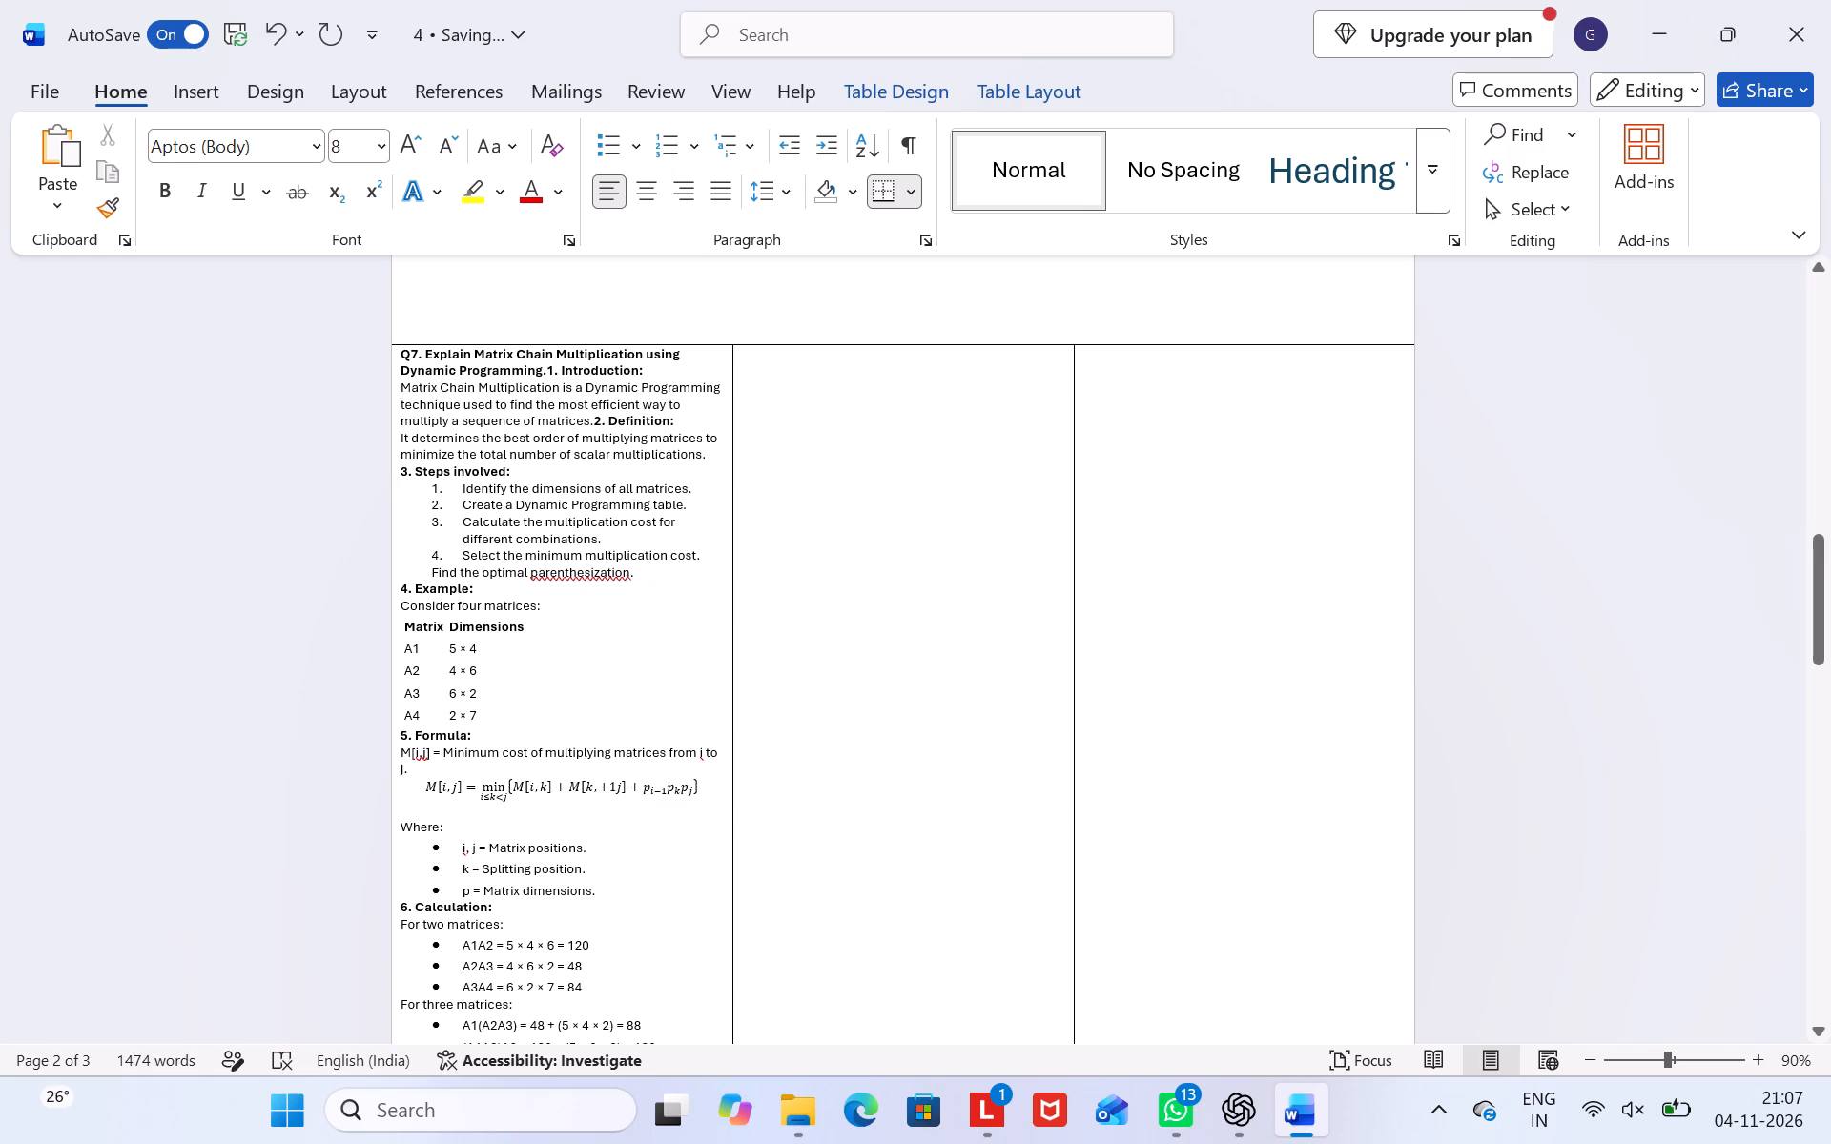
left_click(450, 555)
key("BackSpace")
key("Up")
key("Up")
key("BackSpace")
key("Up")
key("BackSpace")
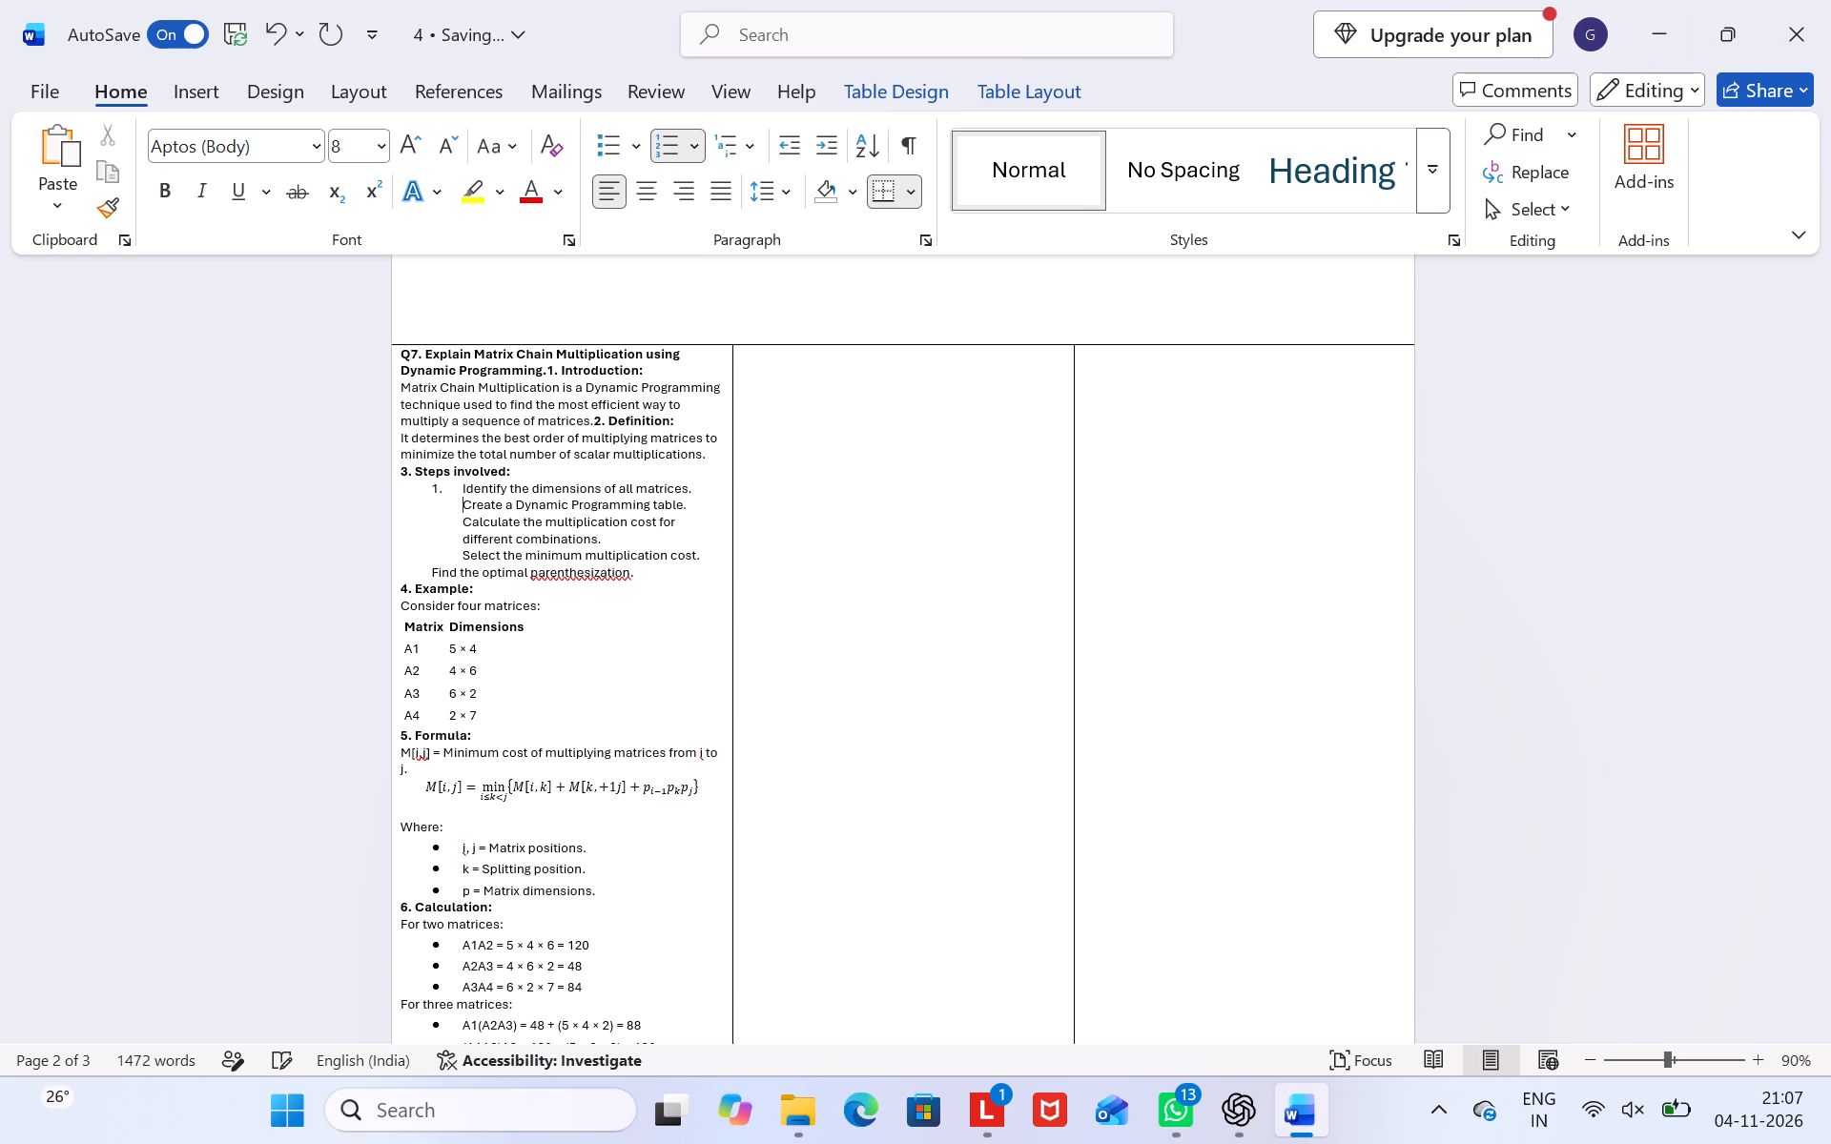
Strip the first step's number and indent, and run "Identify the dimensions of all matrices." directly after the "3. Steps involved:" heading.
key("Up")
key("backslash")
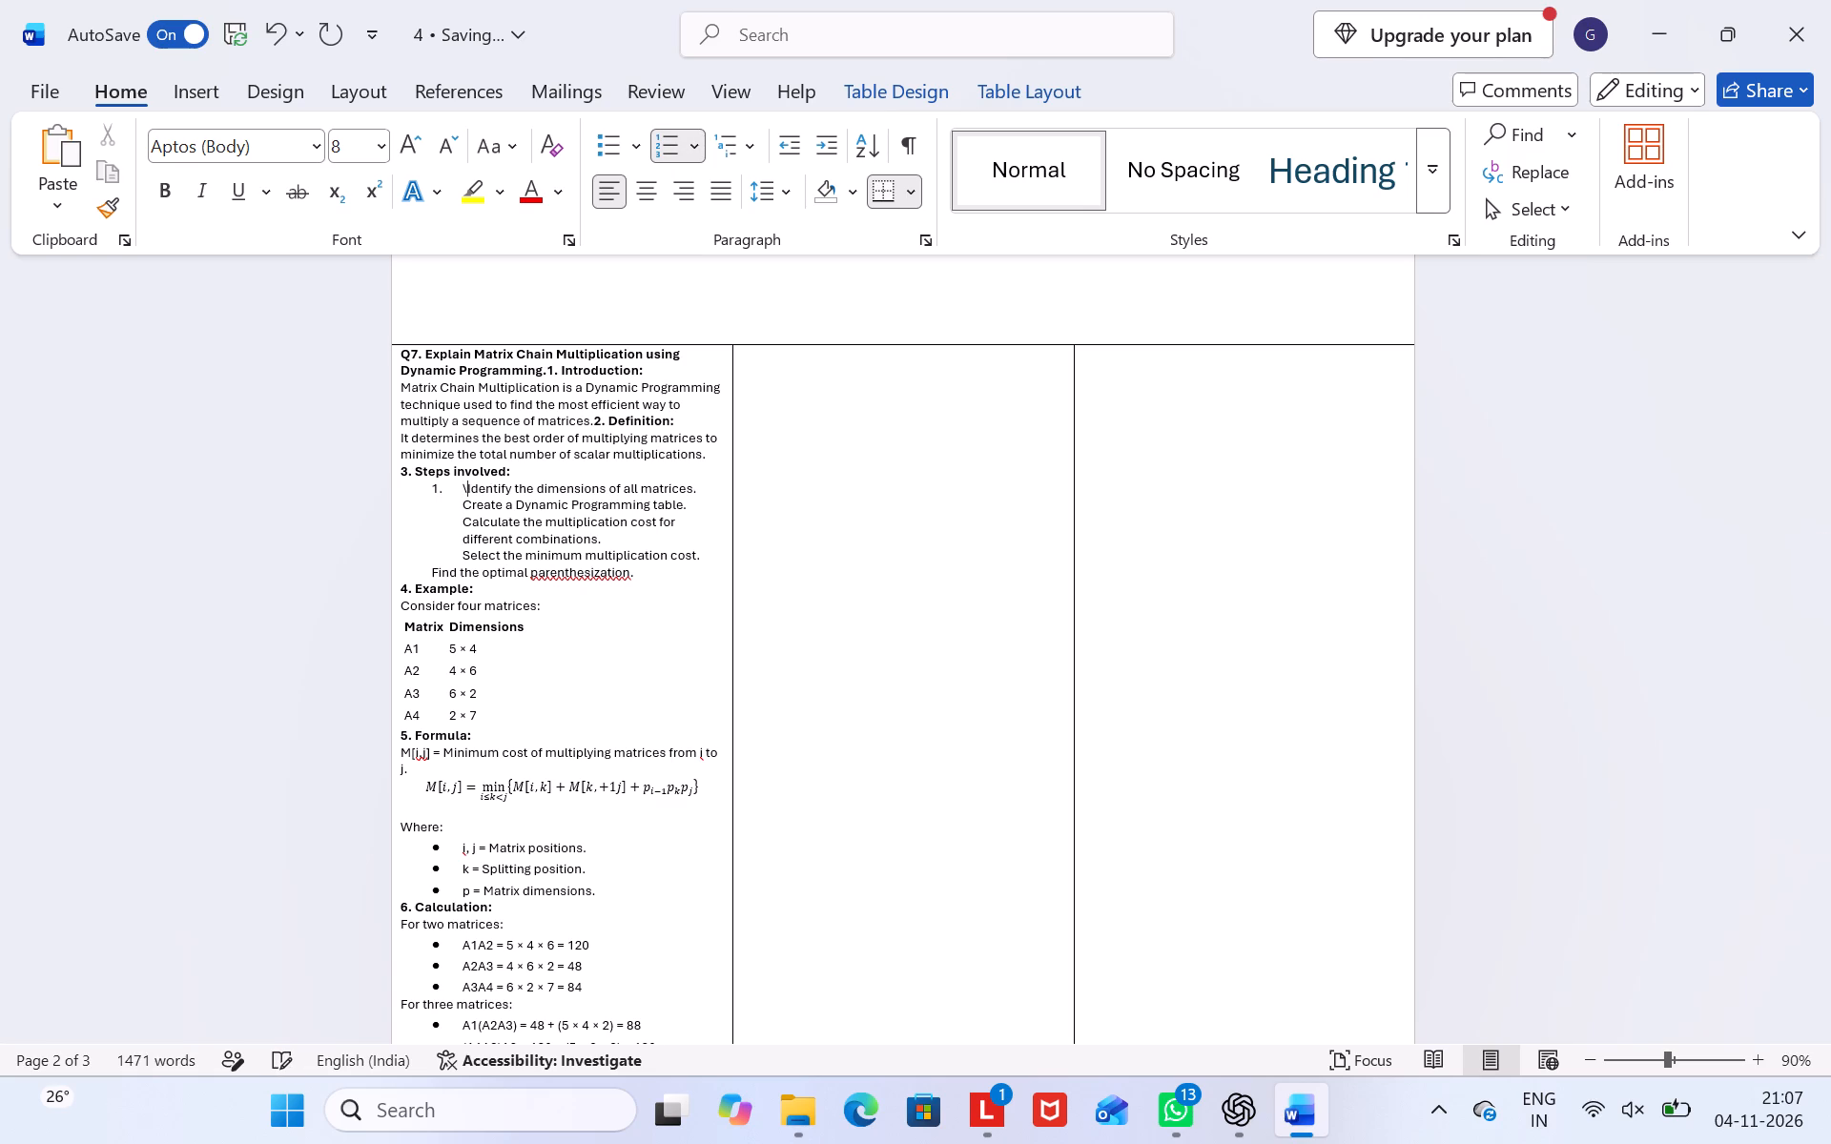
key("BackSpace")
key("BackSpace")
key("BackSpace")
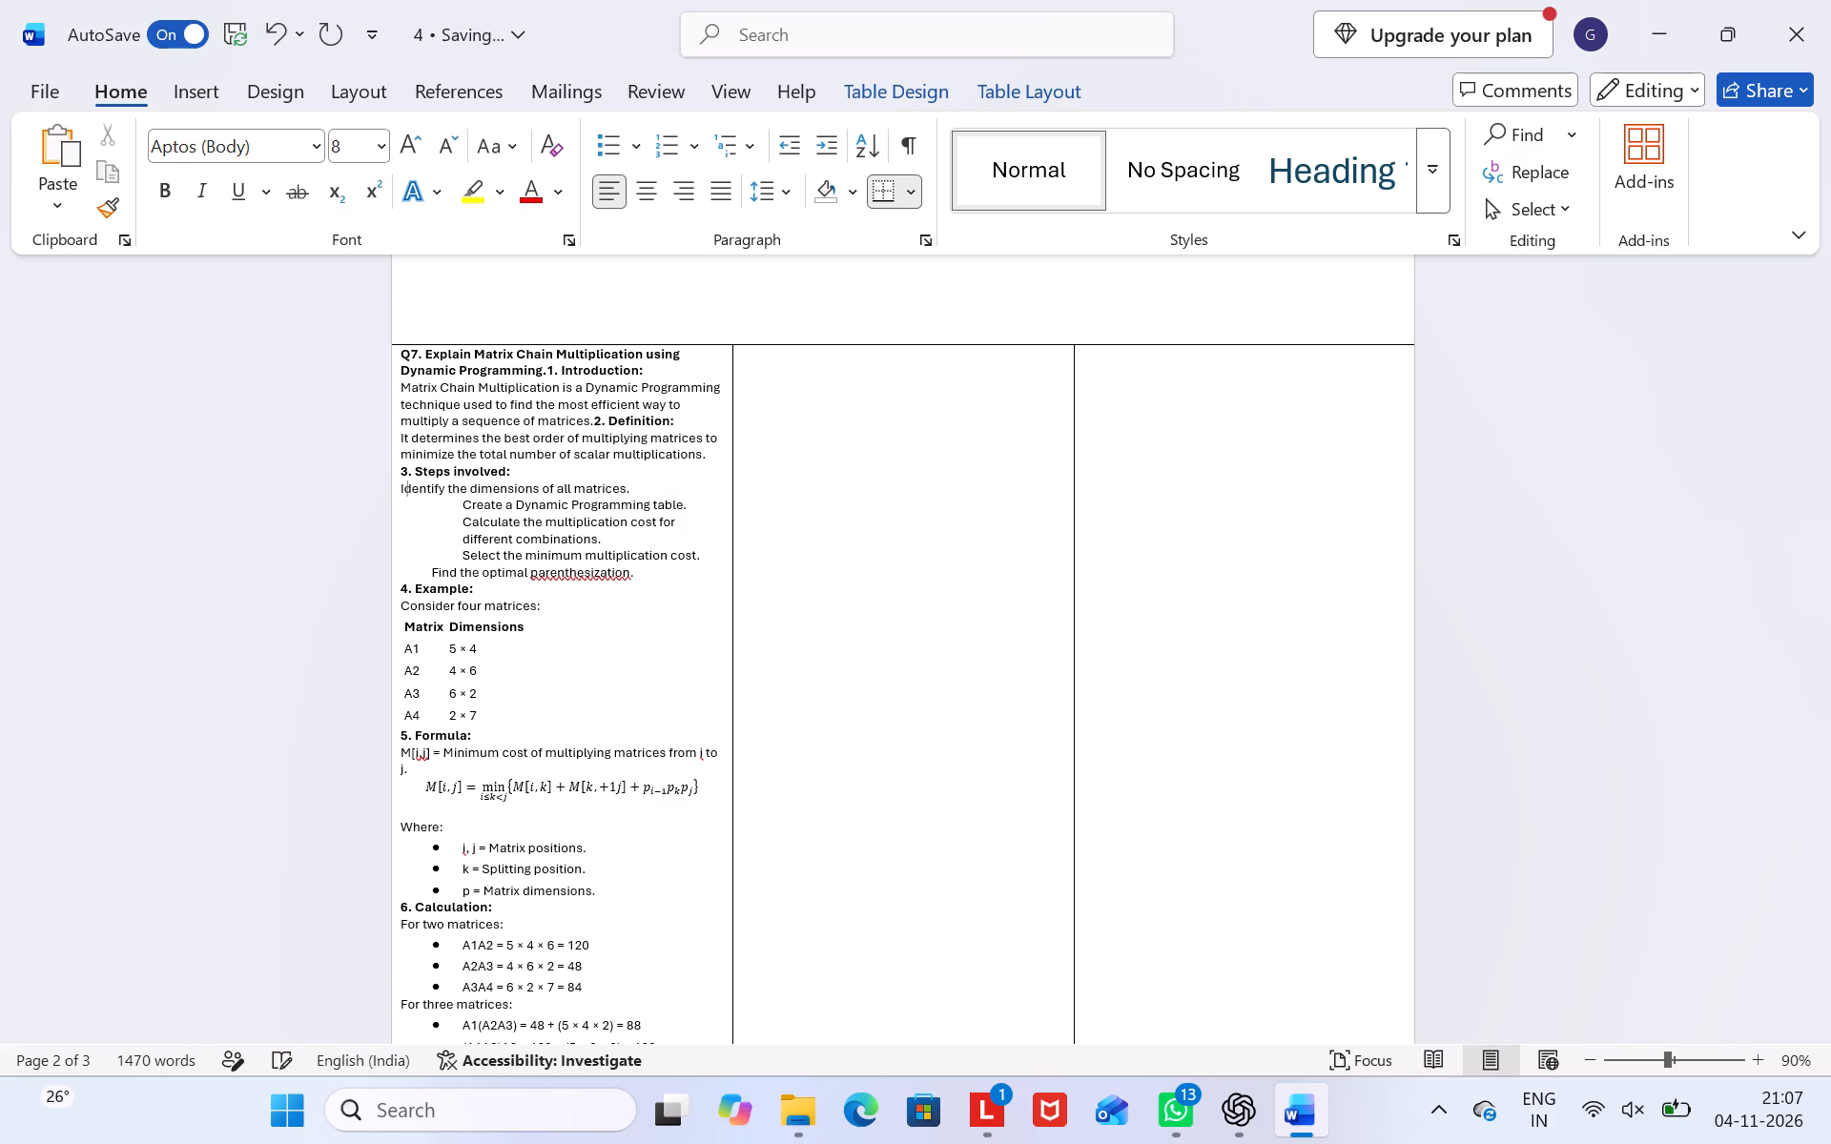
key("BackSpace")
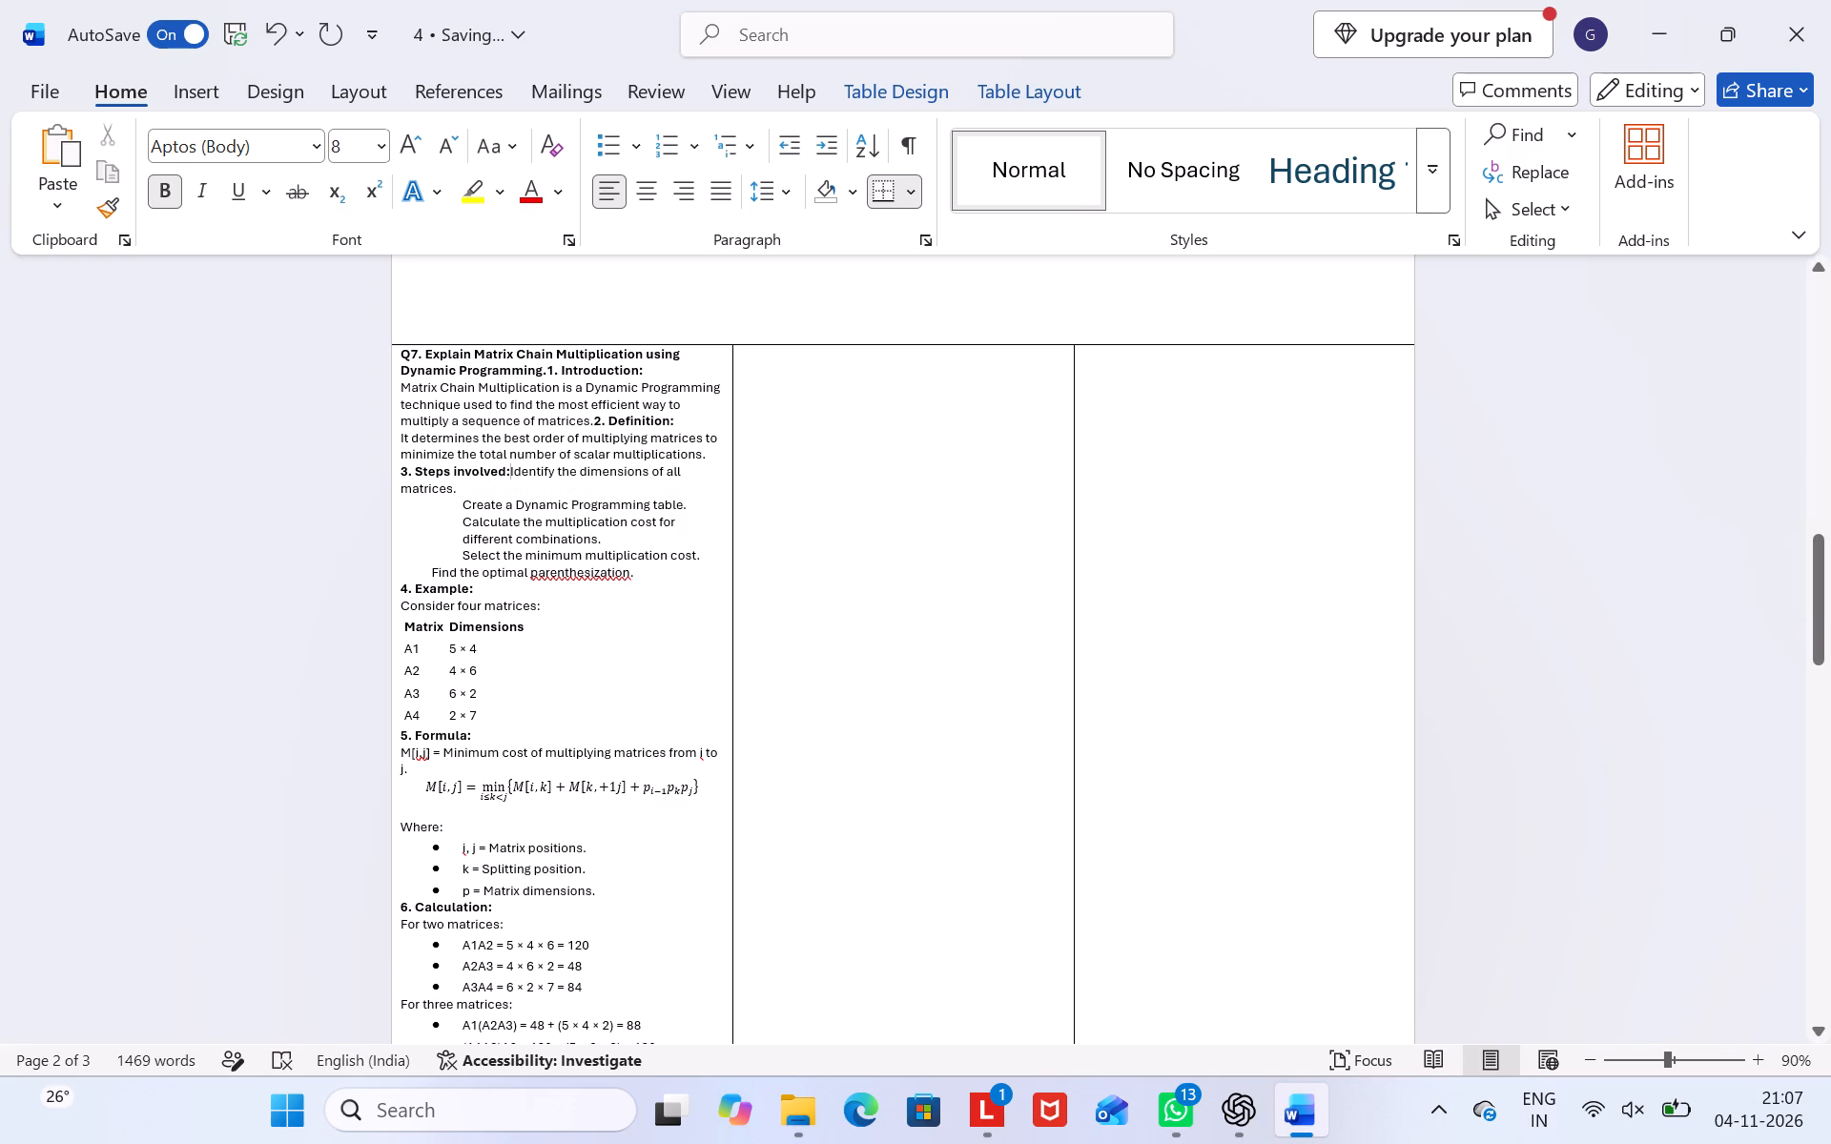
key("BackSpace")
key("BackSpace")
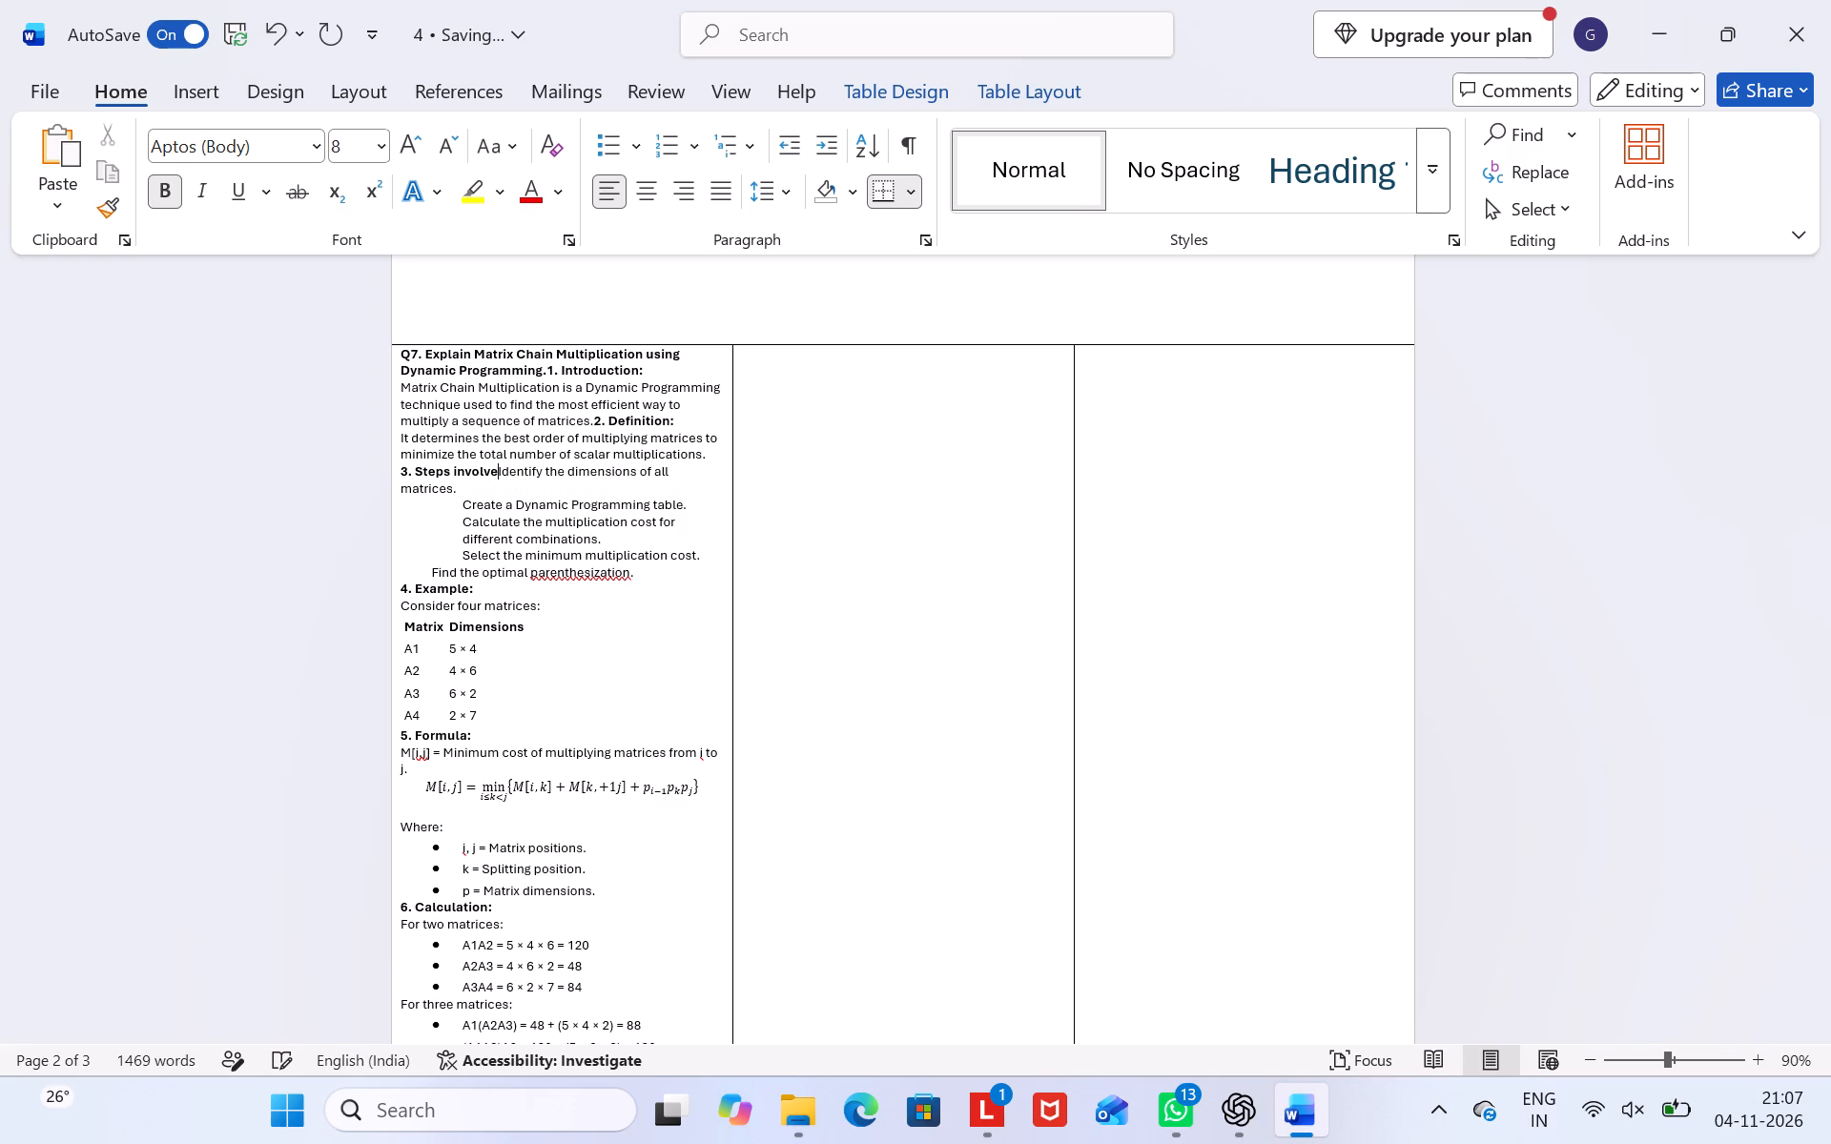
key("ctrl+z")
key("ctrl+z")
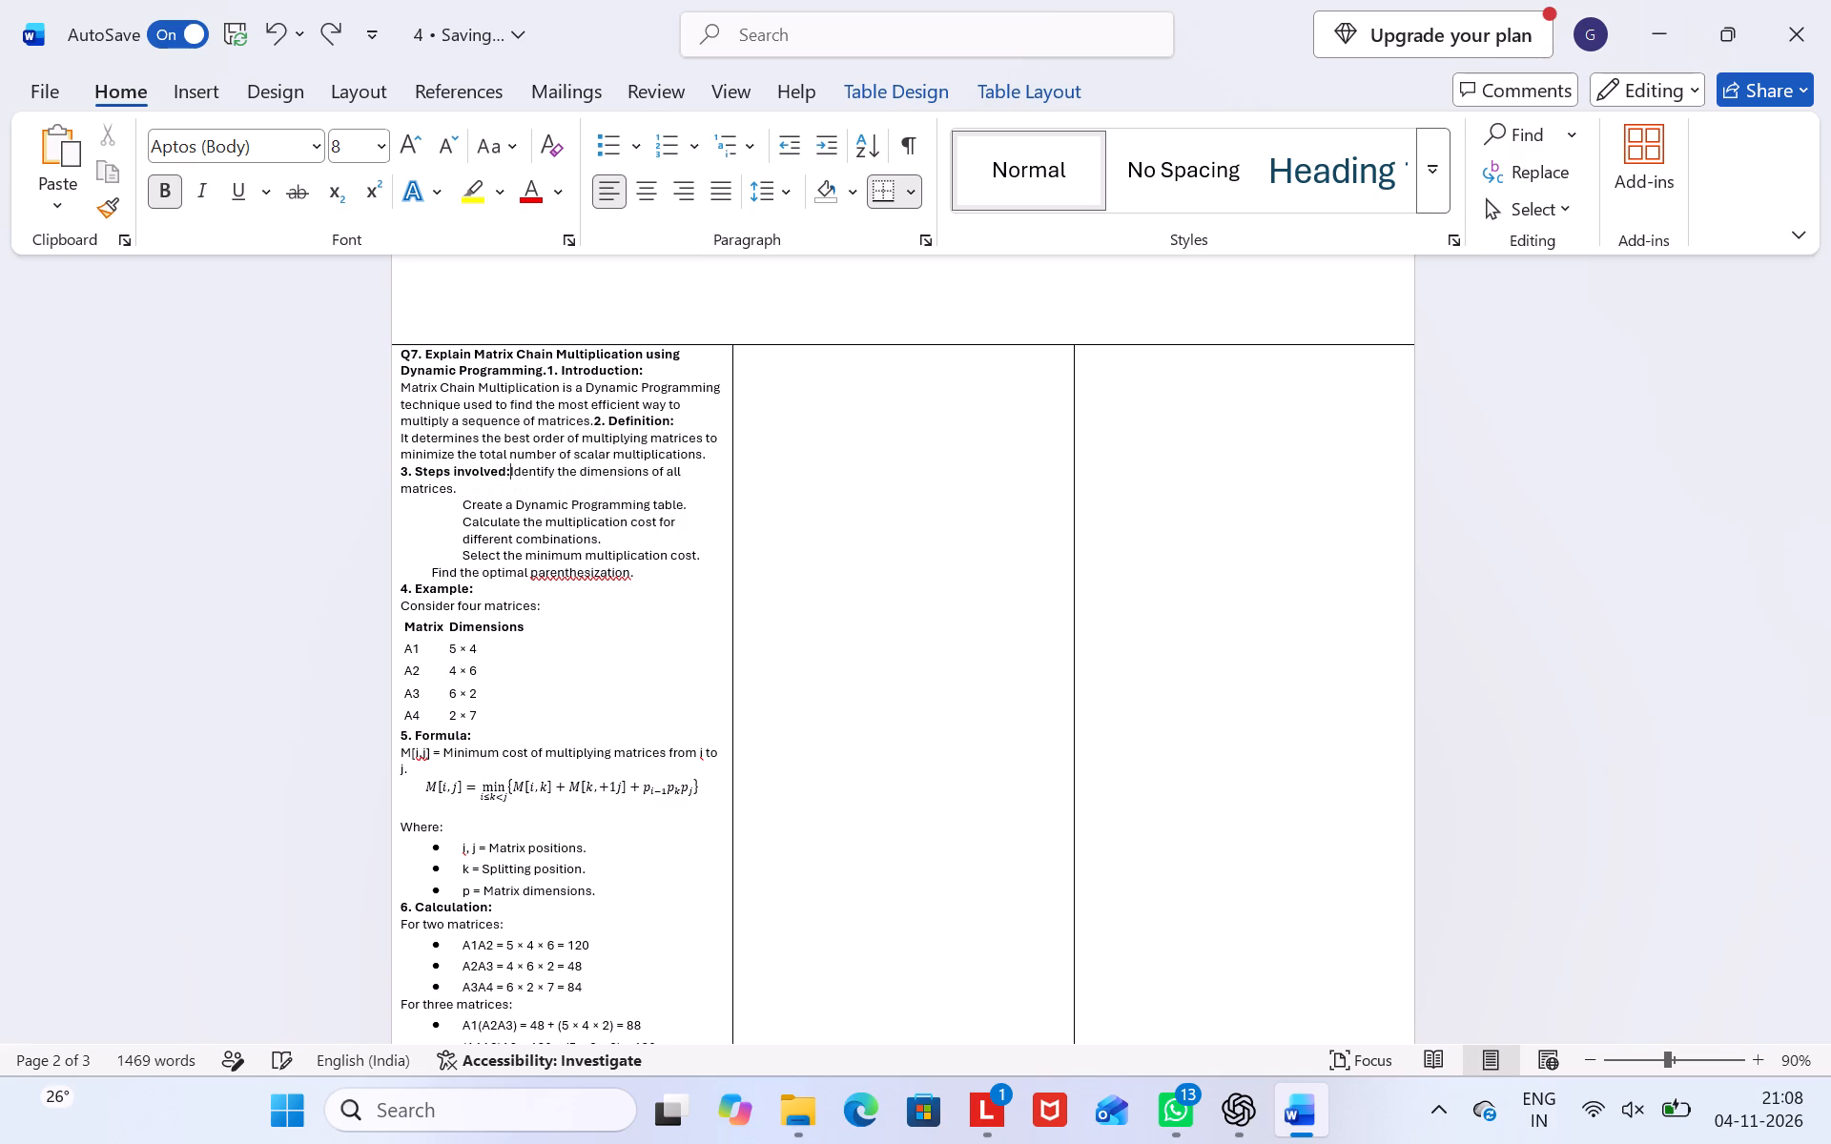
key("ctrl+z")
key("BackSpace")
Pull the "Create", "Calculate" and "Select" steps up after the first step as flush-left text without indents.
key("Down")
key("Down")
key("Left")
key("Left")
key("Left")
key("Left")
key("Left")
key("Left")
key("Left")
key("Left")
key("BackSpace")
key("BackSpace")
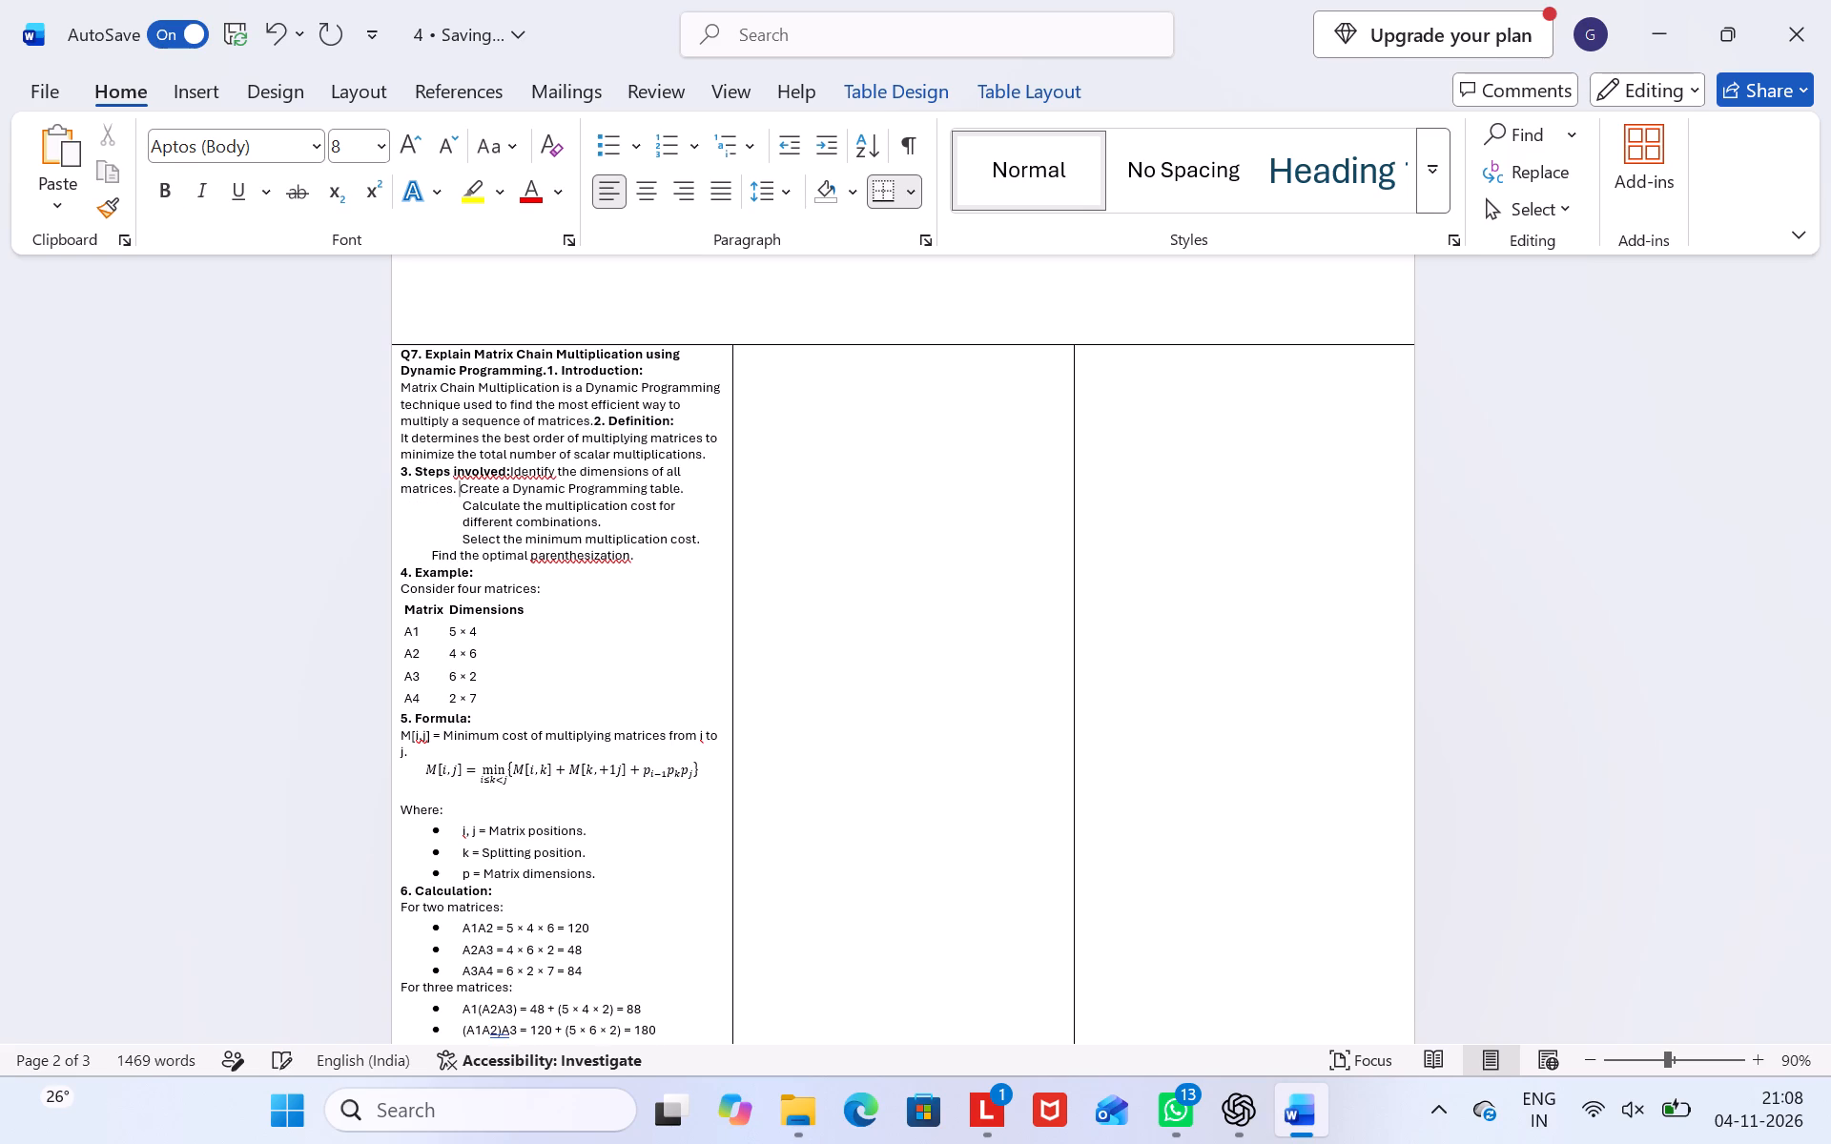
key("Down")
key("BackSpace")
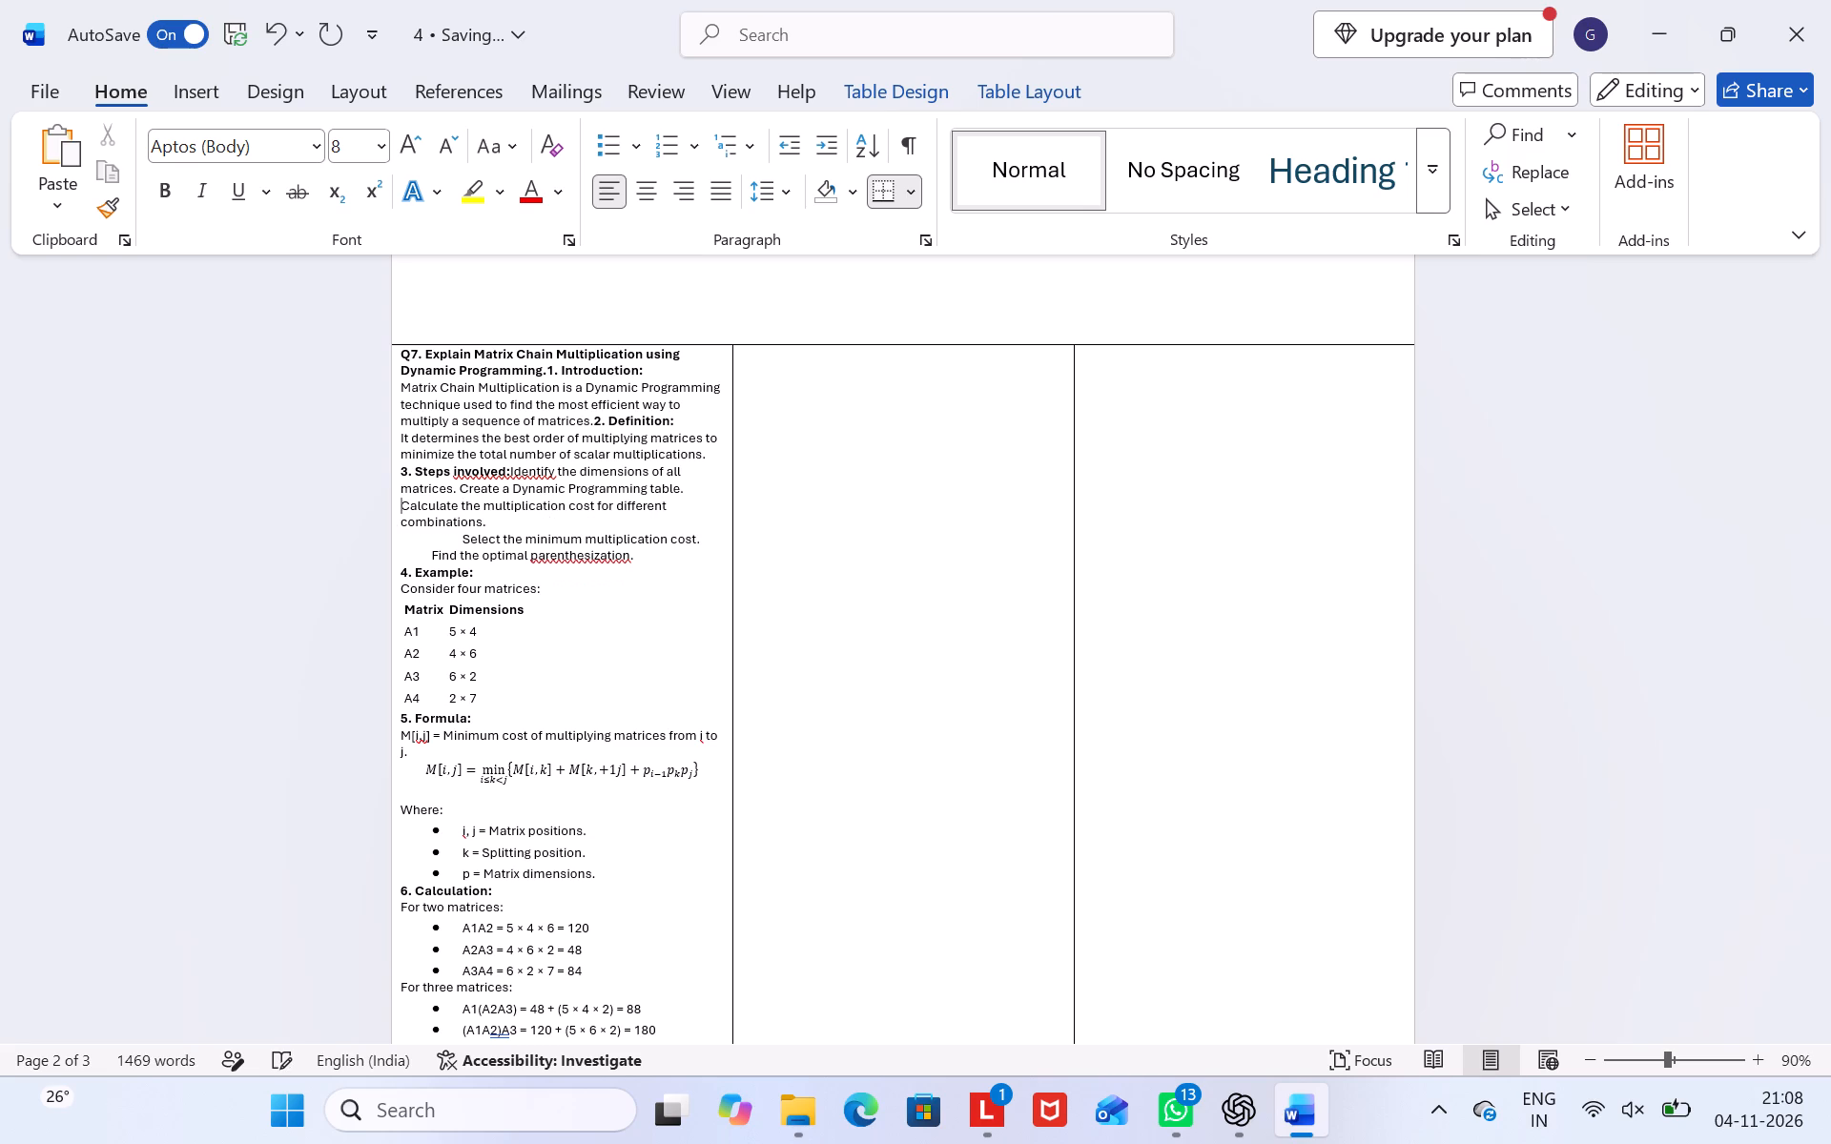
key("Down")
key("Down")
key("BackSpace")
key("BackSpace")
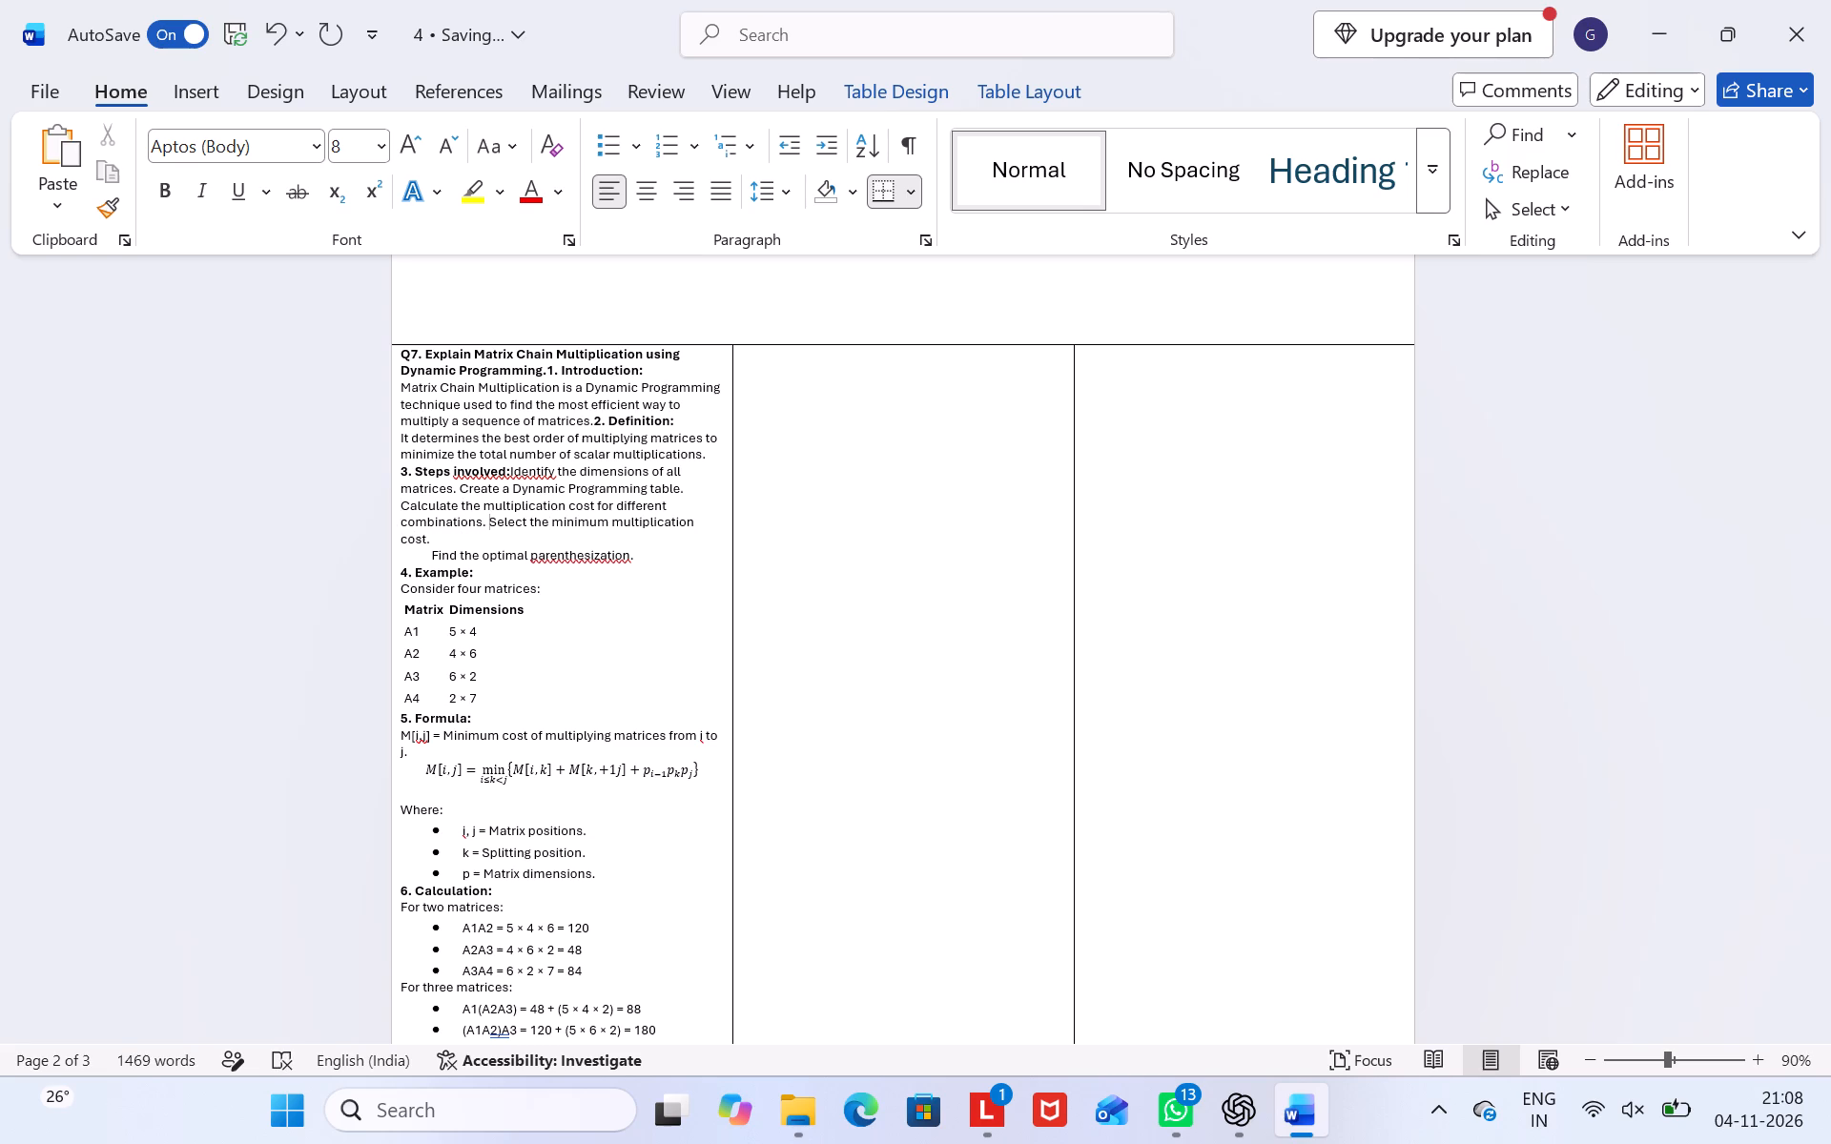
Join "Find the optimal parenthesization." onto the end of Q7's steps paragraph, without its indent.
key("Down")
key("Down")
key("Left")
key("Left")
key("Left")
key("Left")
key("Left")
key("Left")
key("Left")
key("Left")
key("Left")
key("Left")
key("BackSpace")
key("BackSpace")
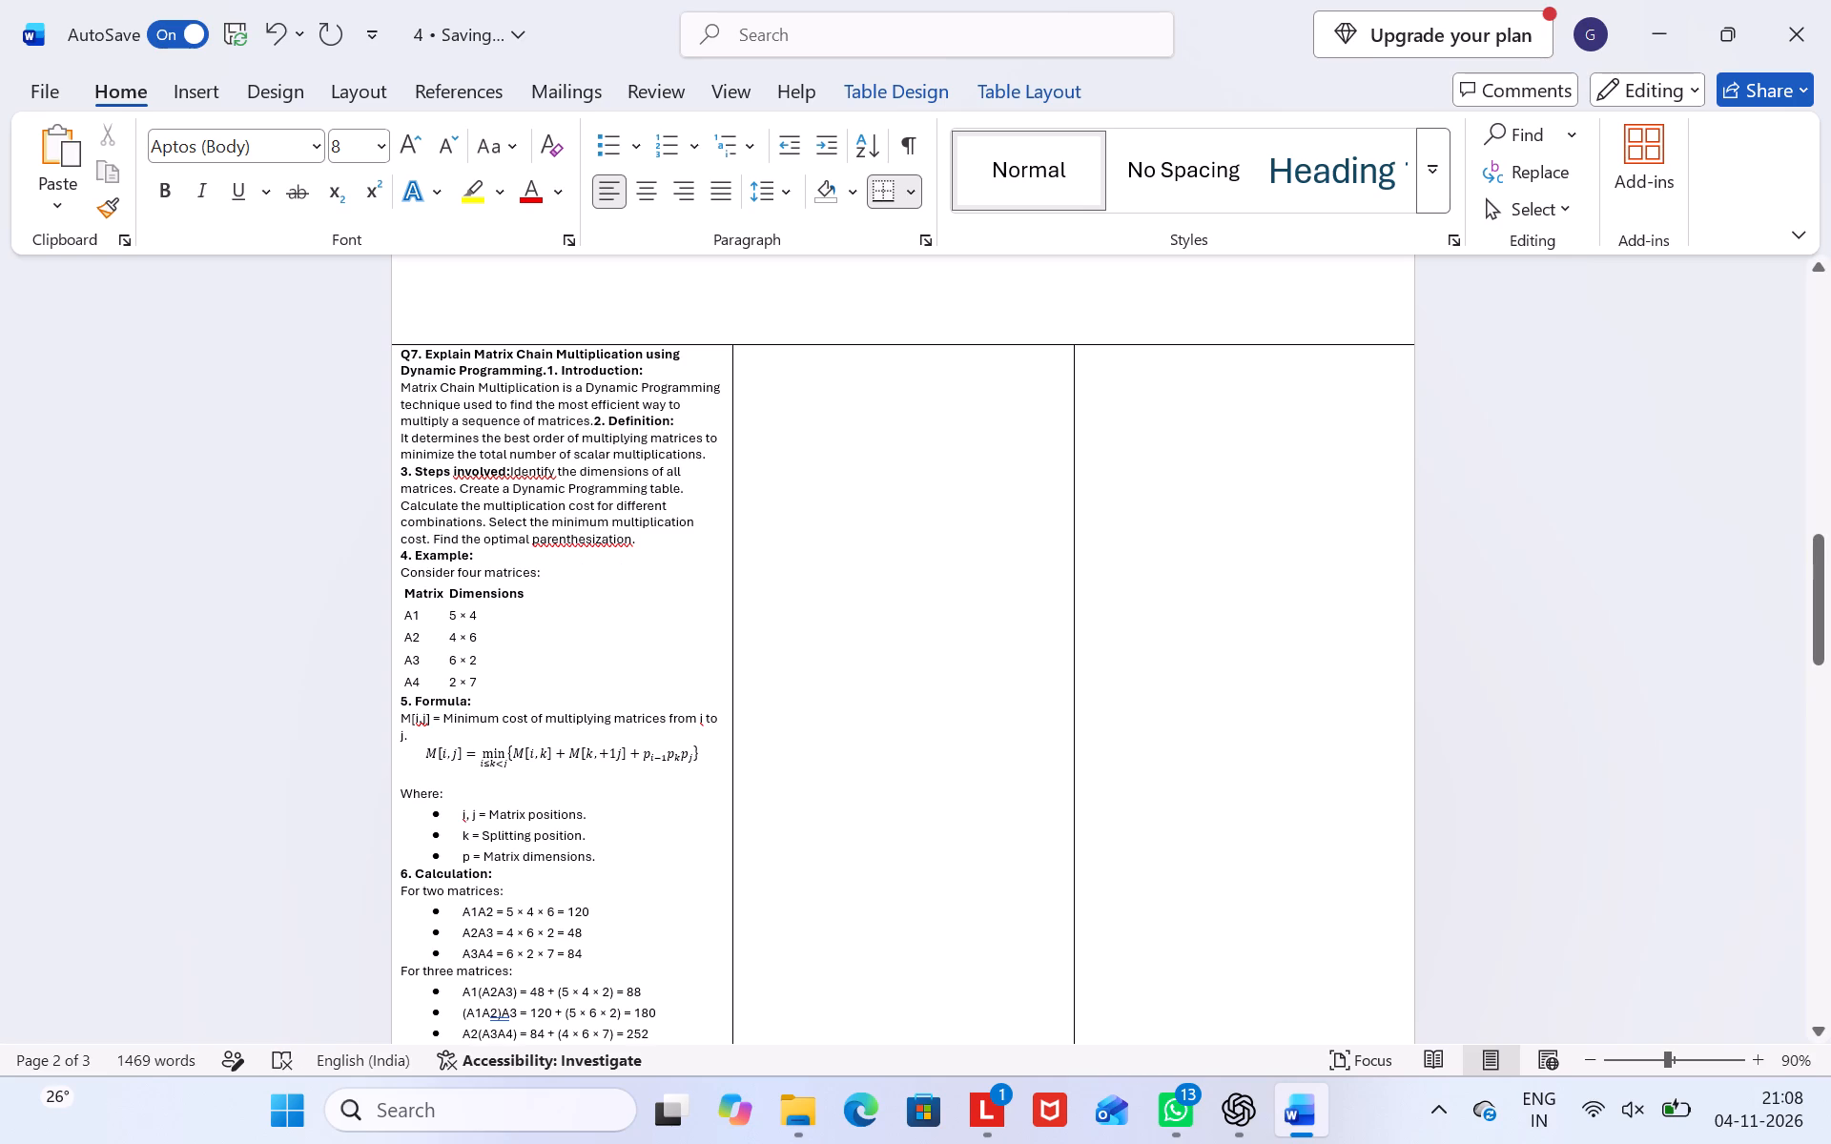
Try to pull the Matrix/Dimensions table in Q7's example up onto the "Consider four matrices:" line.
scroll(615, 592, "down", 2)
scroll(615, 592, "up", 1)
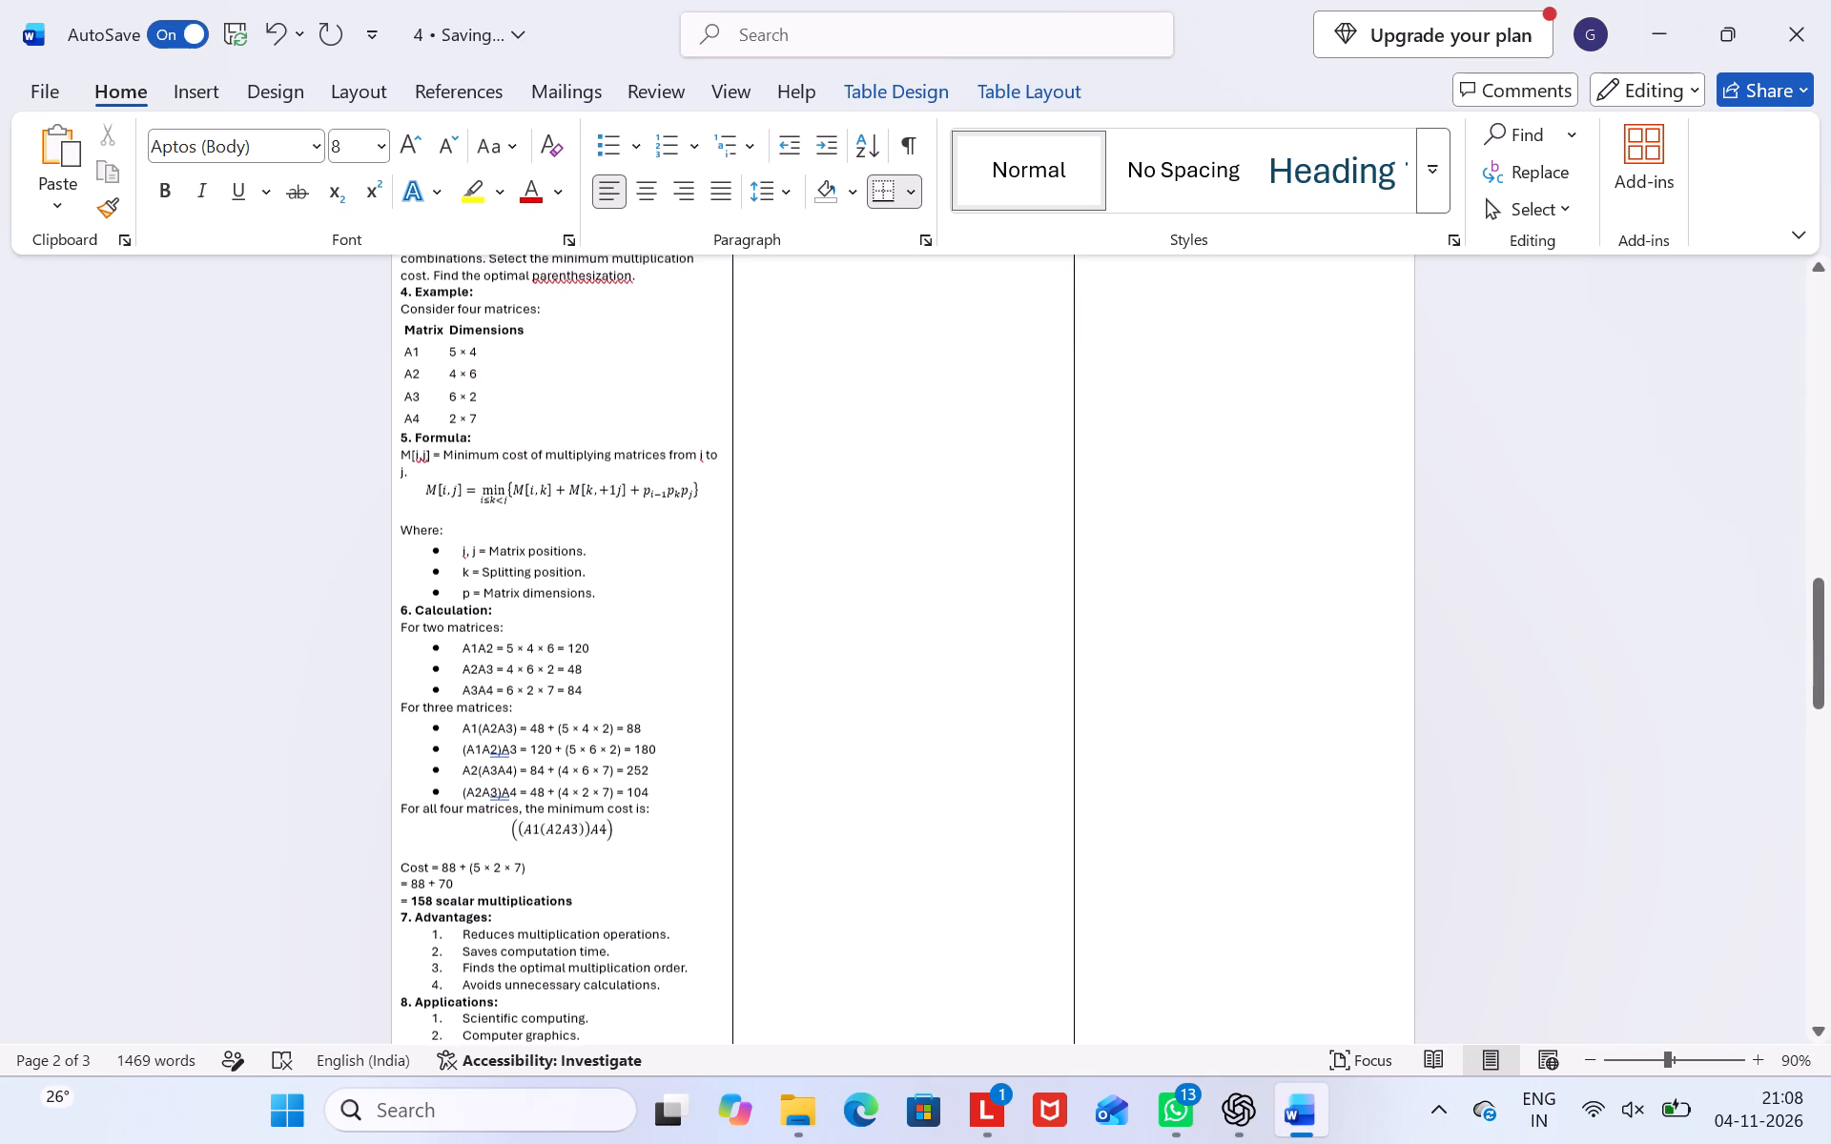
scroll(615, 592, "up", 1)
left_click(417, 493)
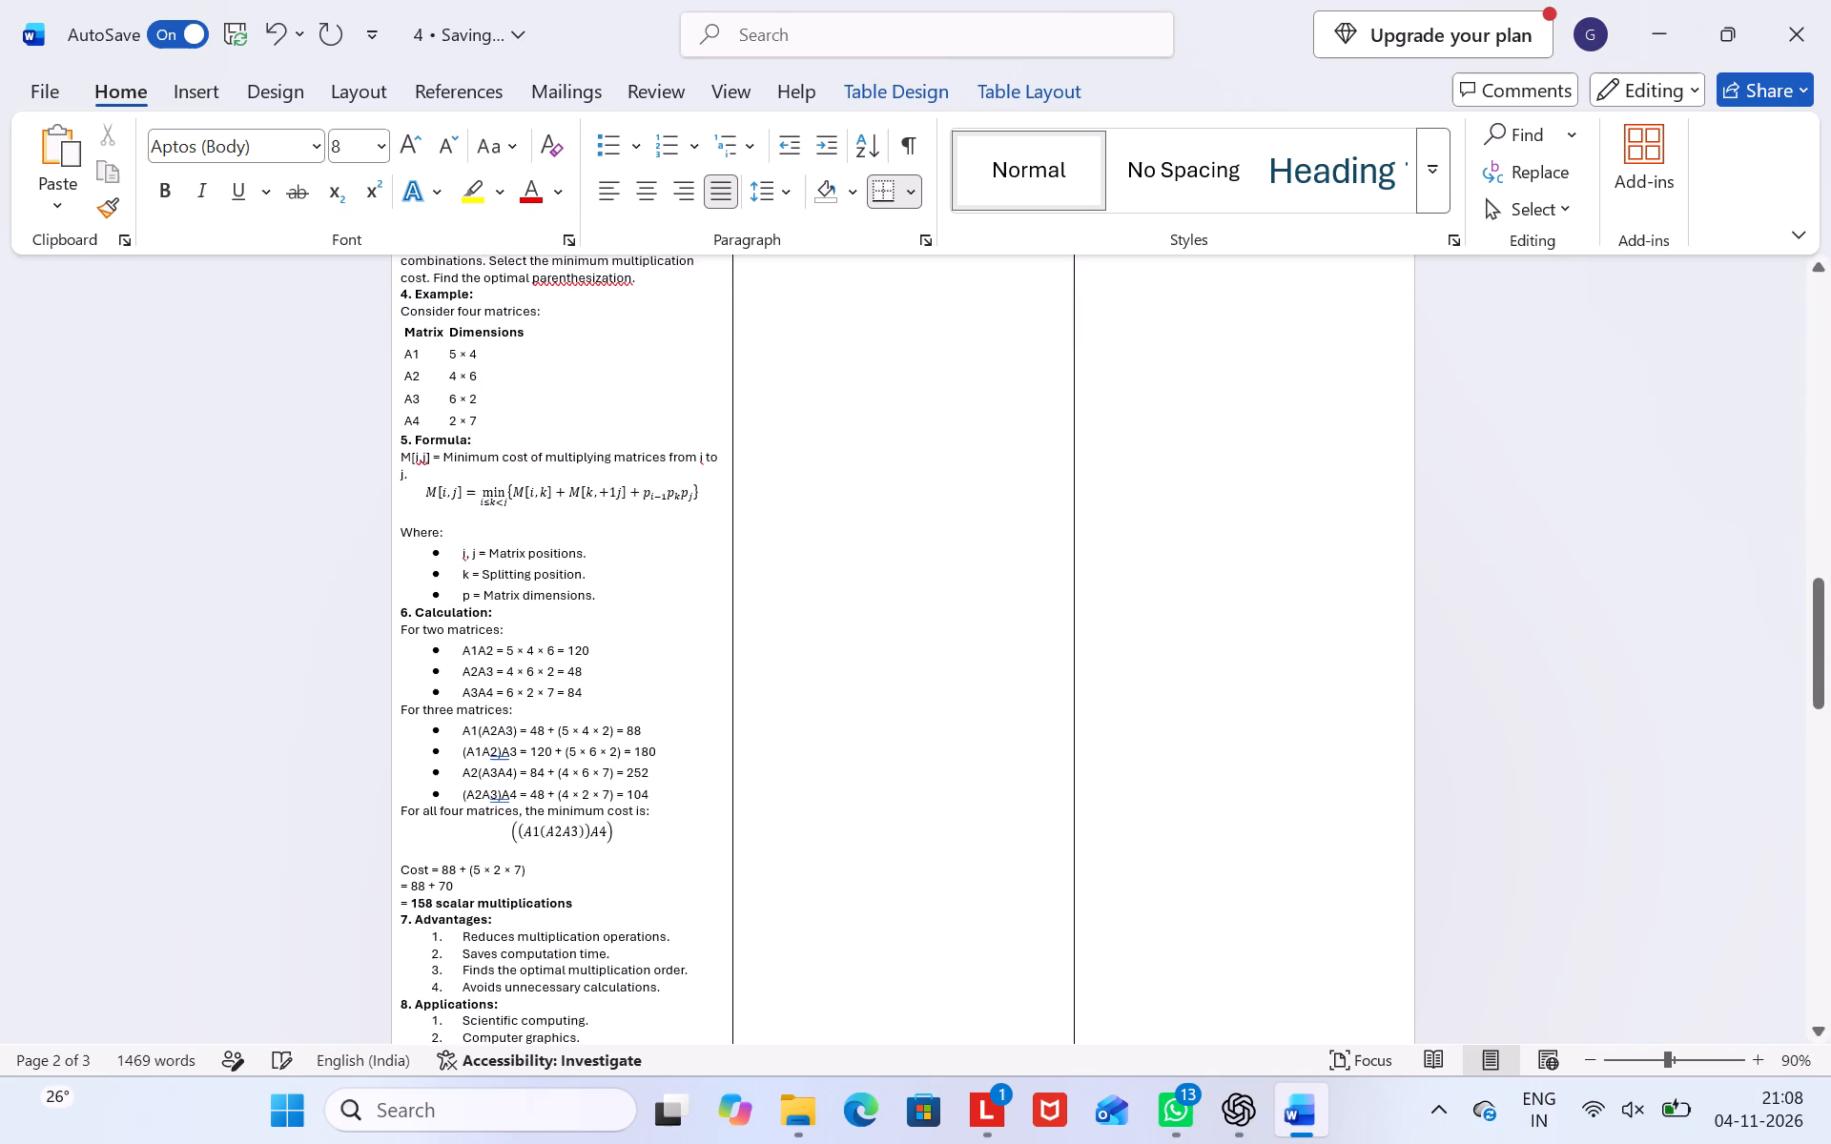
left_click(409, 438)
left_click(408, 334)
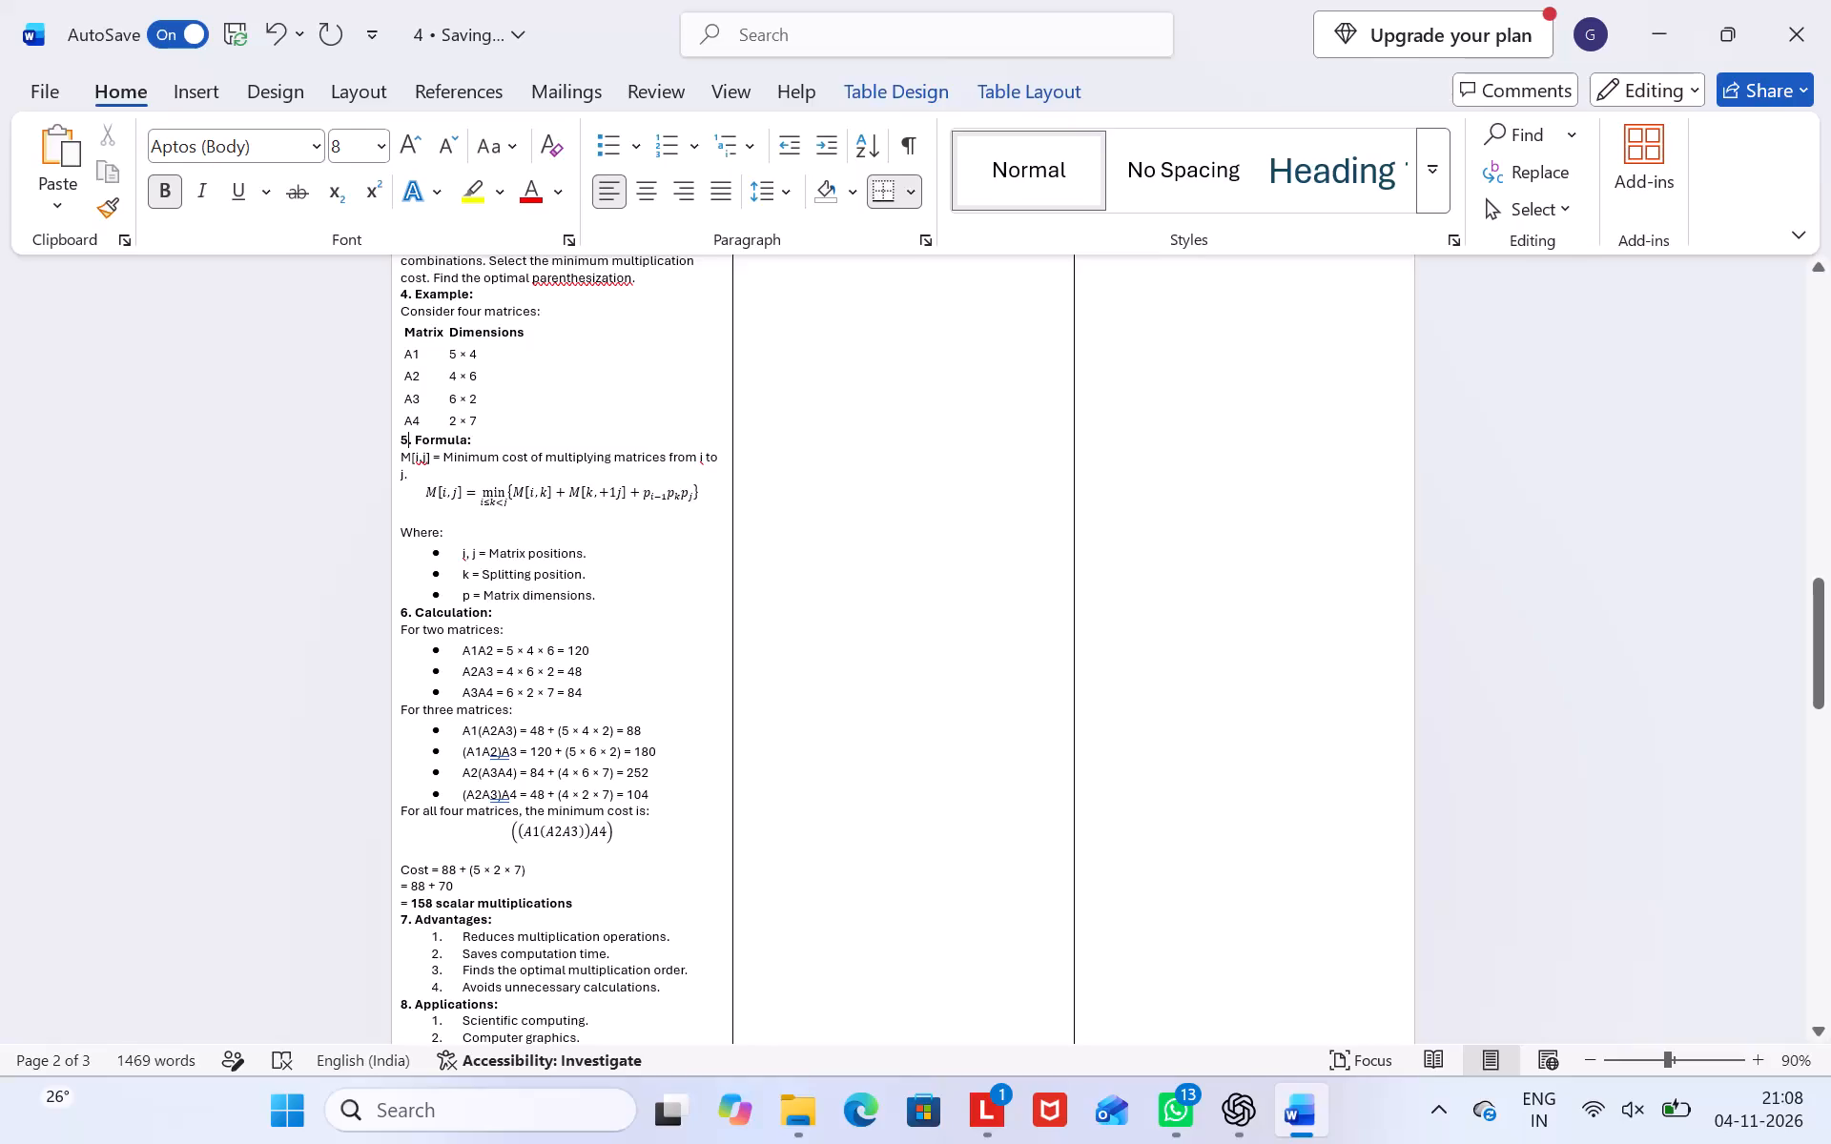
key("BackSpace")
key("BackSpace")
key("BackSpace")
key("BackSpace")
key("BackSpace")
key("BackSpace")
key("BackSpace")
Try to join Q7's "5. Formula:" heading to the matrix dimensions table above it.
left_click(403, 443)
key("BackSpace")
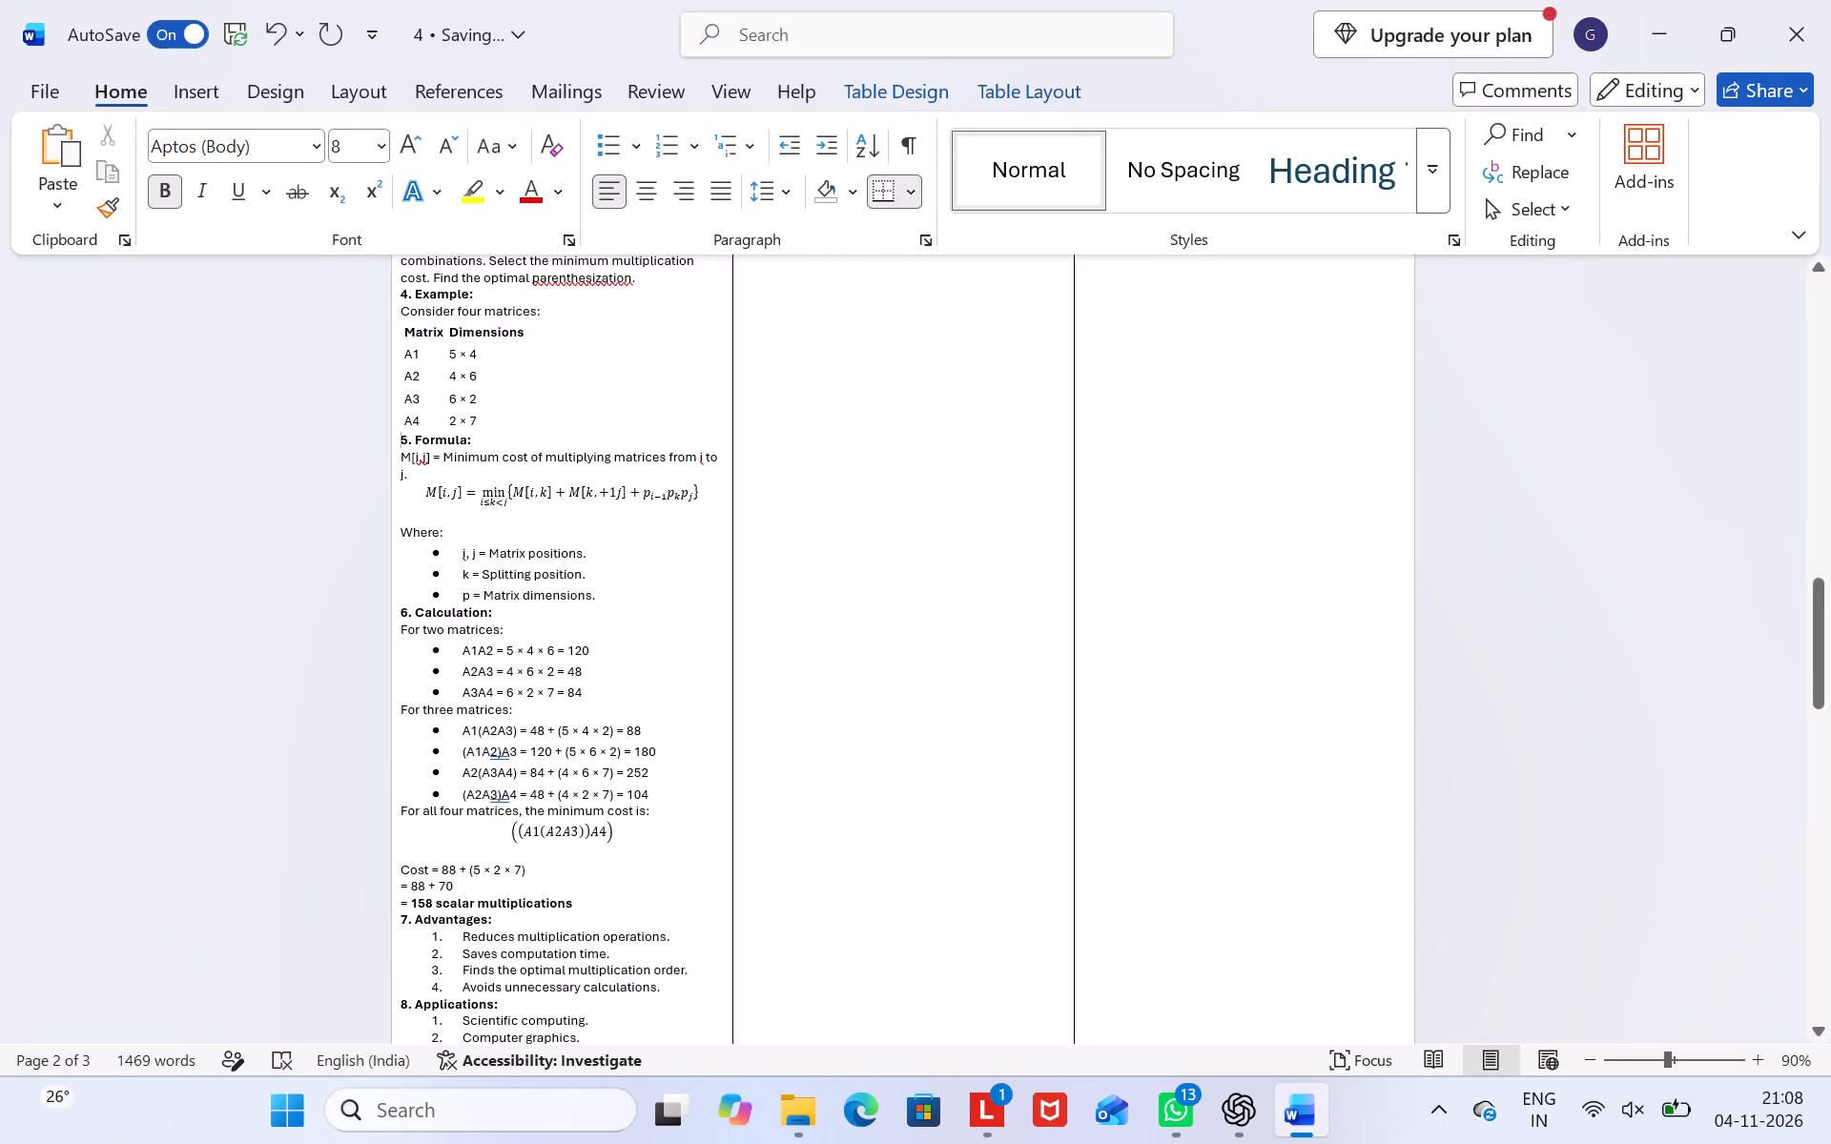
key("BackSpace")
Join Q7's M[i,j] equation onto the end of the "Minimum cost of multiplying matrices from i to j." line, keeping that line's text intact.
left_click(420, 486)
key("BackSpace")
key("BackSpace")
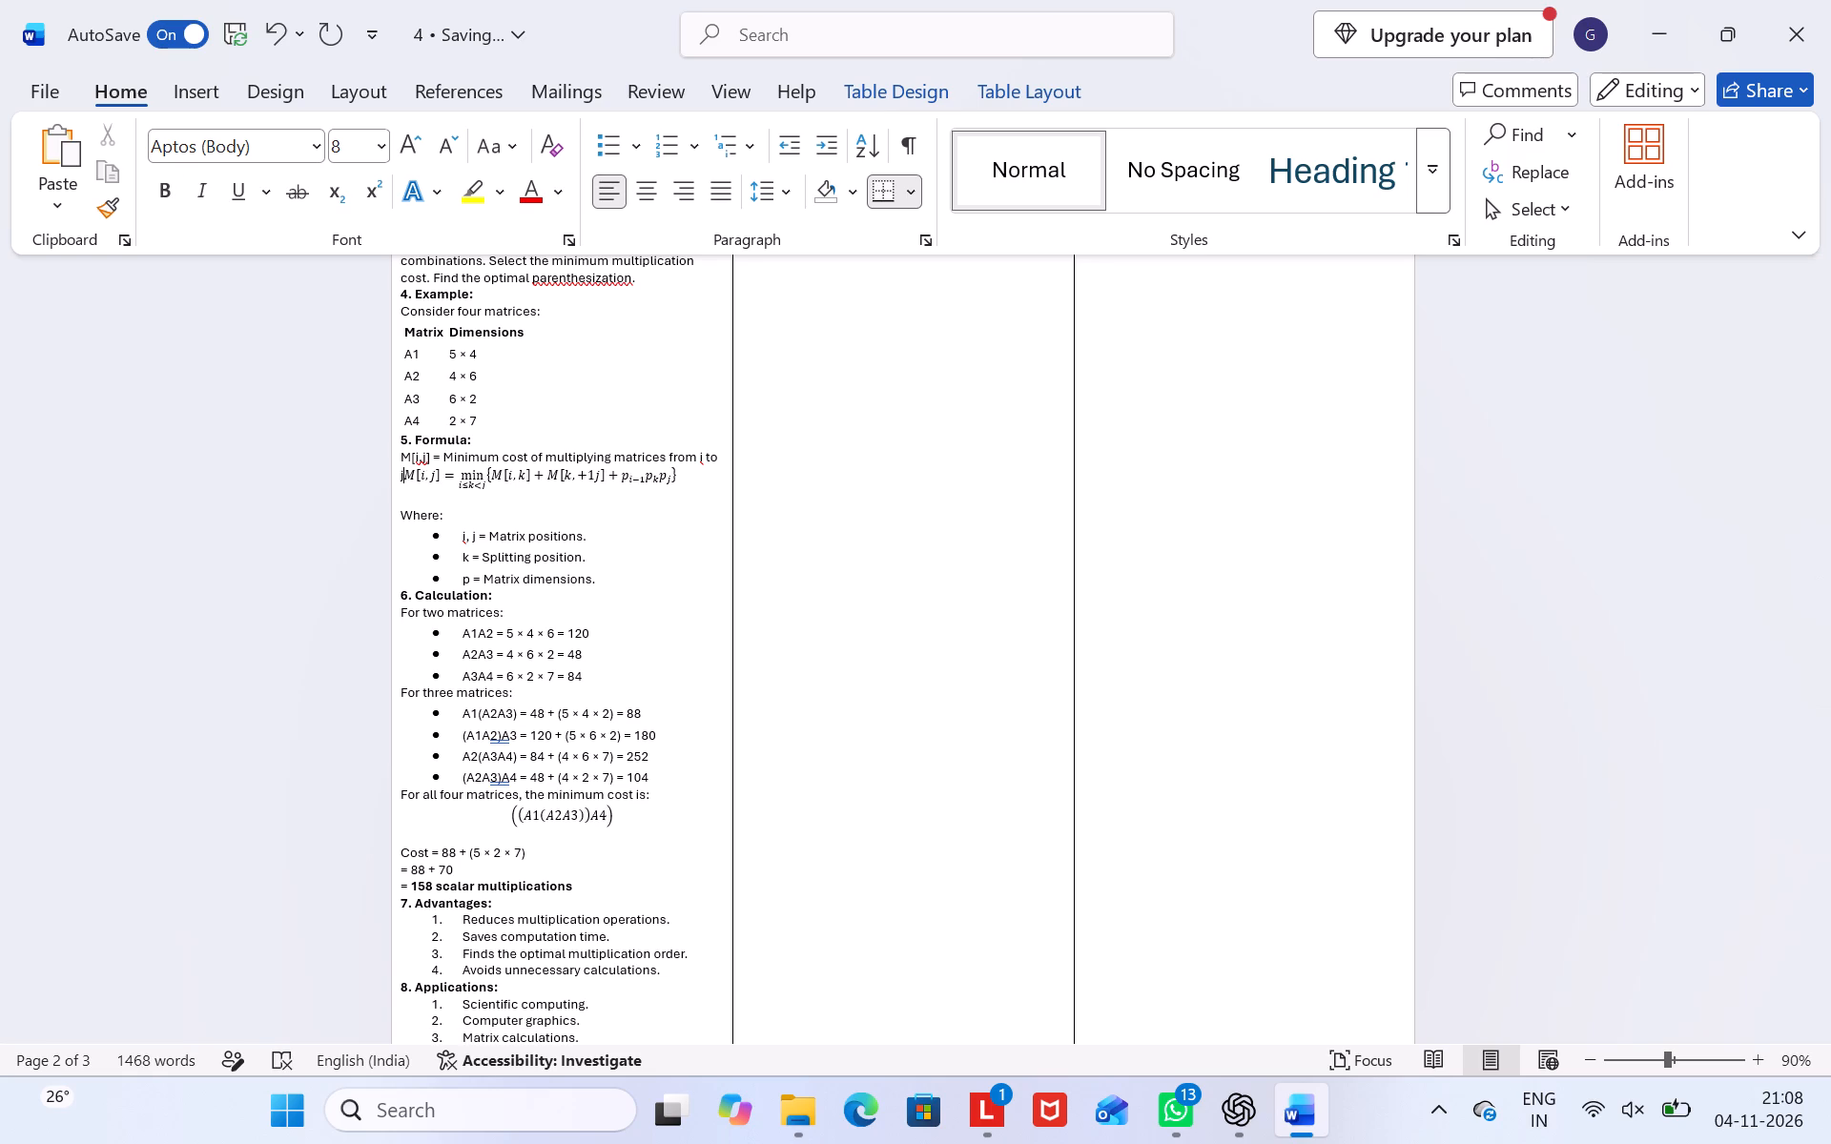
key("ctrl+z")
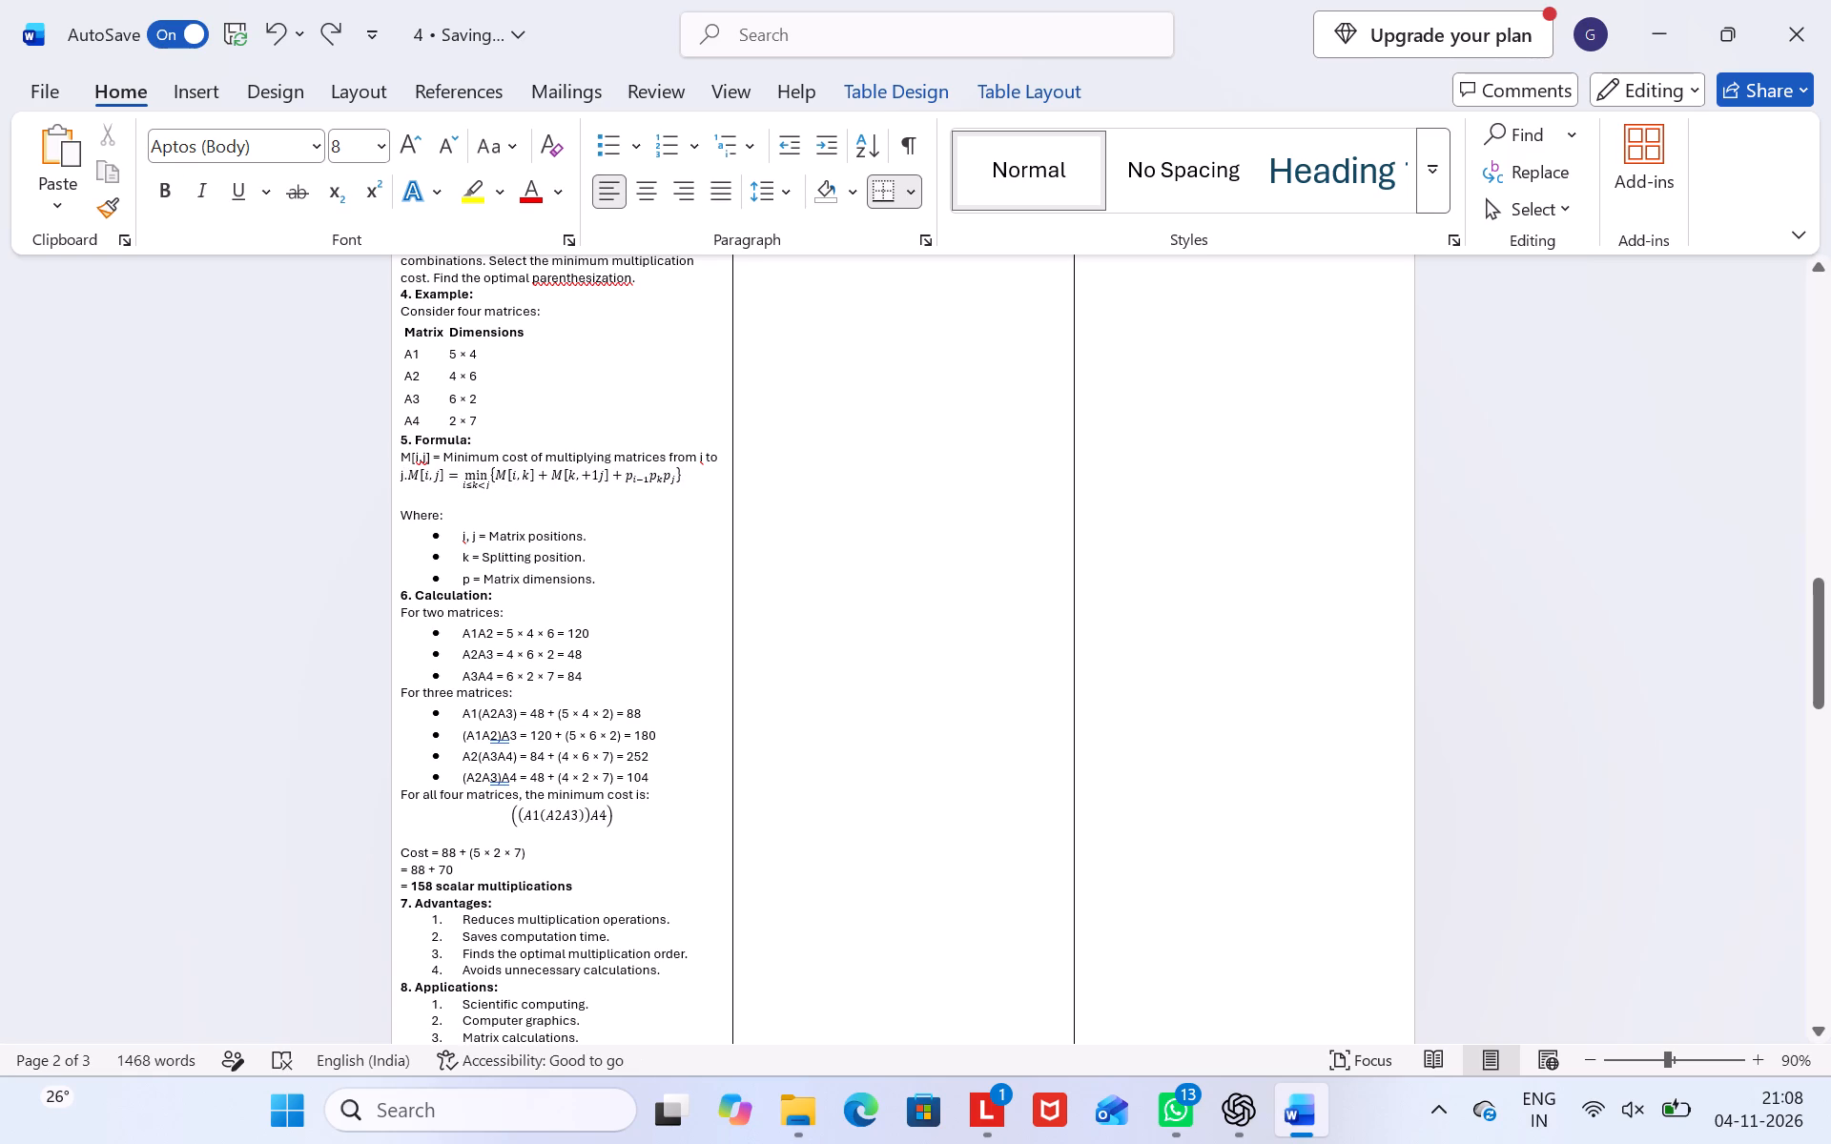
Remove the blank line between Q7's M[i,j] equation and the "Where:" line.
left_click(424, 515)
key("Down")
key("Up")
key("Up")
key("BackSpace")
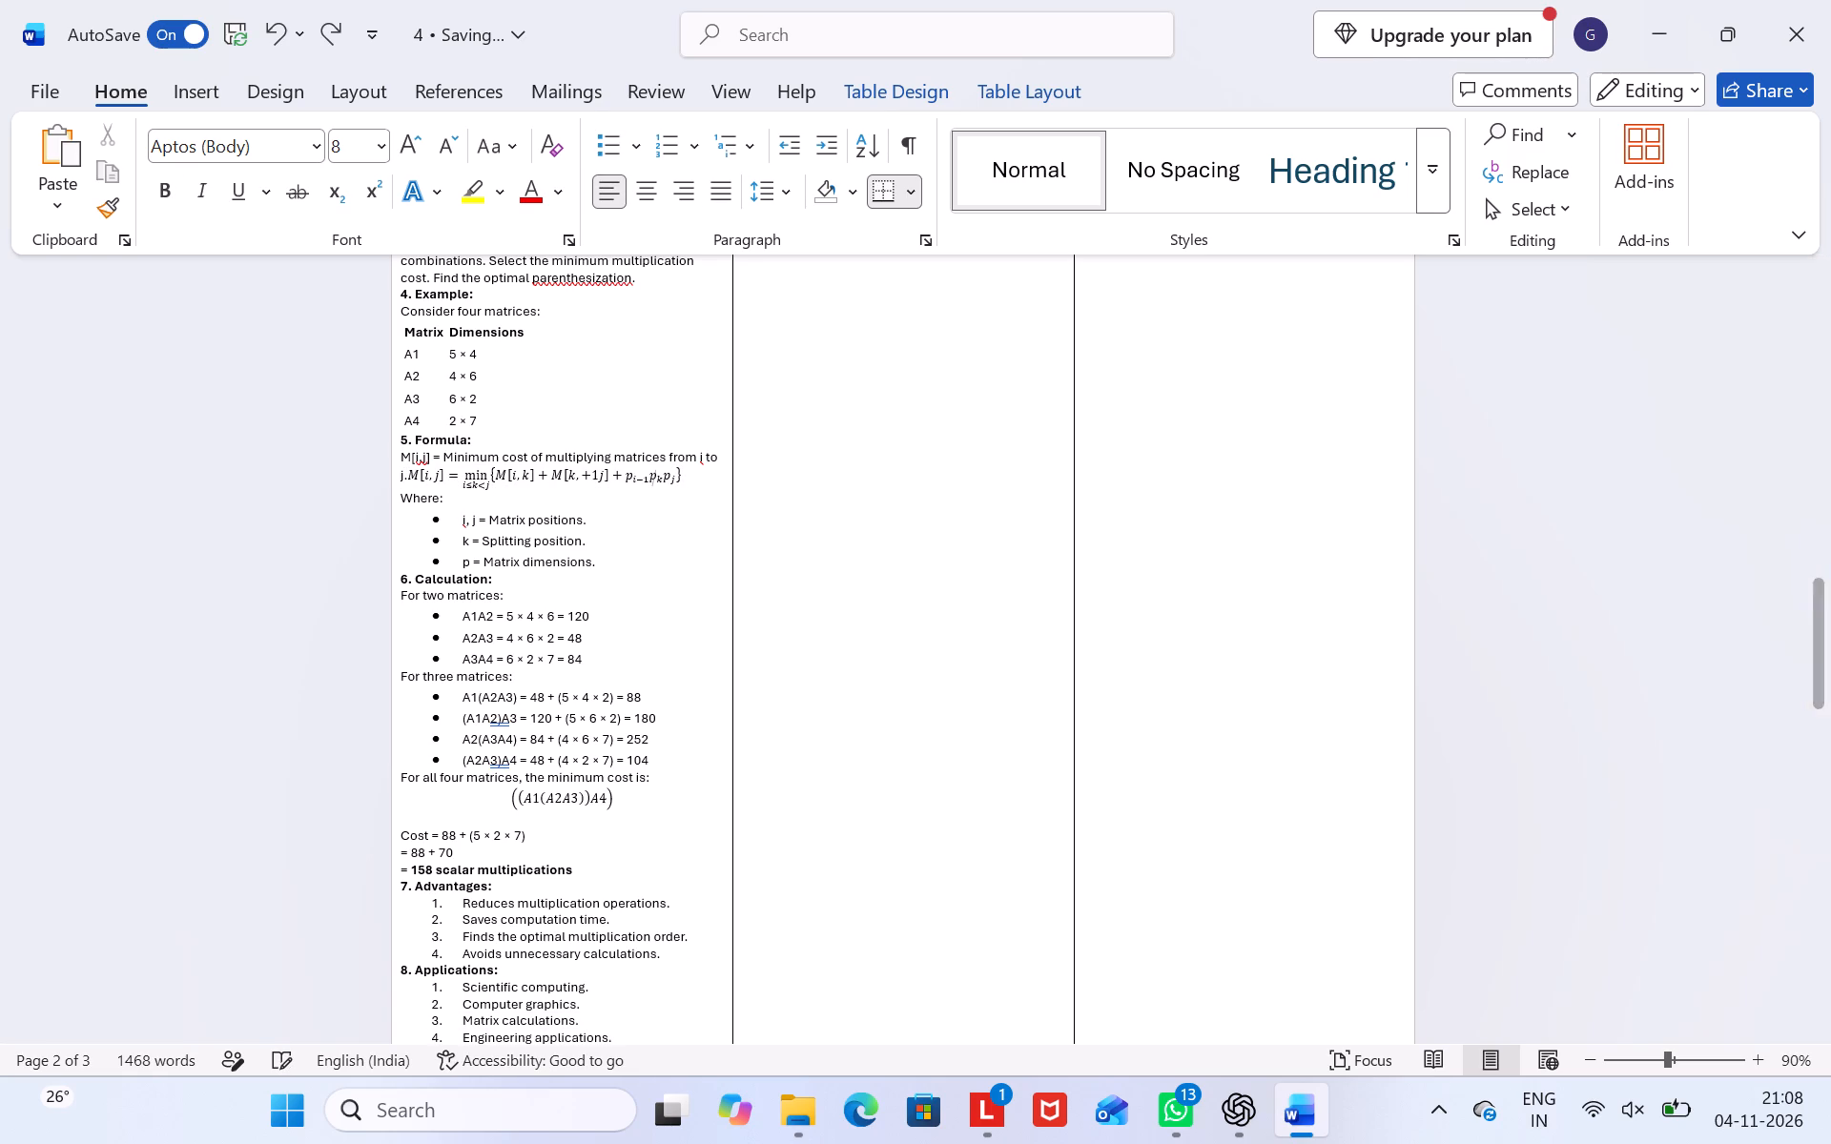
Join Q7's "k = Splitting position." bullet onto the end of the "i, j = Matrix positions." bullet.
key("Down")
key("Down")
key("Down")
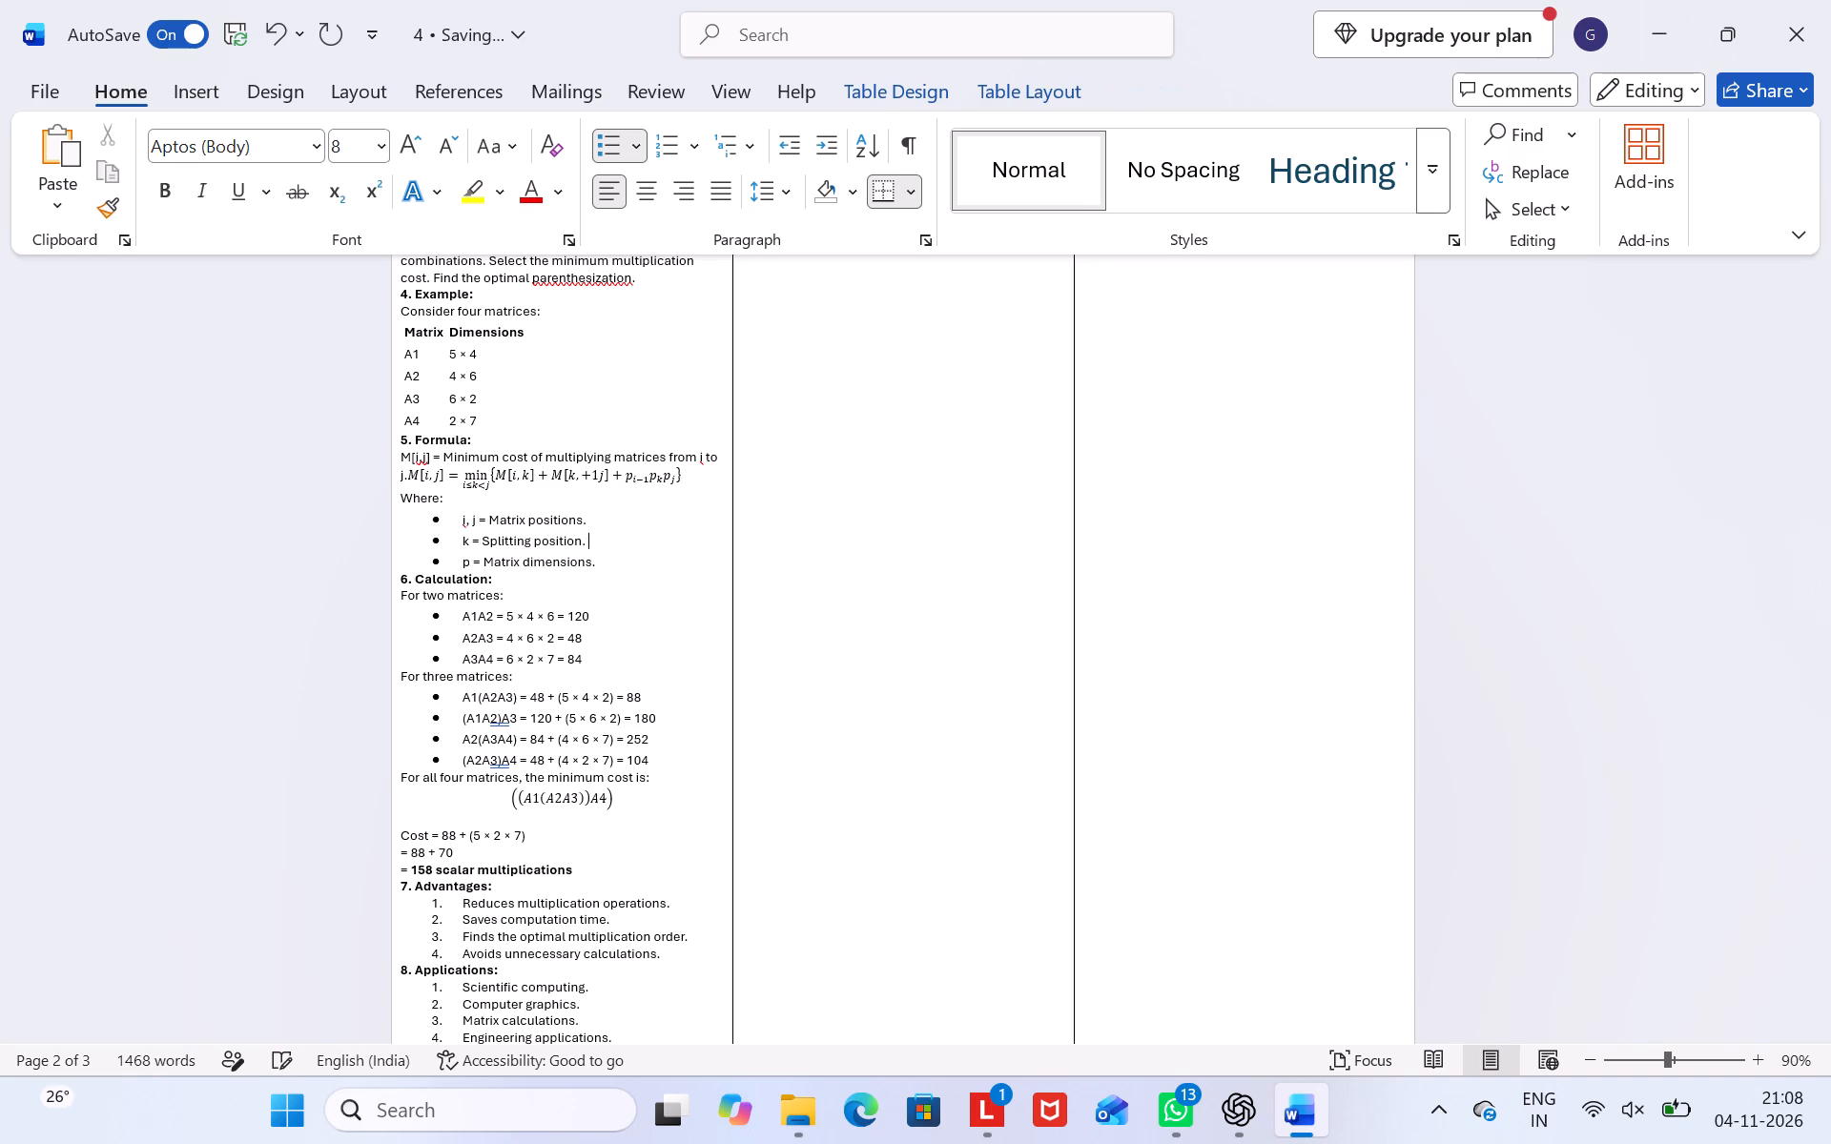
key("Left")
key("Left")
key("Left")
key("Left")
key("Left")
key("Left")
key("Left")
key("Left")
key("Left")
key("Left")
key("Left")
key("Left")
key("Left")
key("Left")
key("Left")
key("Left")
key("Left")
key("Left")
key("Left")
key("Left")
key("Left")
key("Left")
key("Left")
key("Left")
key("Left")
key("BackSpace")
key("BackSpace")
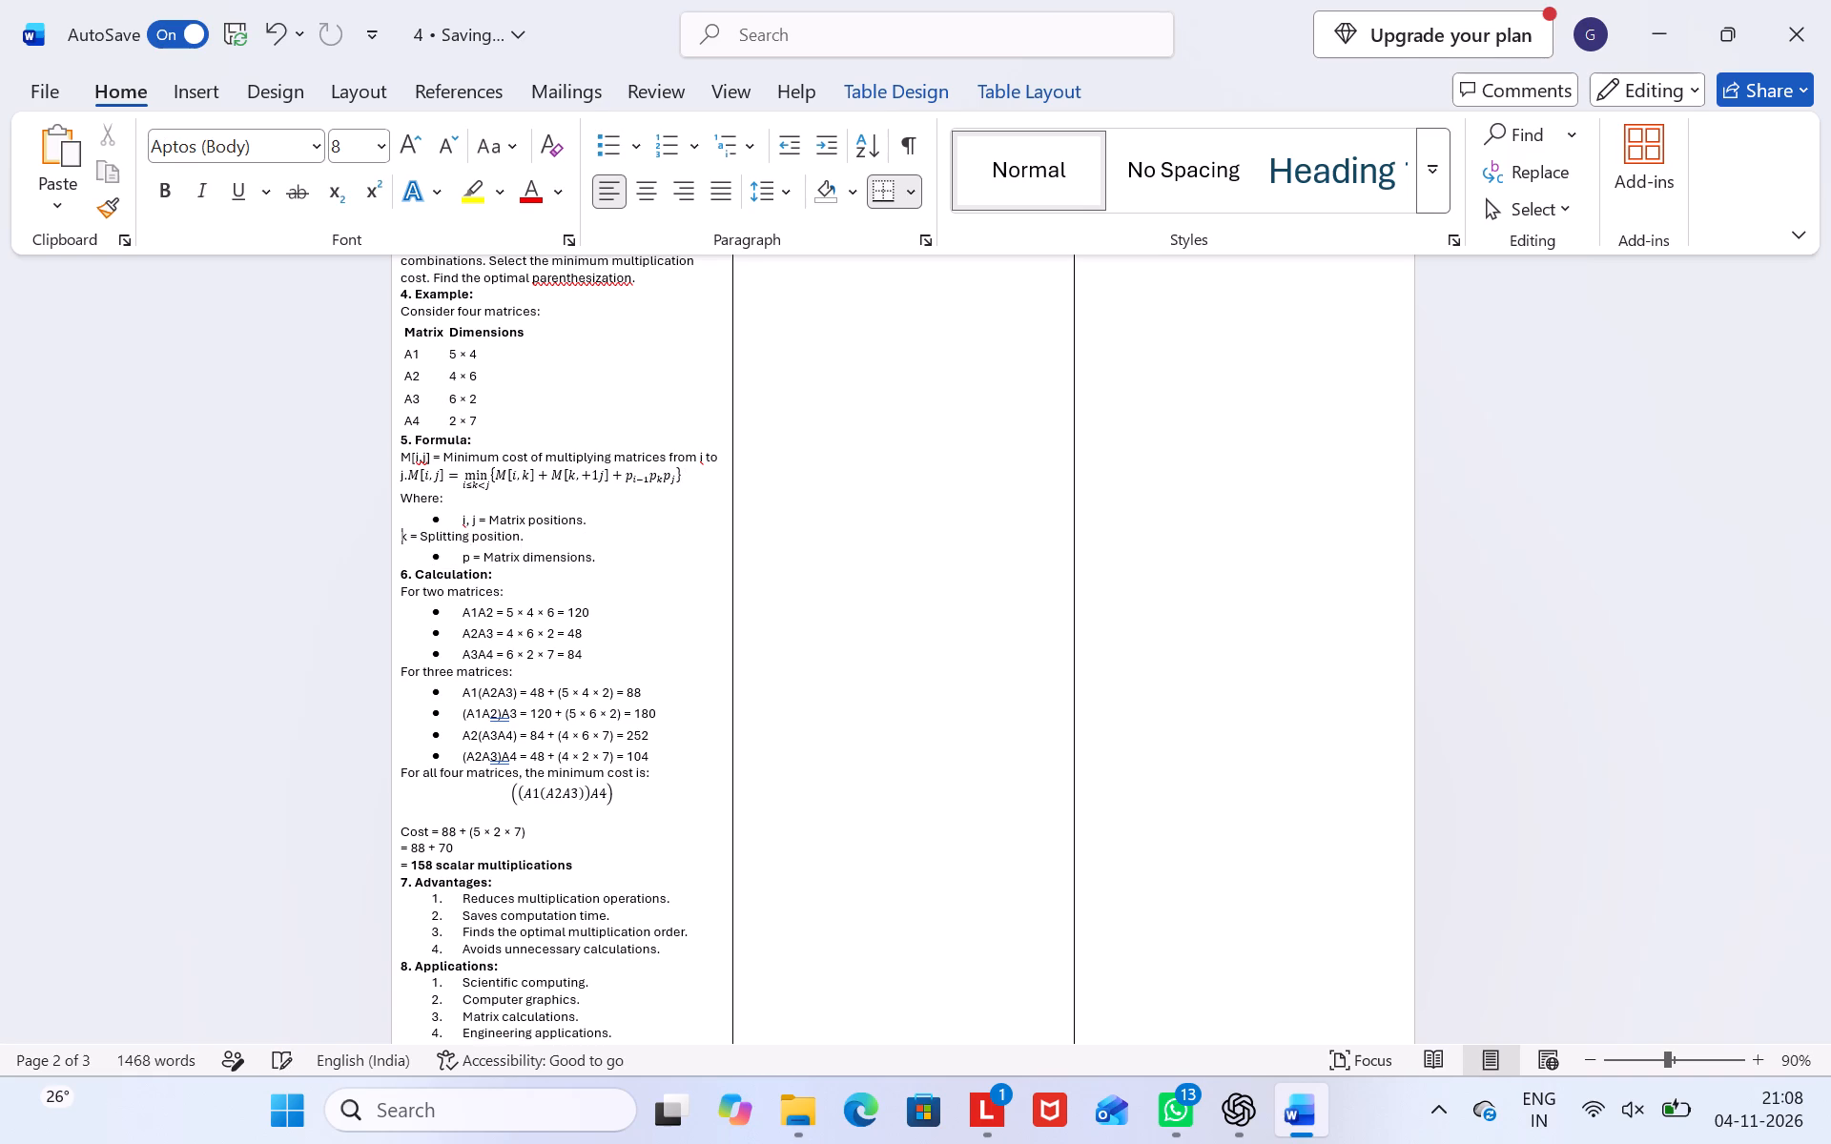
key("BackSpace")
Remove the bullet from the "i, j = Matrix positions. k = Splitting position." line and join it directly after "Where:".
key("Left")
key("Left")
key("Left")
key("Left")
key("Left")
key("Left")
key("Left")
key("Left")
key("Left")
key("Left")
key("Left")
key("Left")
key("Left")
key("Left")
key("Left")
key("Left")
key("Left")
key("Left")
key("Left")
key("Left")
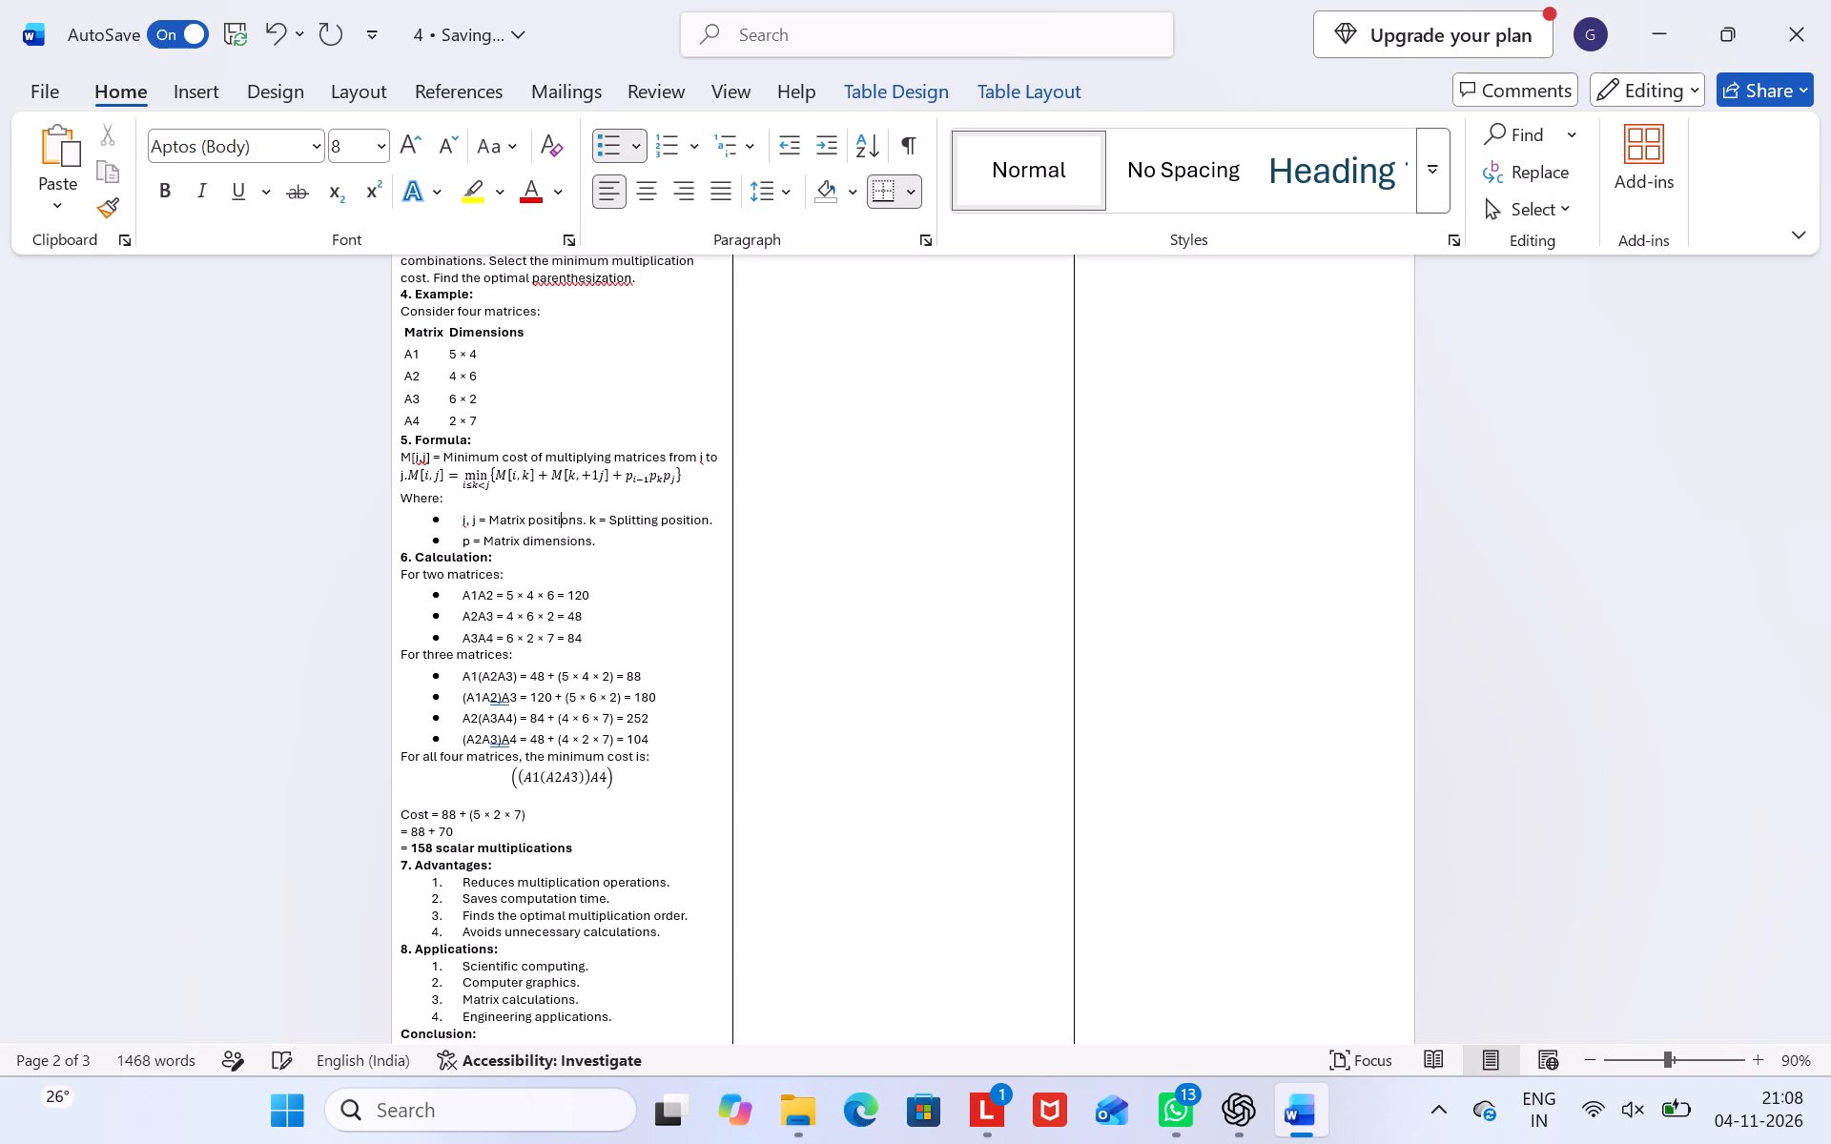
key("Left")
key("BackSpace")
key("BackSpace")
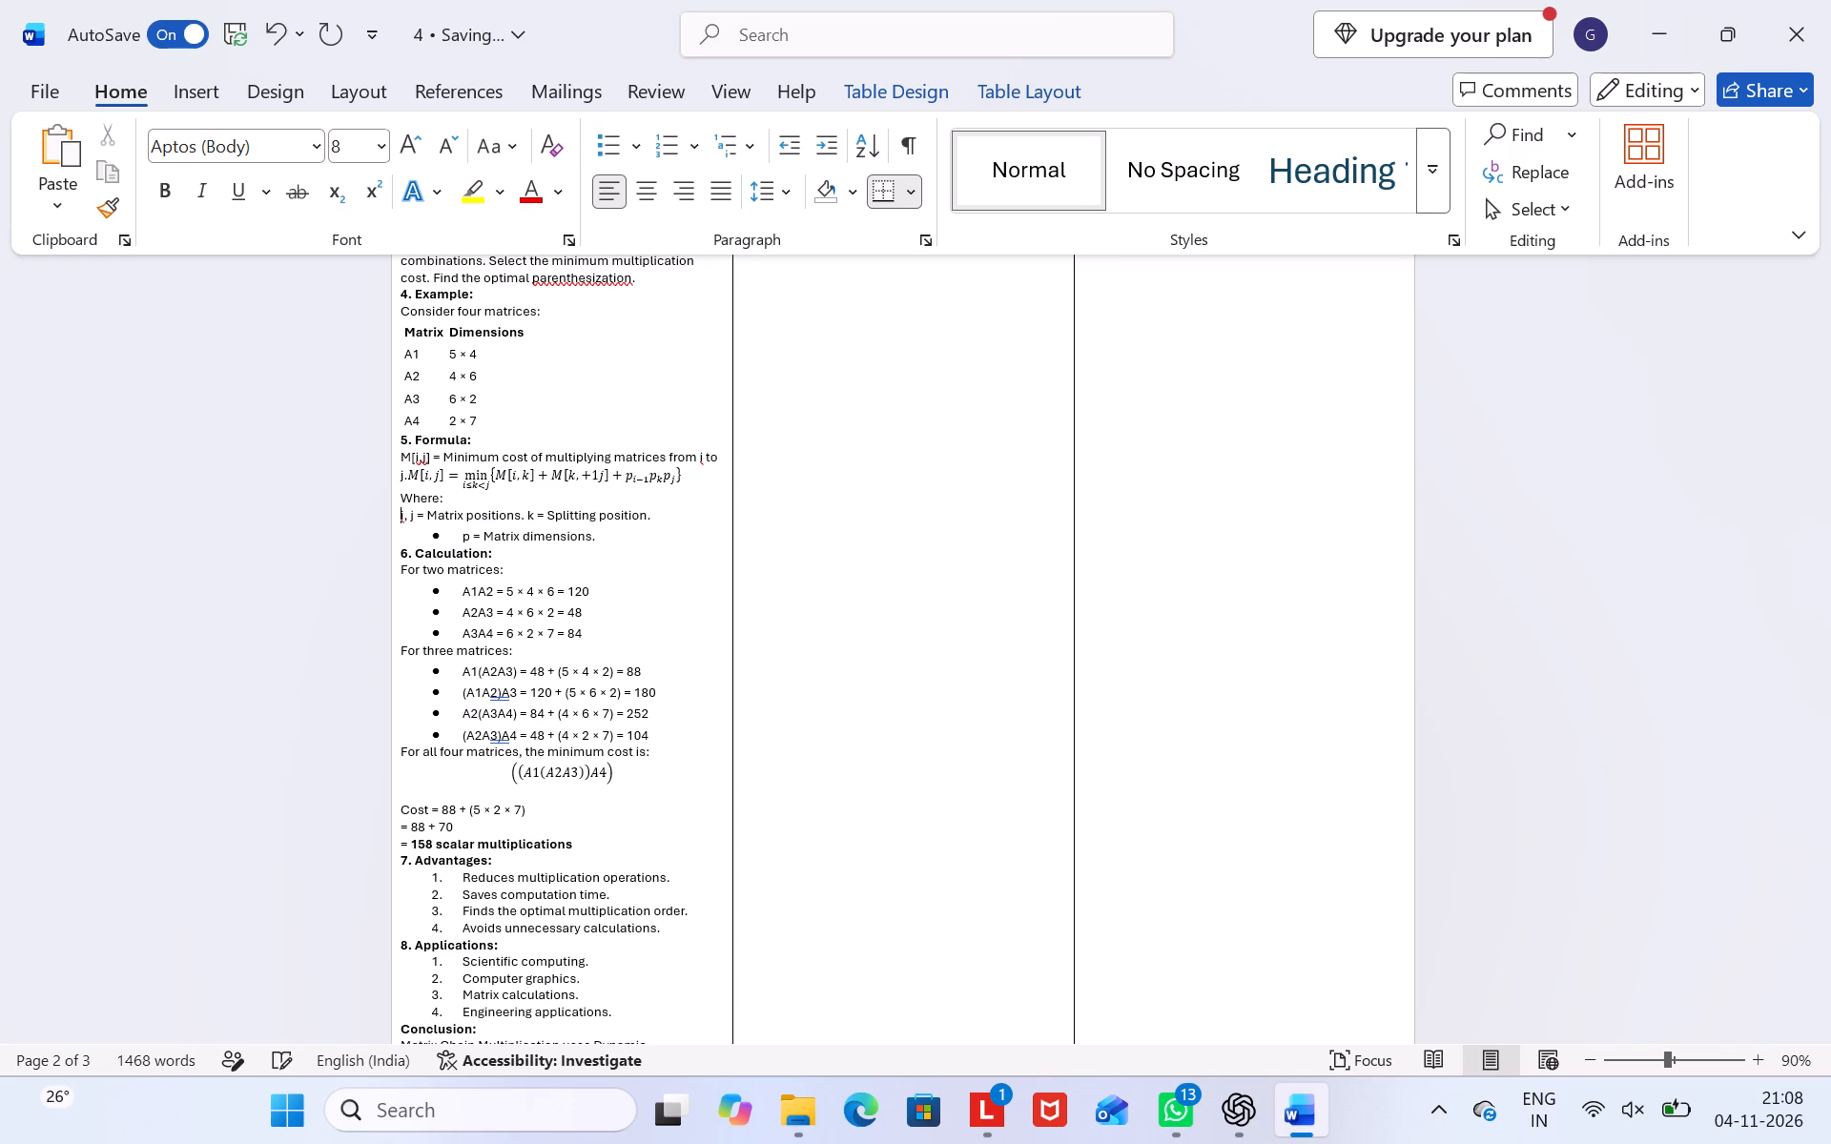
key("BackSpace")
Join Q7's "p = Matrix dimensions." bullet onto the end of the "Where:" line, without its bullet.
key("Left")
key("Down")
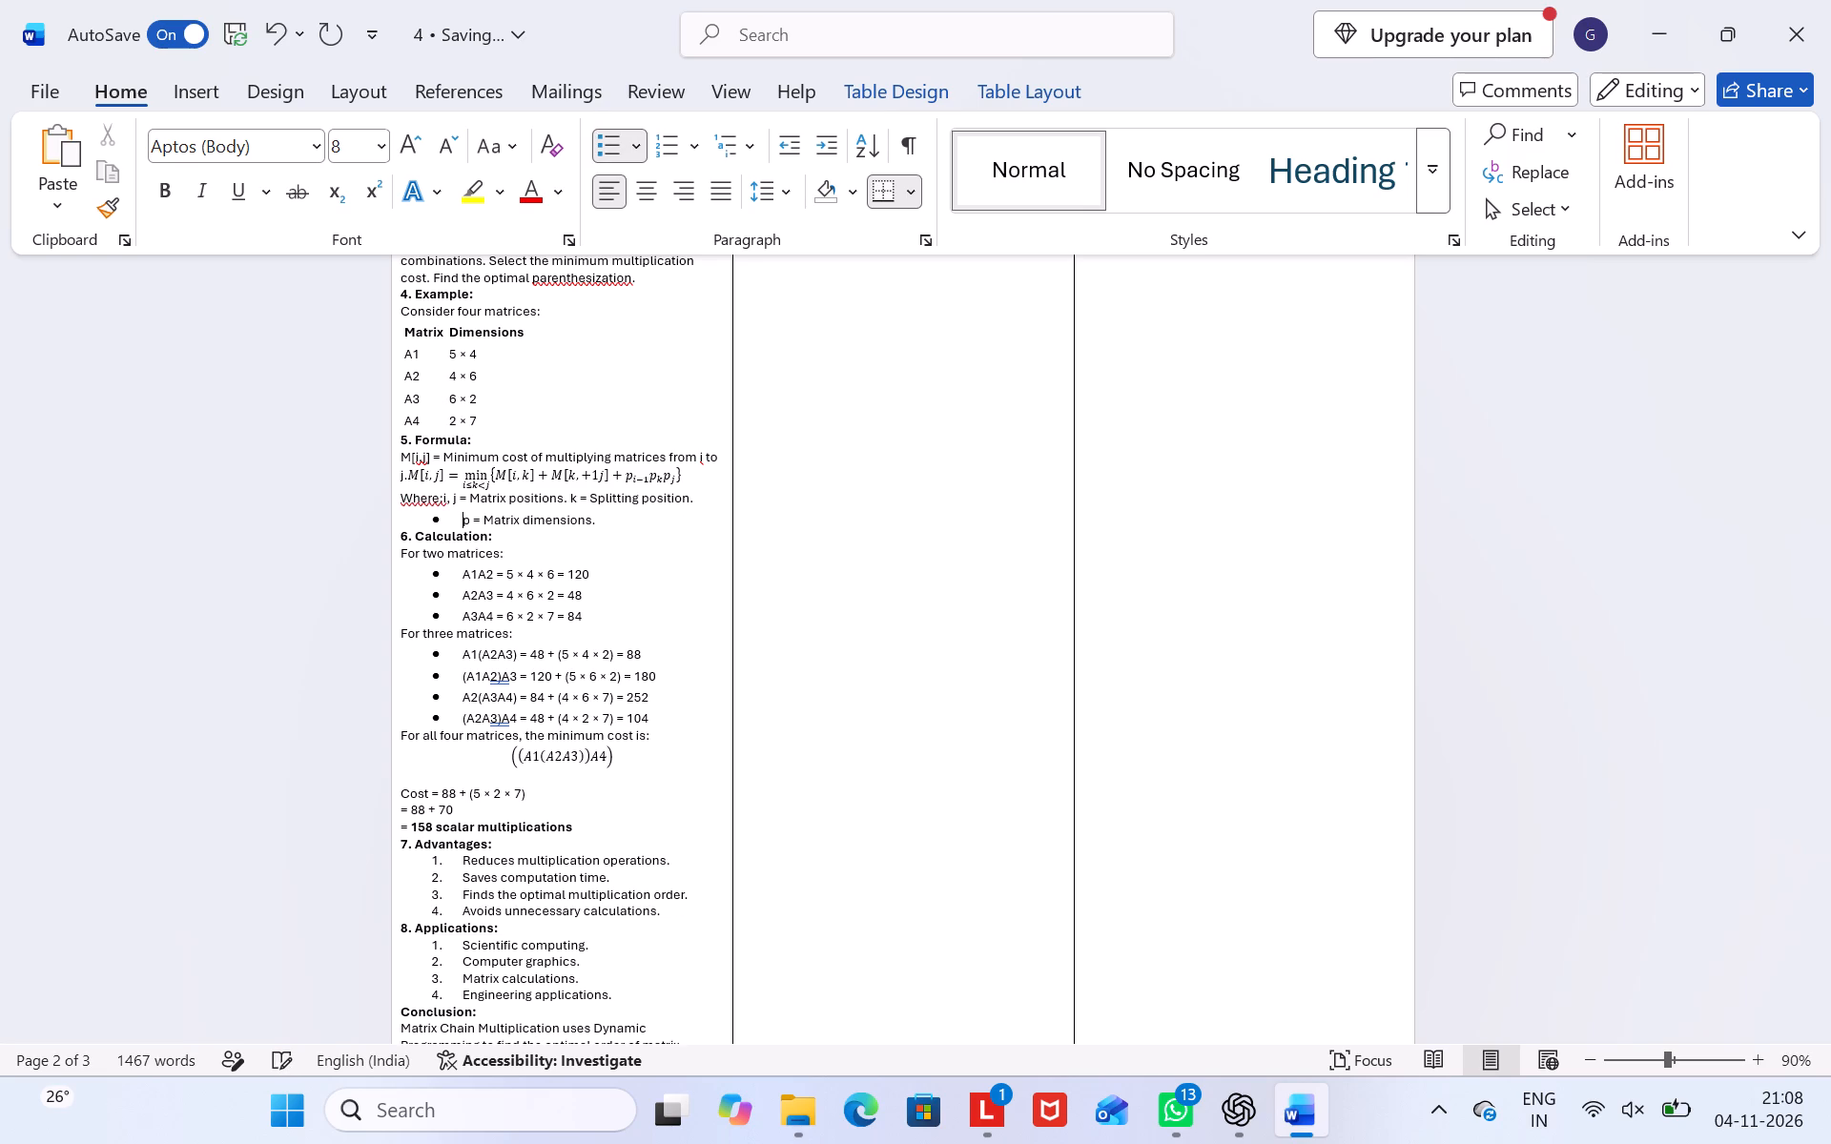
key("BackSpace")
key("BackSpace")
key("BackSpace")
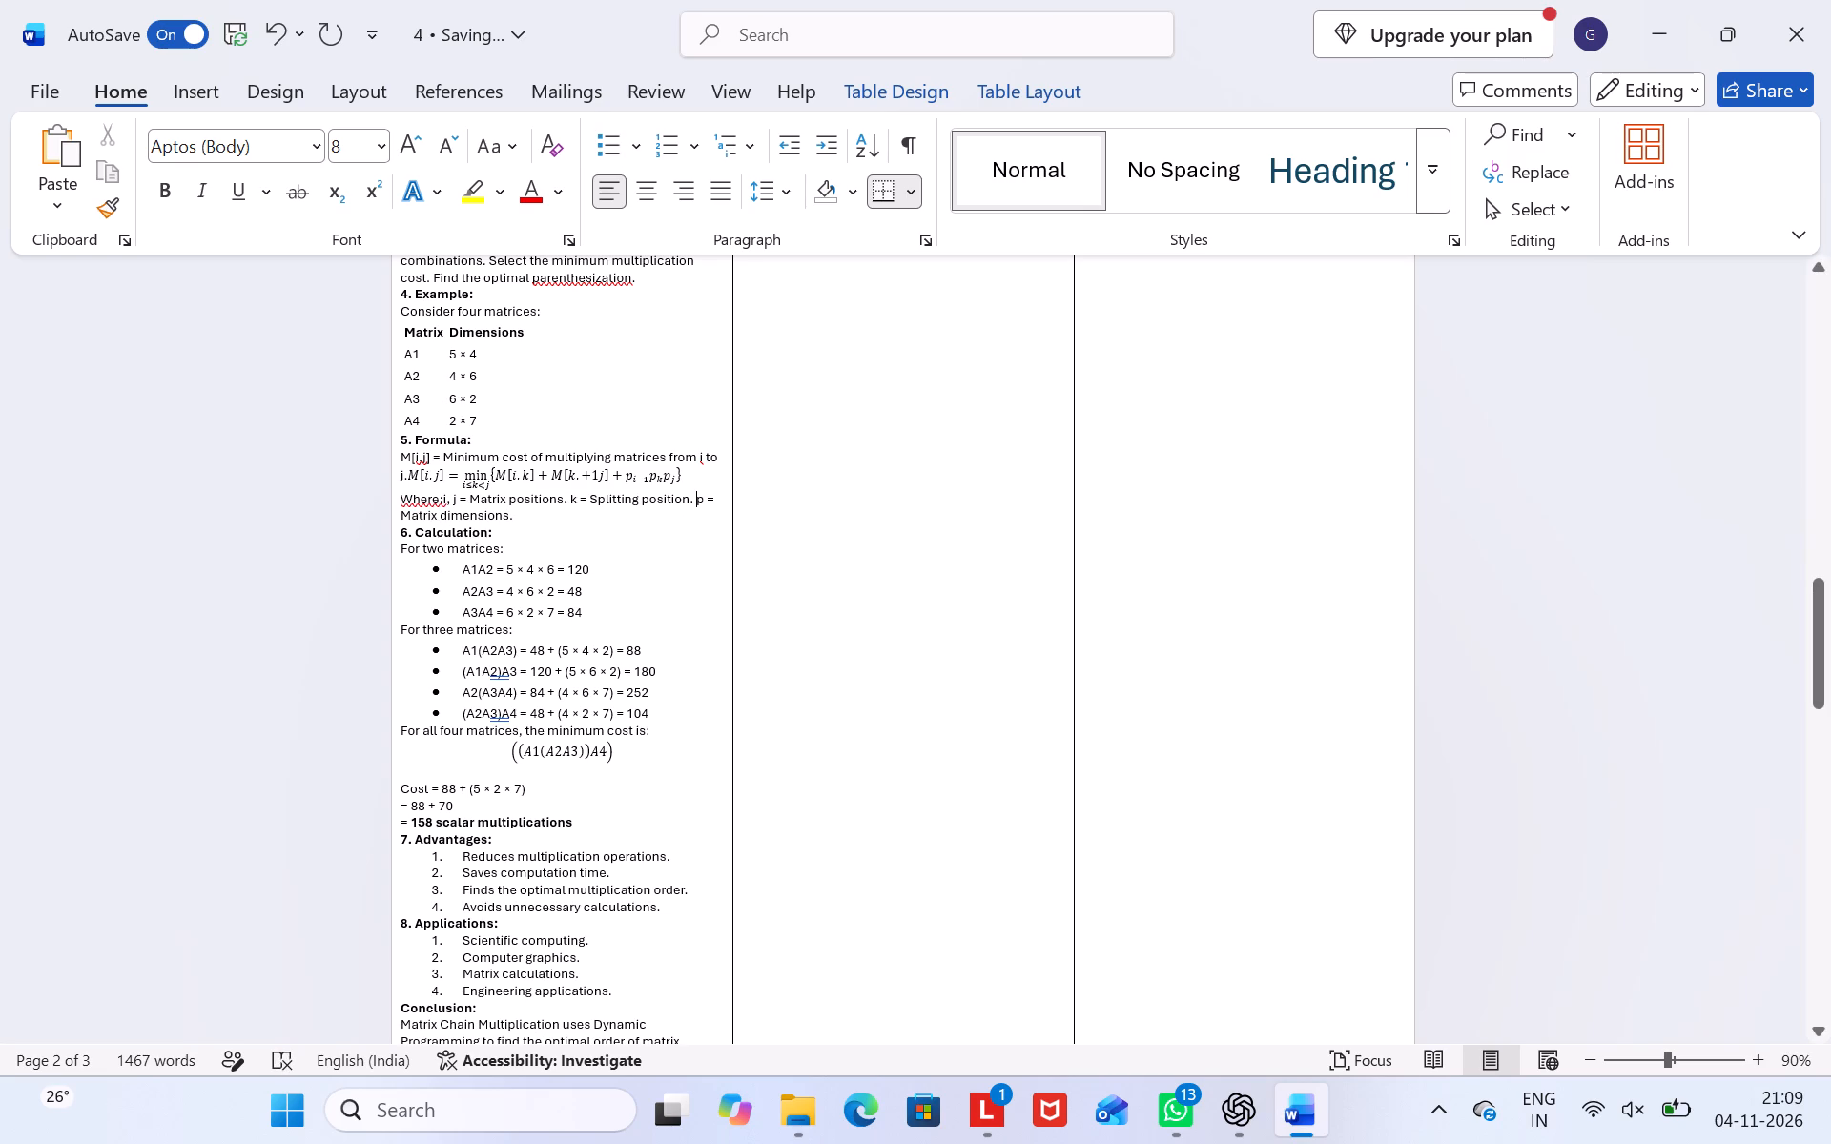
Join Q7's "6. Calculation:" heading onto the end of the "p = Matrix dimensions." text.
left_click(402, 536)
key("BackSpace")
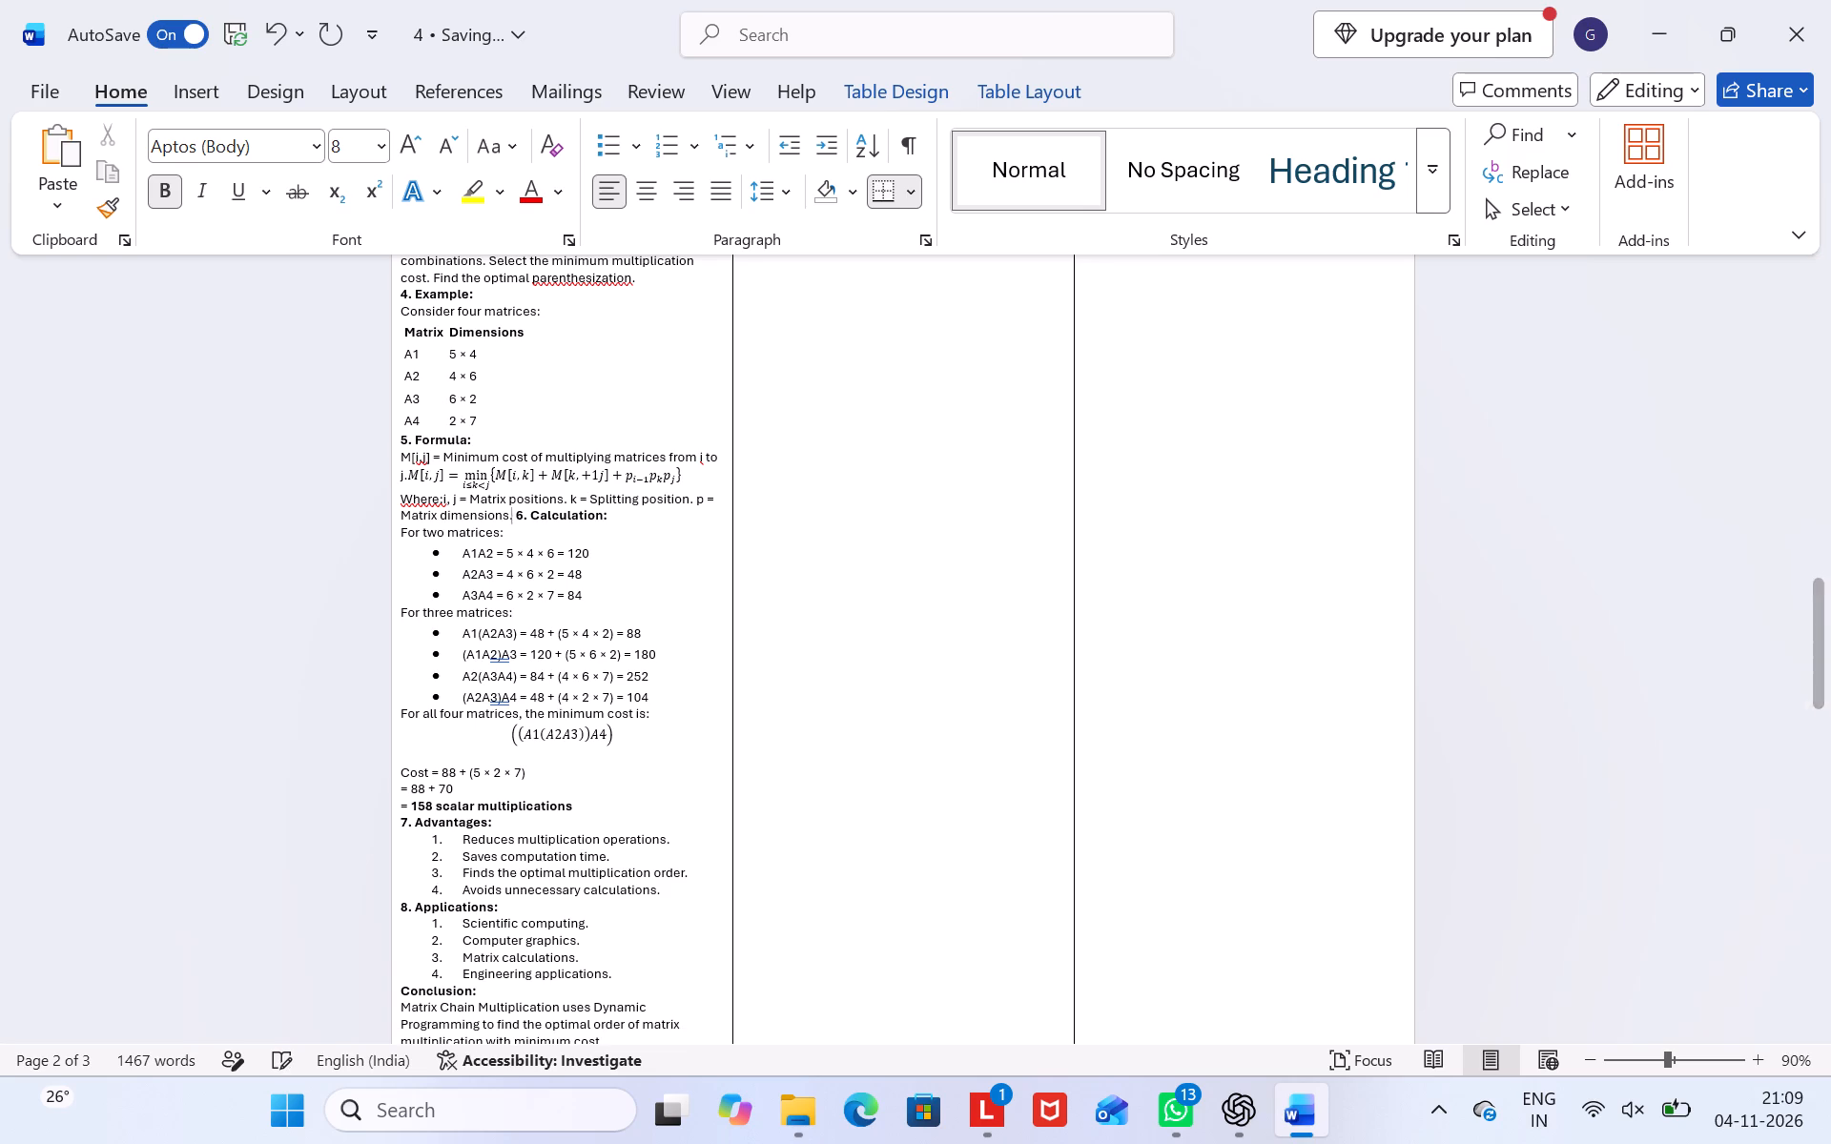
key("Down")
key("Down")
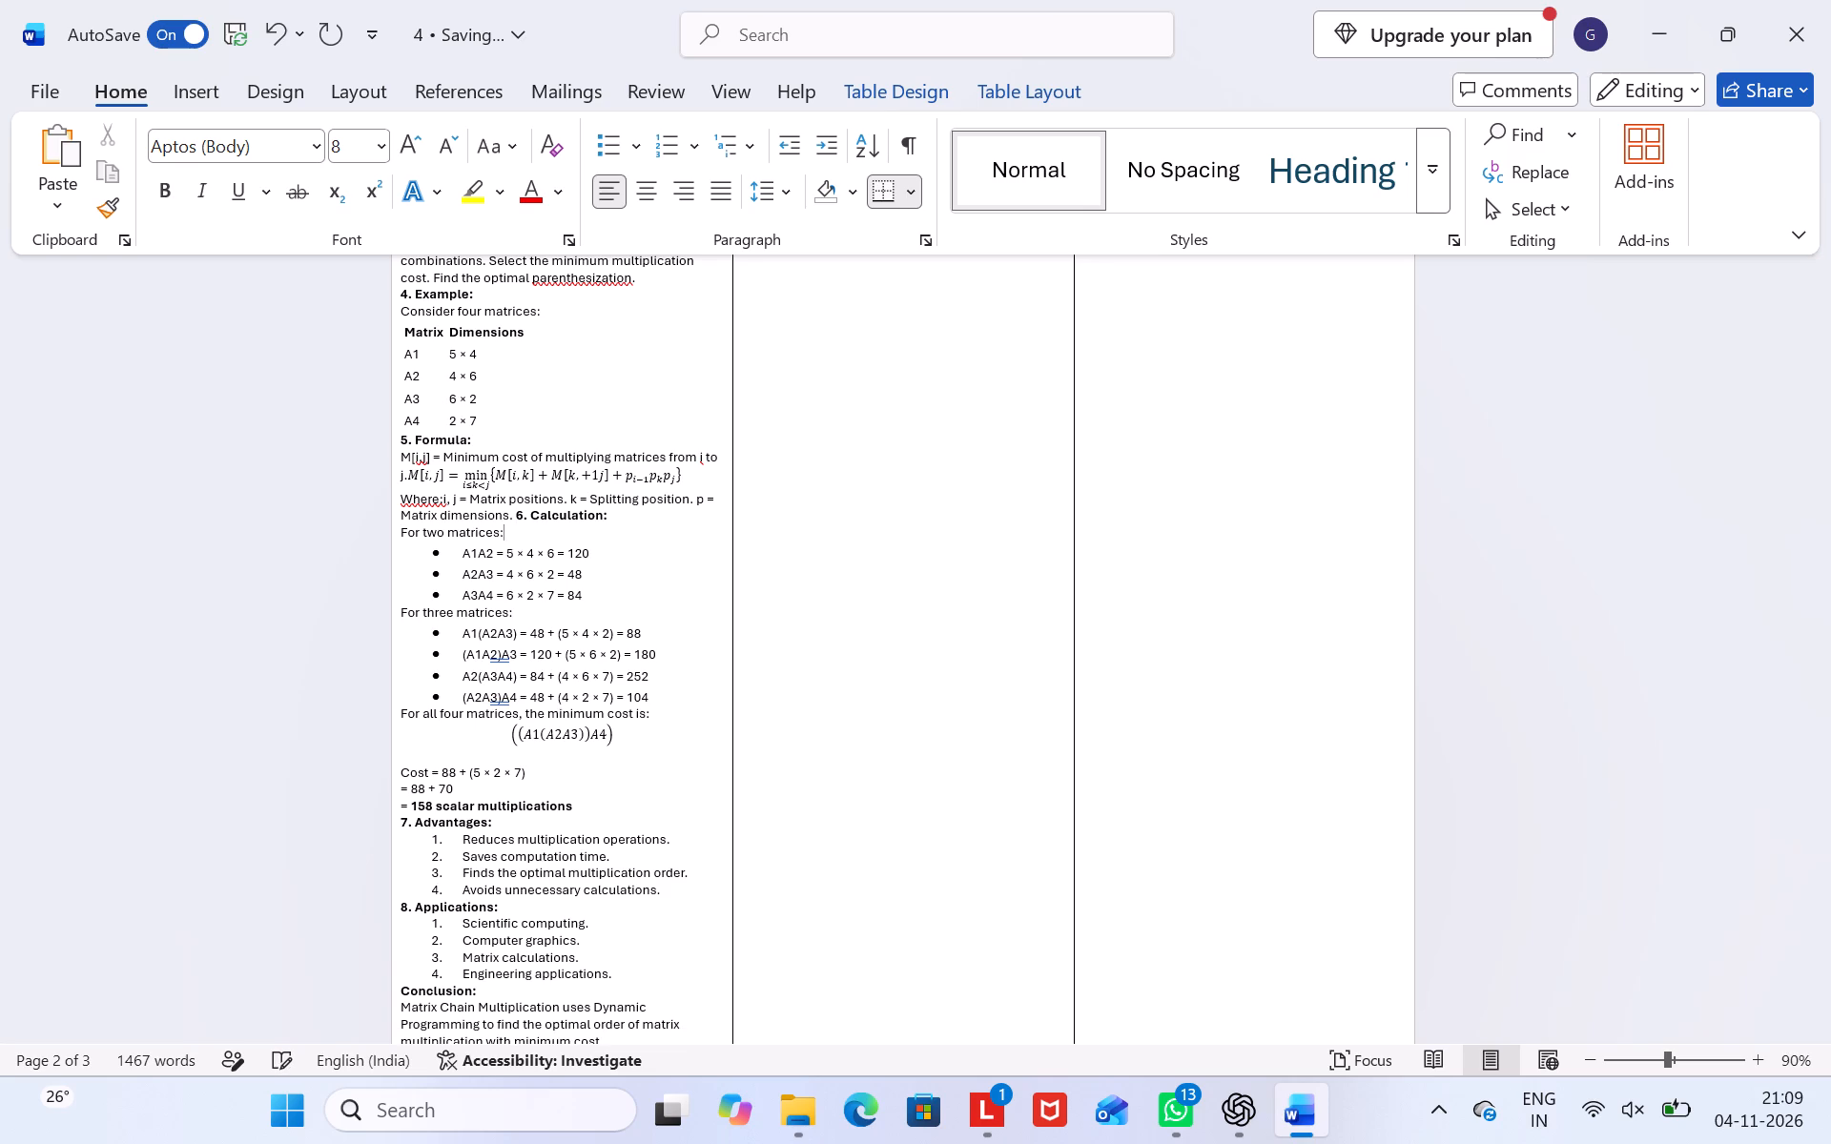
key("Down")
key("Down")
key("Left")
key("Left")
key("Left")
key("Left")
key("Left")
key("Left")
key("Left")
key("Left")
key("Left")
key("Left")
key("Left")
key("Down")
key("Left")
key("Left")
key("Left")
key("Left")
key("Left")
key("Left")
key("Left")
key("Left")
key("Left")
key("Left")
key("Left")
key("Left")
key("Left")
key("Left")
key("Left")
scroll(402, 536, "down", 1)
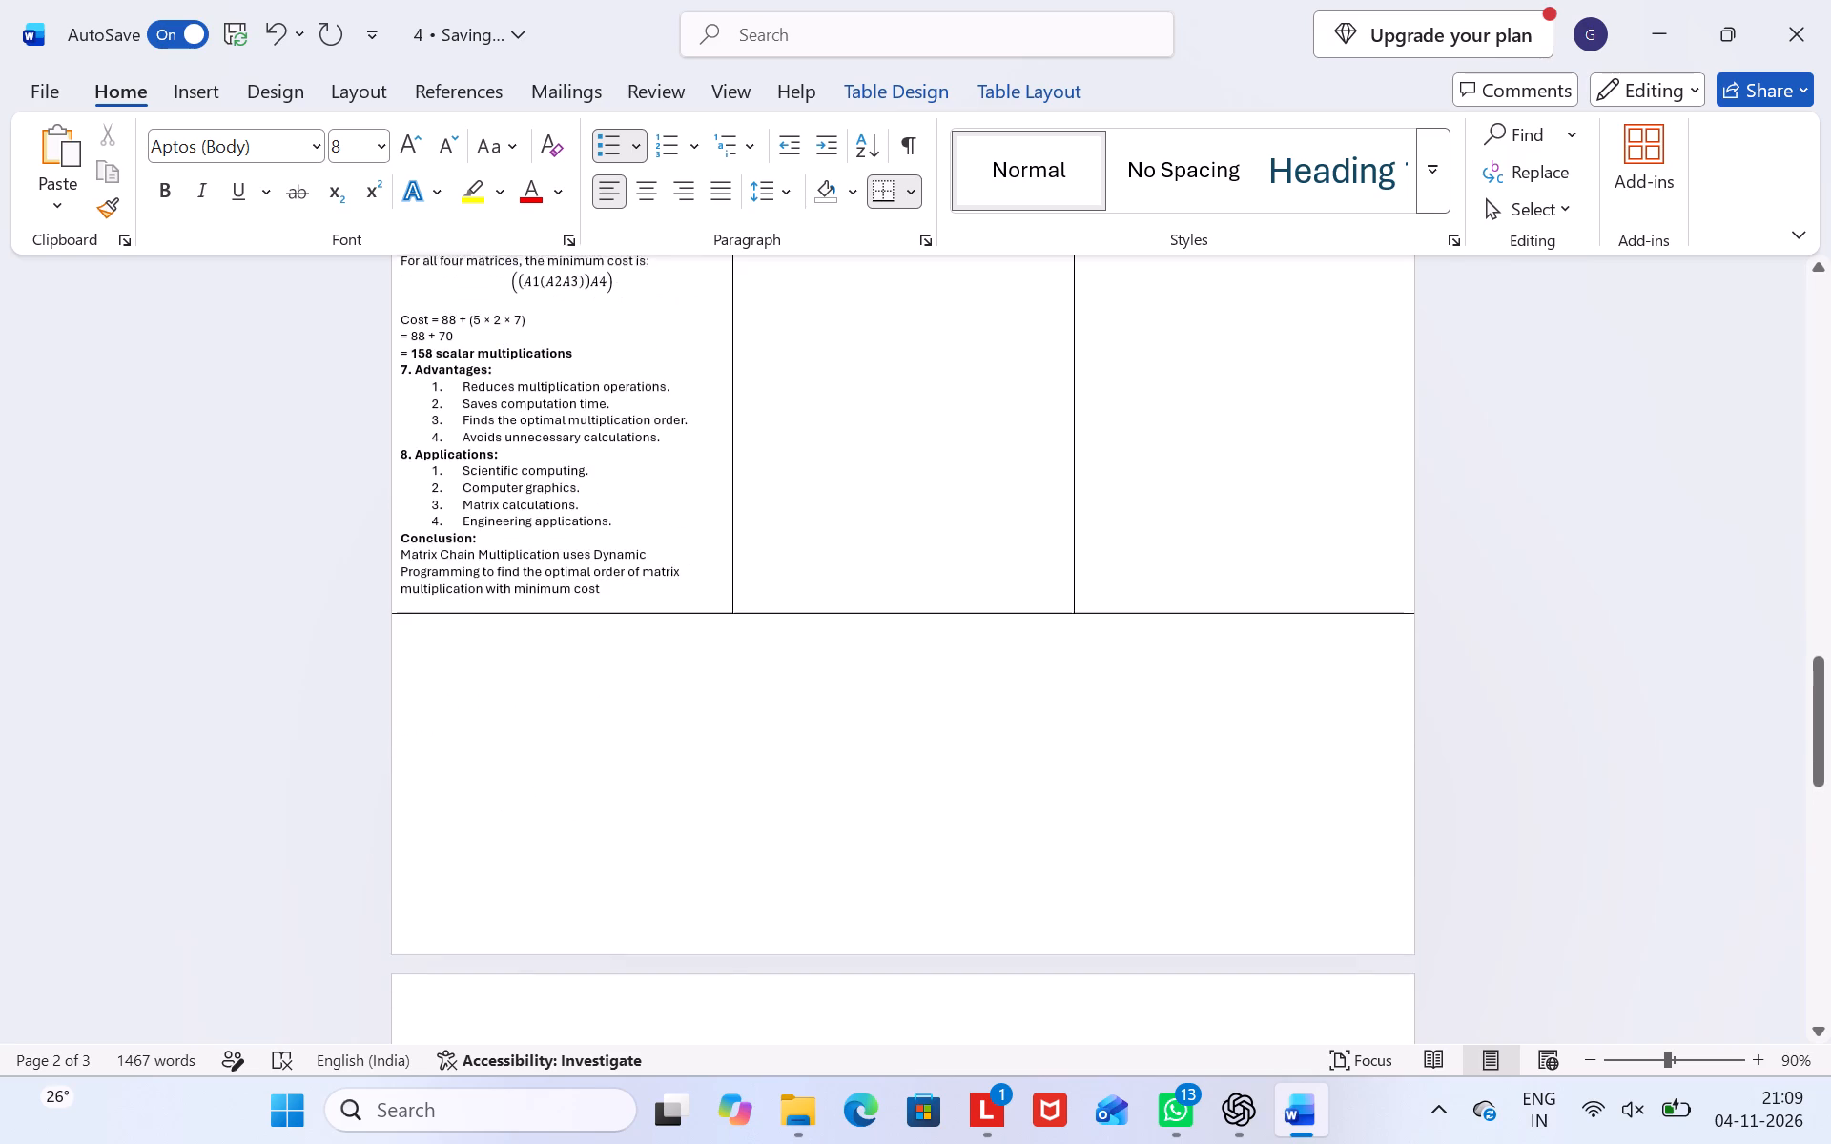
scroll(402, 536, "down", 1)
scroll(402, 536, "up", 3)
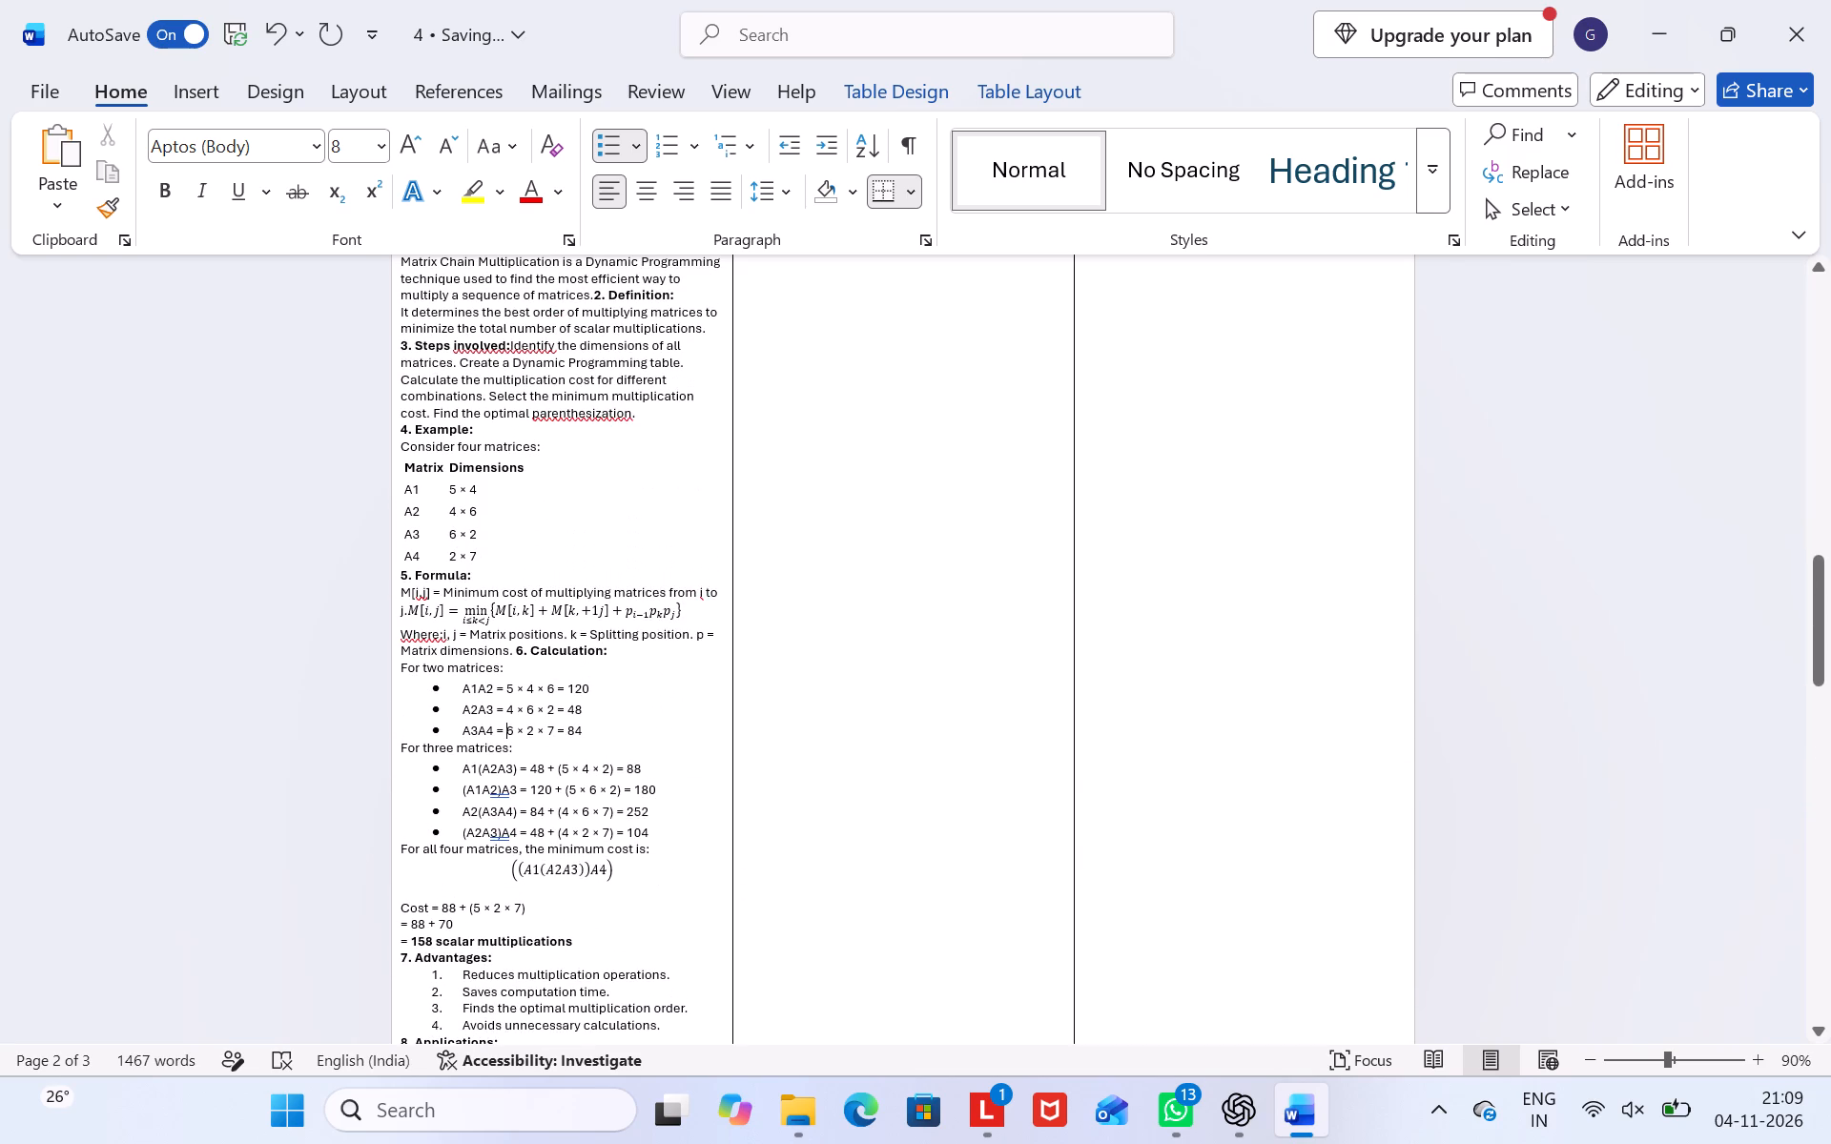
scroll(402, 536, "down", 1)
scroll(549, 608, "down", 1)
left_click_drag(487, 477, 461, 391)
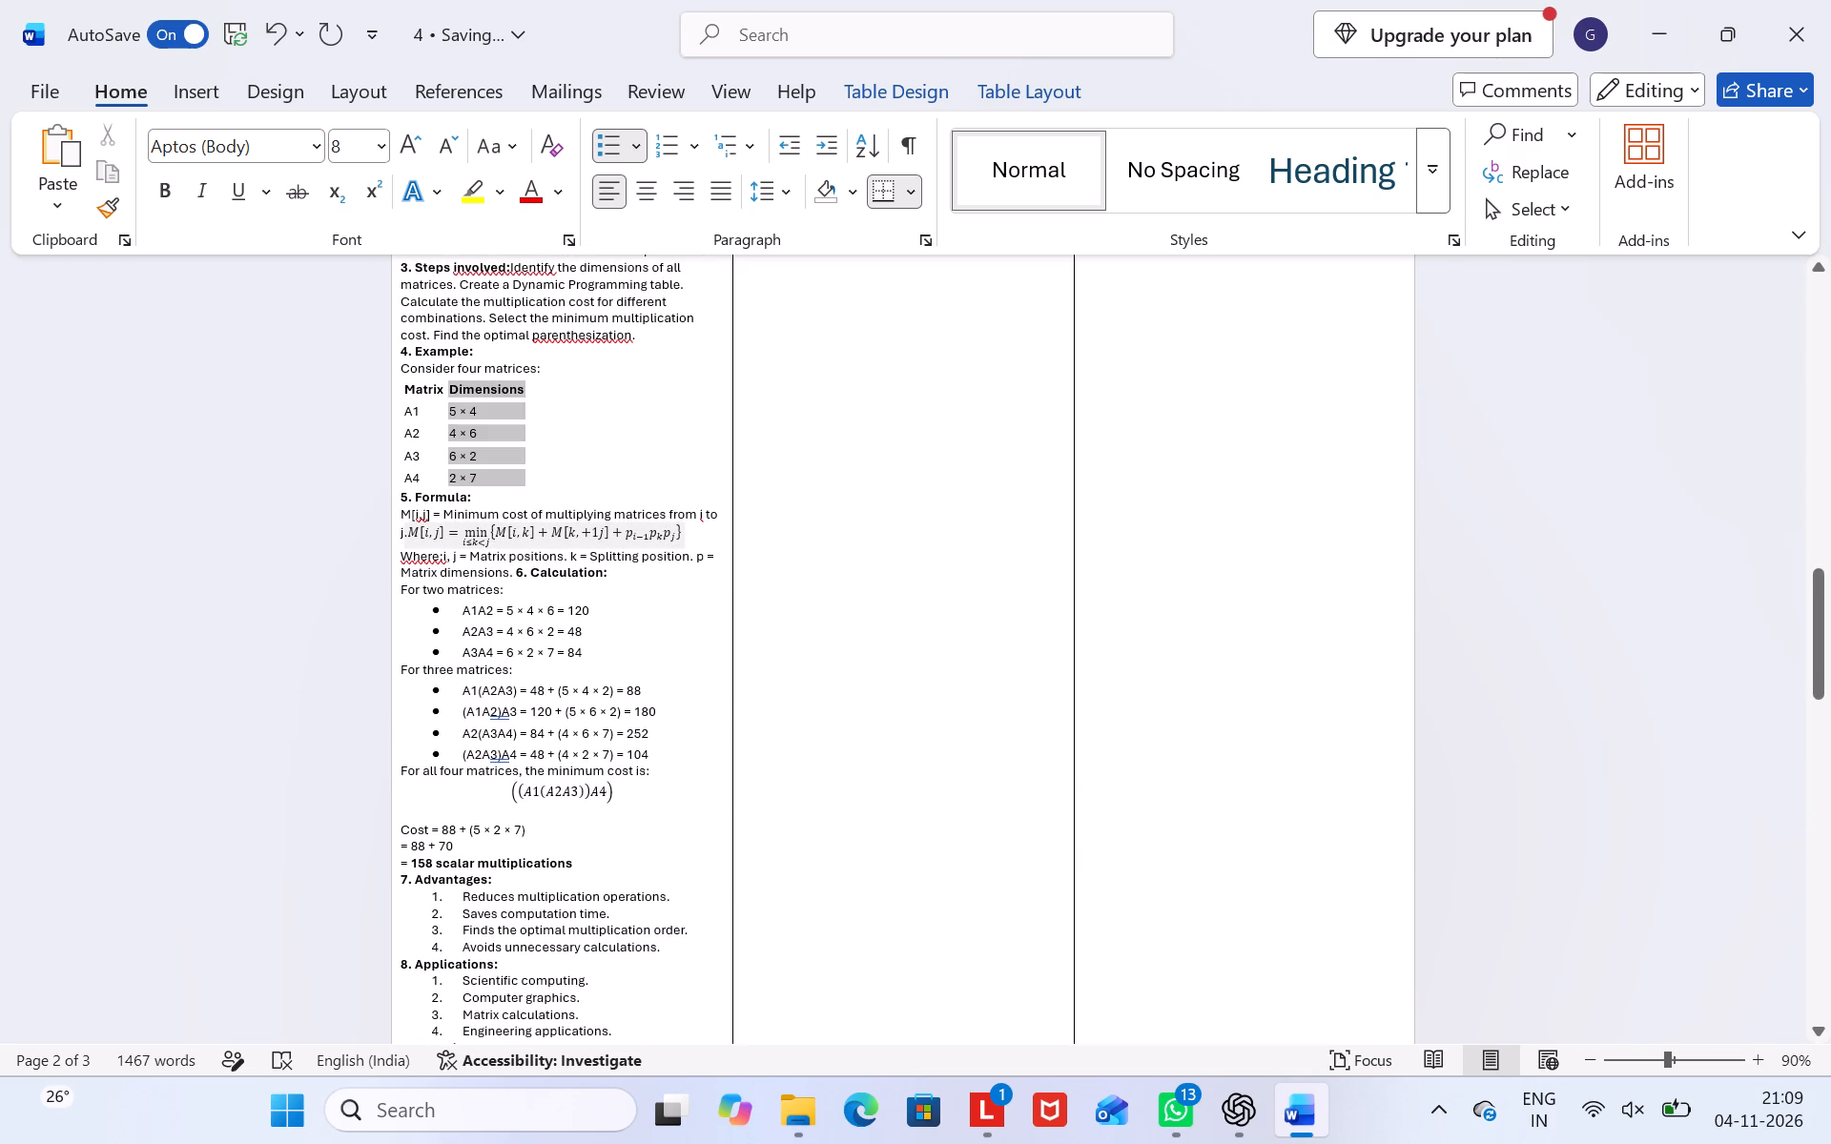
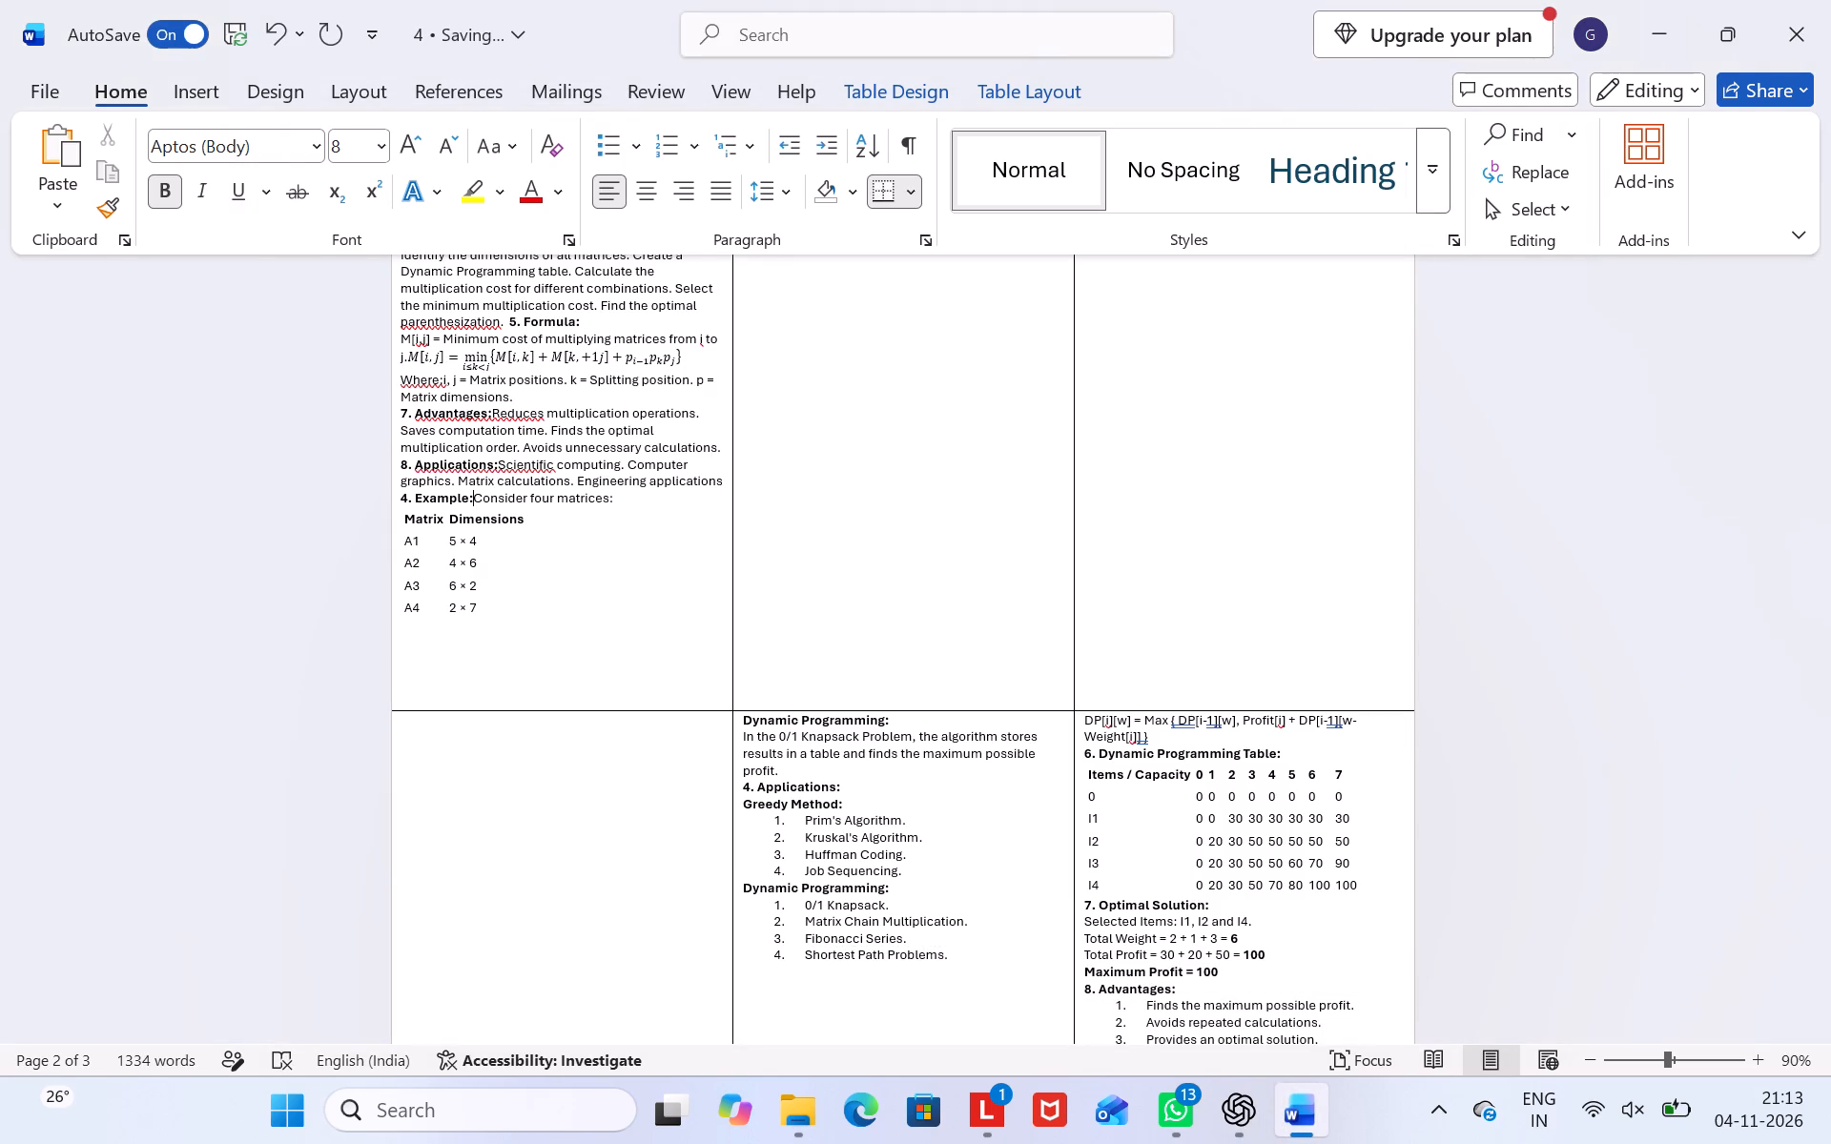
Paste the copied calculation below the matrix dimensions table in the Q7 cell.
left_click(439, 633)
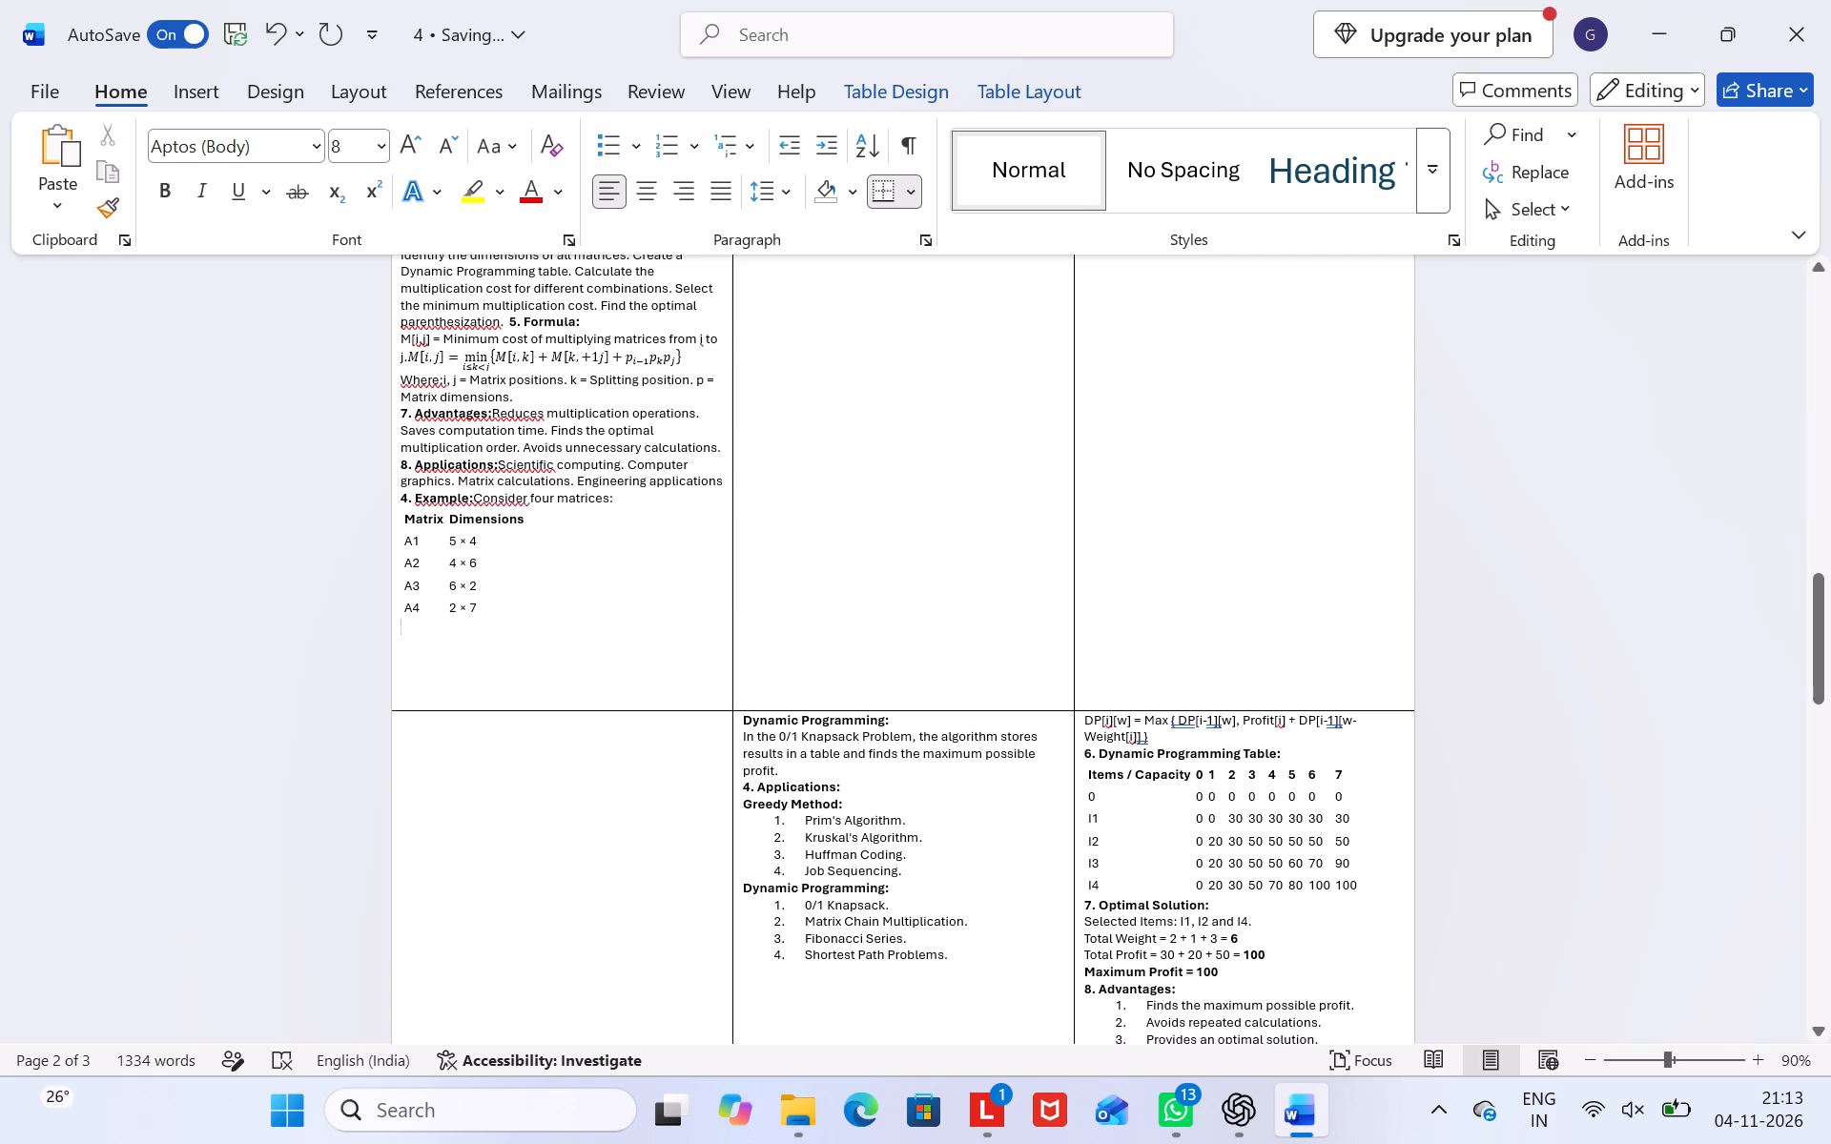
scroll(530, 603, "up", 2)
scroll(530, 603, "down", 1)
scroll(530, 603, "up", 3)
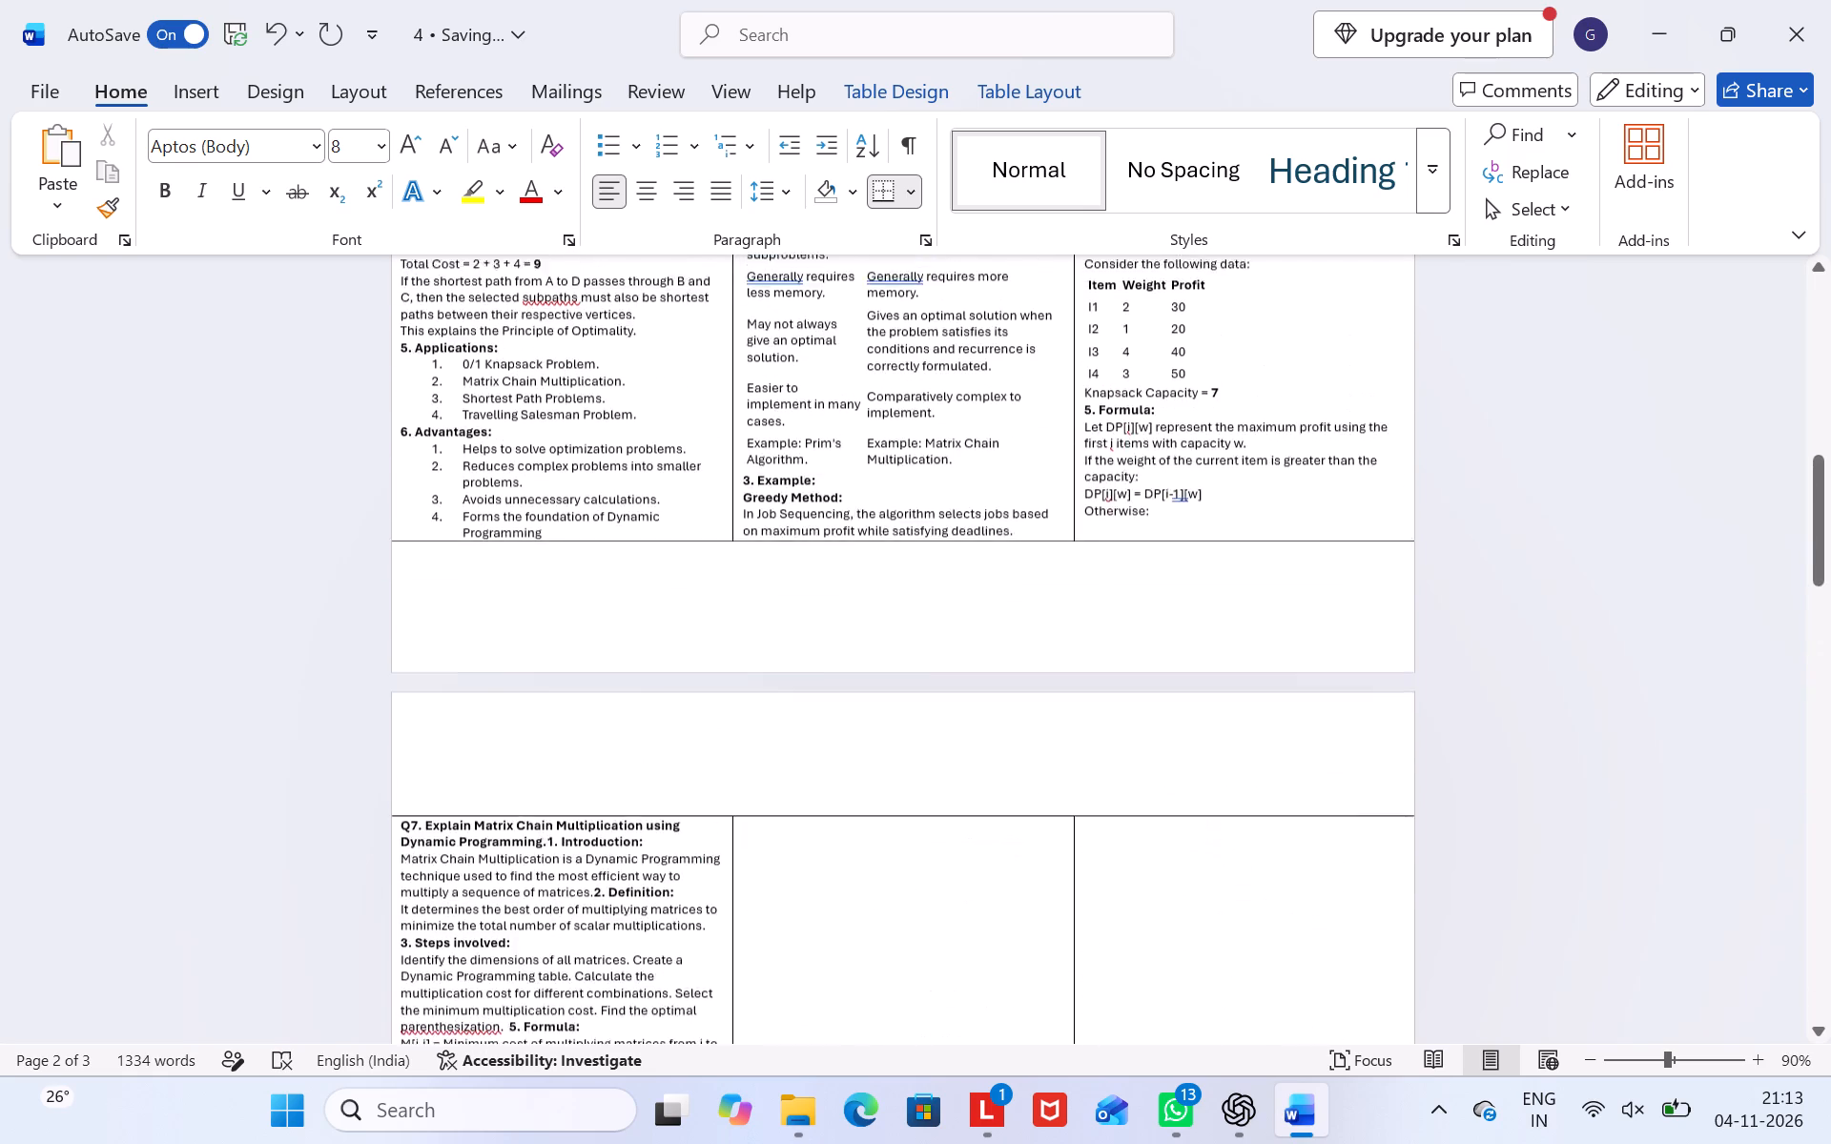
scroll(530, 603, "up", 3)
scroll(530, 603, "down", 5)
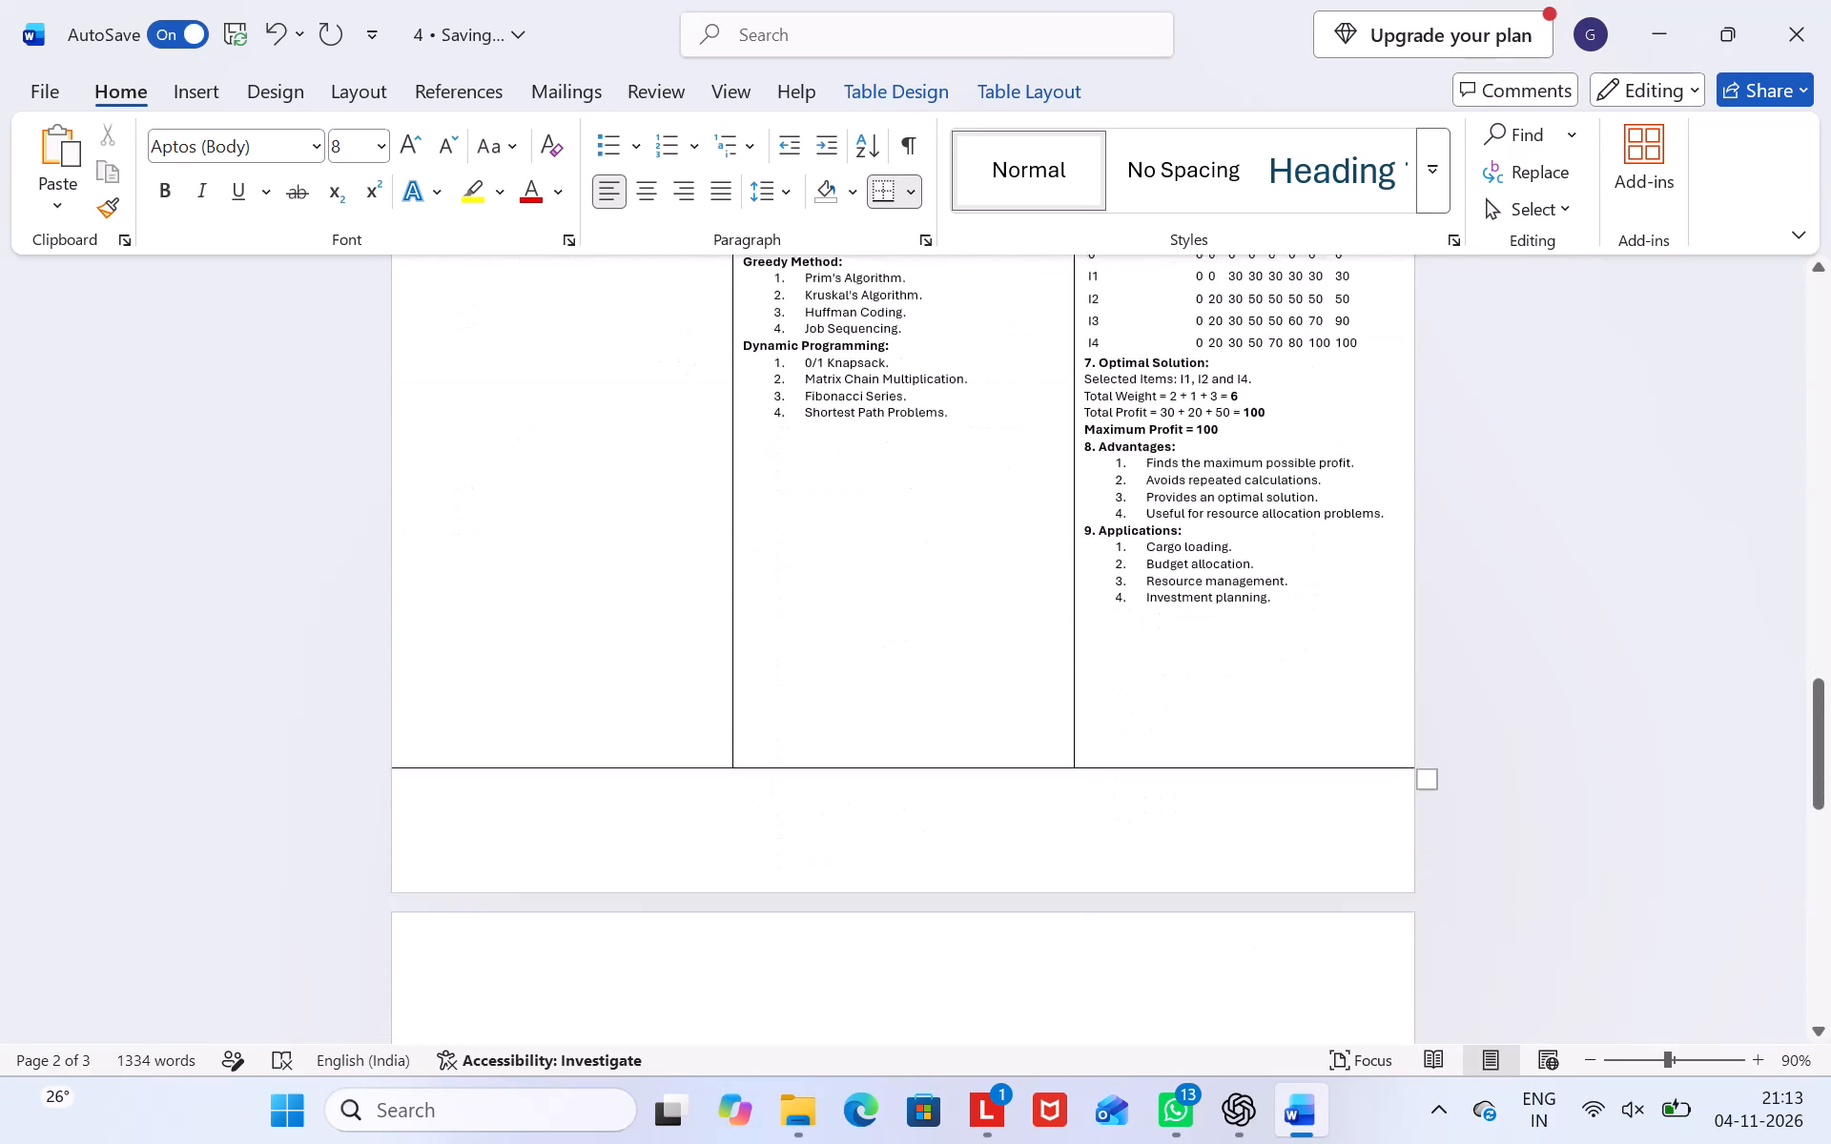
scroll(530, 603, "down", 1)
scroll(530, 603, "up", 1)
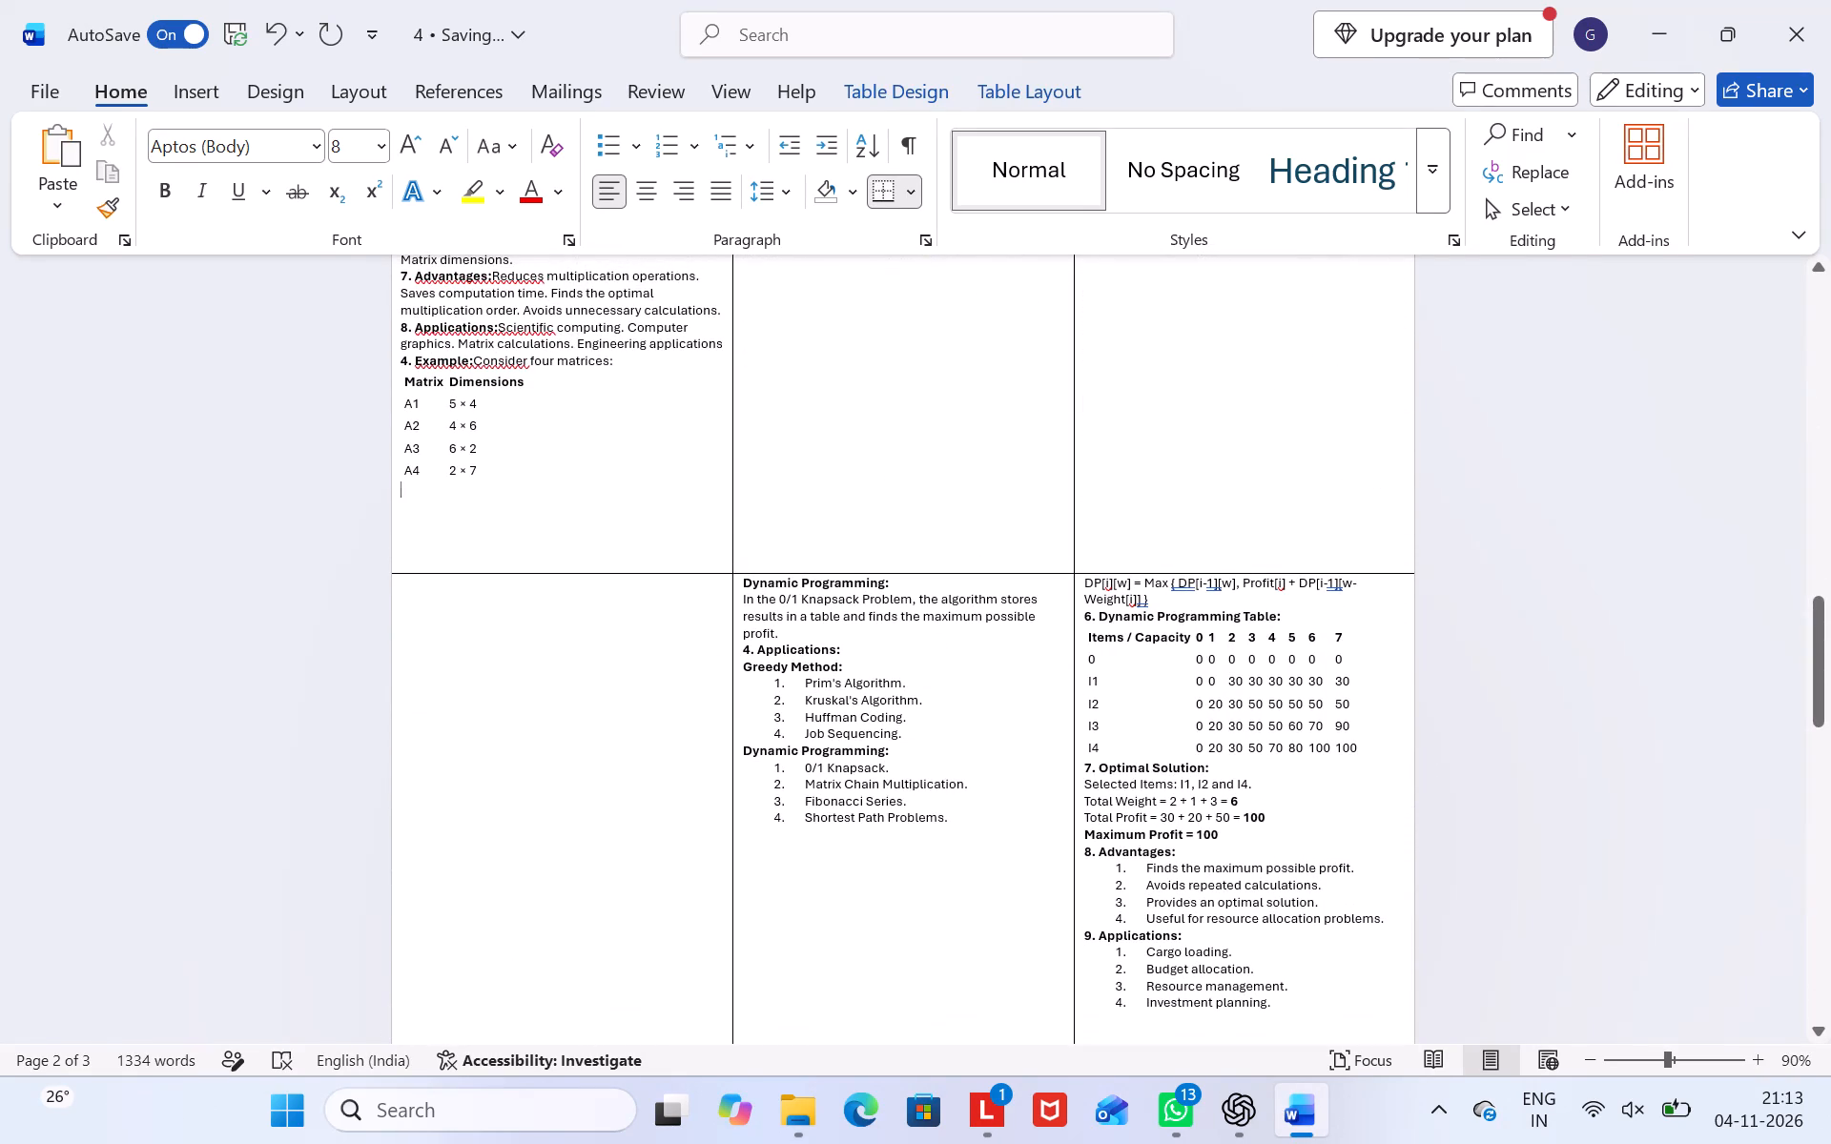
key("ctrl+v")
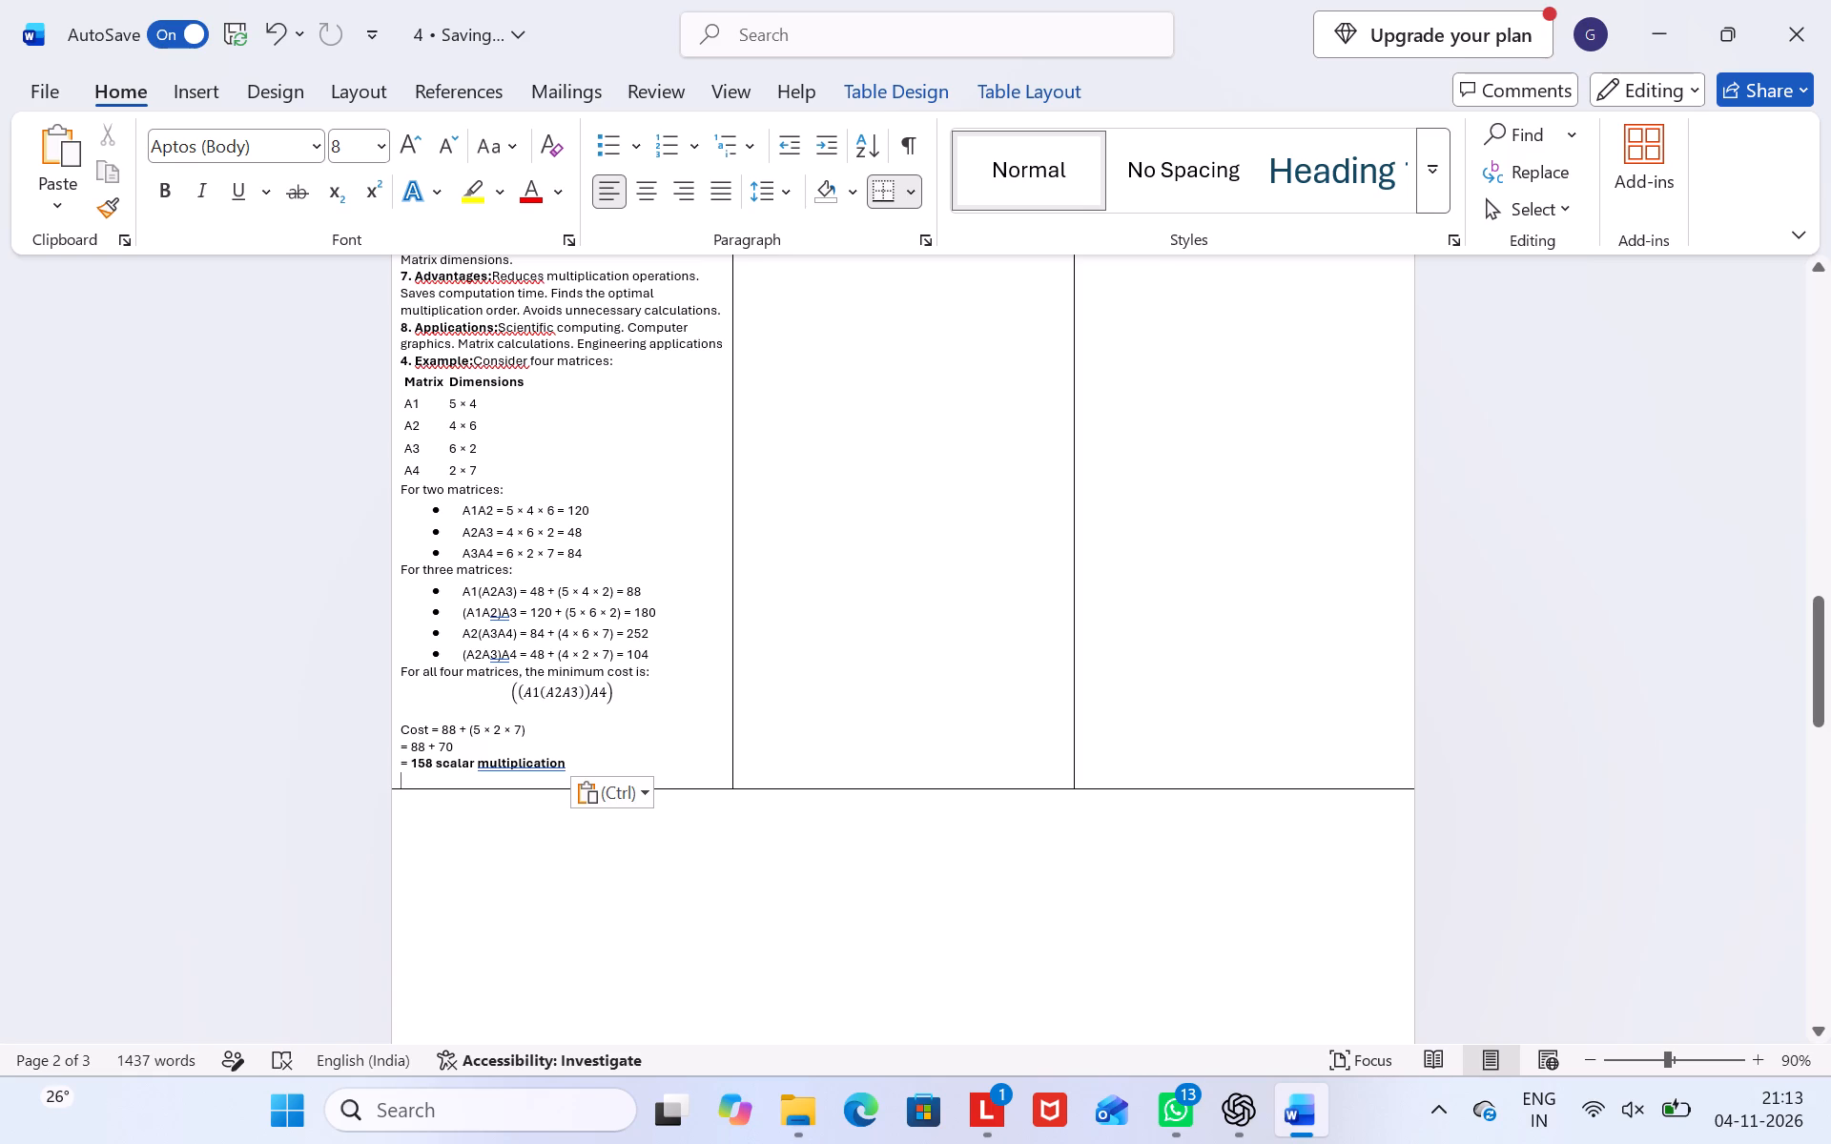
Remove the bullets from the A3A4 and A2A3 calculations and join them into one paragraph following A1A2.
left_click(454, 547)
key("BackSpace")
key("BackSpace")
key("BackSpace")
key("BackSpace")
key("Left")
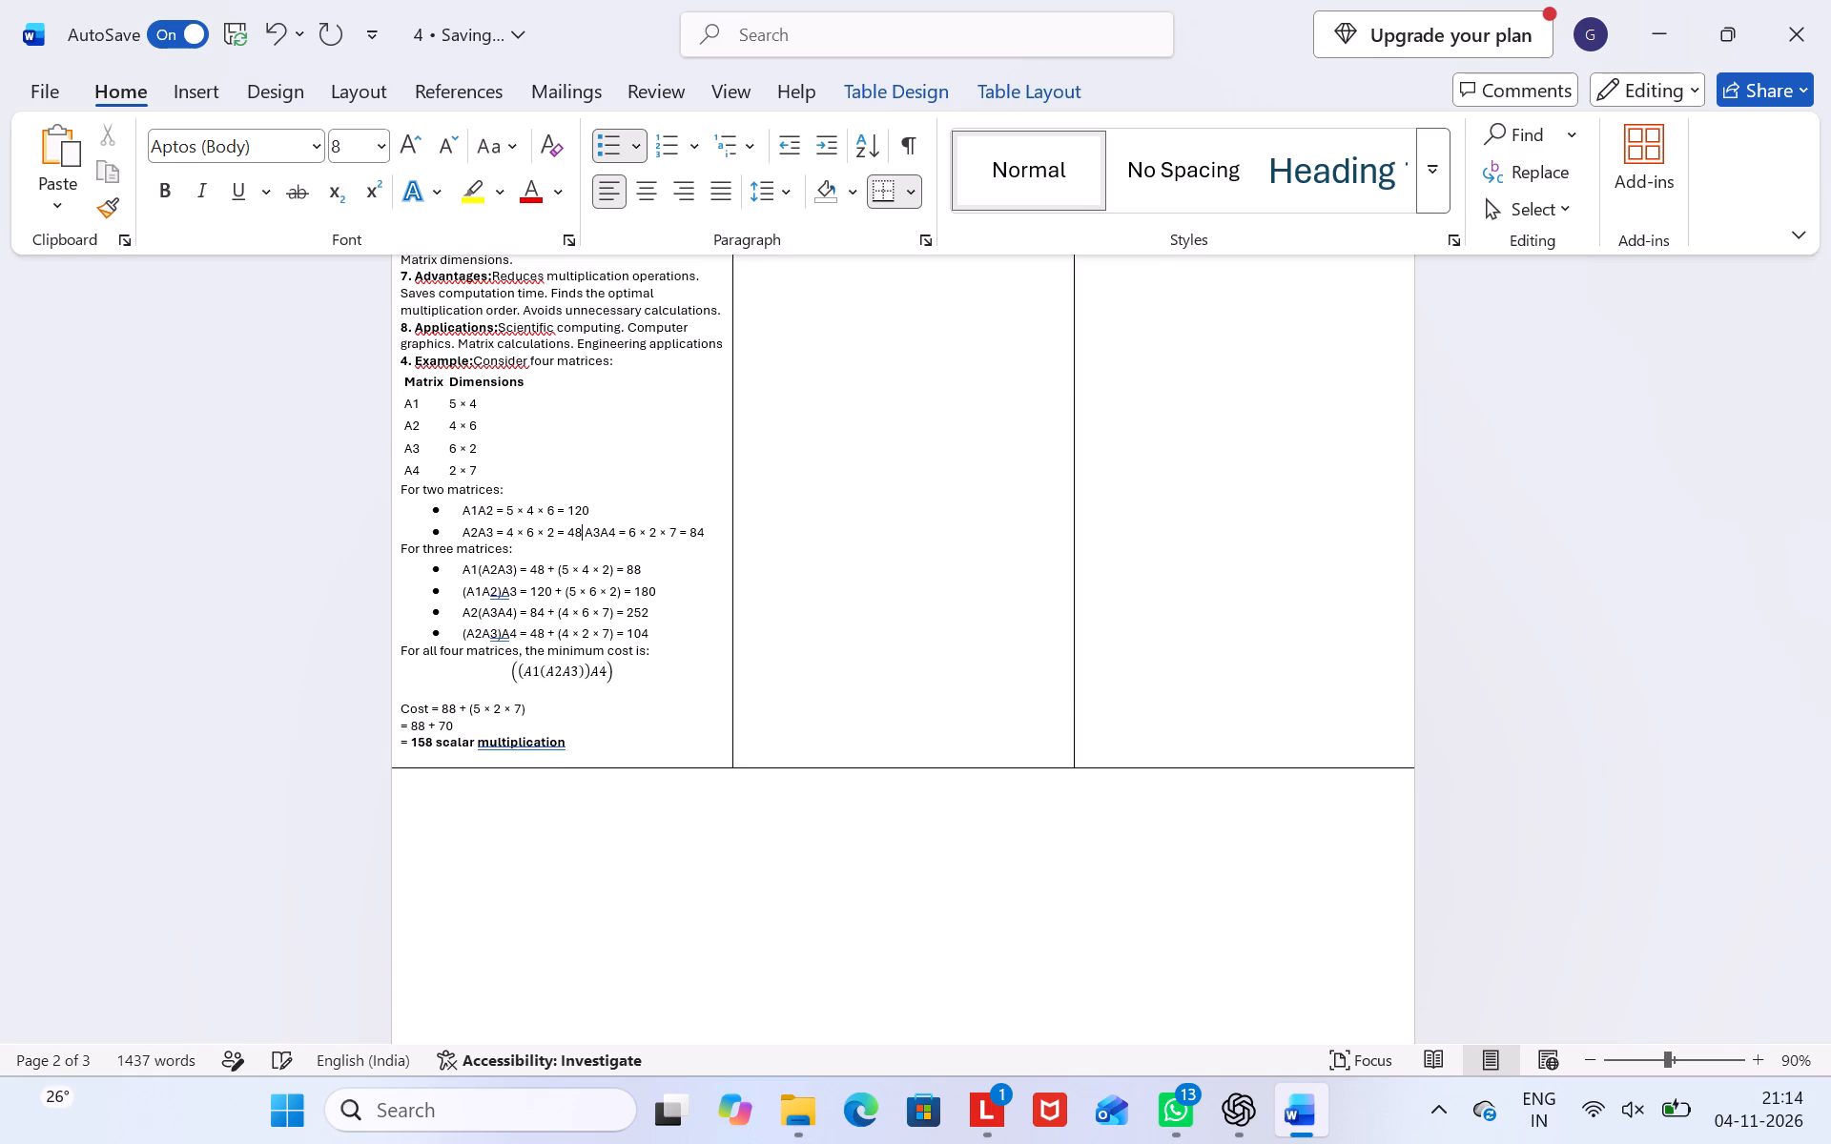
key("Left")
key("Left")
key("Left")
key("Left")
key("Left")
key("Left")
key("Left")
key("Left")
key("Left")
key("Left")
key("Left")
key("Left")
key("Left")
key("Left")
key("Left")
key("Left")
key("Left")
key("Left")
key("Left")
key("Left")
key("Left")
key("BackSpace")
key("BackSpace")
key("BackSpace")
key("BackSpace")
Remove the bullet from the combined two-matrix calculations and join them directly to "For two matrices:".
key("Left")
key("Left")
key("Left")
key("Left")
key("Left")
key("Left")
key("Left")
key("Left")
key("Left")
key("Left")
key("Left")
key("Left")
key("Left")
key("Left")
key("Left")
key("Left")
key("Left")
key("Left")
key("Left")
key("Left")
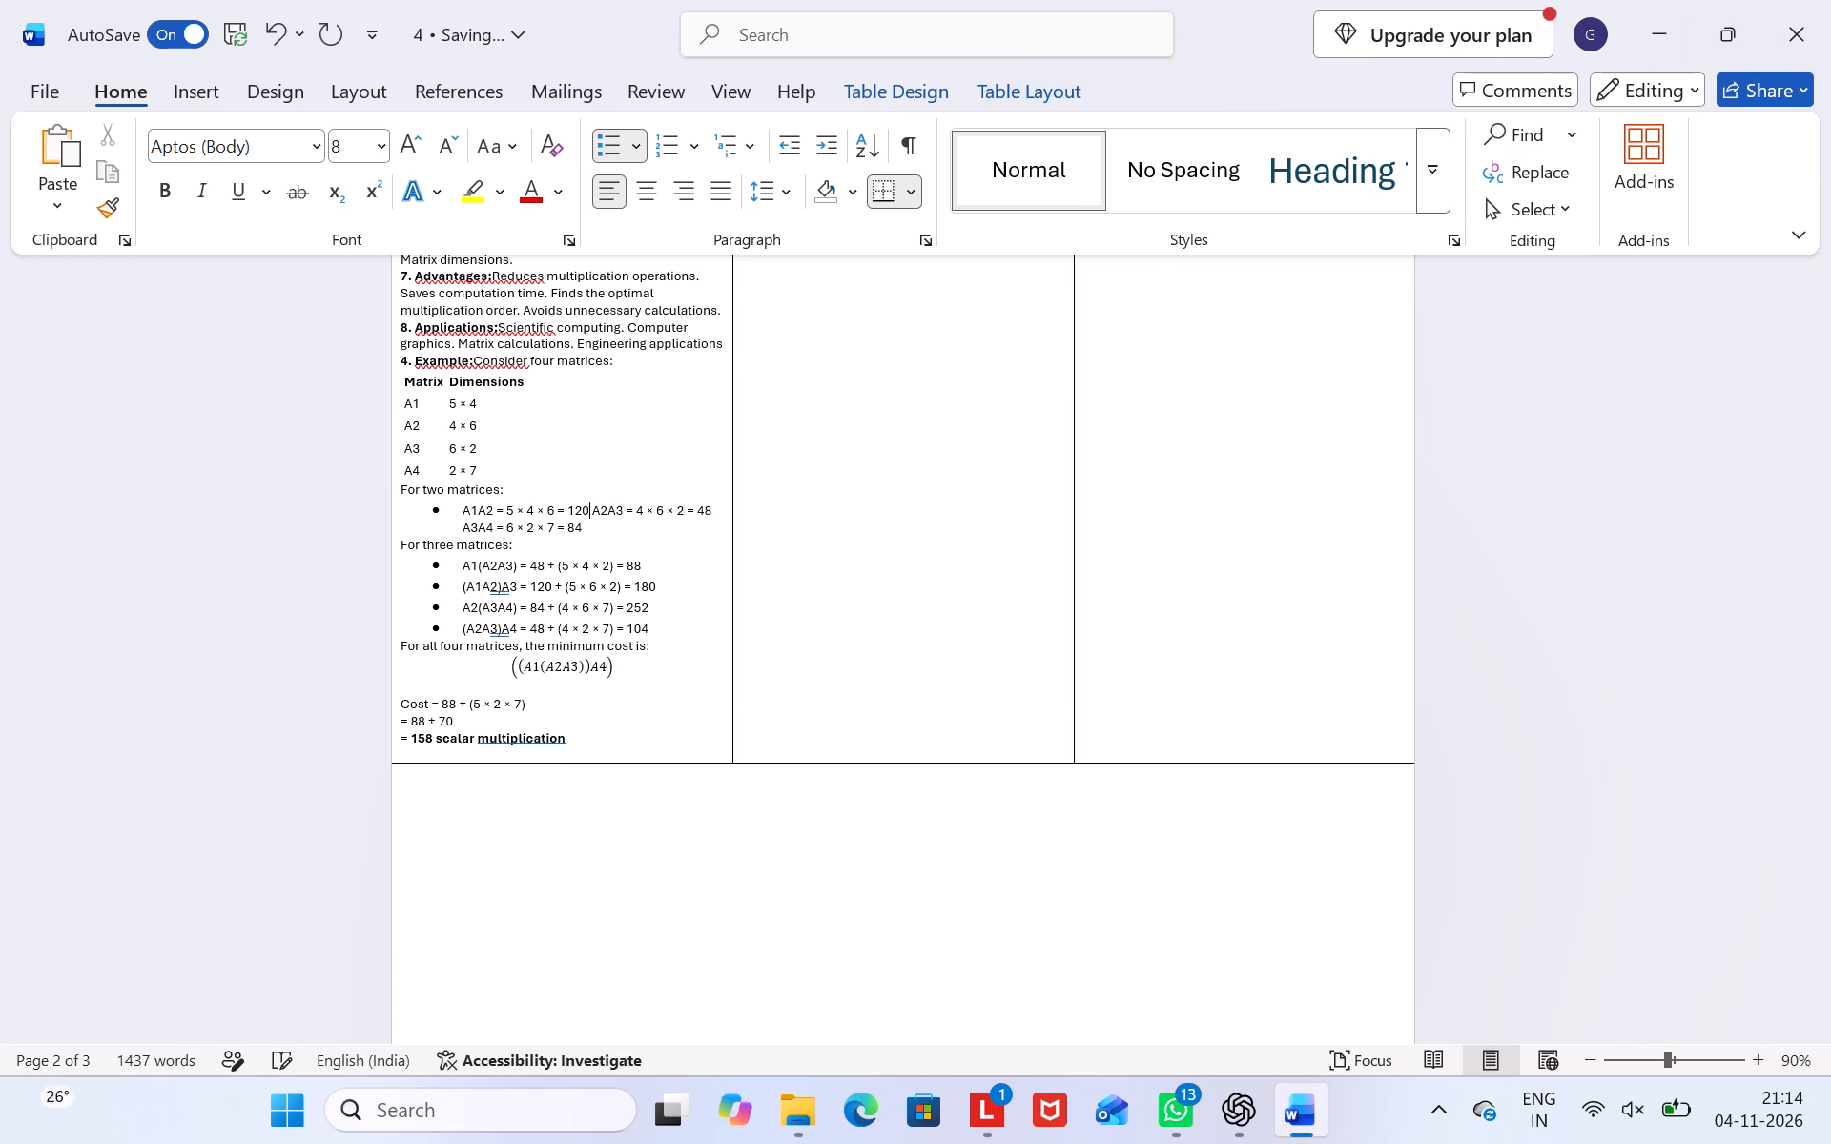
key("Left")
key("Left")
key("Left")
key("Left")
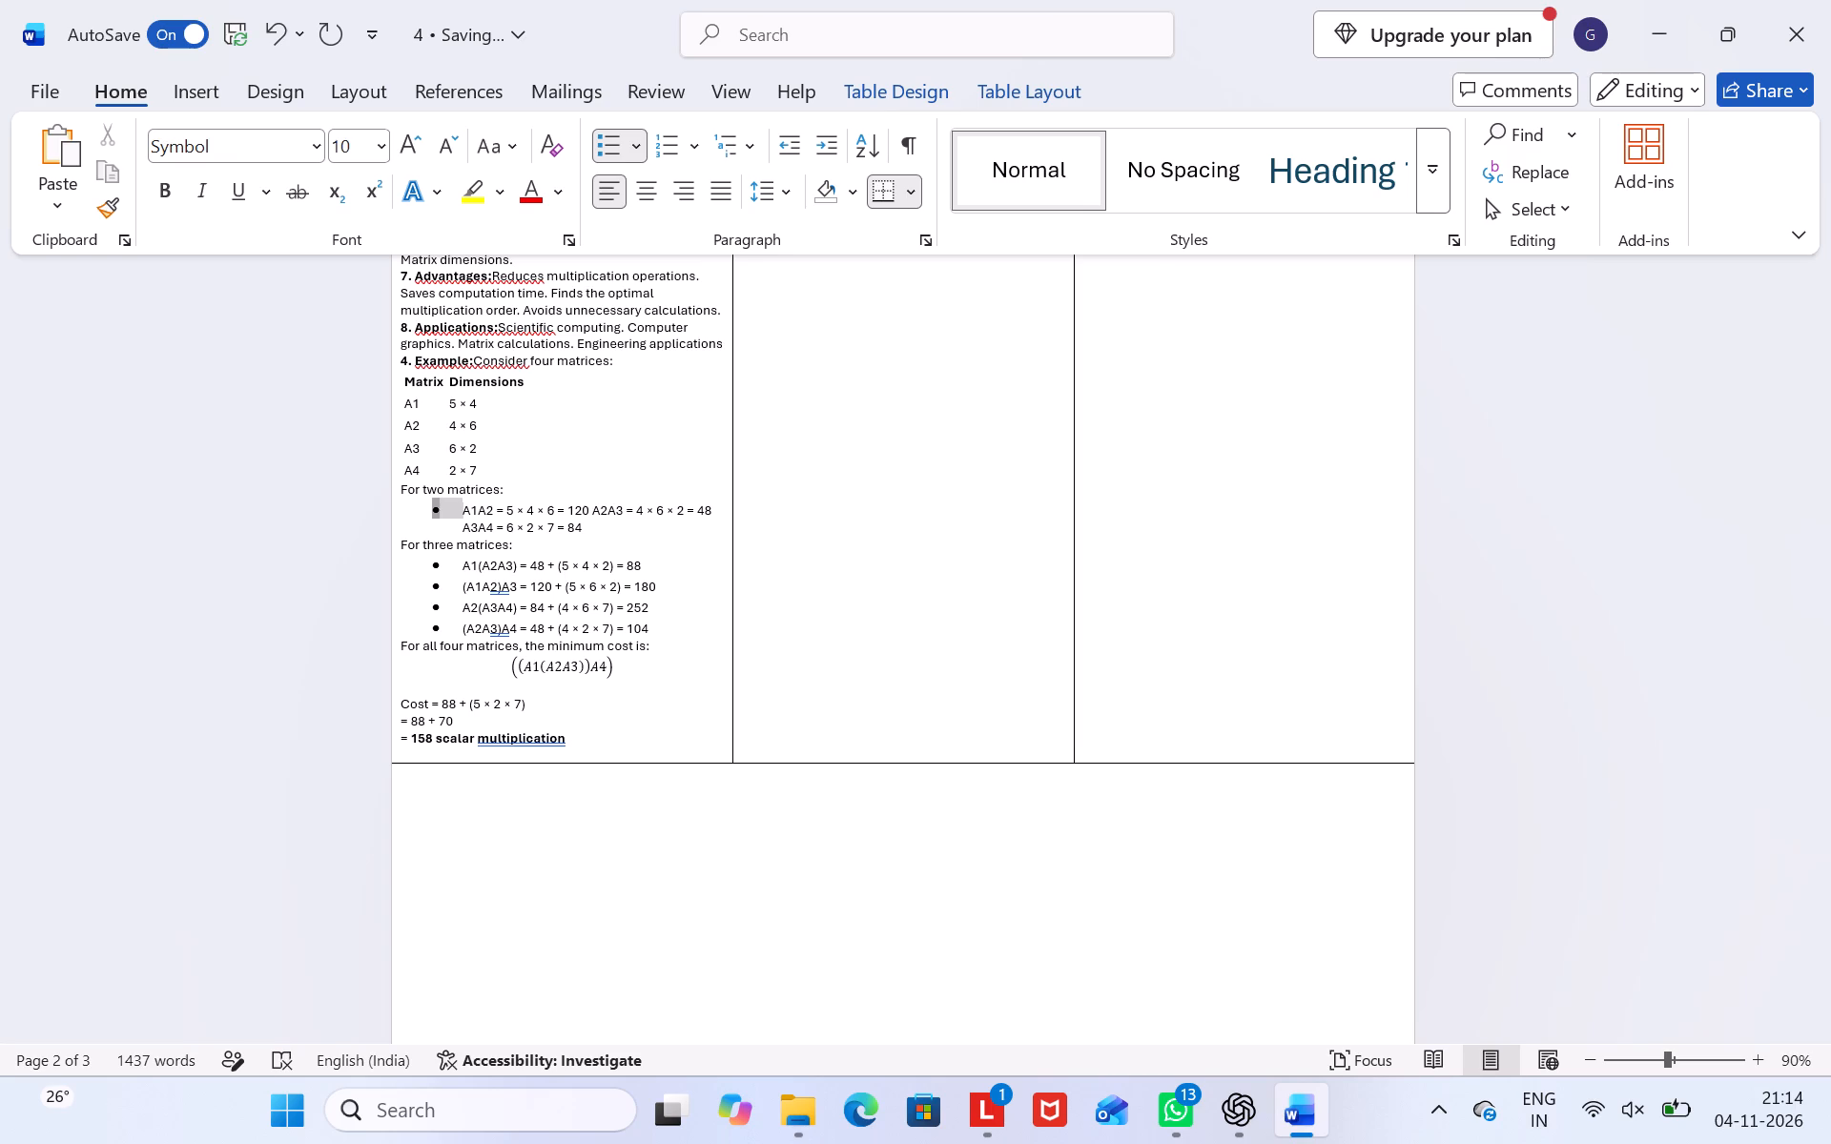
key("BackSpace")
key("BackSpace")
key("BackSpace")
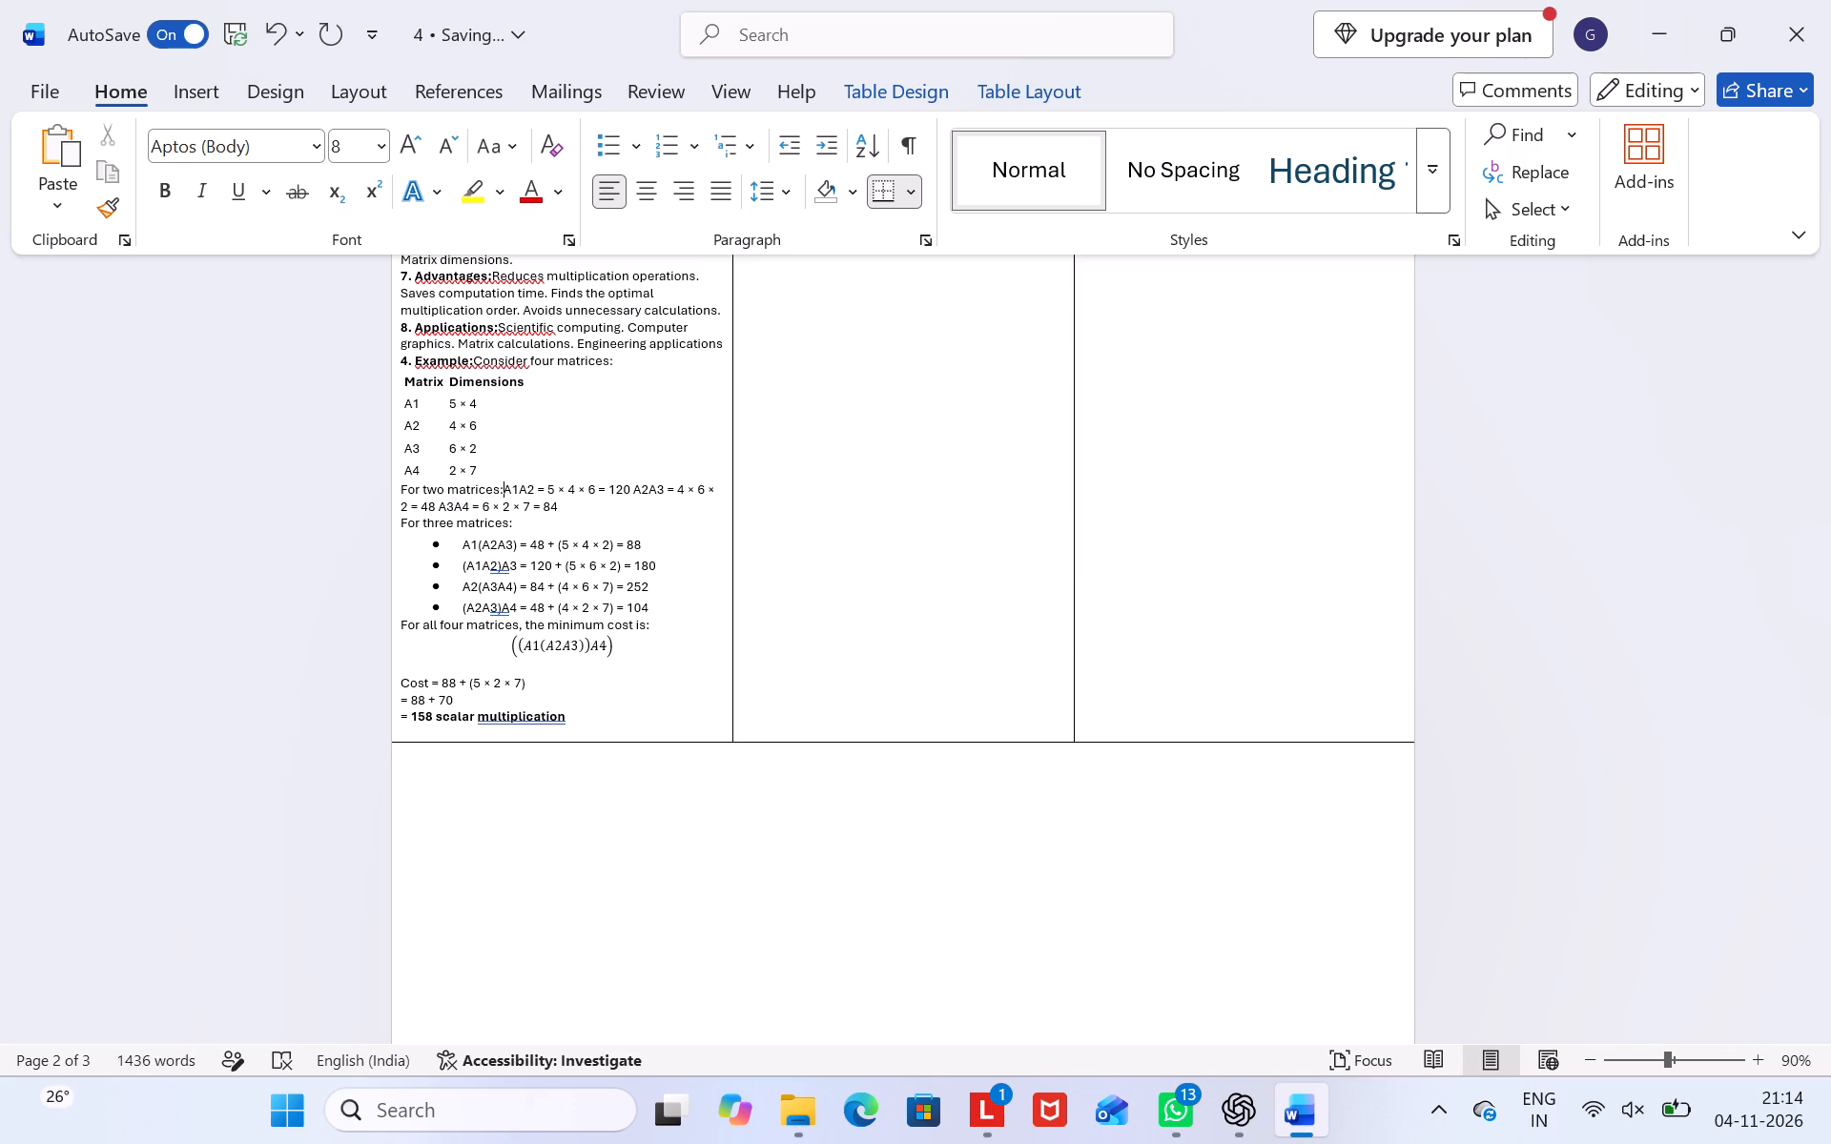
Remove the bullet from the (A1A2)A3 calculation and join it to the A1(A2A3) line.
key("Down")
key("Down")
key("Down")
key("Down")
key("Down")
key("Down")
key("Down")
key("Left")
key("Up")
key("Up")
key("Up")
key("Left")
key("Left")
key("Left")
key("Left")
key("Left")
key("Left")
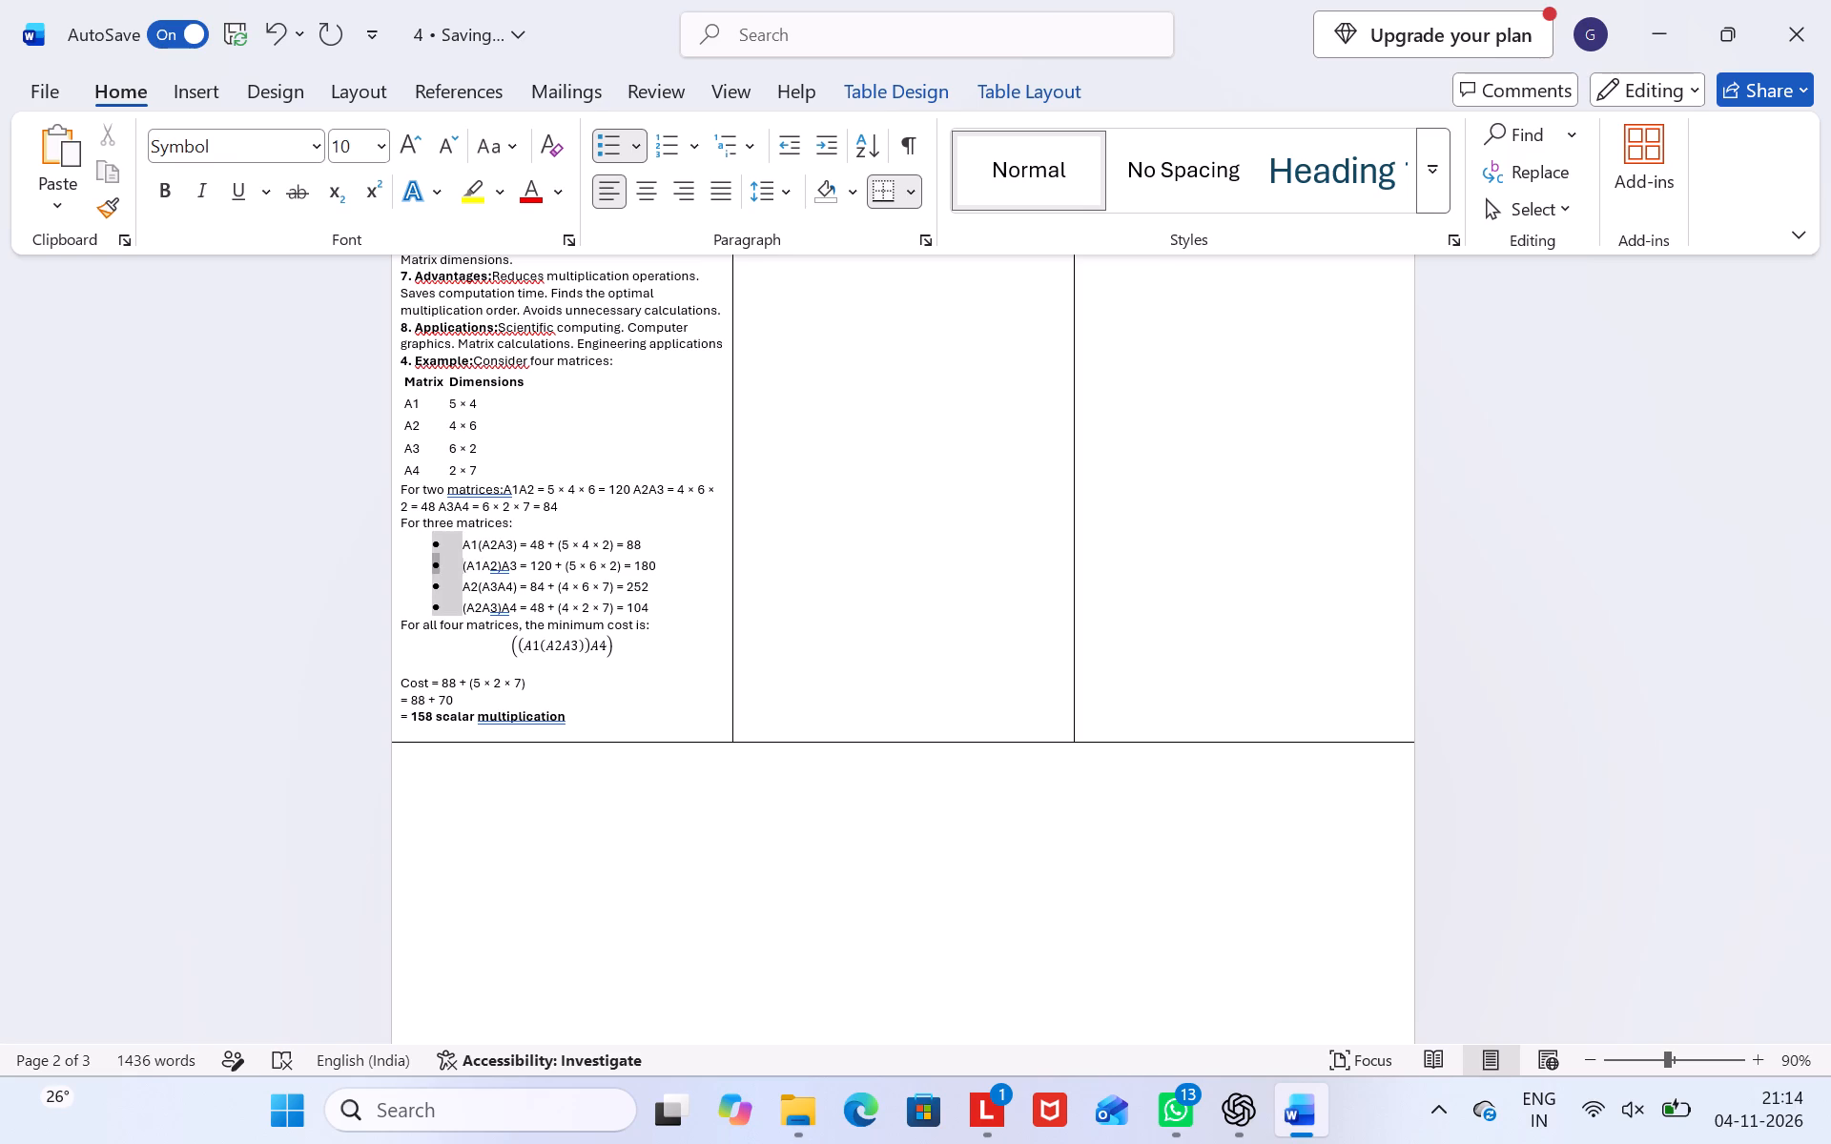
key("BackSpace")
key("BackSpace")
key("BackSpace")
Remove the bullet from the combined A1(A2A3) and (A1A2)A3 calculations and join them directly to "For three matrices:".
key("Left")
key("Left")
key("Left")
key("Left")
key("Left")
key("Left")
key("Left")
key("Left")
key("Left")
key("Left")
key("Left")
key("Left")
key("Left")
key("Left")
key("Left")
key("Left")
key("Left")
key("Left")
key("Left")
key("Left")
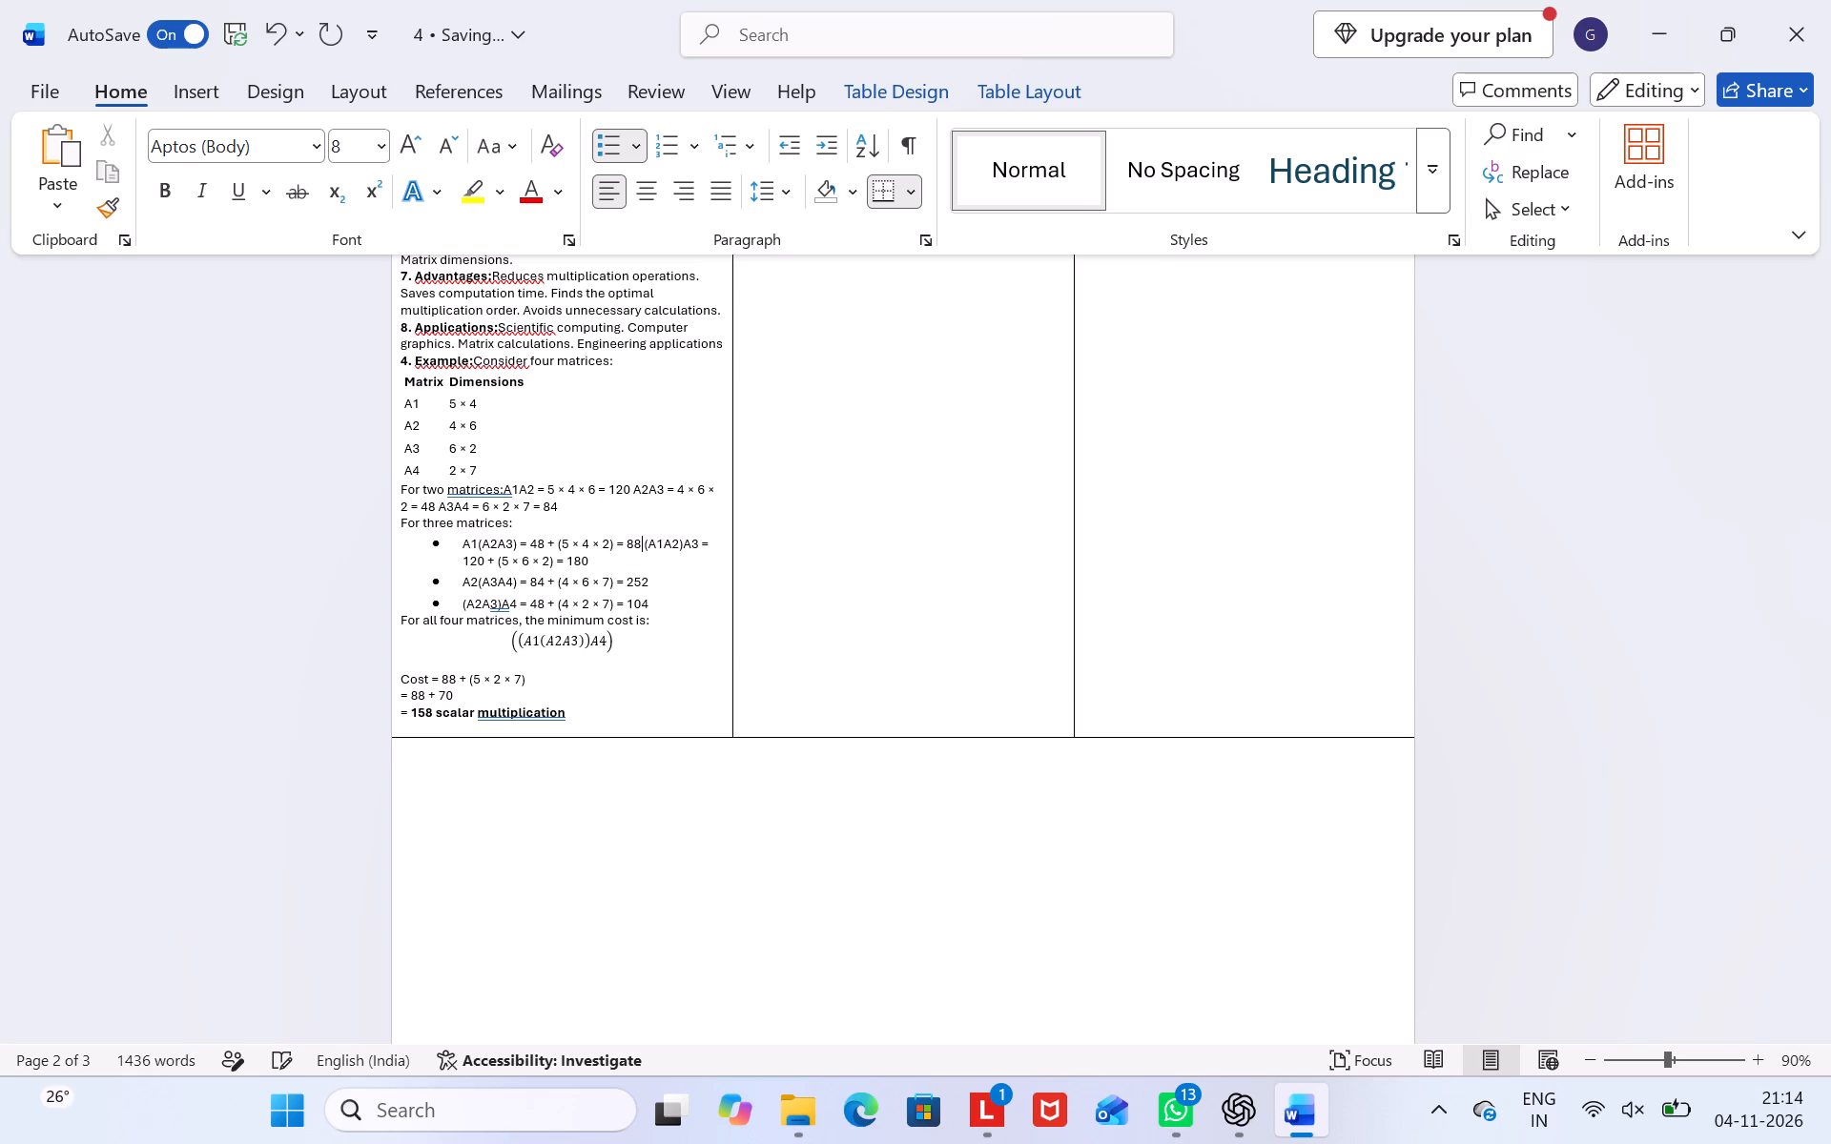
key("BackSpace")
key("BackSpace")
key("BackSpace")
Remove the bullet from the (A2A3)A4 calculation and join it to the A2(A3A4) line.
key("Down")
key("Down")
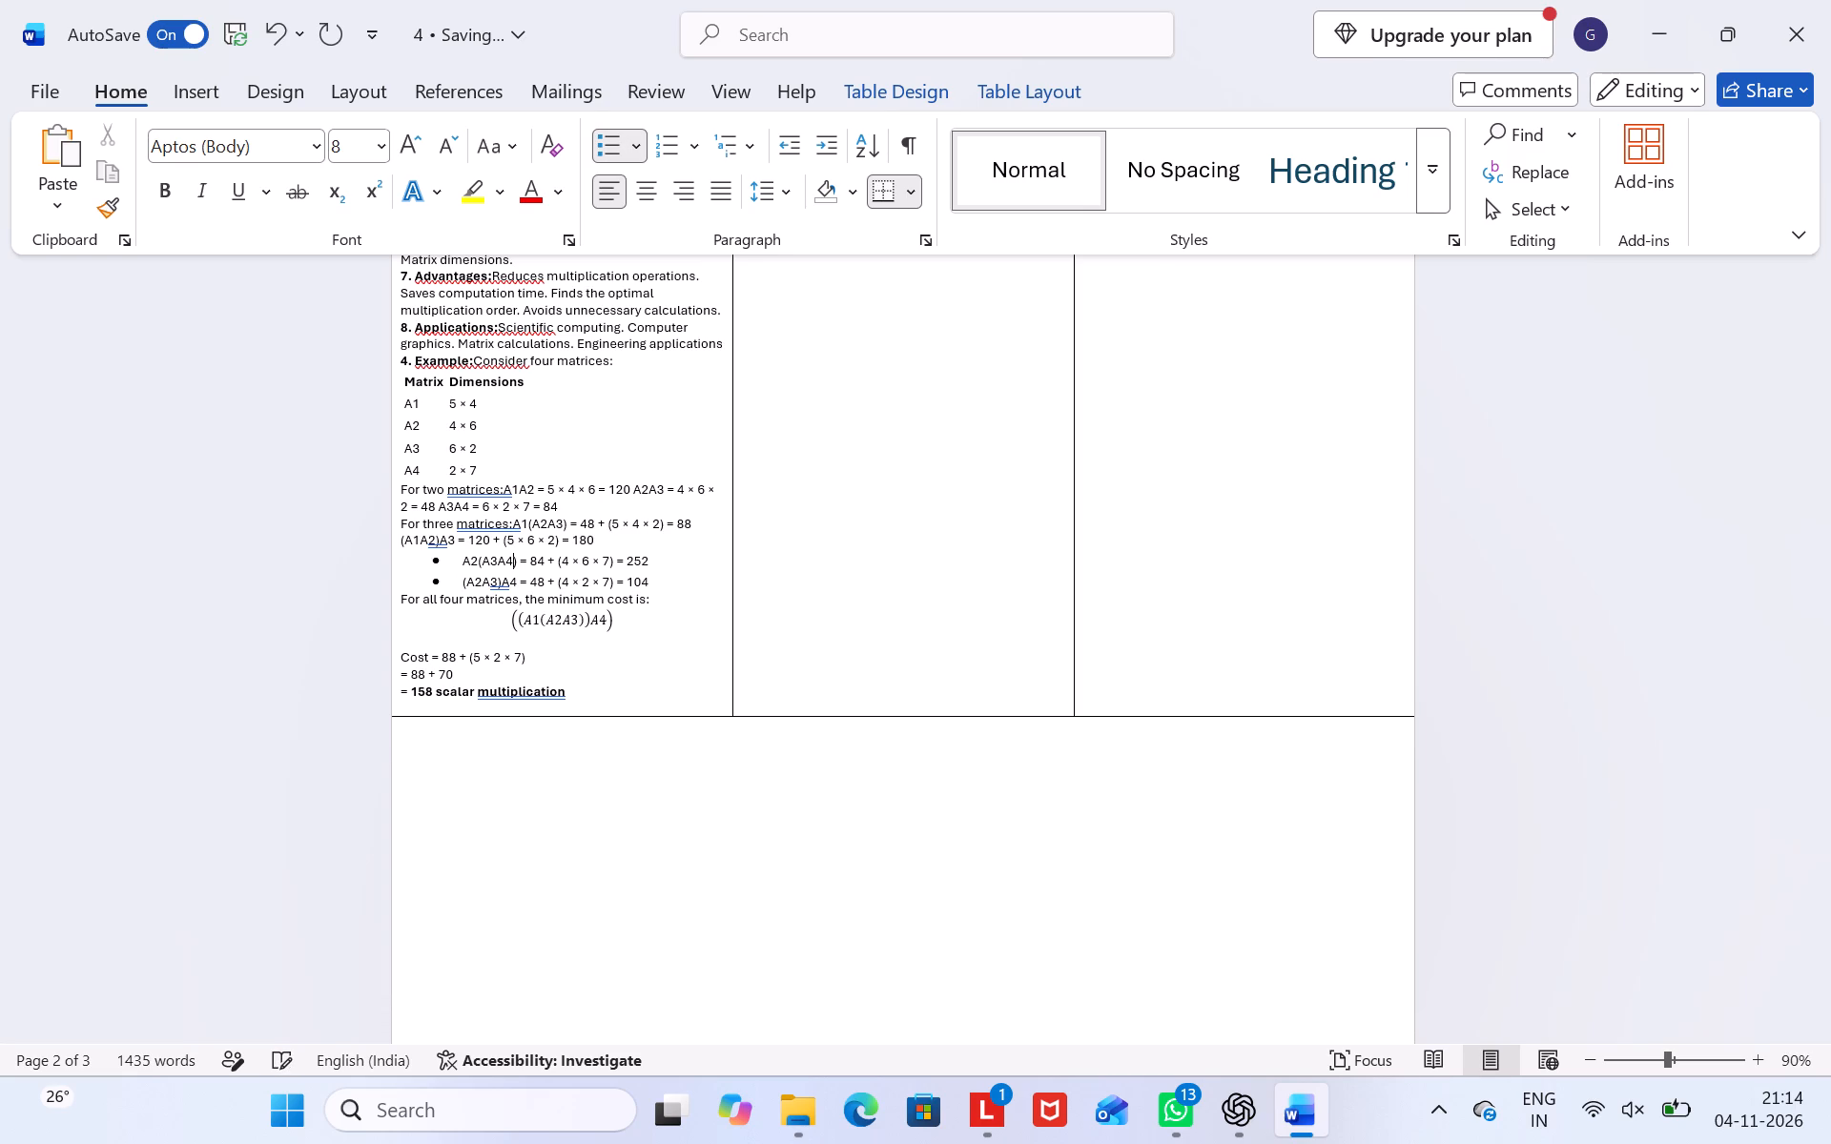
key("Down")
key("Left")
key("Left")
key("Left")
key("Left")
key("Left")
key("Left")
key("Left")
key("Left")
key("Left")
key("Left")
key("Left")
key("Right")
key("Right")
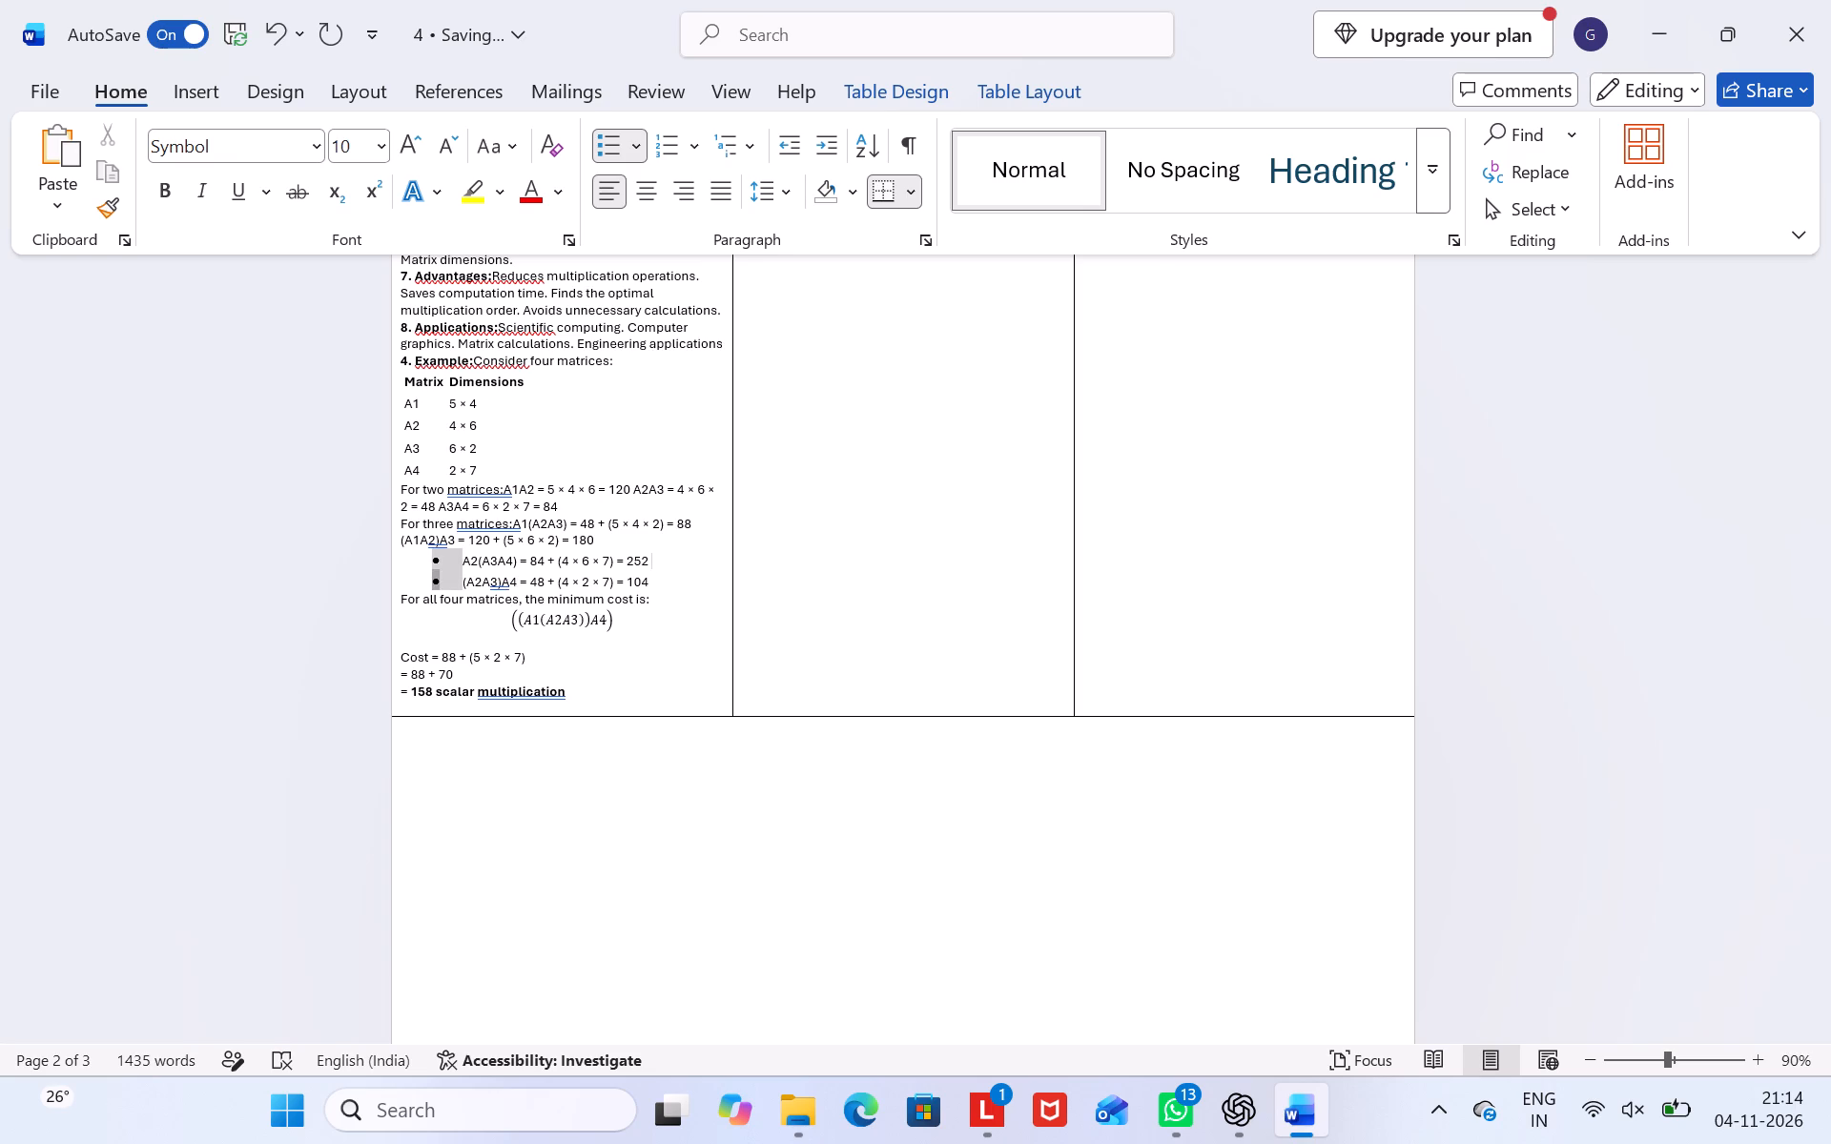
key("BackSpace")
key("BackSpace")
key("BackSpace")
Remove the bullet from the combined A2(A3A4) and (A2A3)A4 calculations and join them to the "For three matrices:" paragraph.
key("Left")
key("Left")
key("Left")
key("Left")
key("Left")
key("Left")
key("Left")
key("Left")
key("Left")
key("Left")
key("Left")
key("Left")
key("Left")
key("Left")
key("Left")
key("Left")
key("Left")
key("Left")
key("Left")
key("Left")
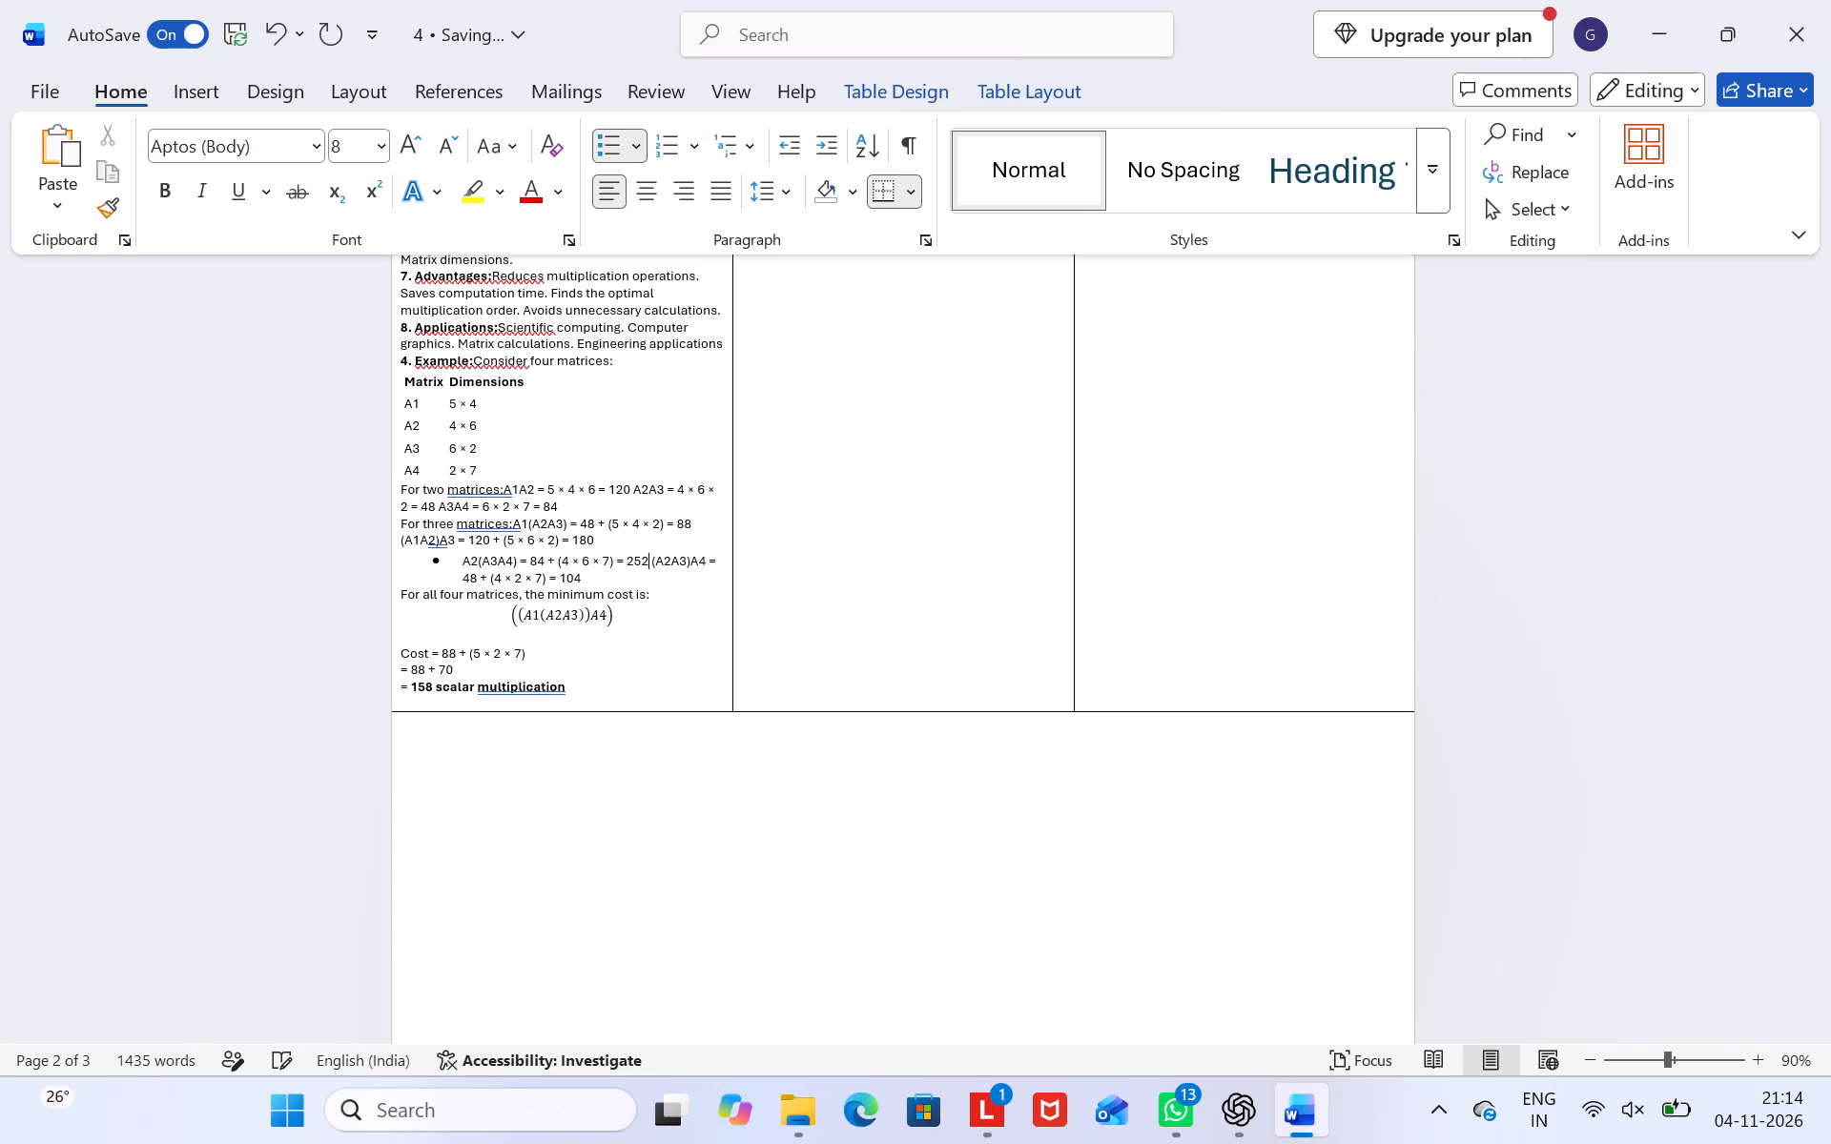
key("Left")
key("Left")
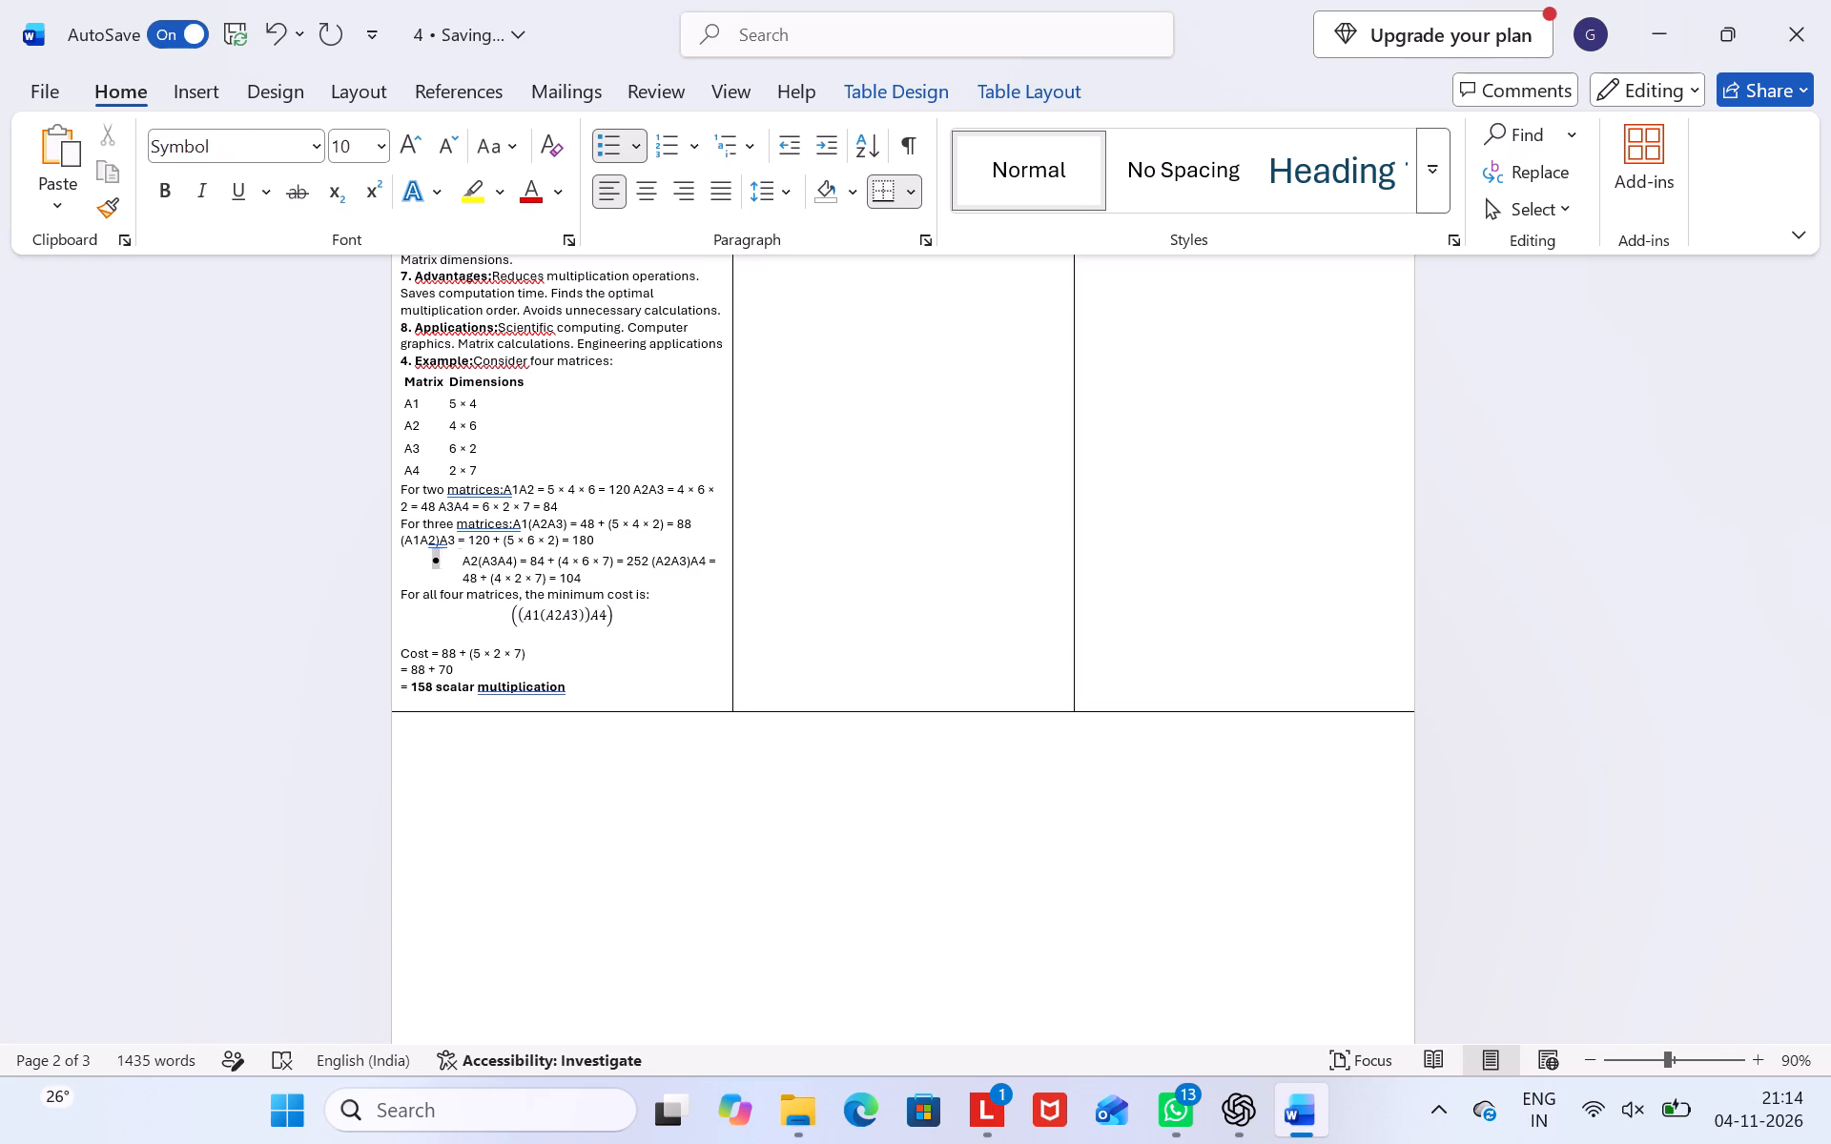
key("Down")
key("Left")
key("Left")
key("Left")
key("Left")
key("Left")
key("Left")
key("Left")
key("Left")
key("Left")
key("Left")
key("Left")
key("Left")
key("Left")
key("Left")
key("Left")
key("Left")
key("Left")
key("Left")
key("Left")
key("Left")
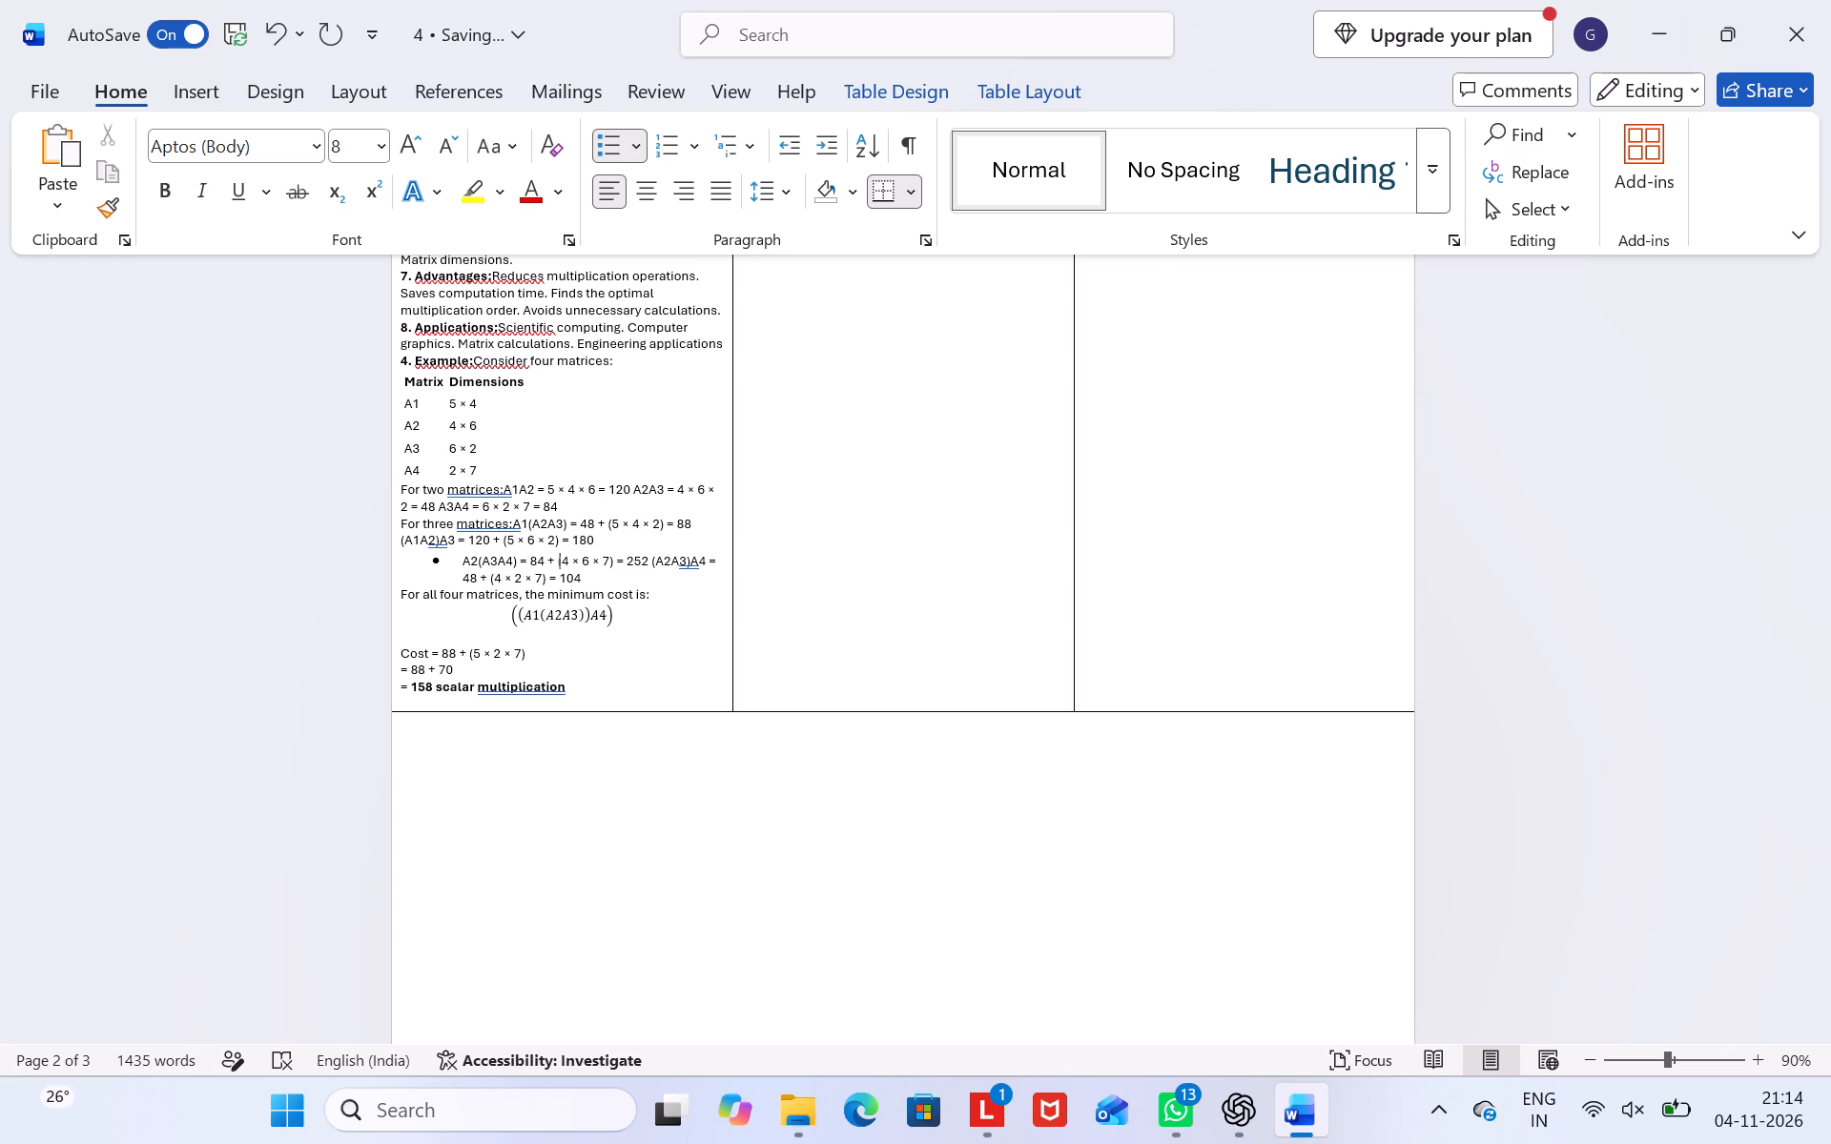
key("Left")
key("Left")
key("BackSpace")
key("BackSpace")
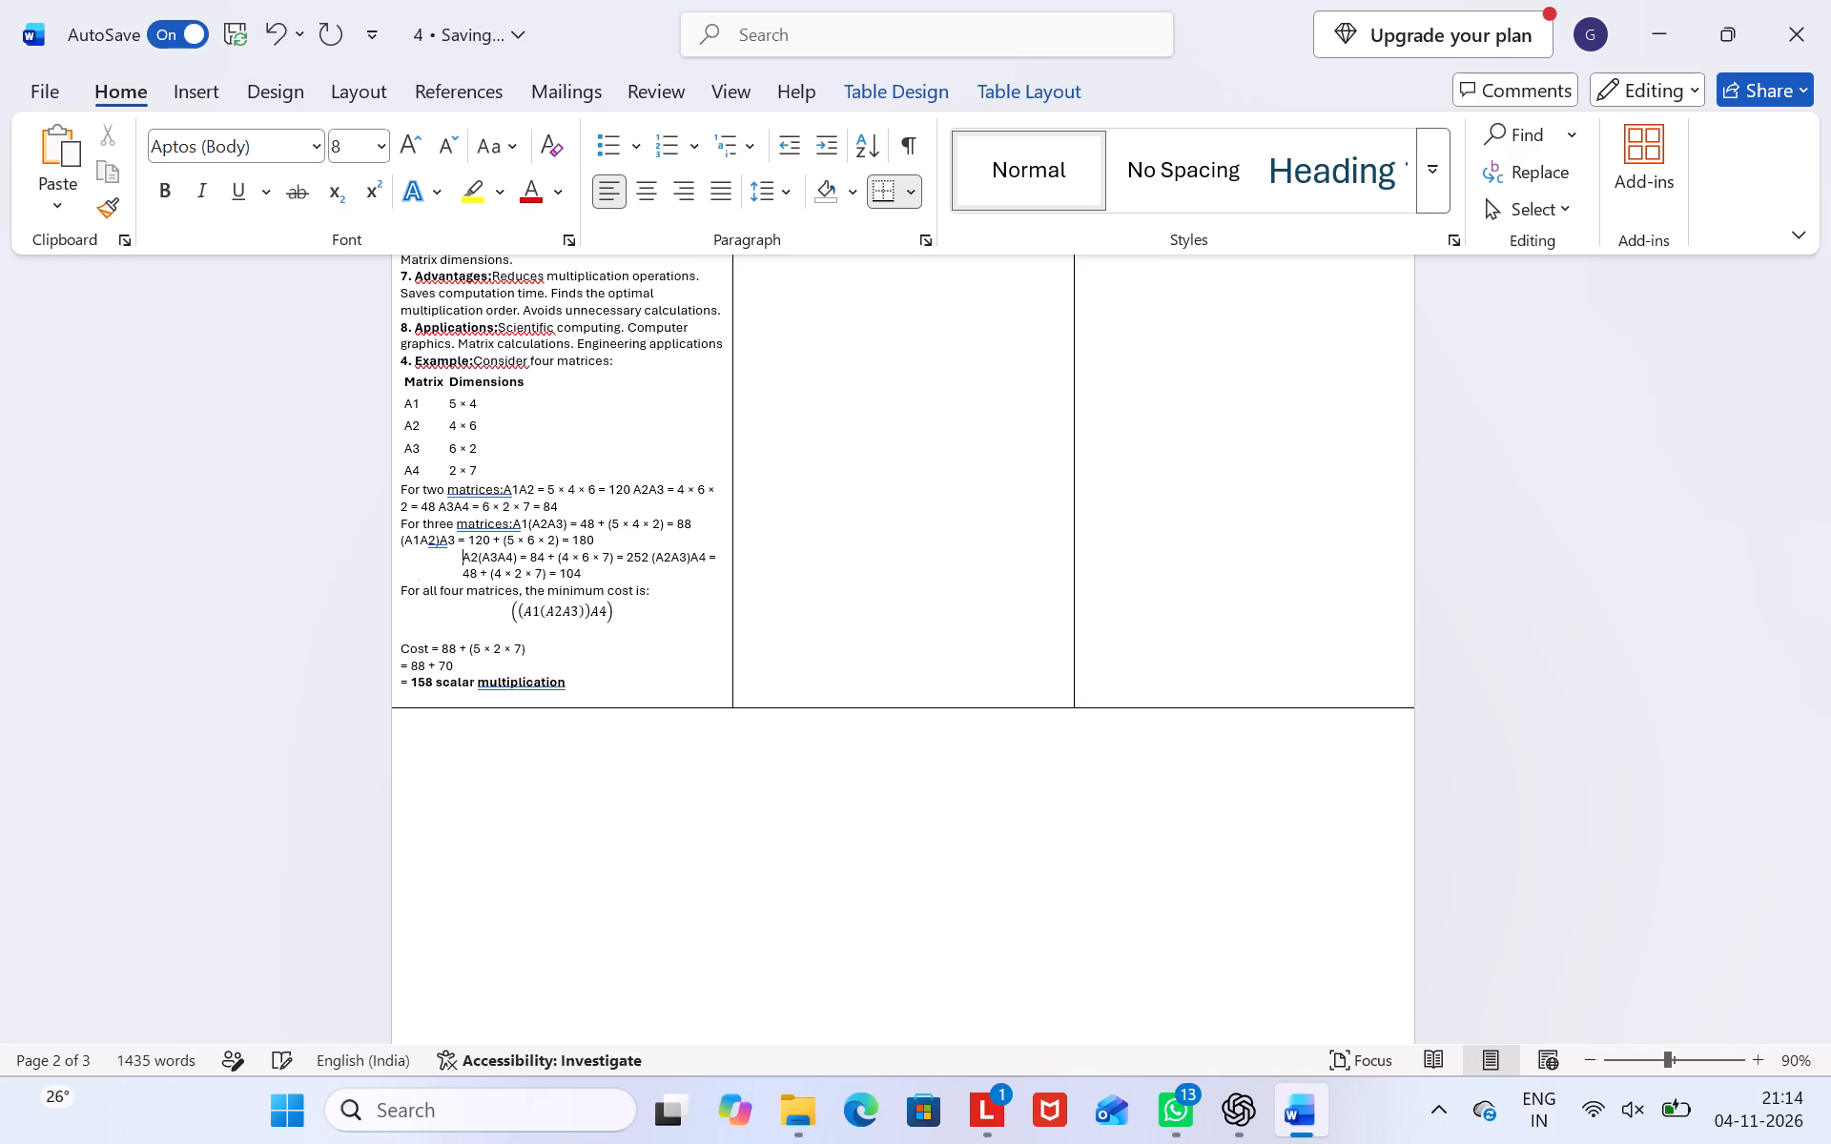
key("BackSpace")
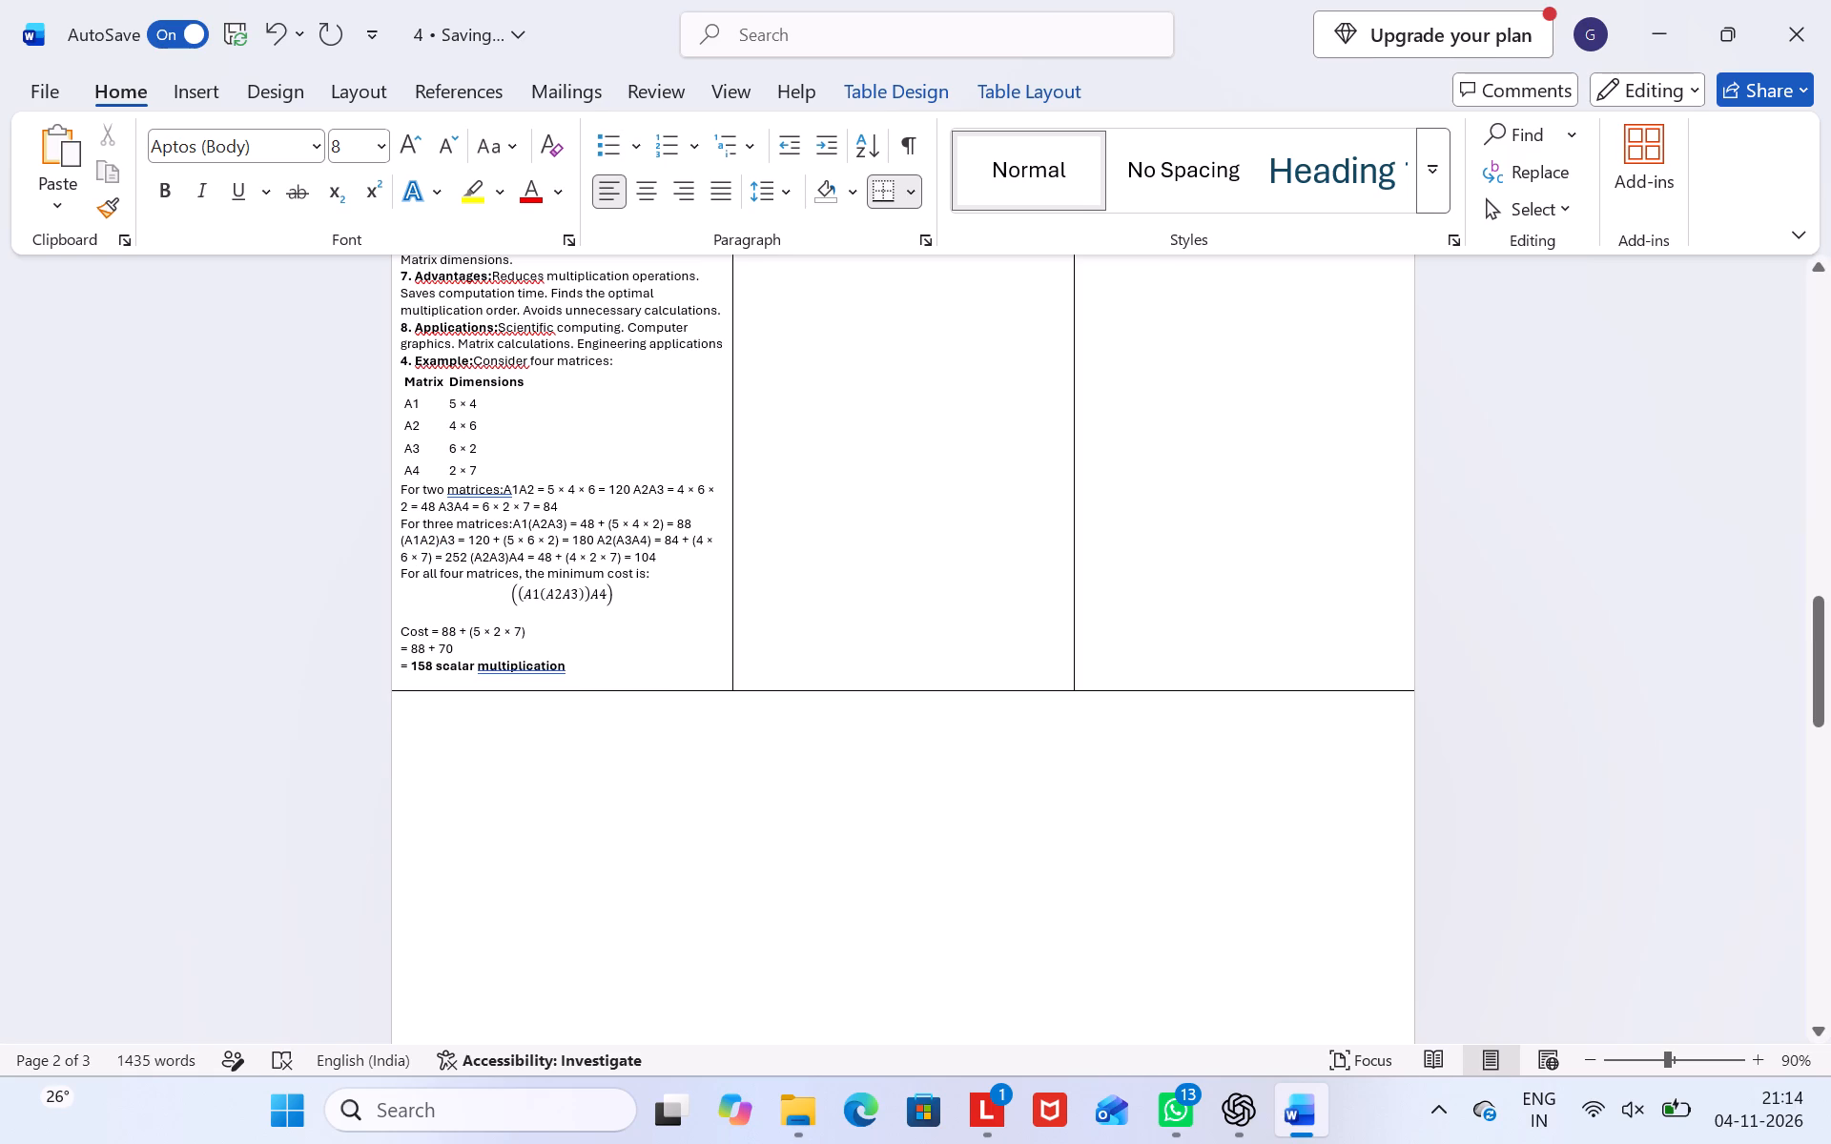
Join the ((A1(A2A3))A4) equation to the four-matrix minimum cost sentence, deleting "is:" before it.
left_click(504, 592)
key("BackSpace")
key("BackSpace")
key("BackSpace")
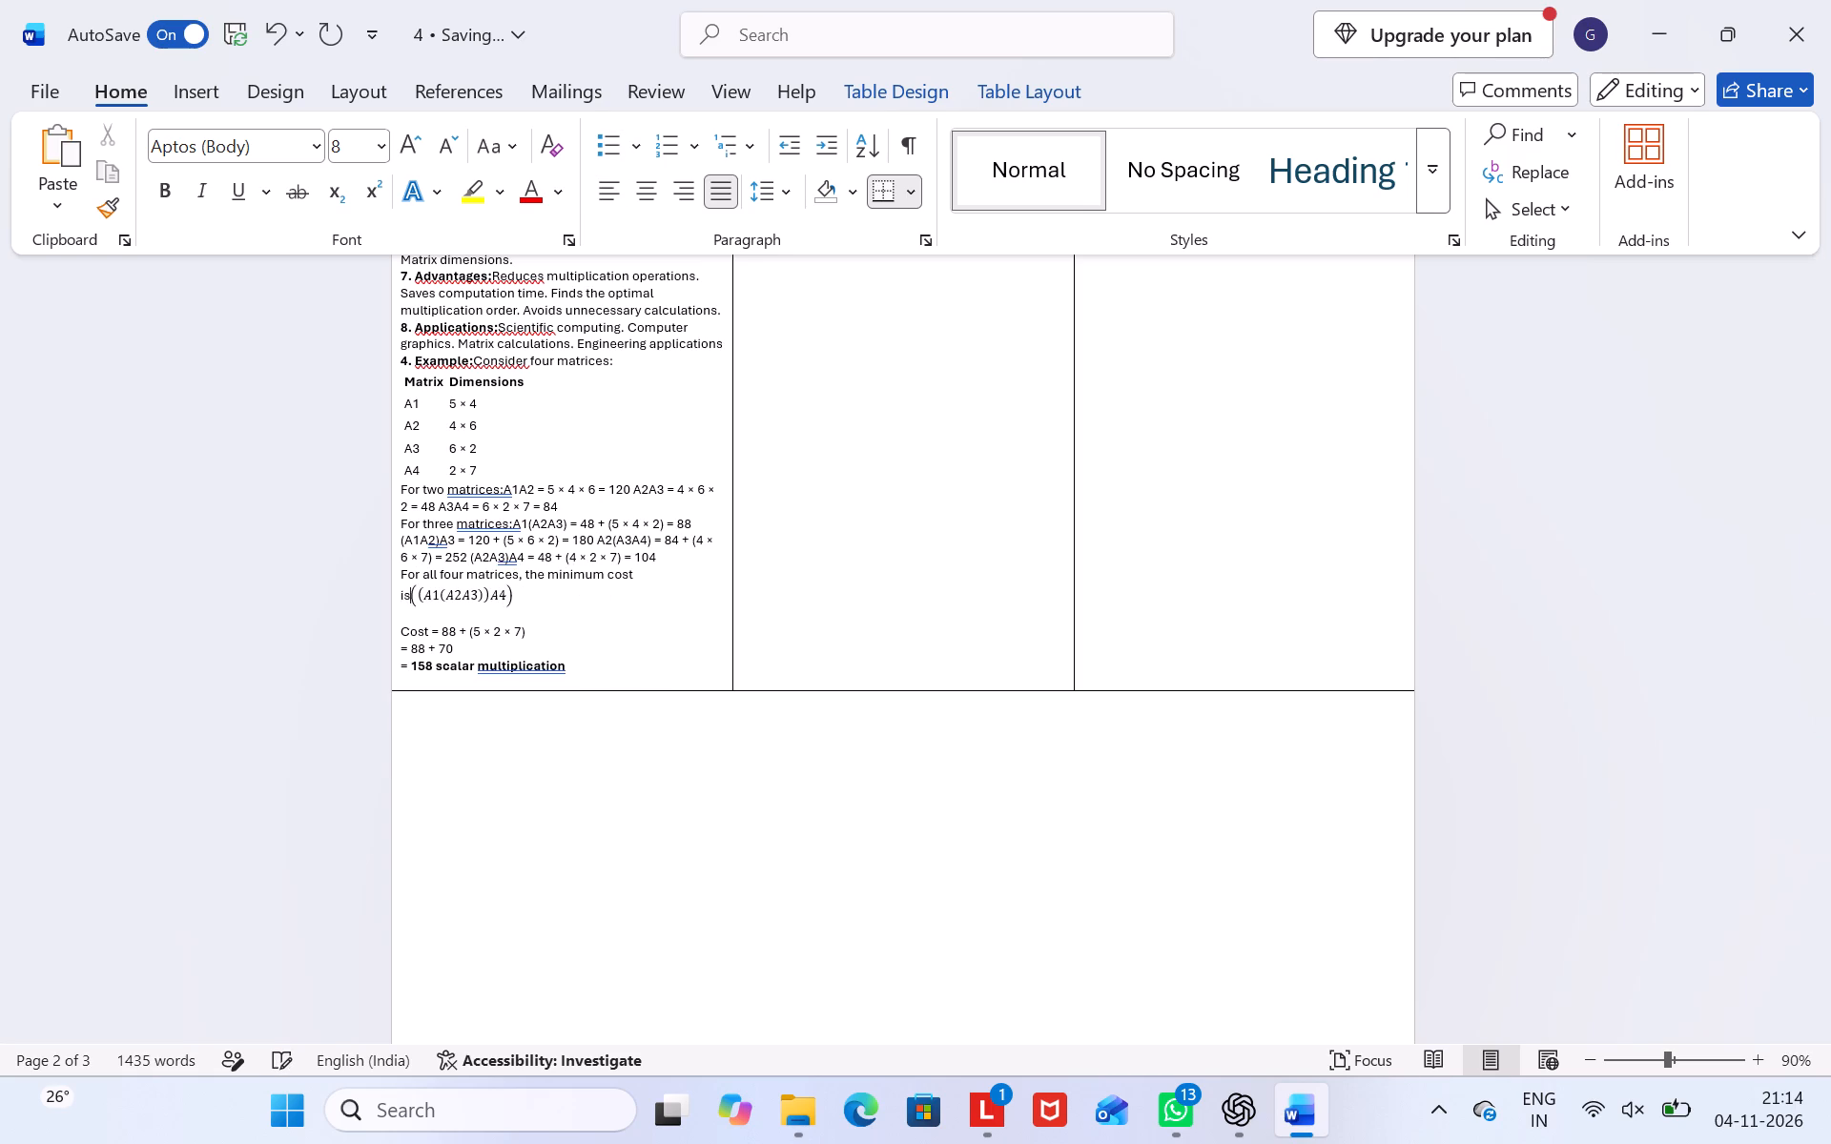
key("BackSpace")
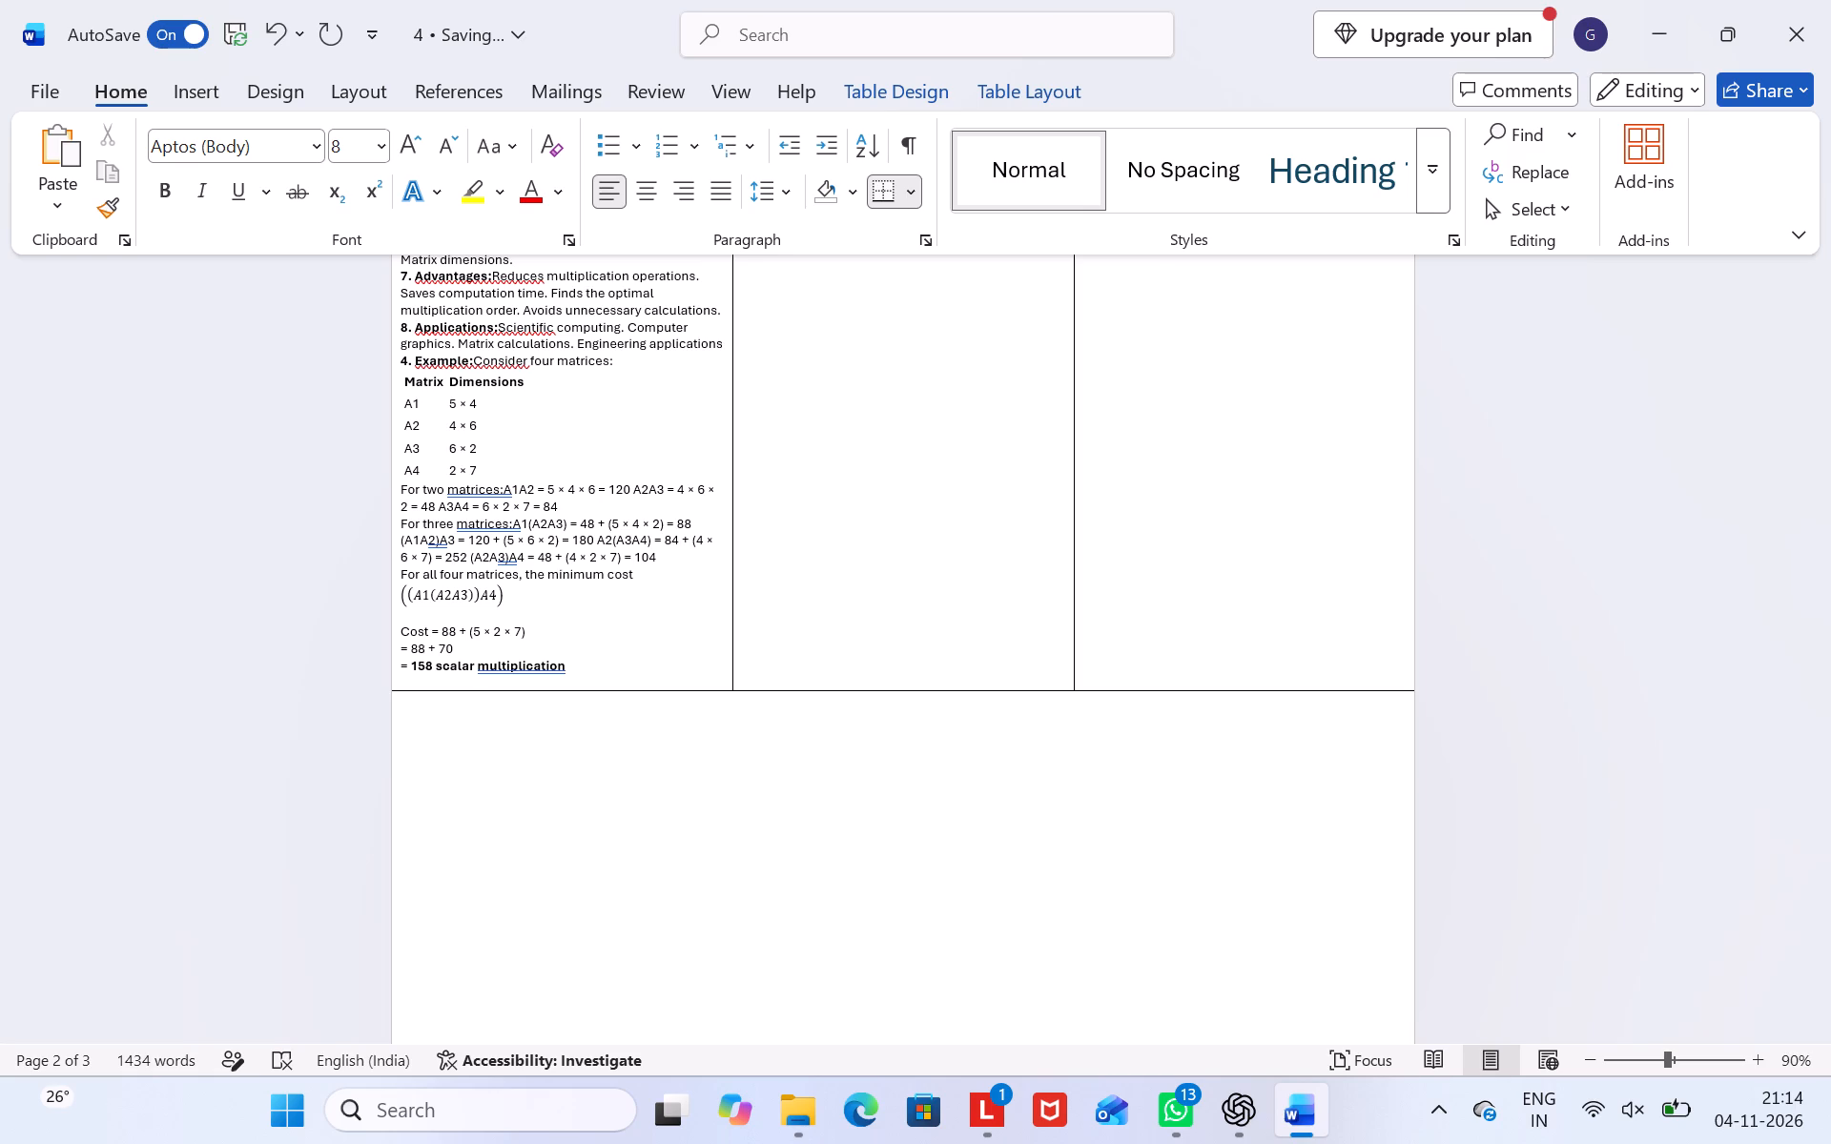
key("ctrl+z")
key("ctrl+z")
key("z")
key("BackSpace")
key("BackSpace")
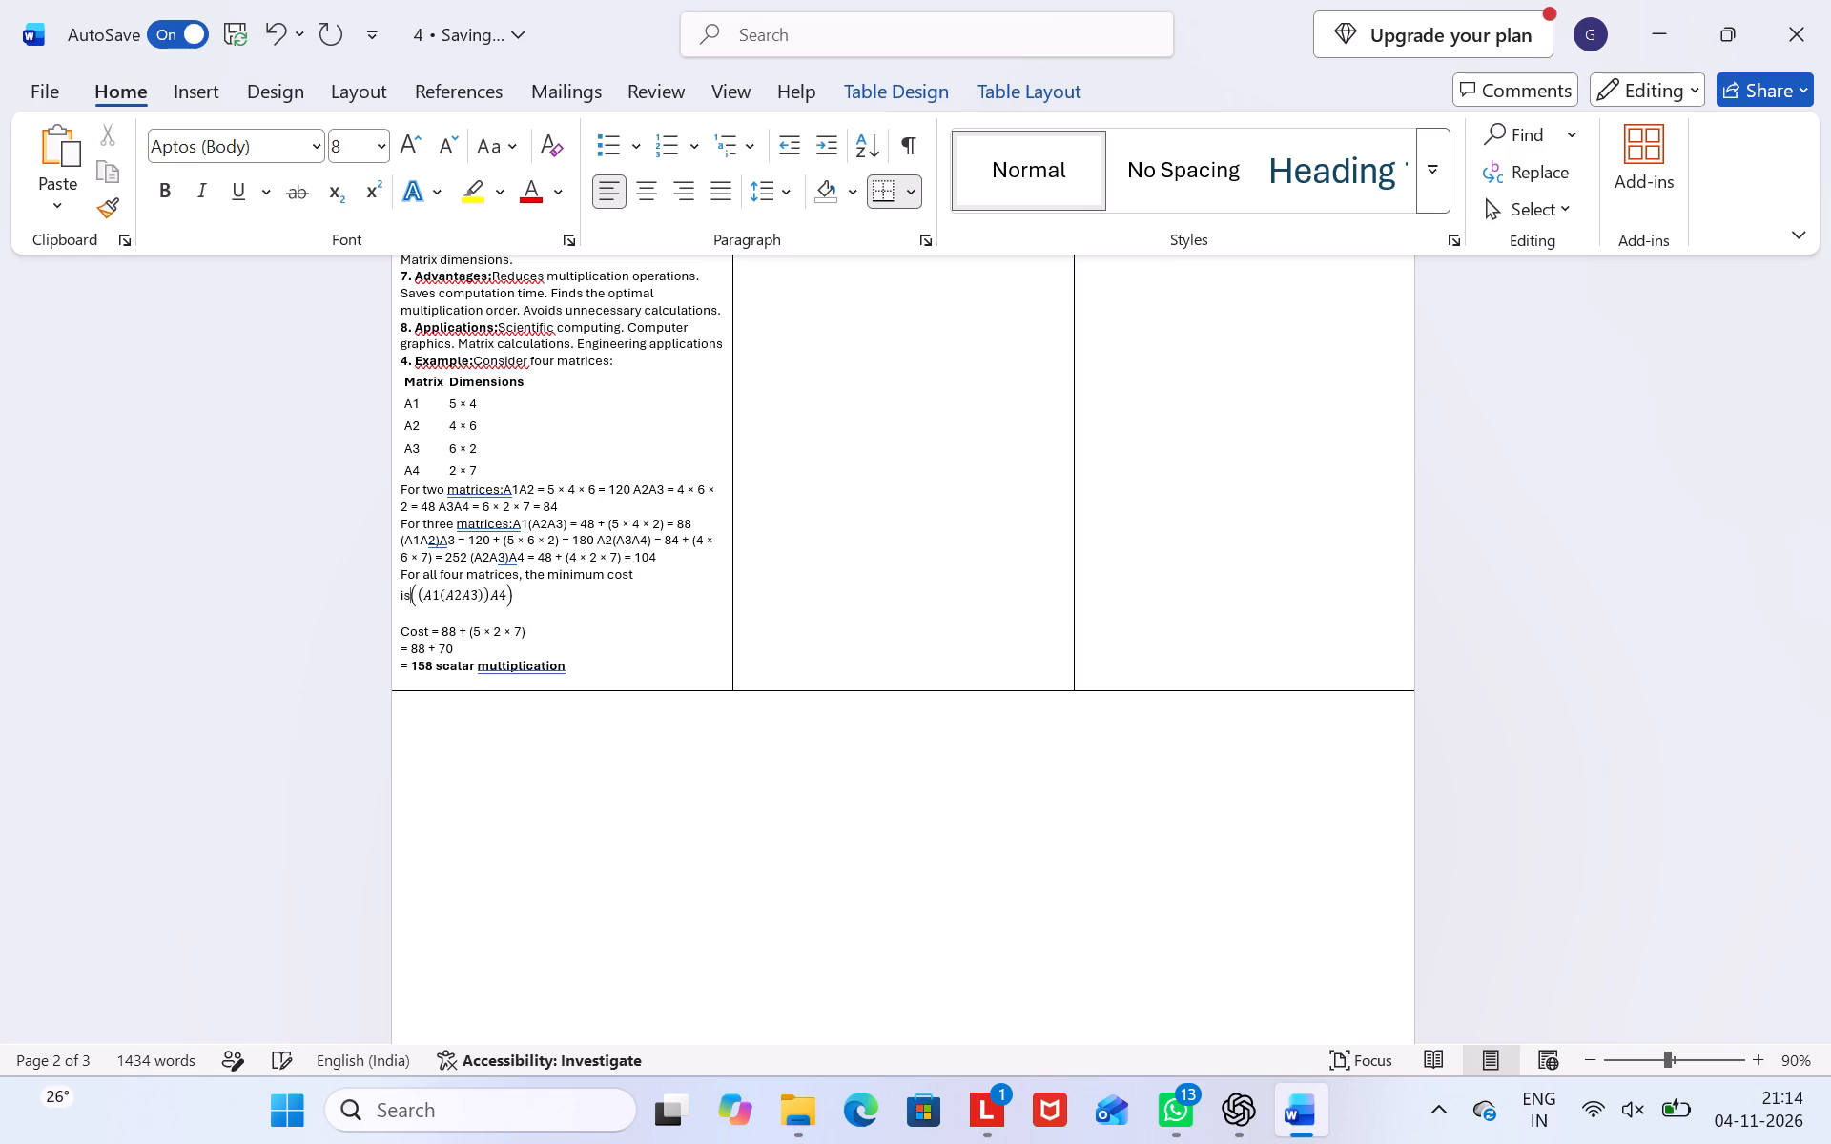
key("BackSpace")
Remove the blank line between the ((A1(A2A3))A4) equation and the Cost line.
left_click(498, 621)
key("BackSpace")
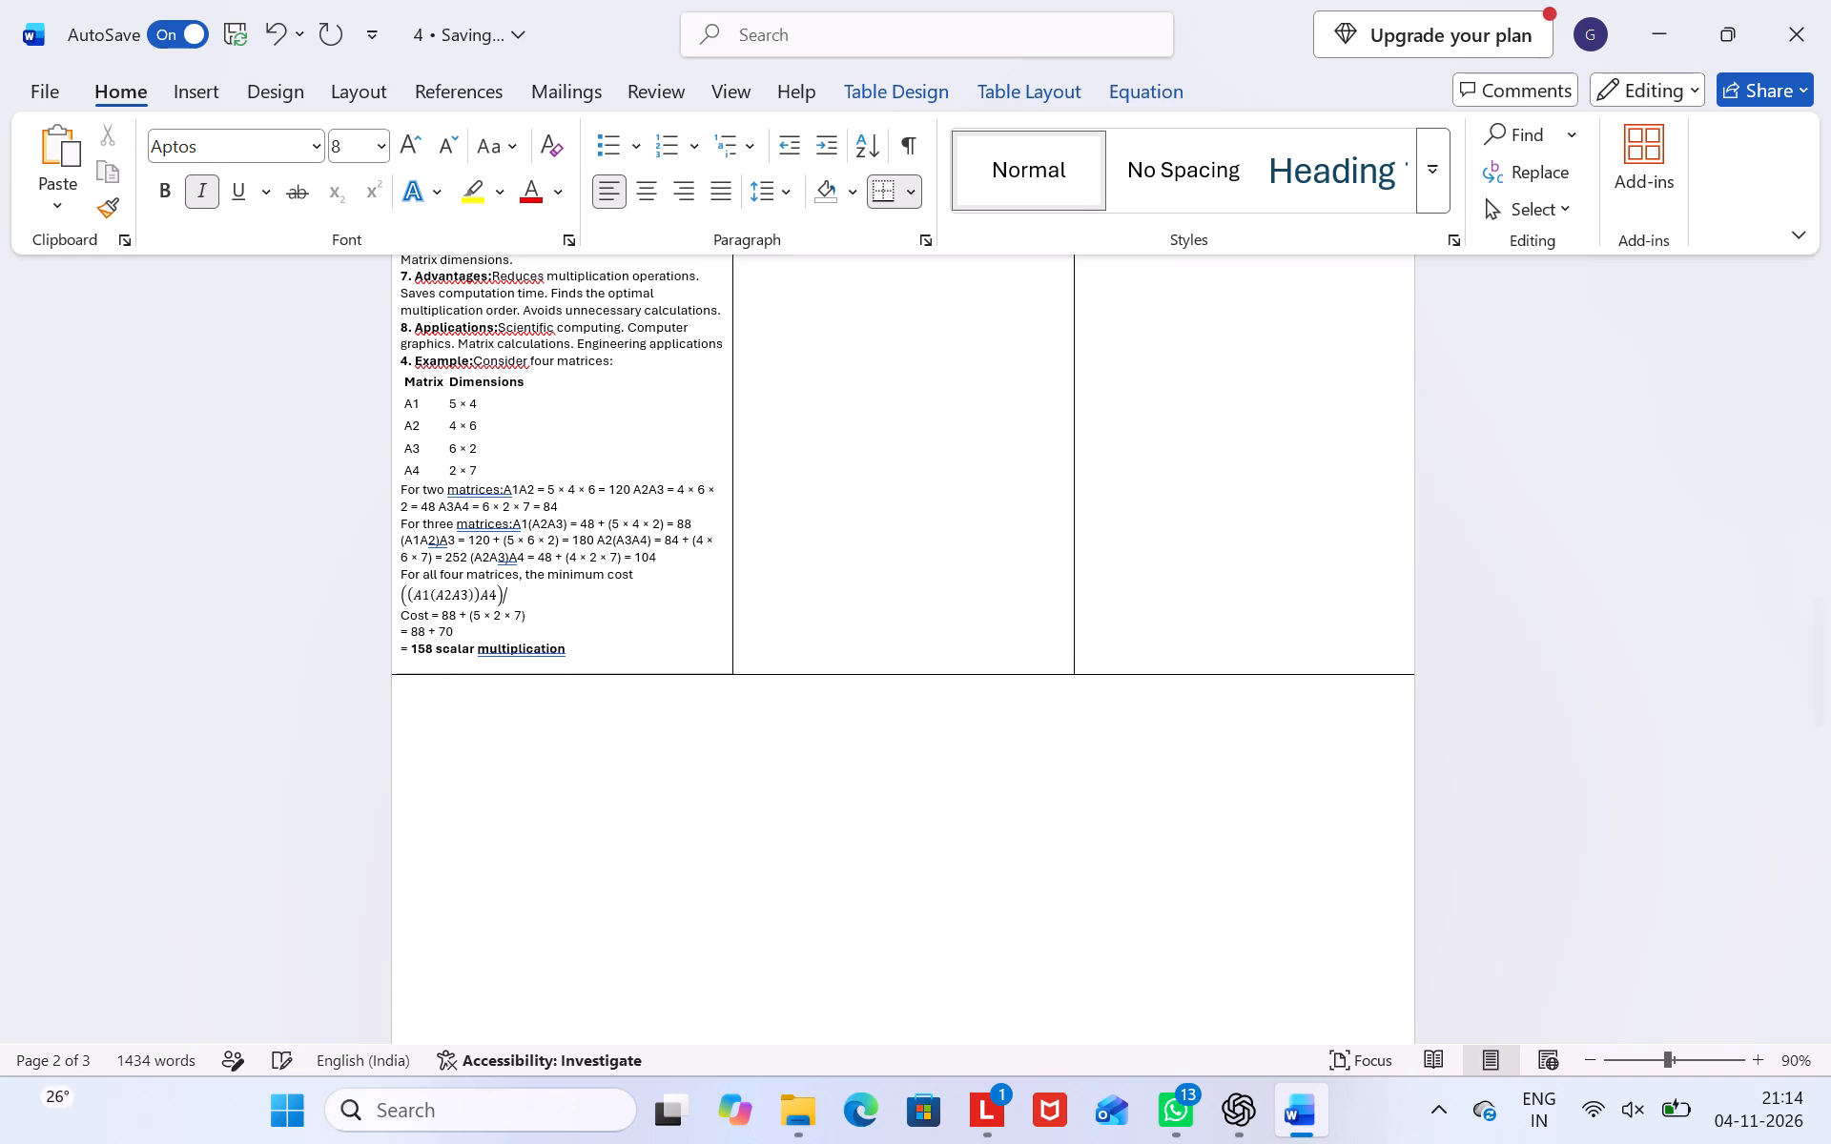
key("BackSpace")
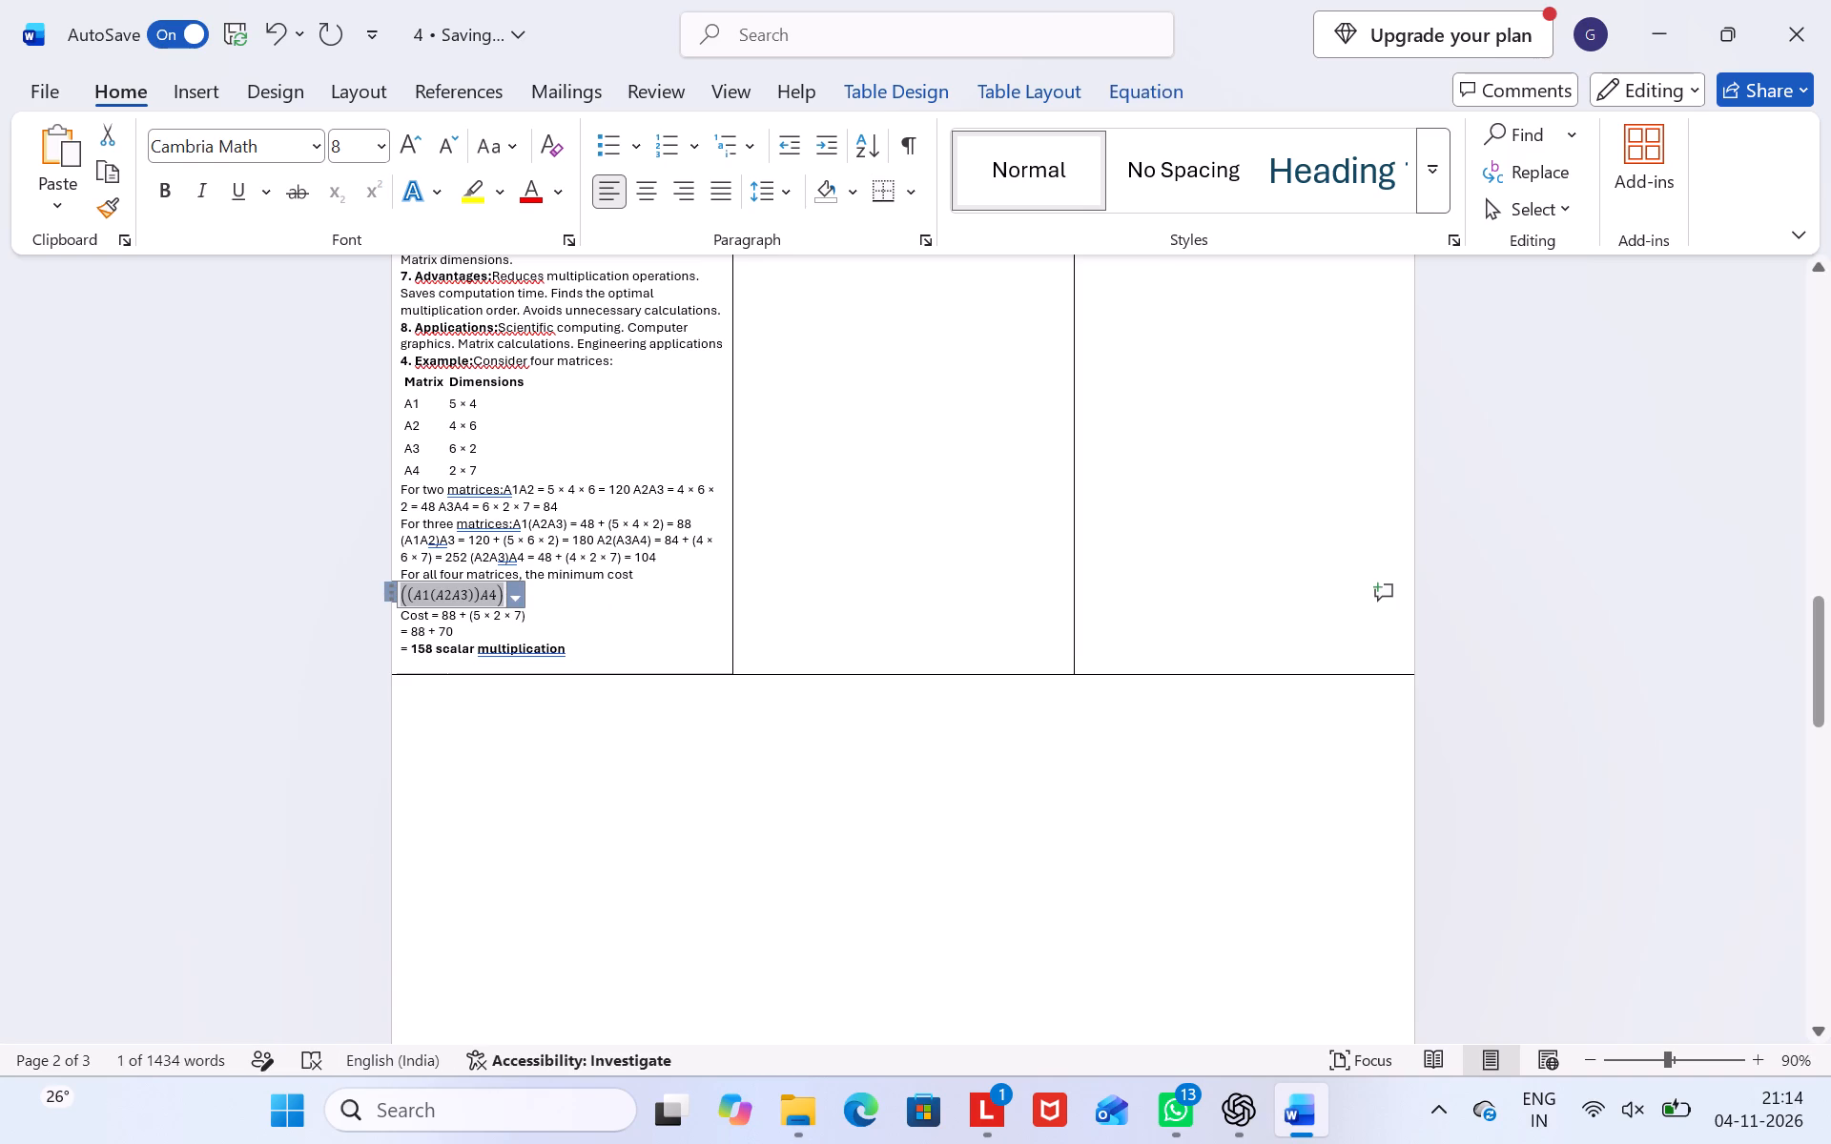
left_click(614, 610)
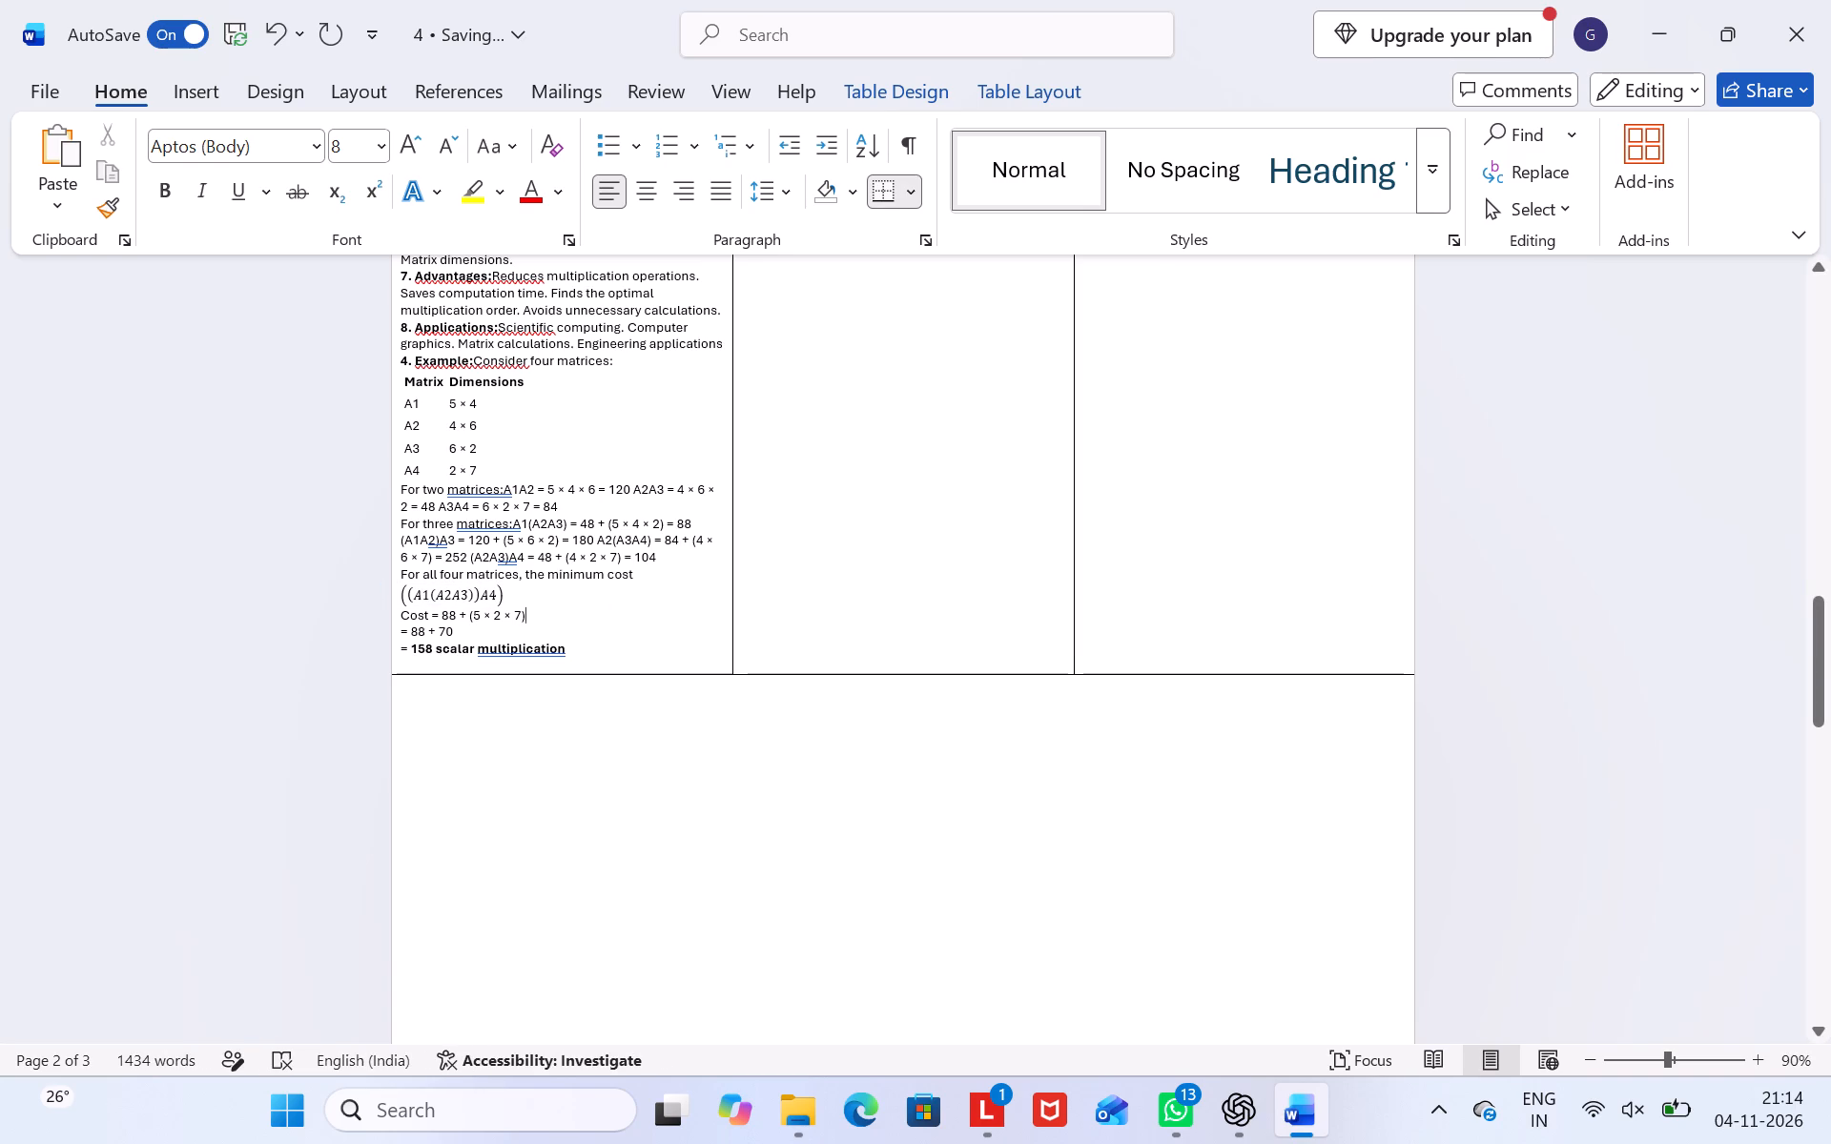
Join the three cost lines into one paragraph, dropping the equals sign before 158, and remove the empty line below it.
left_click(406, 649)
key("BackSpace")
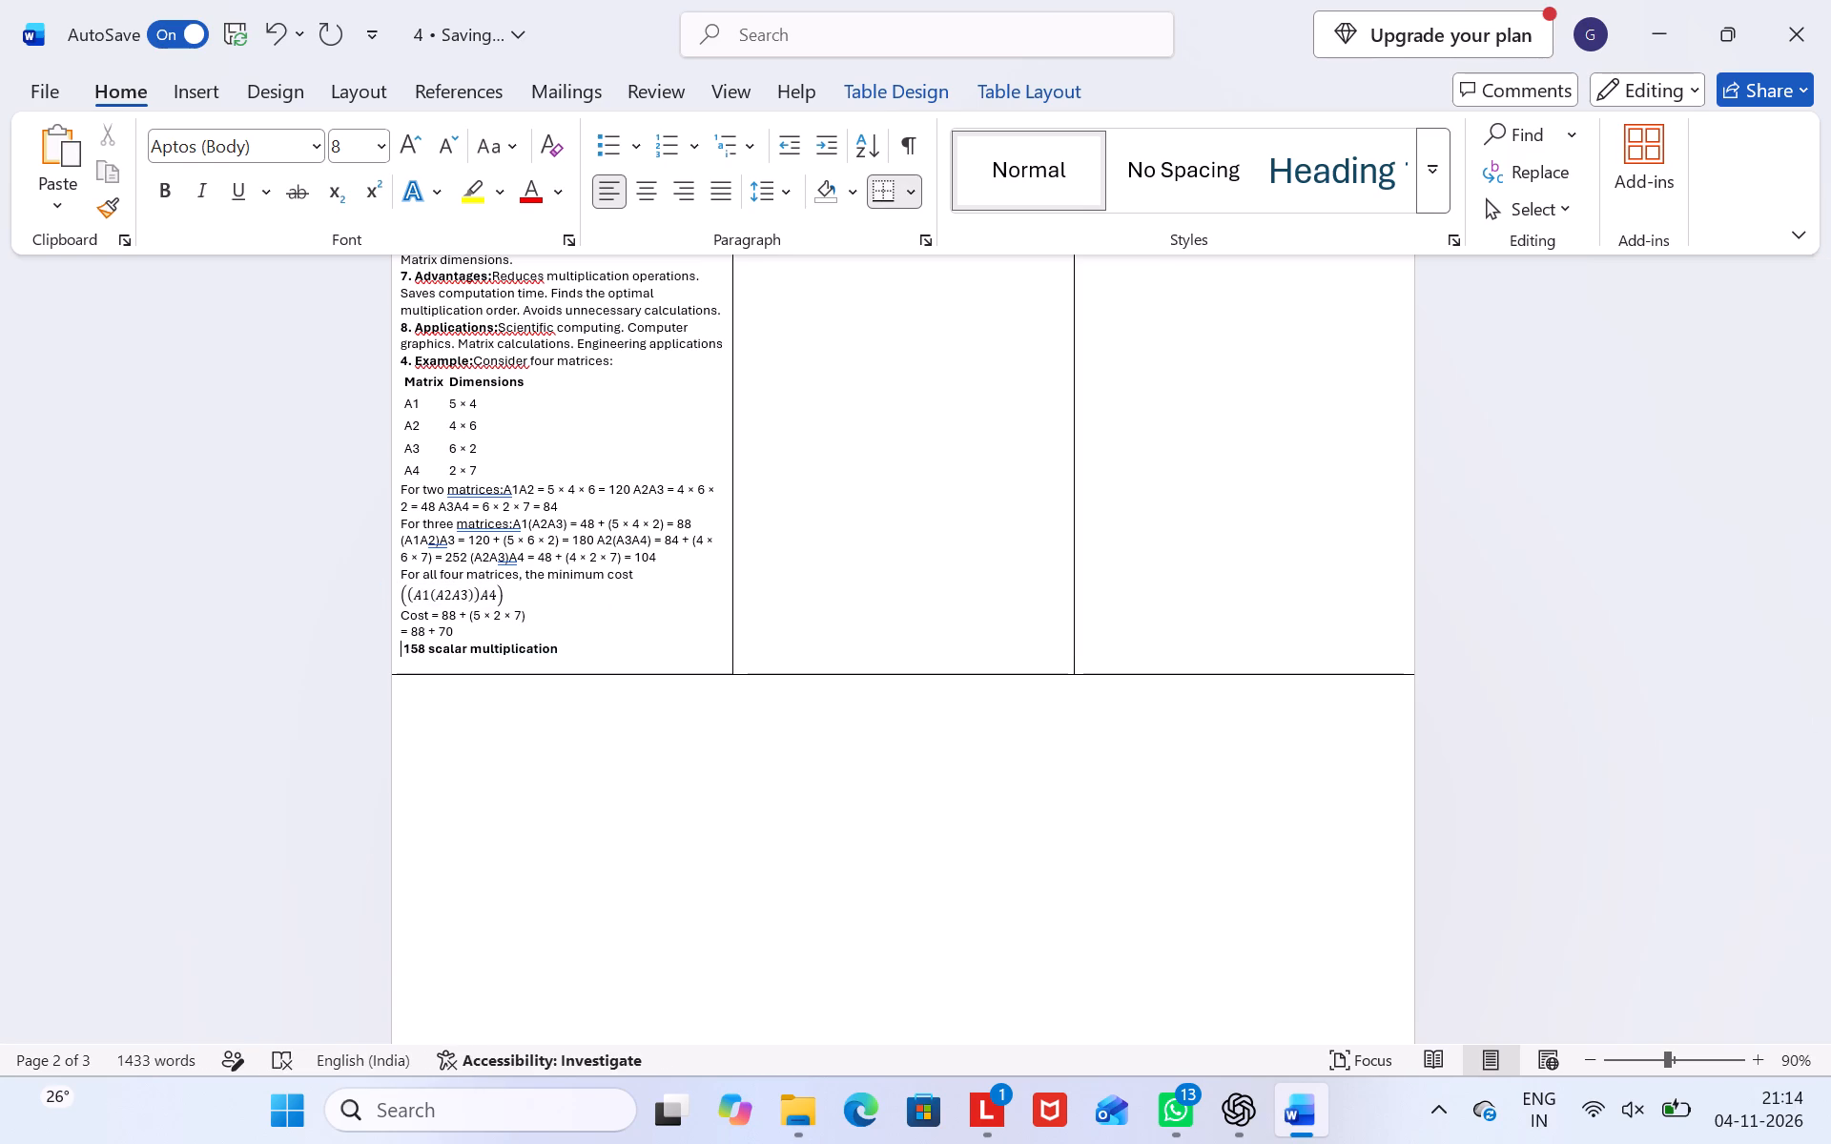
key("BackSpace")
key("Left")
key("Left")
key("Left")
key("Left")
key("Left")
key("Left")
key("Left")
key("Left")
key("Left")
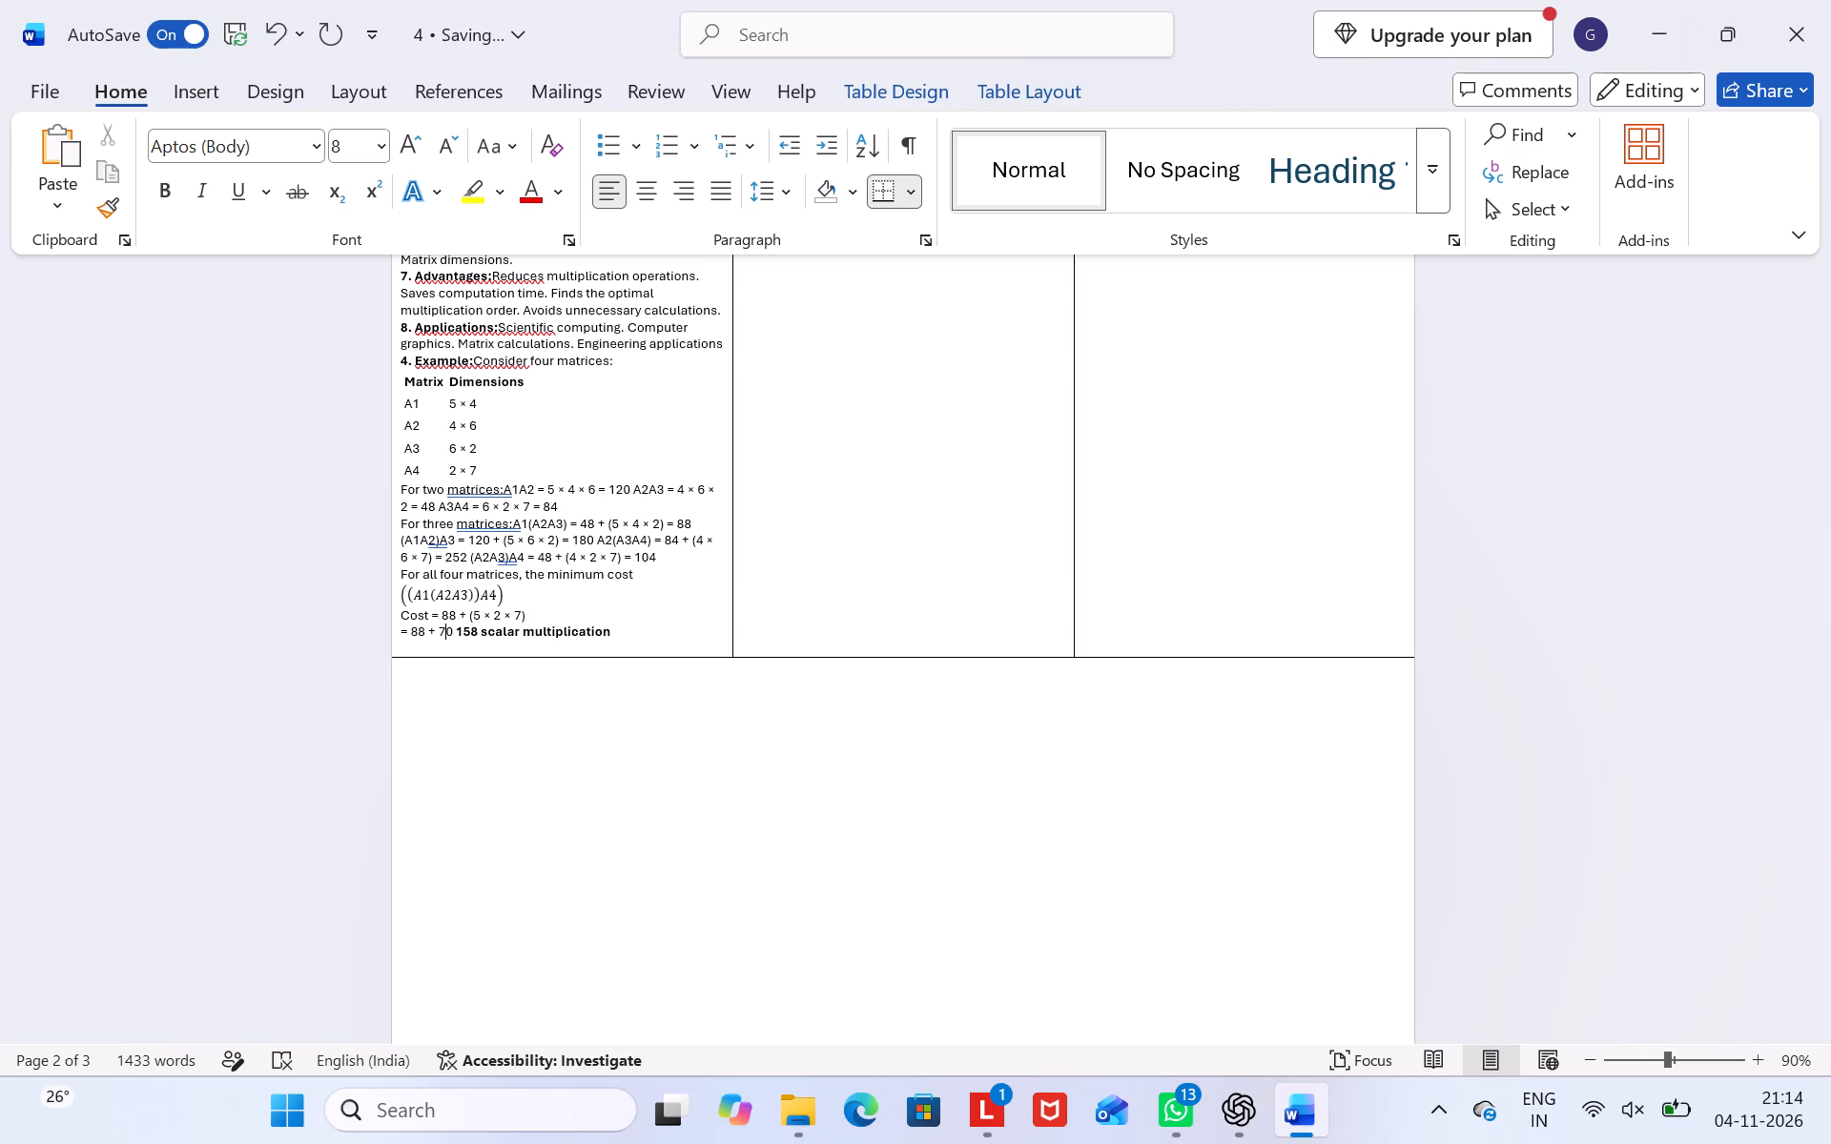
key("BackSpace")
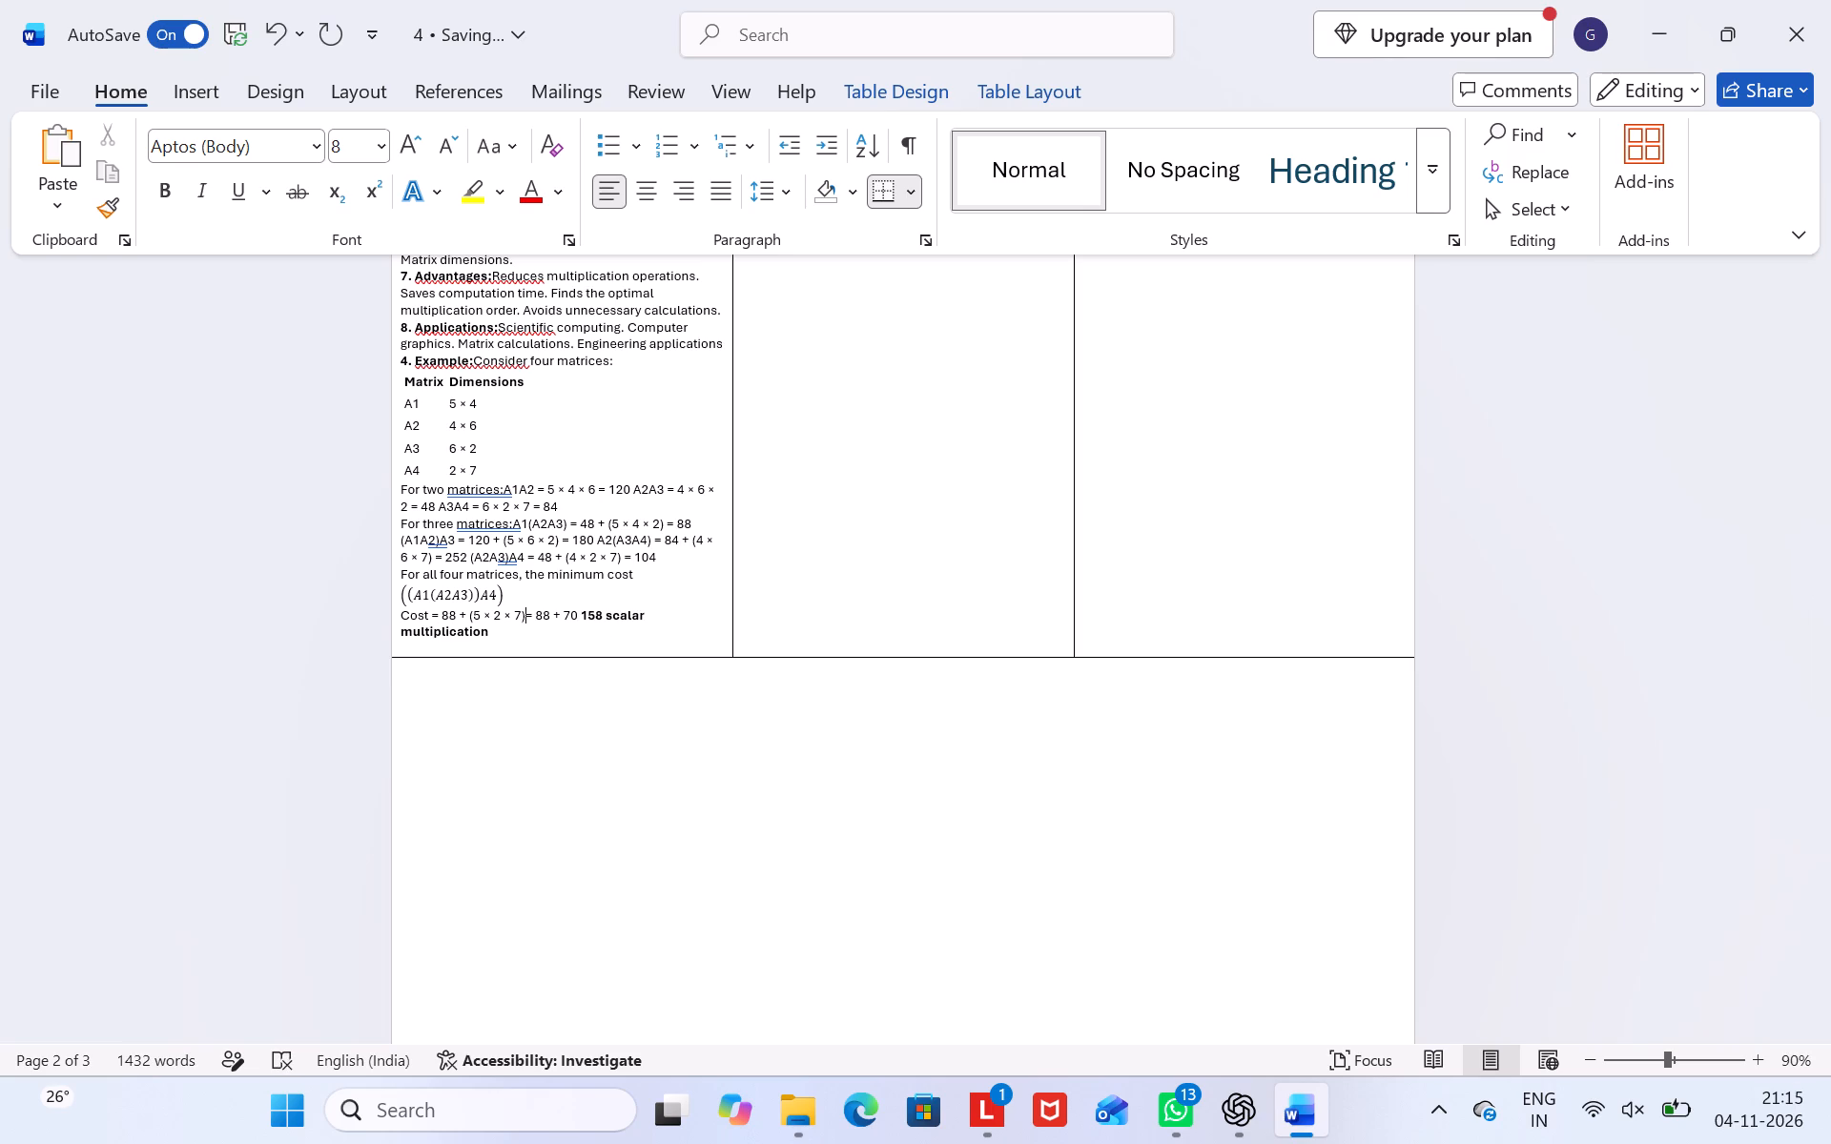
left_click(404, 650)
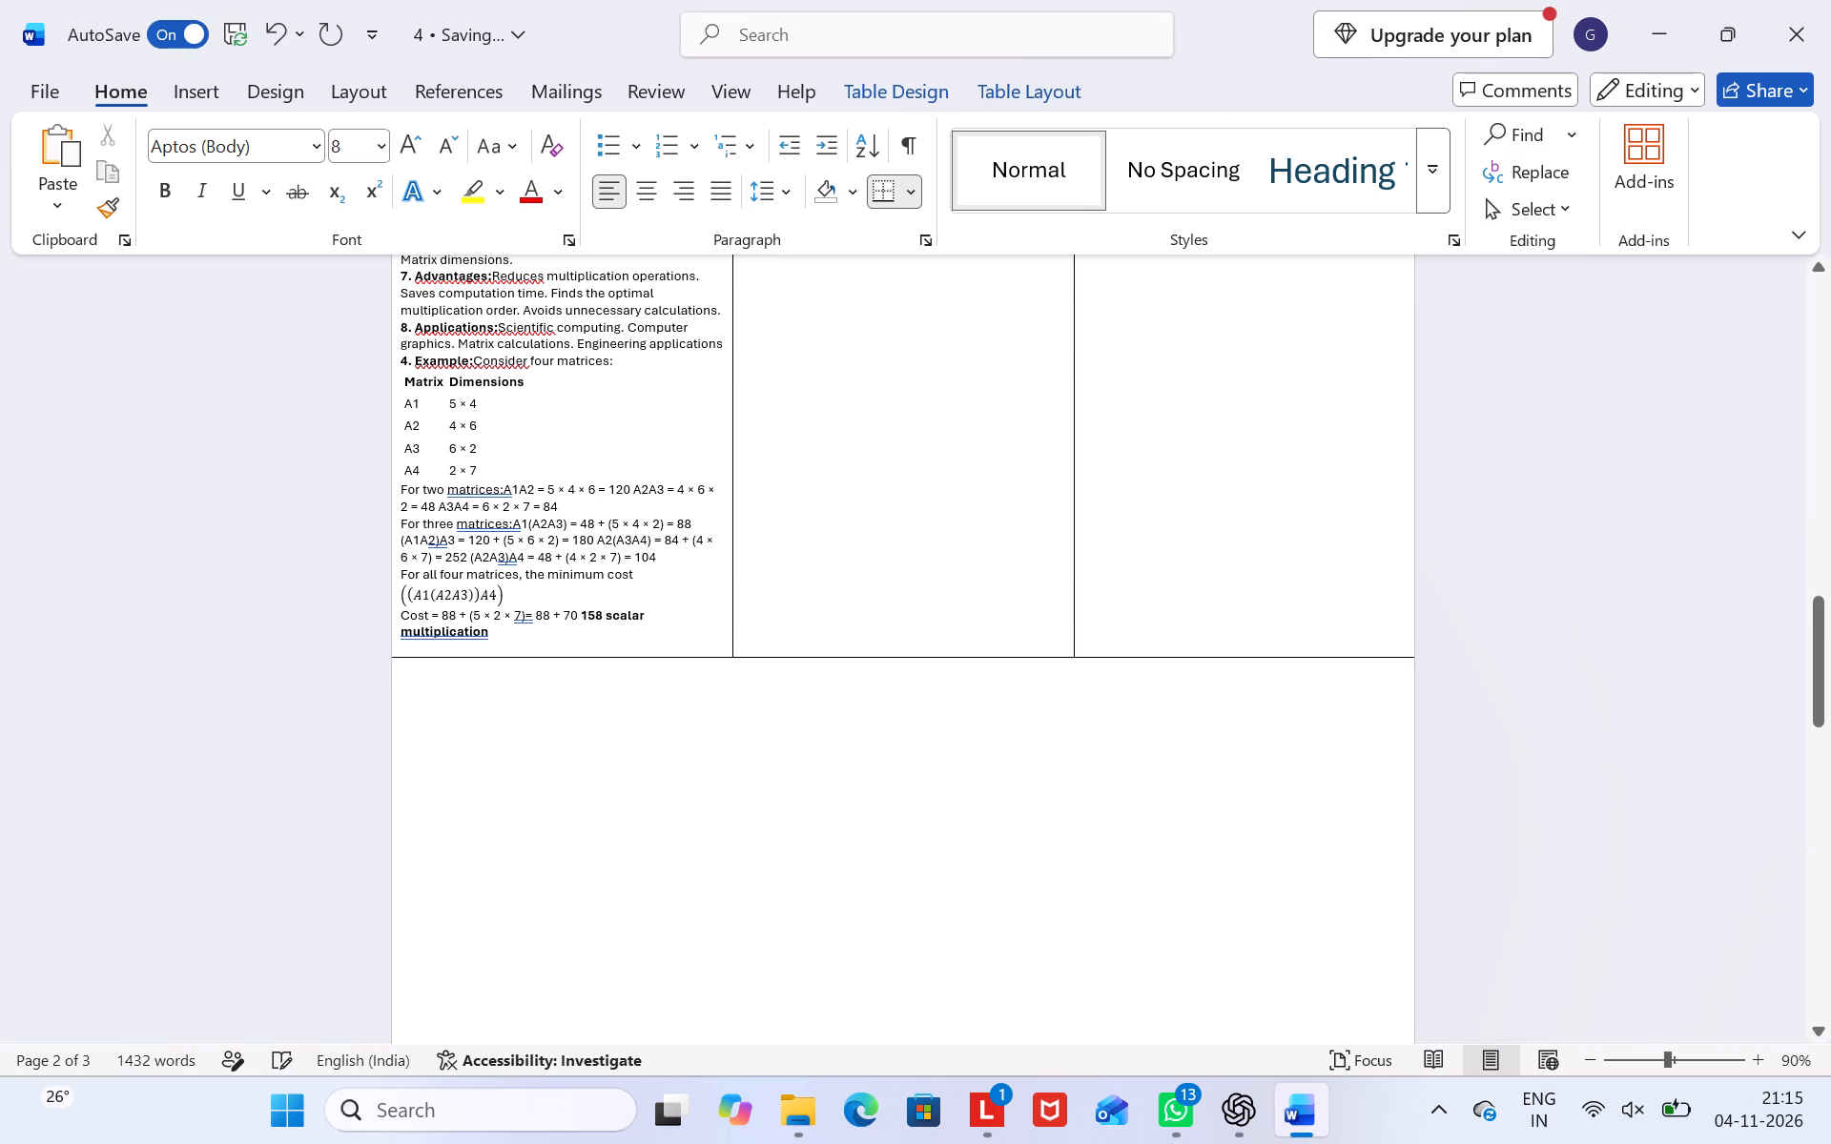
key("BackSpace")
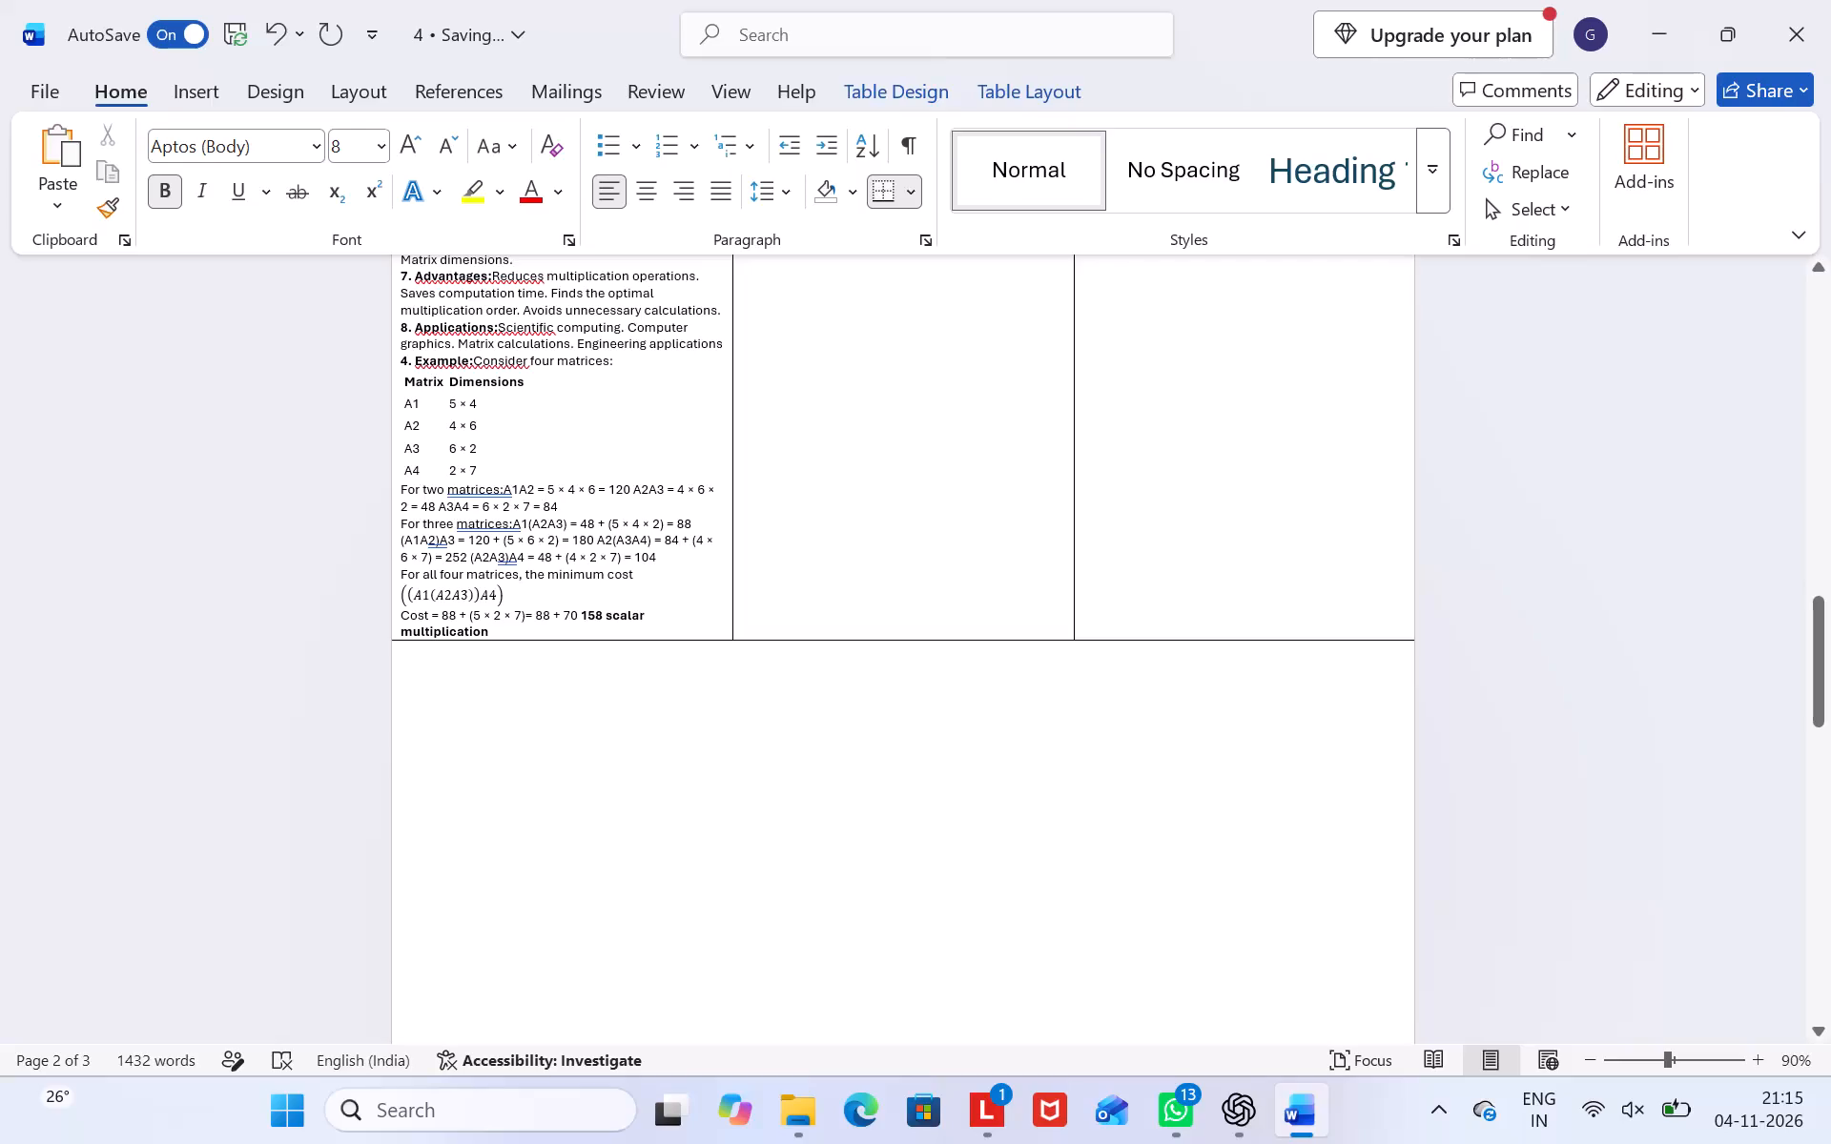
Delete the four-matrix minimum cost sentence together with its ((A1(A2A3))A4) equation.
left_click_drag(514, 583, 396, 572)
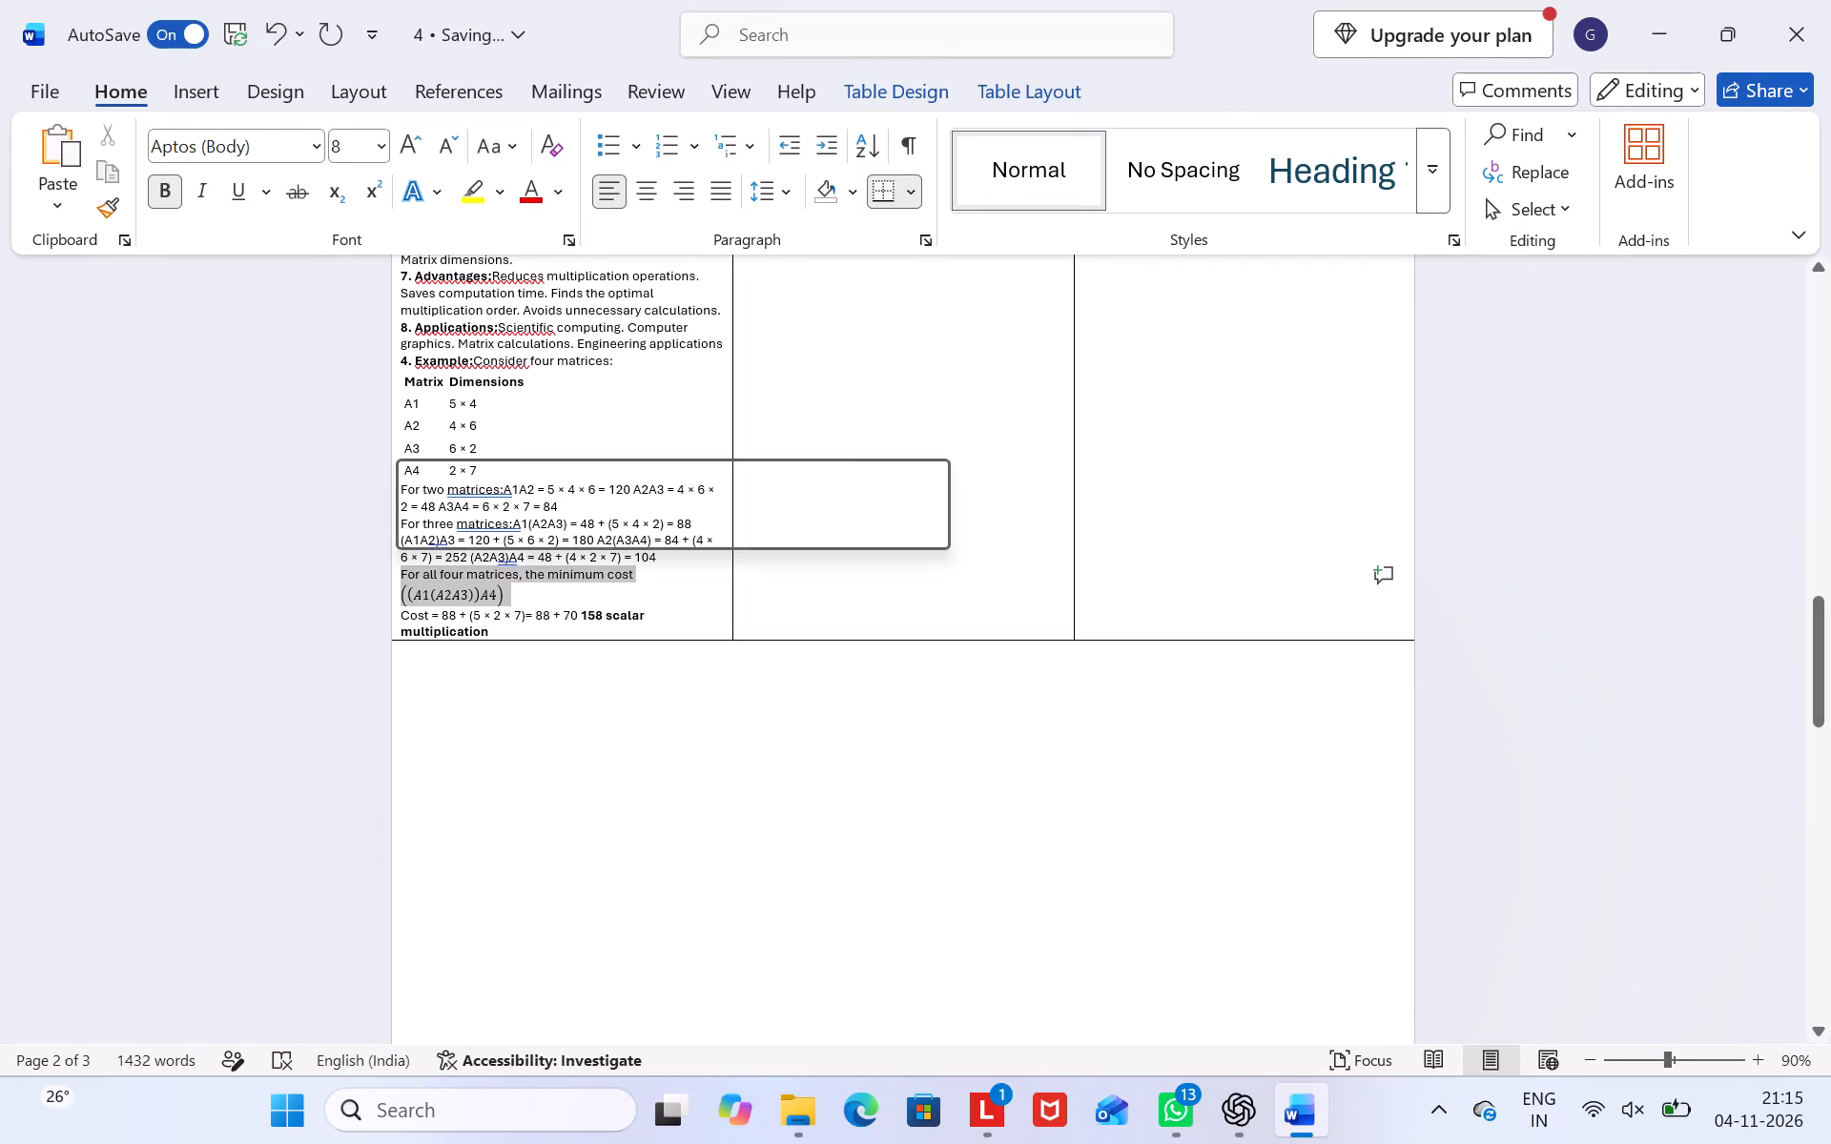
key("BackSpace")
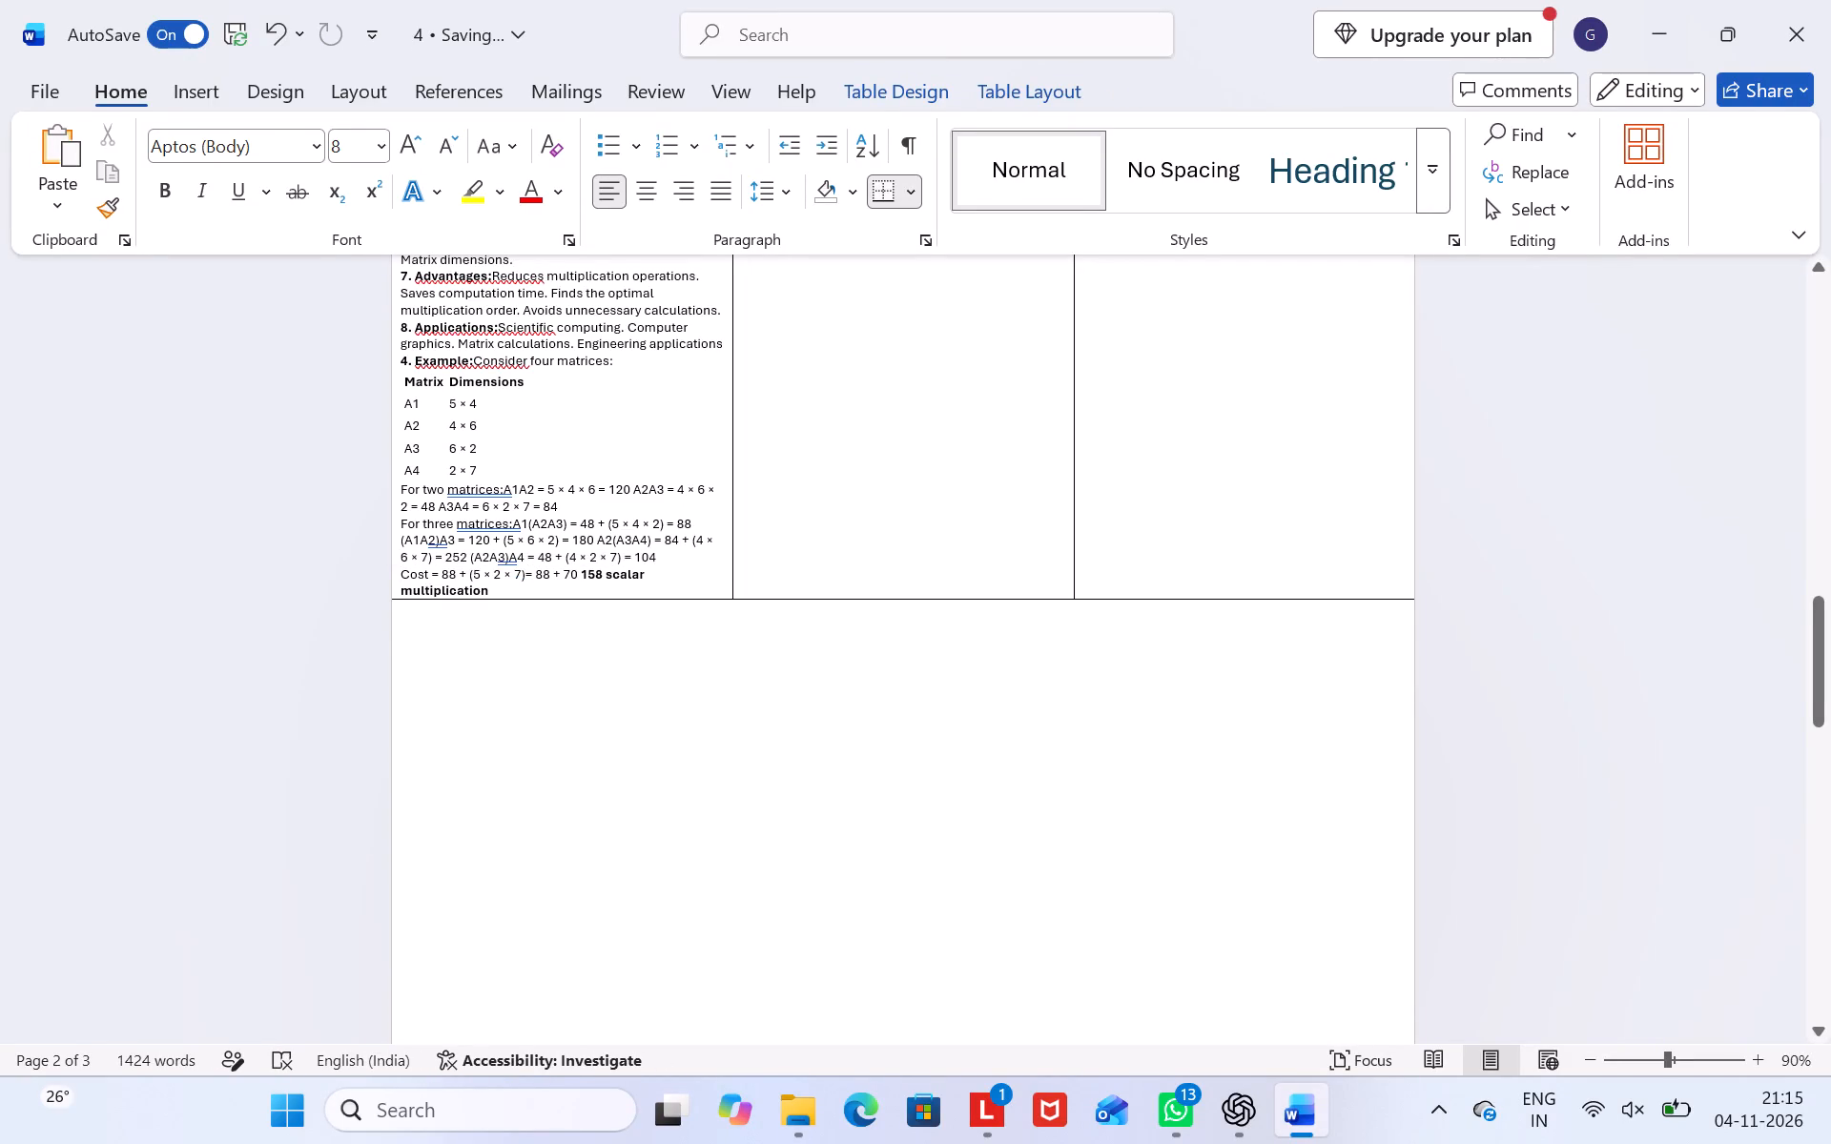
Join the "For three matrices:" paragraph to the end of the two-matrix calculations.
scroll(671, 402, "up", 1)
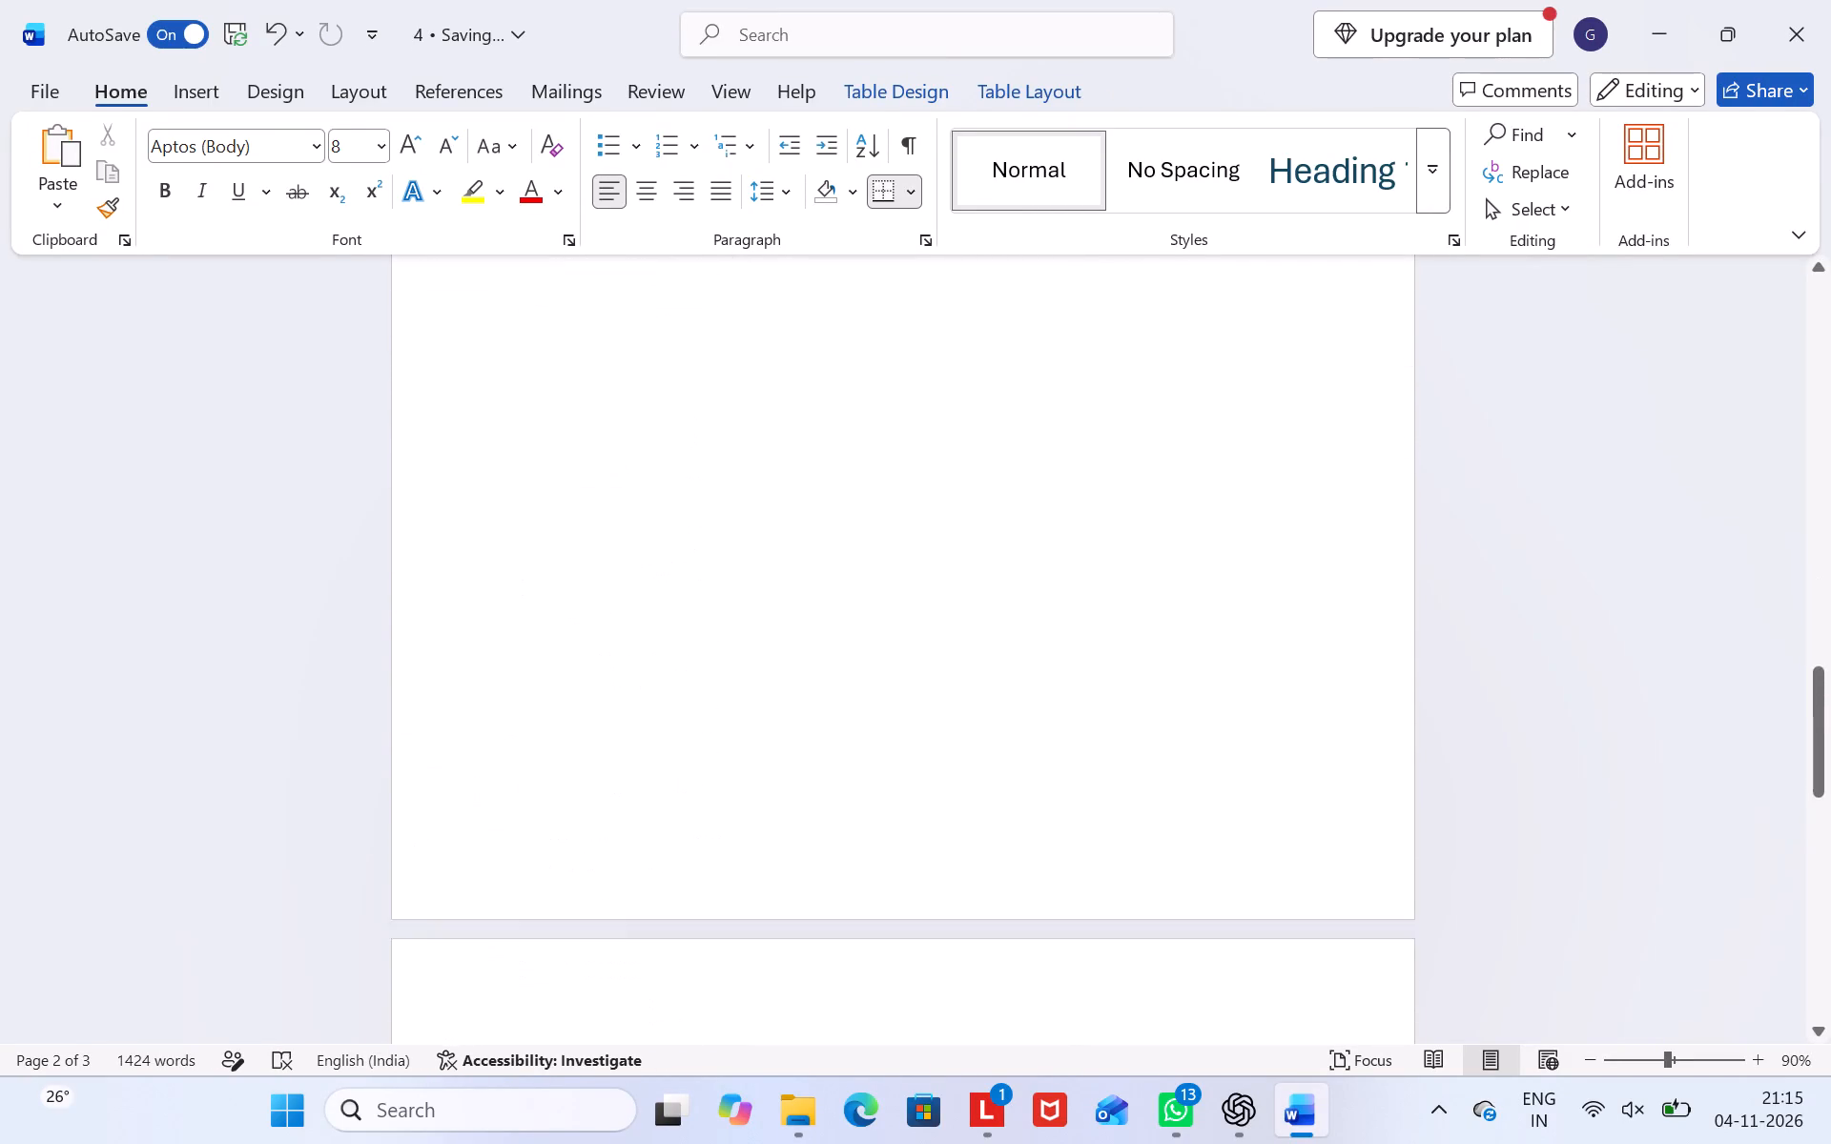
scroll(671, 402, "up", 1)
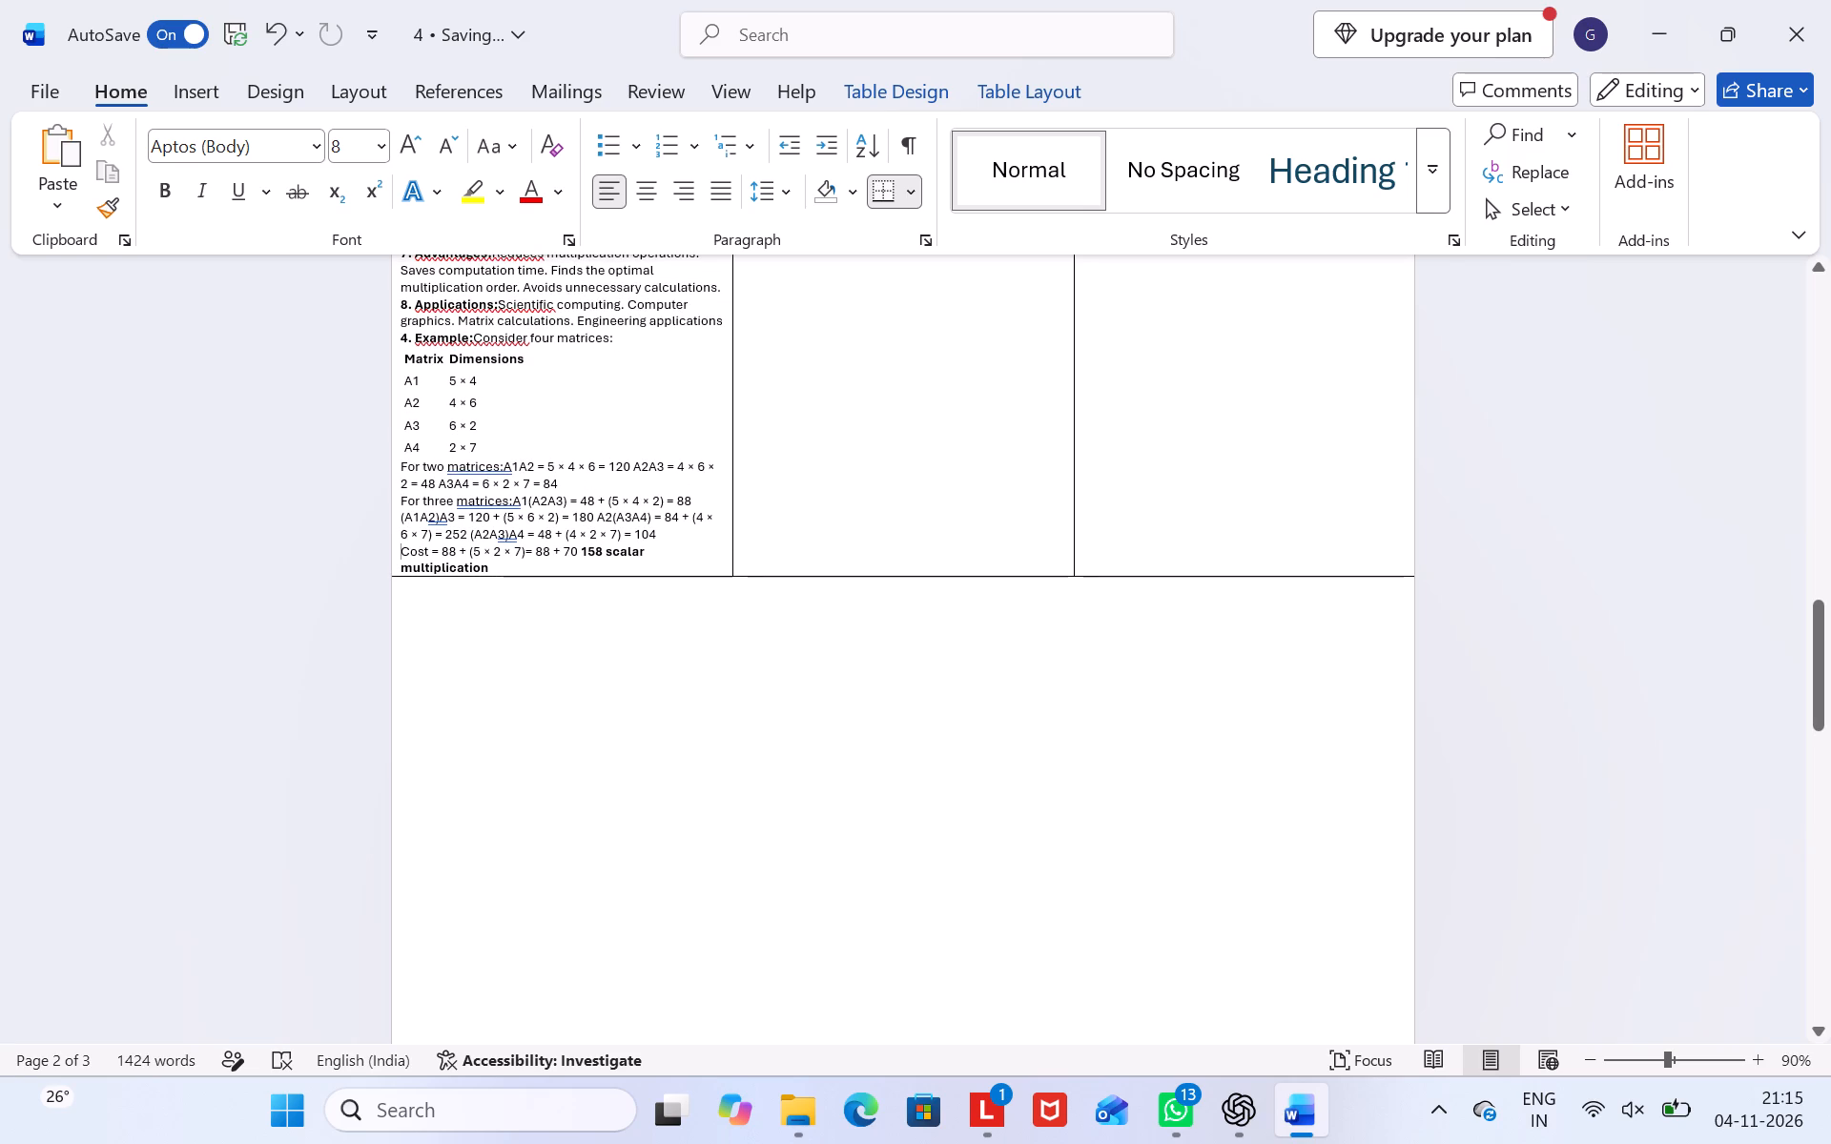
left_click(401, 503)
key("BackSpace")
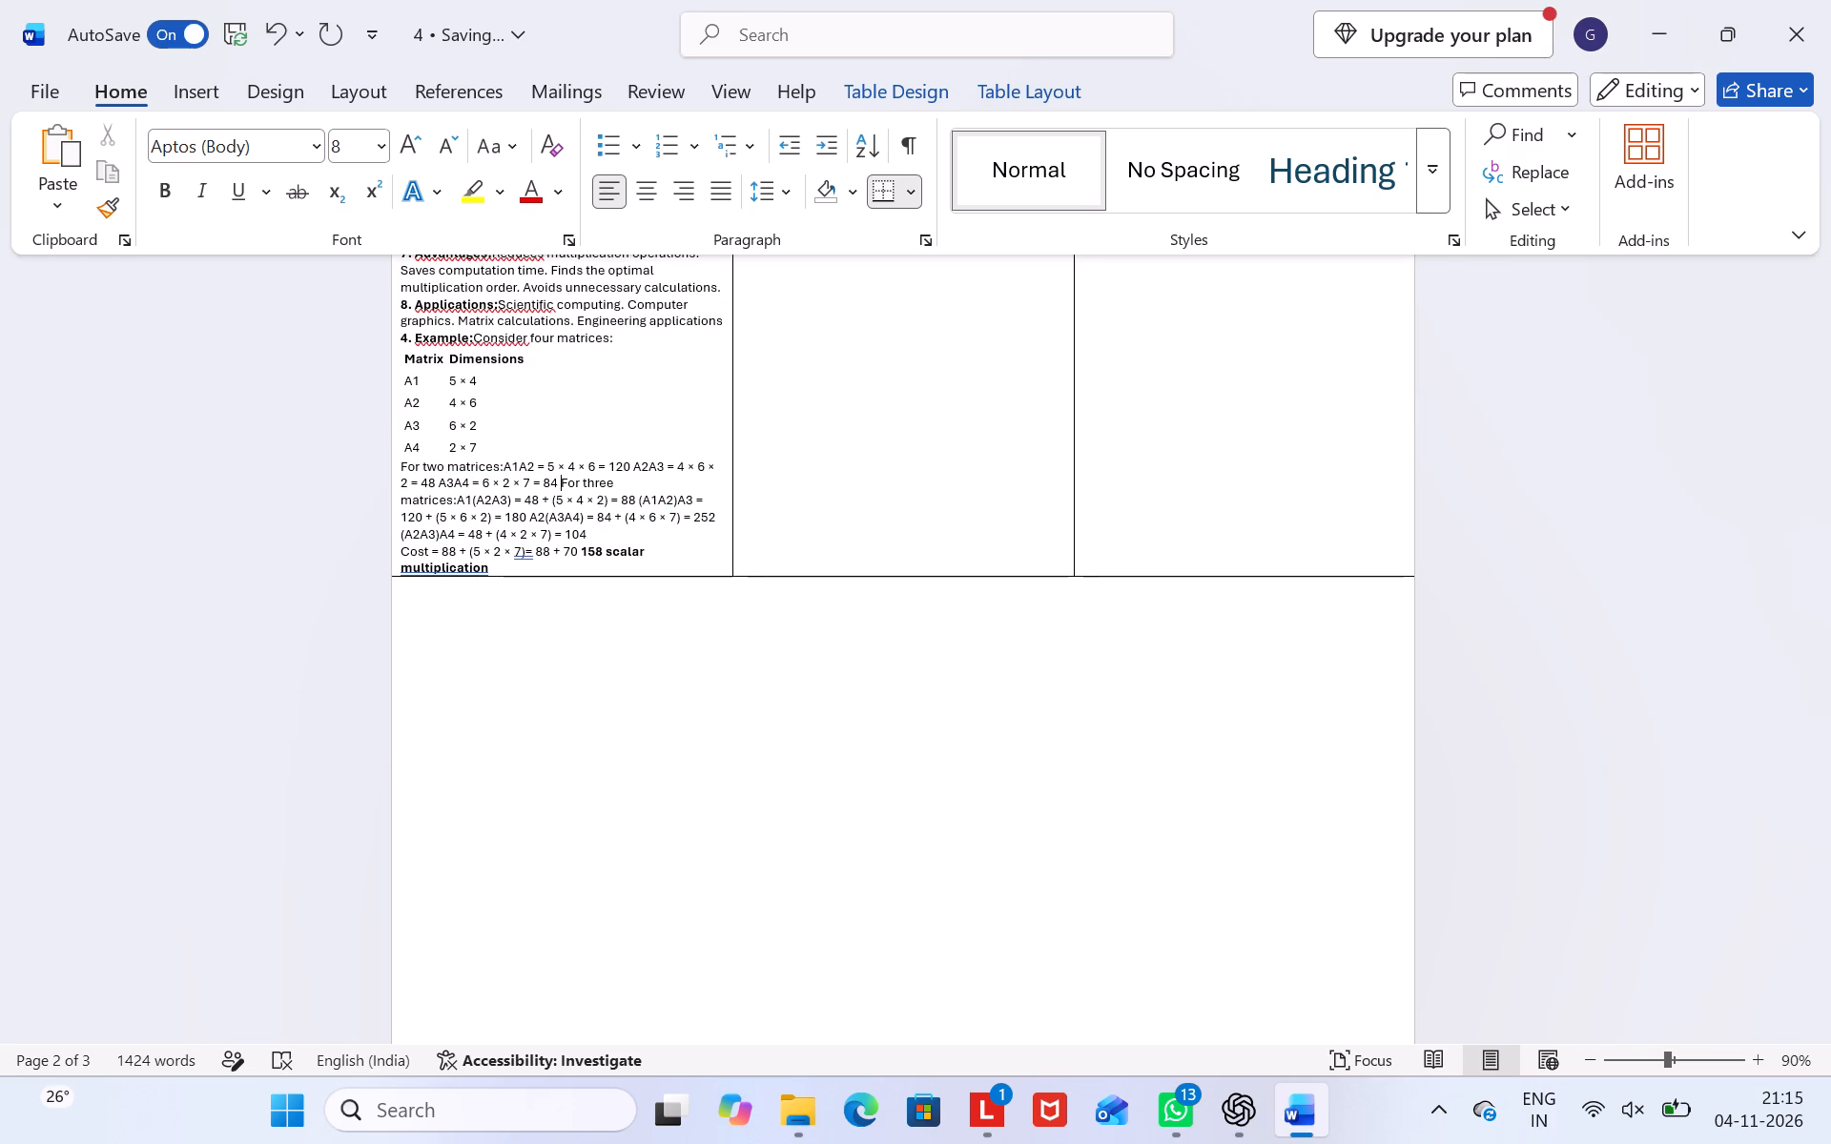
Delete all the two-matrix, three-matrix and cost calculations below the matrix dimensions table in Q7.
scroll(484, 407, "up", 1)
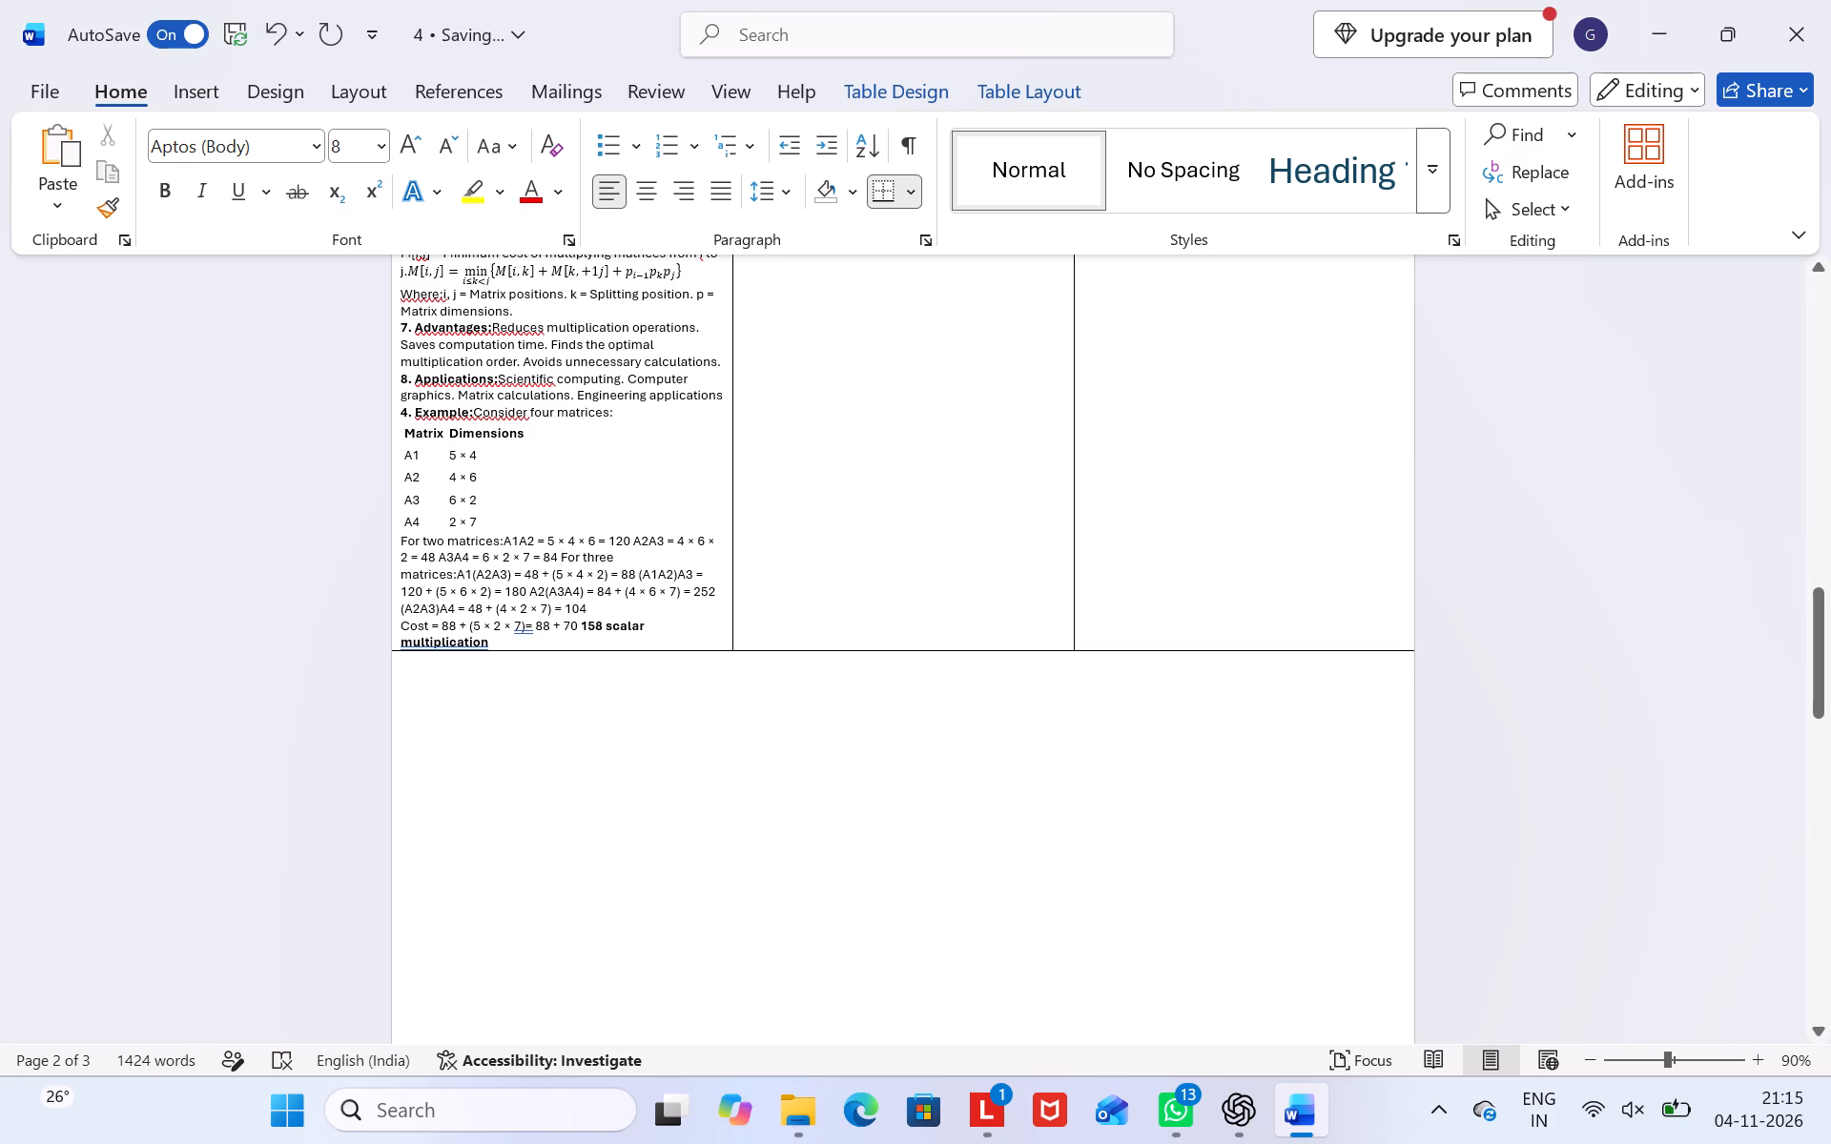
left_click_drag(493, 635, 407, 543)
key("BackSpace")
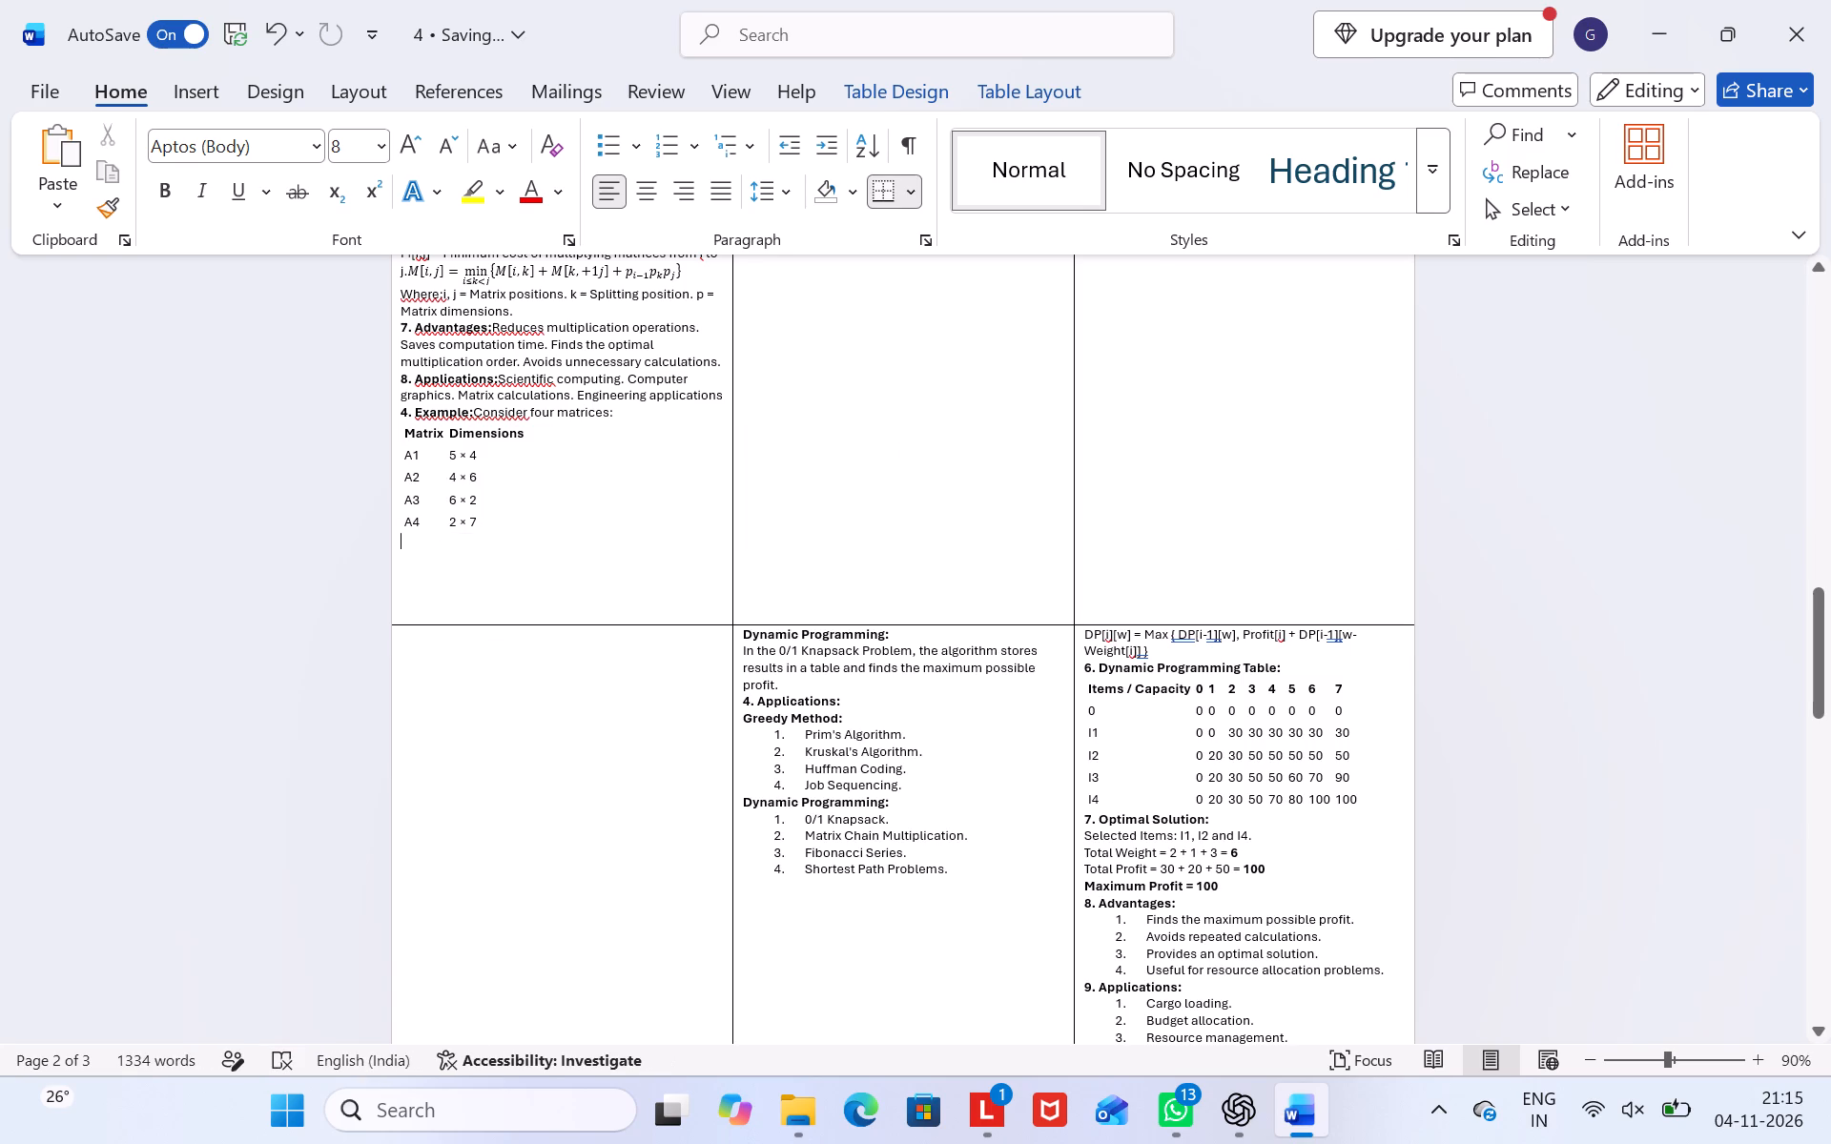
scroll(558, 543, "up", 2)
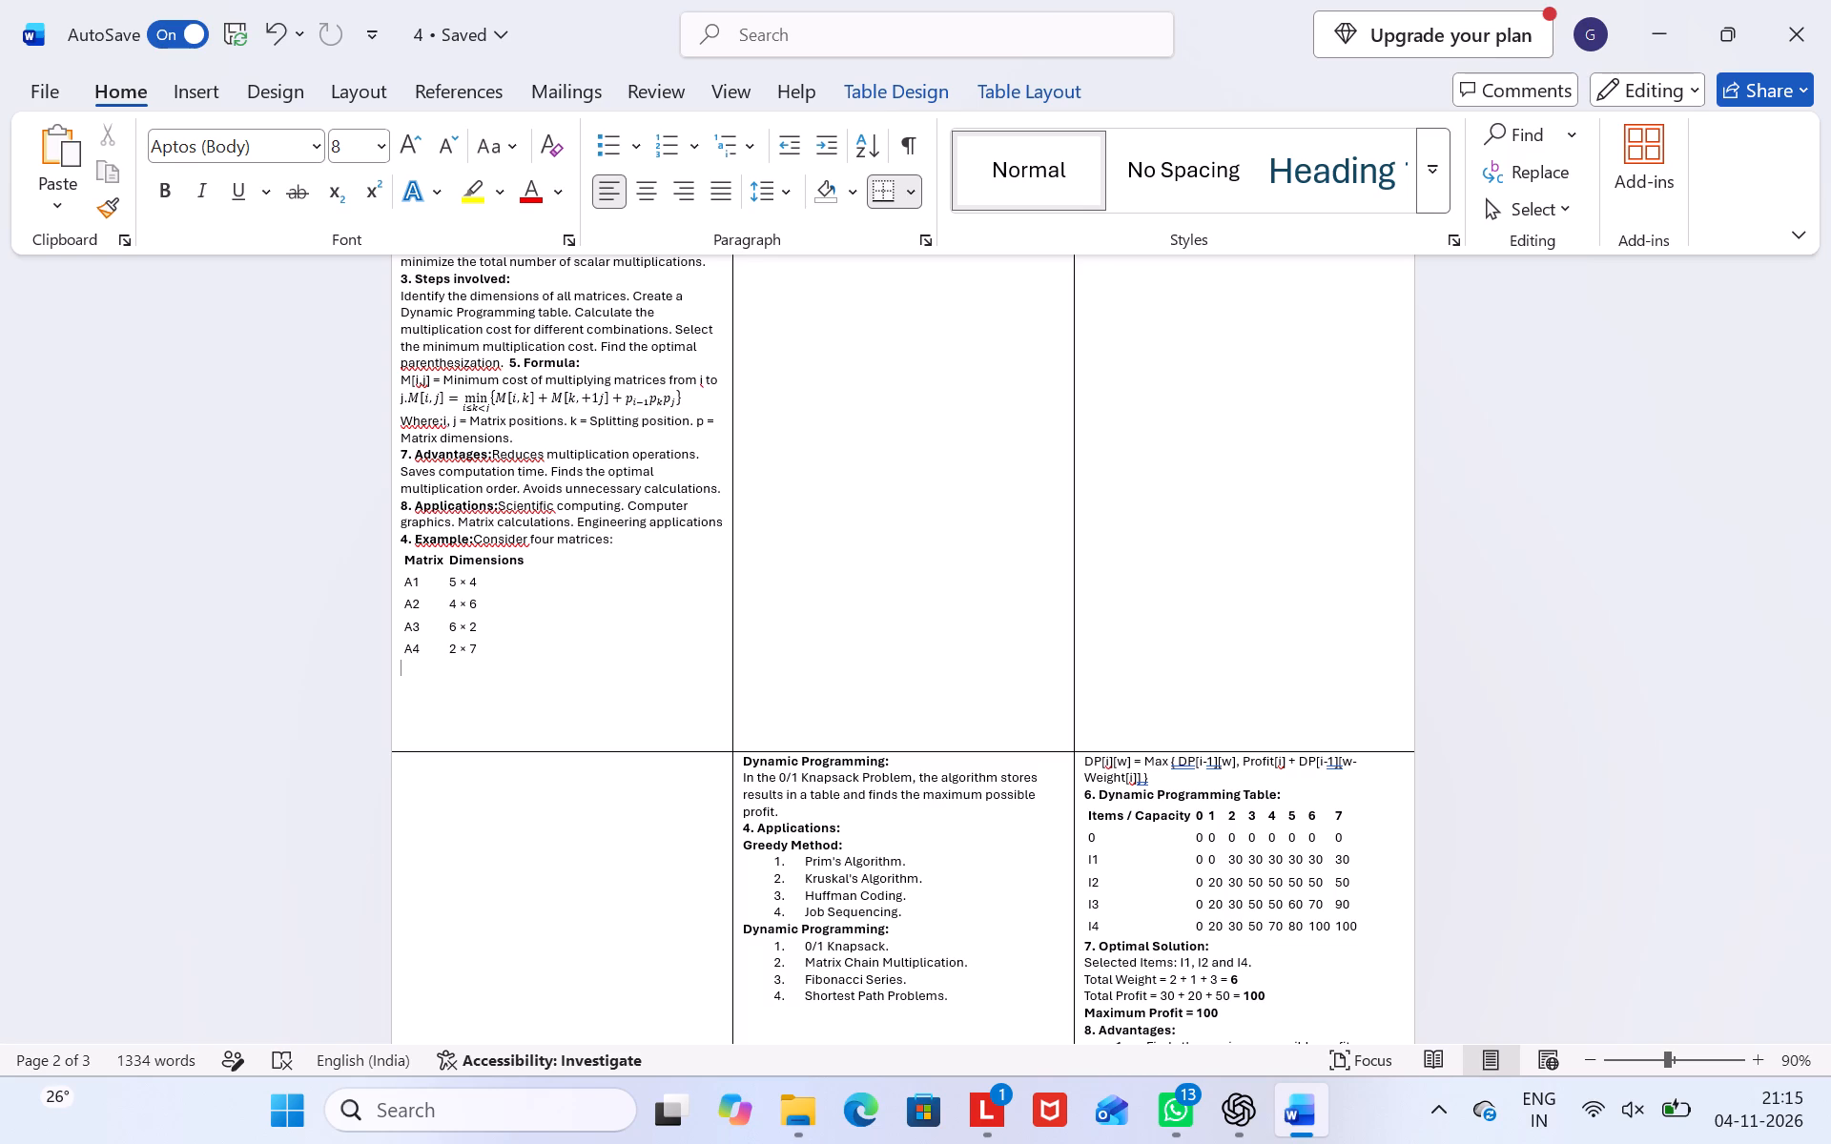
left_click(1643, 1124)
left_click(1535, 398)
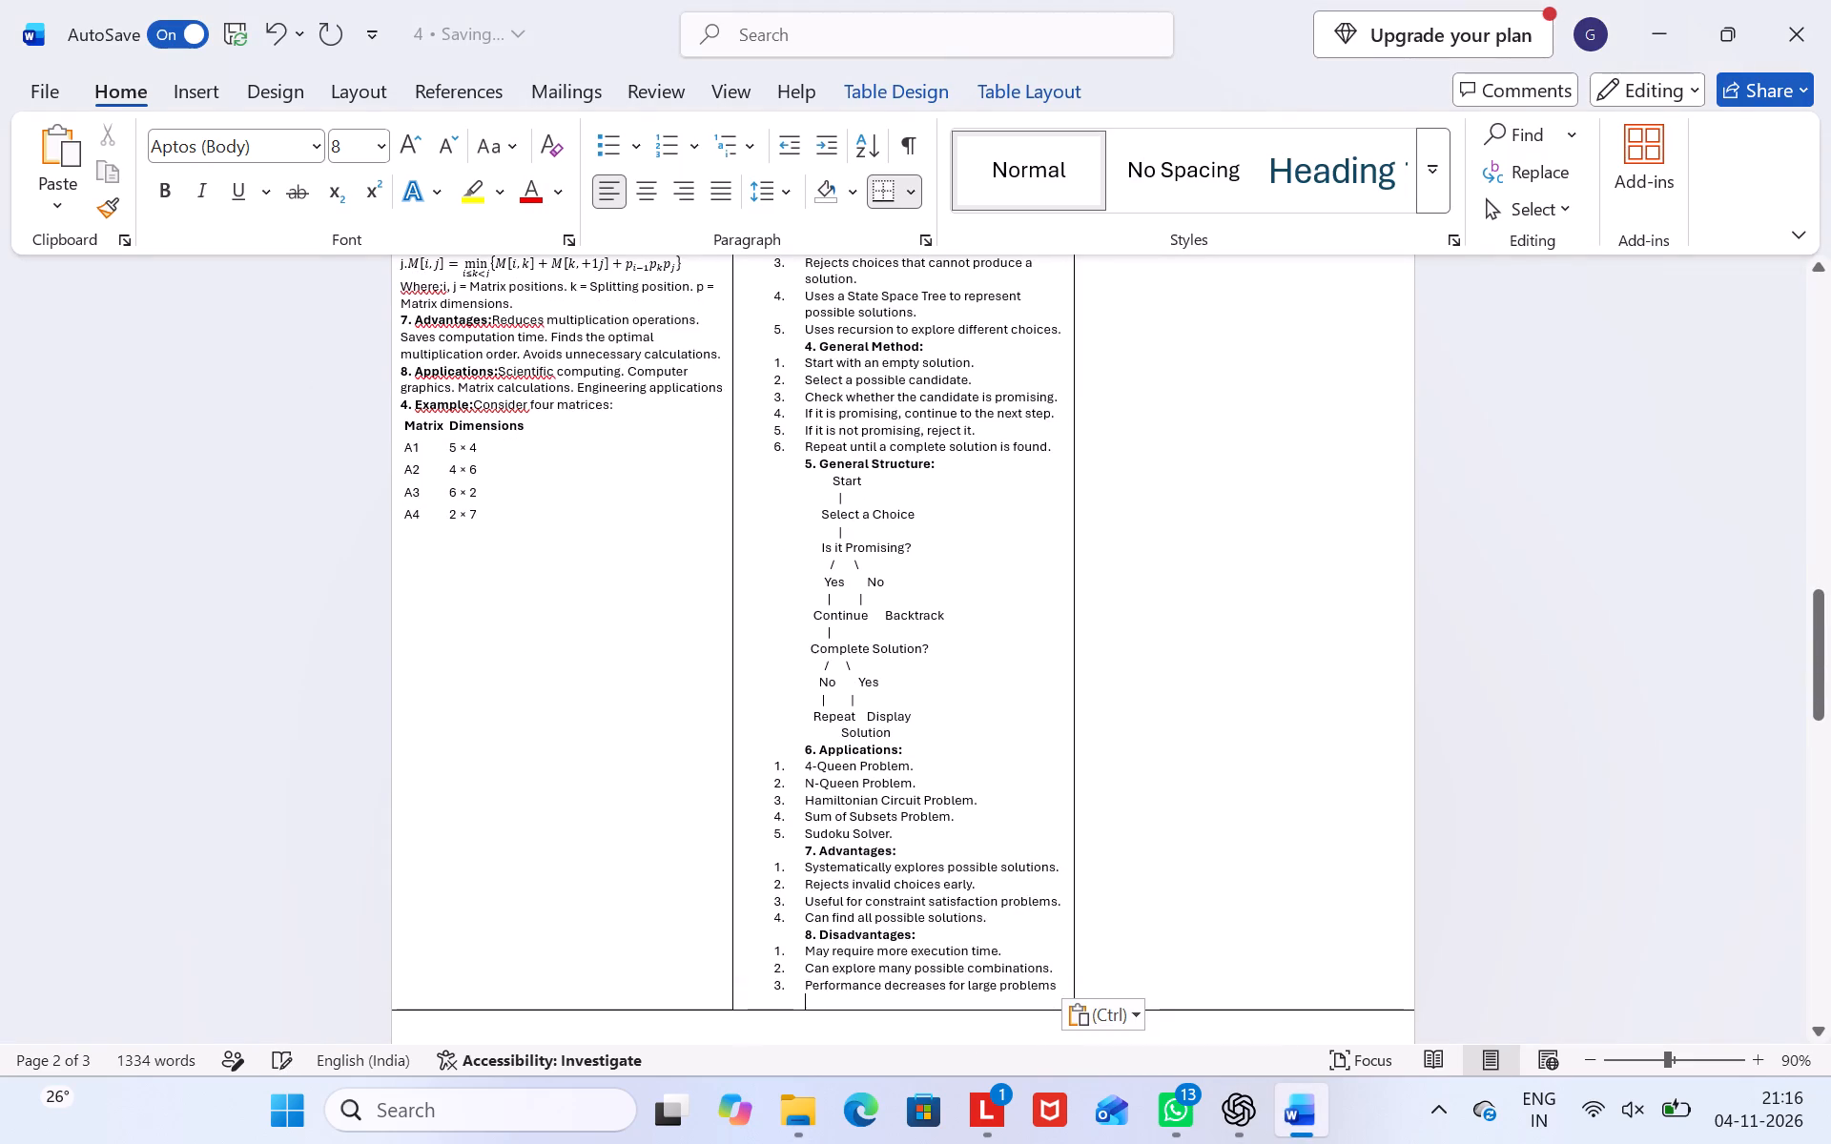
Delete the entire "5. General Structure:" section from Q8, including its heading and the flowchart below it.
scroll(780, 716, "up", 1)
scroll(780, 716, "down", 1)
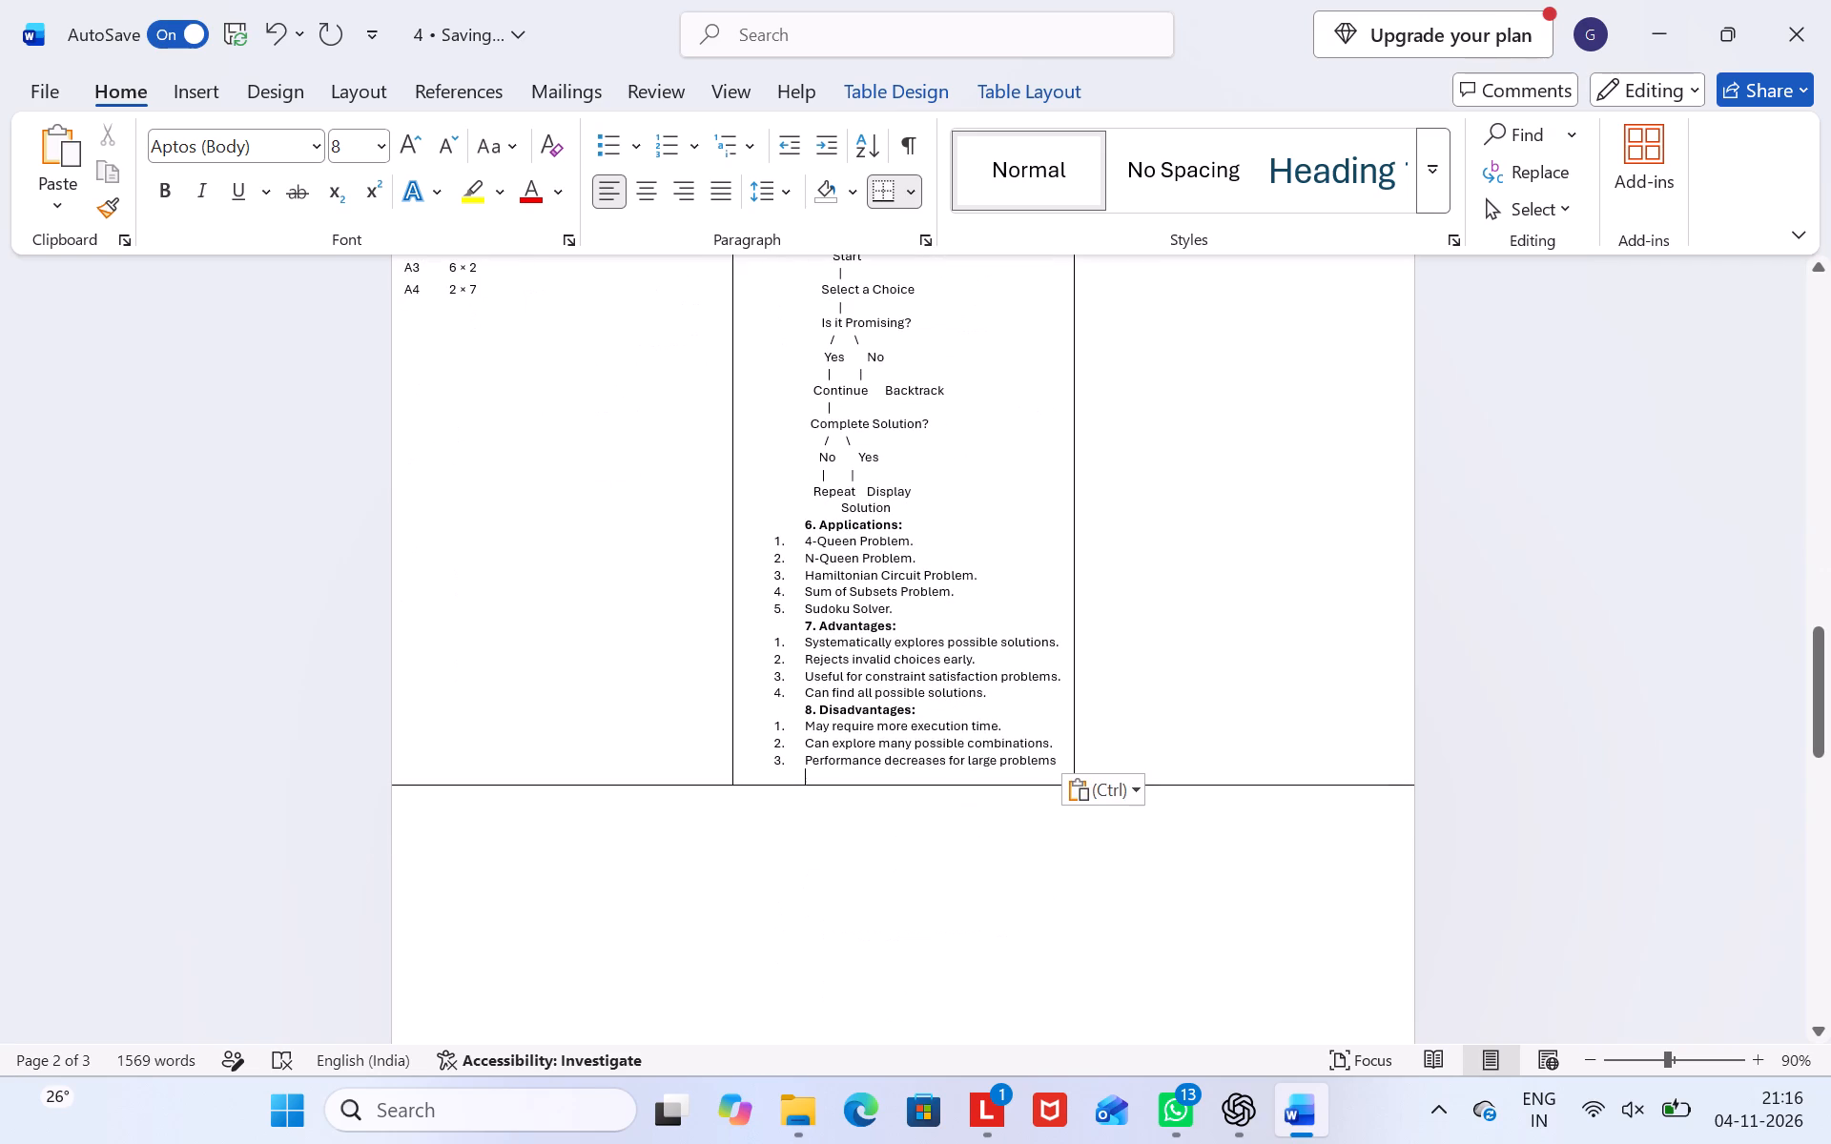
left_click_drag(895, 503, 835, 289)
key("BackSpace")
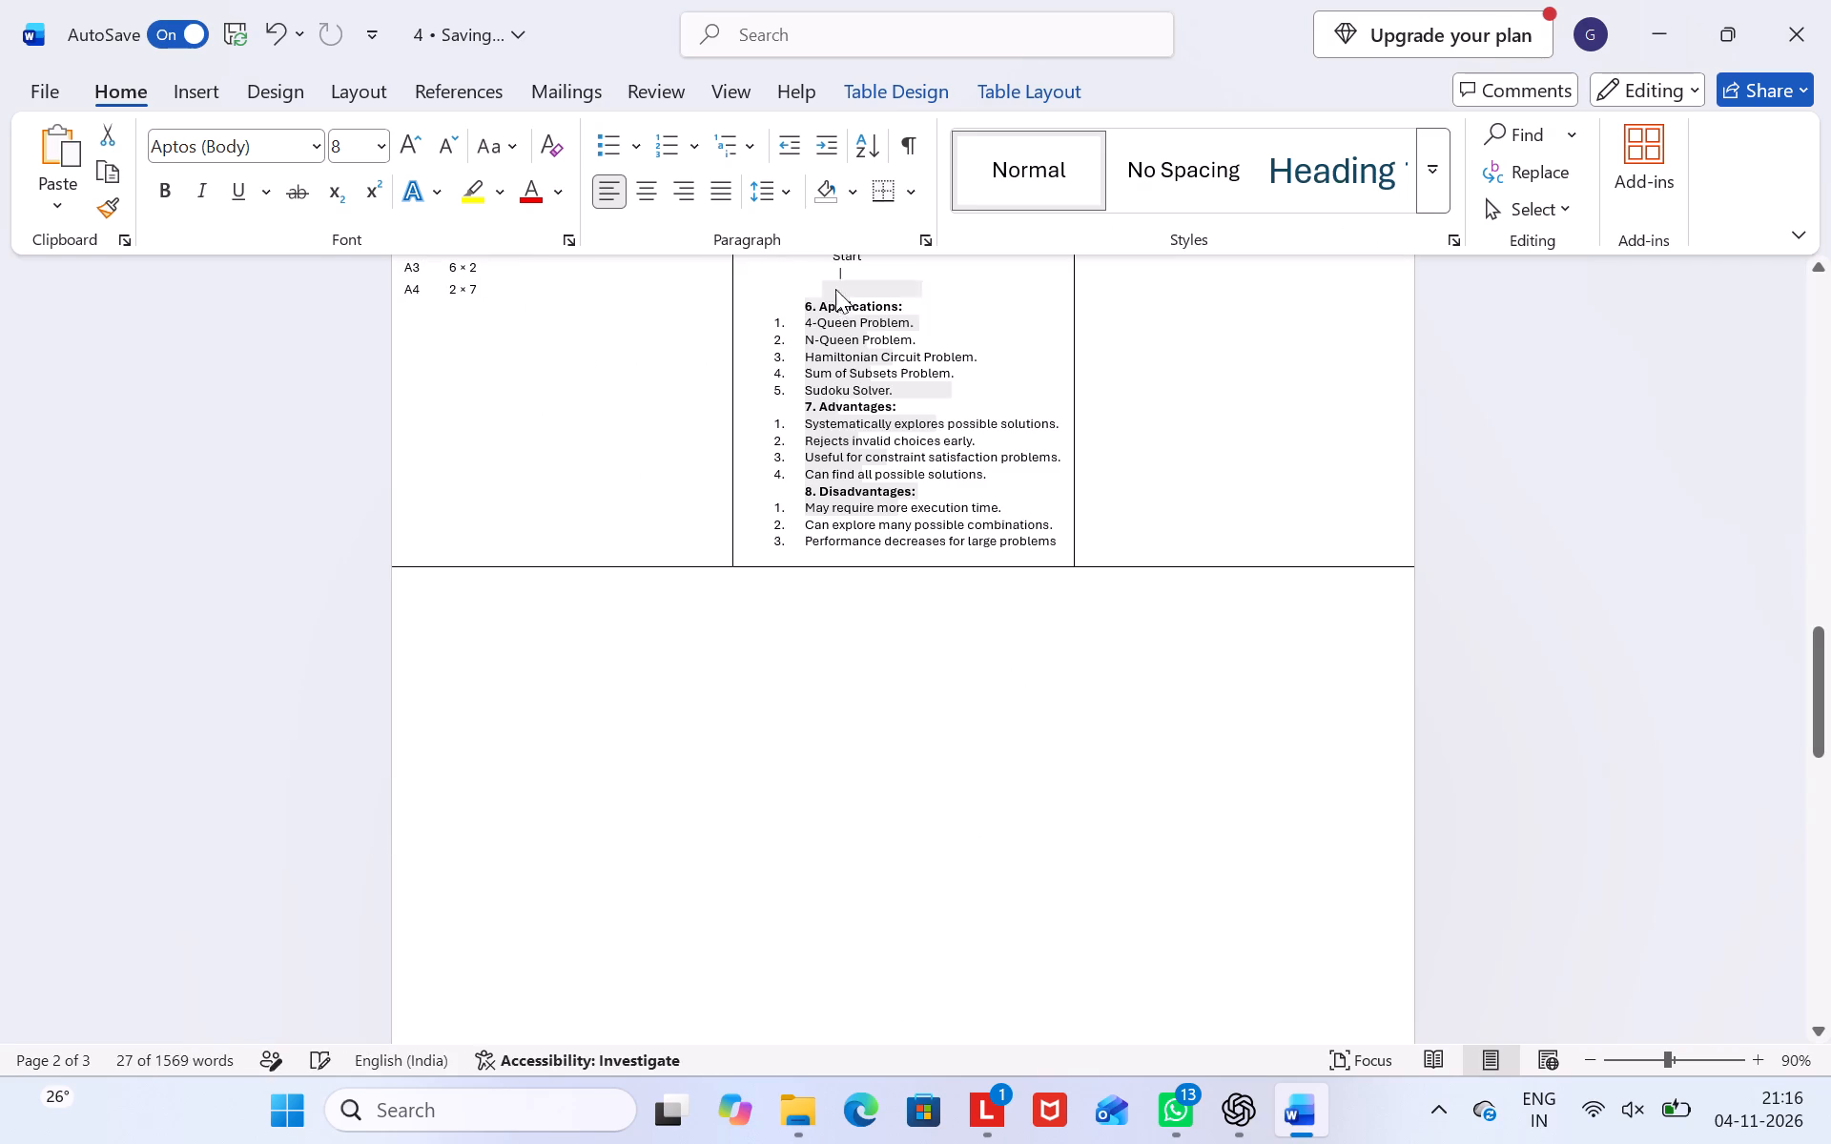
key("BackSpace")
key("BackSpace")
key("BackSpace")
key("BackSpace")
key("BackSpace")
key("BackSpace")
key("BackSpace")
key("BackSpace")
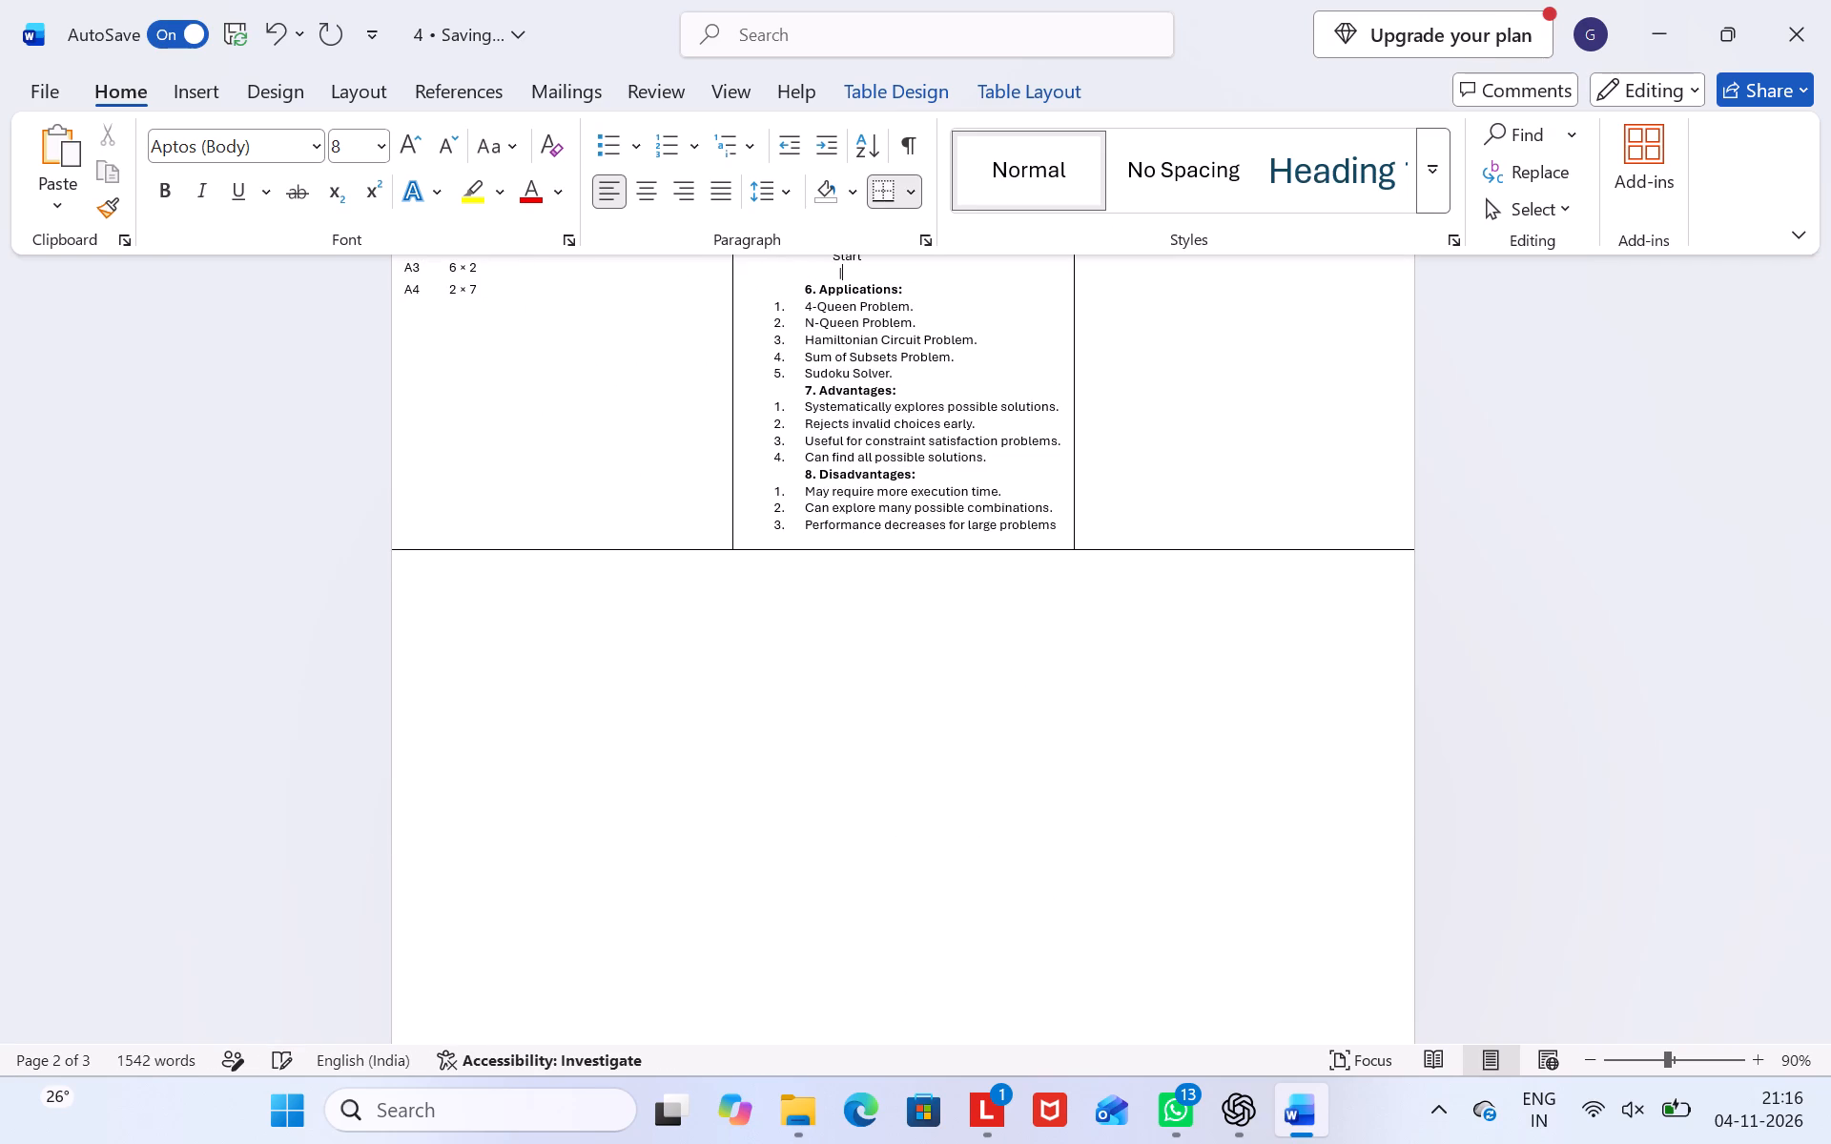
scroll(878, 357, "up", 1)
left_click_drag(844, 466, 823, 432)
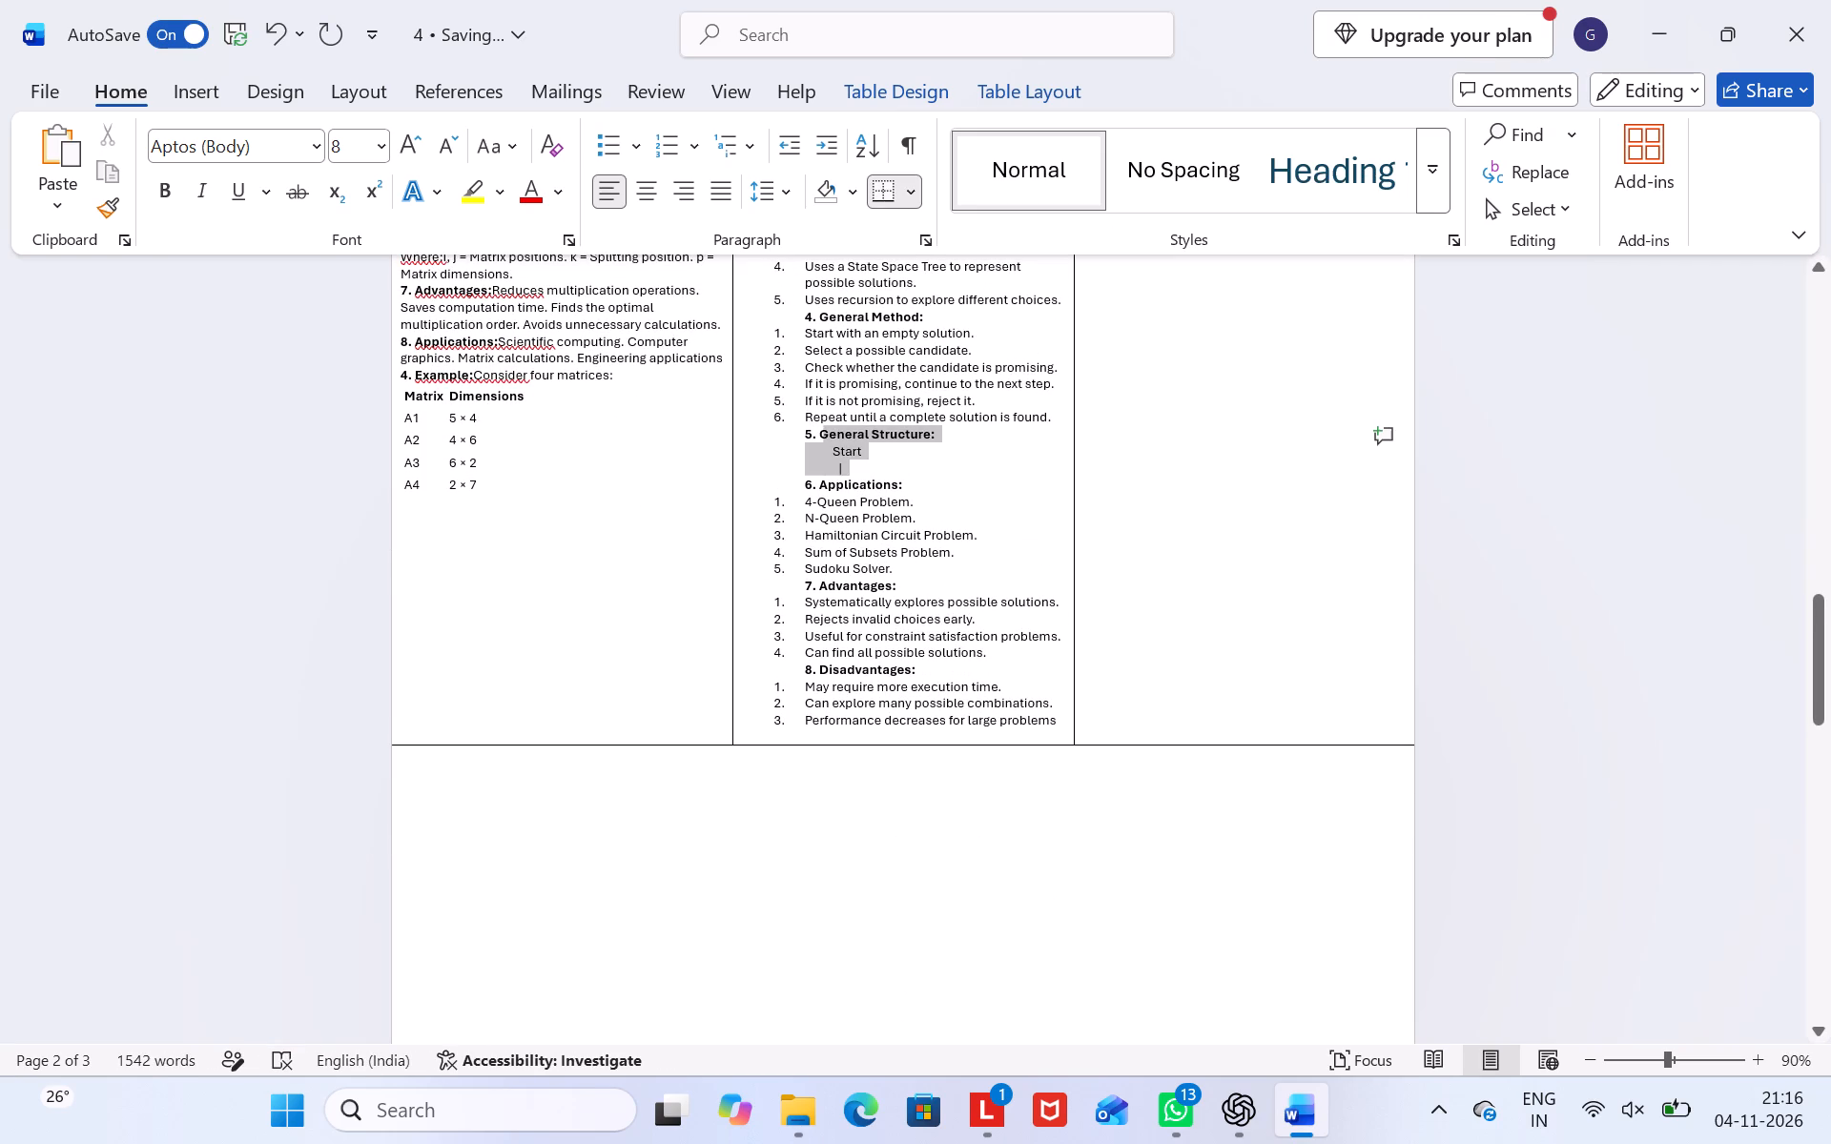
left_click_drag(823, 432, 801, 433)
key("BackSpace")
Remove the indent from the Q8 title "Explain the General Method of Backtracking.".
scroll(801, 433, "up", 1)
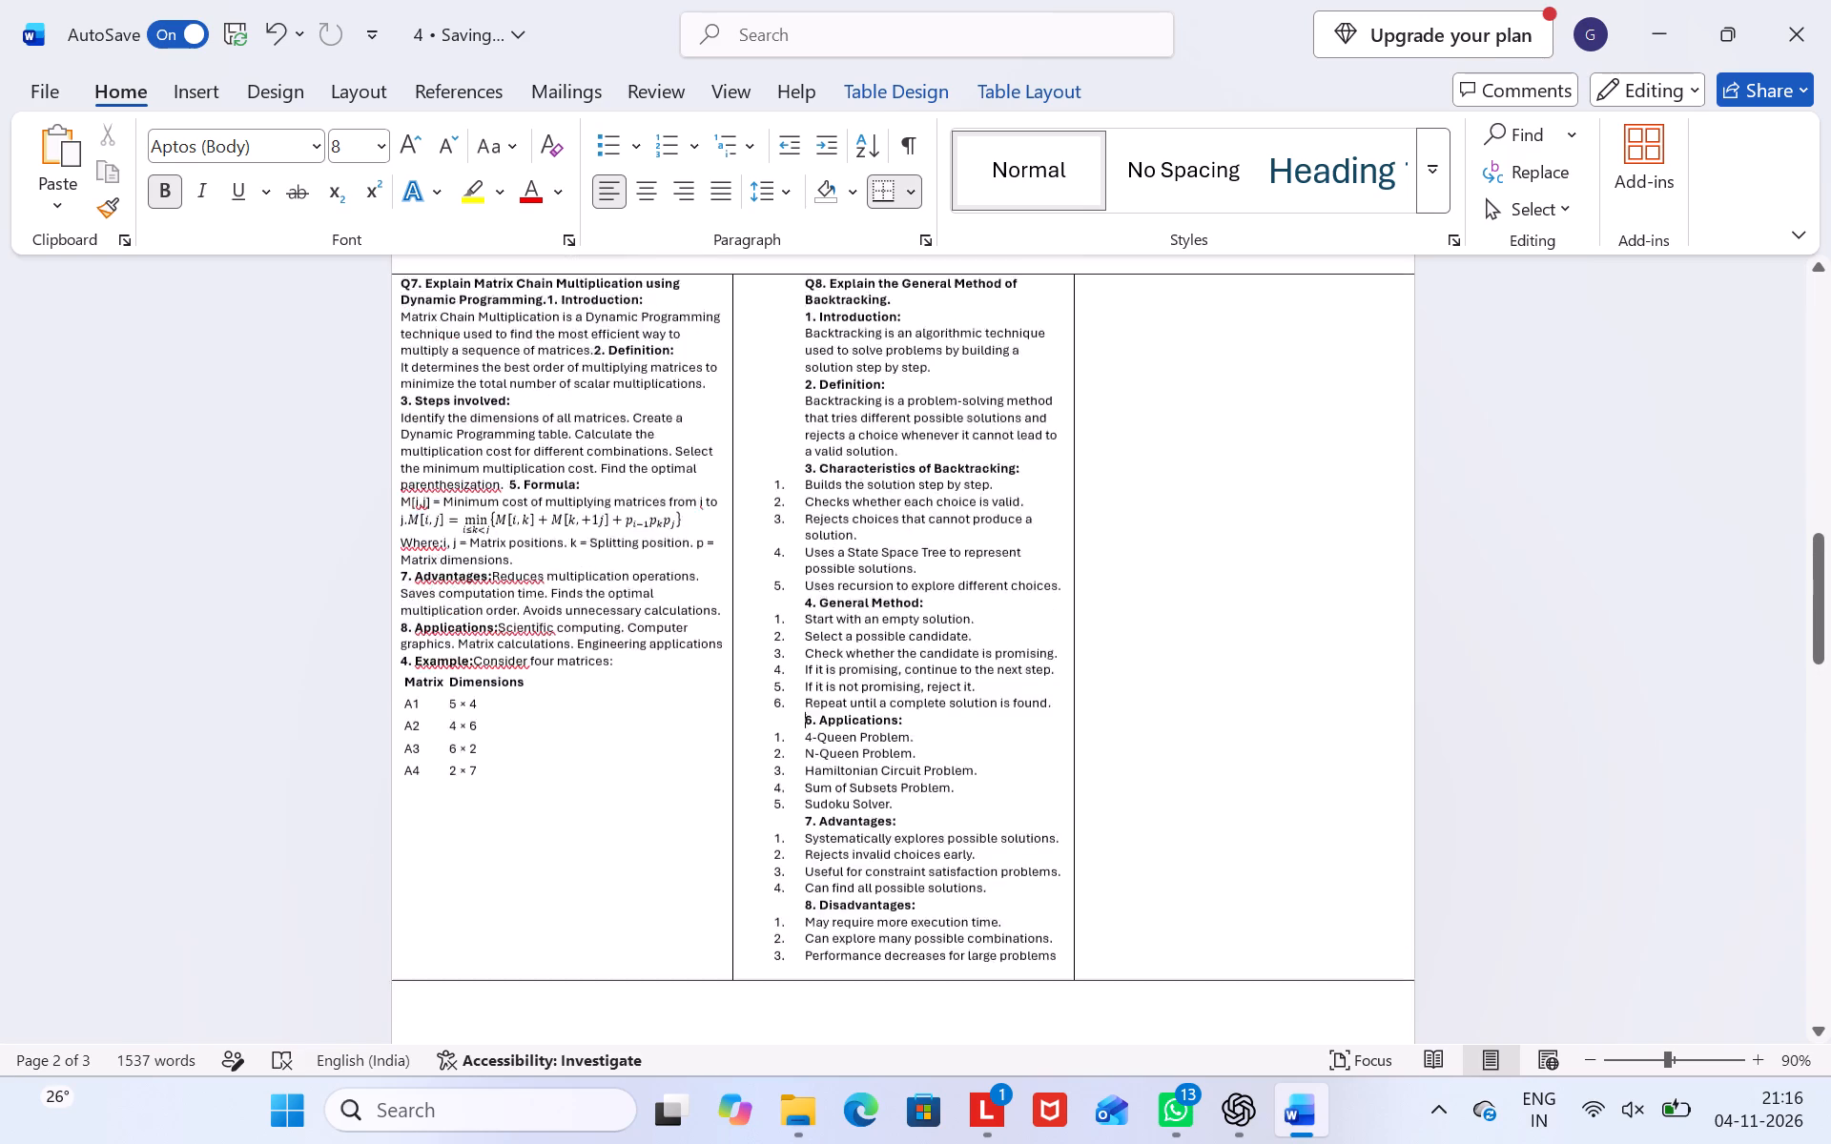
scroll(801, 433, "up", 1)
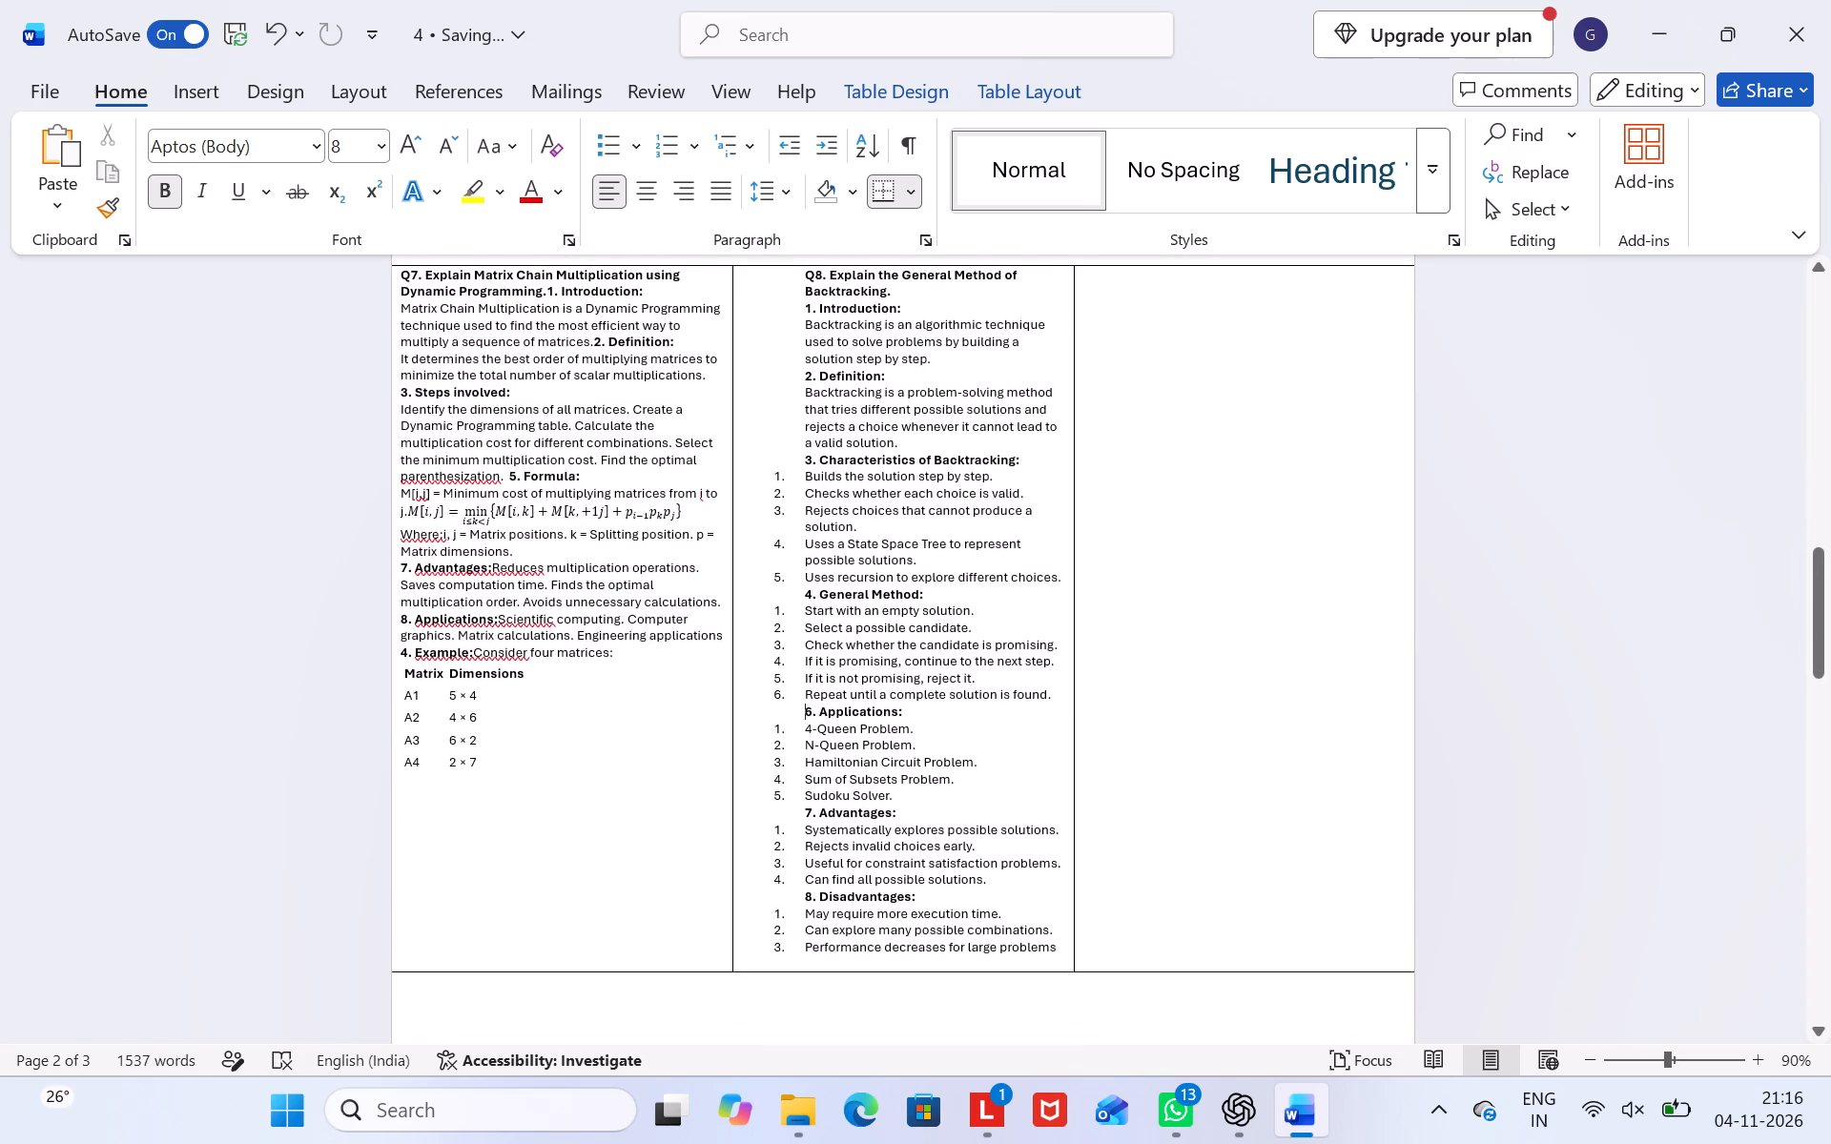
scroll(779, 660, "down", 1)
scroll(779, 660, "up", 1)
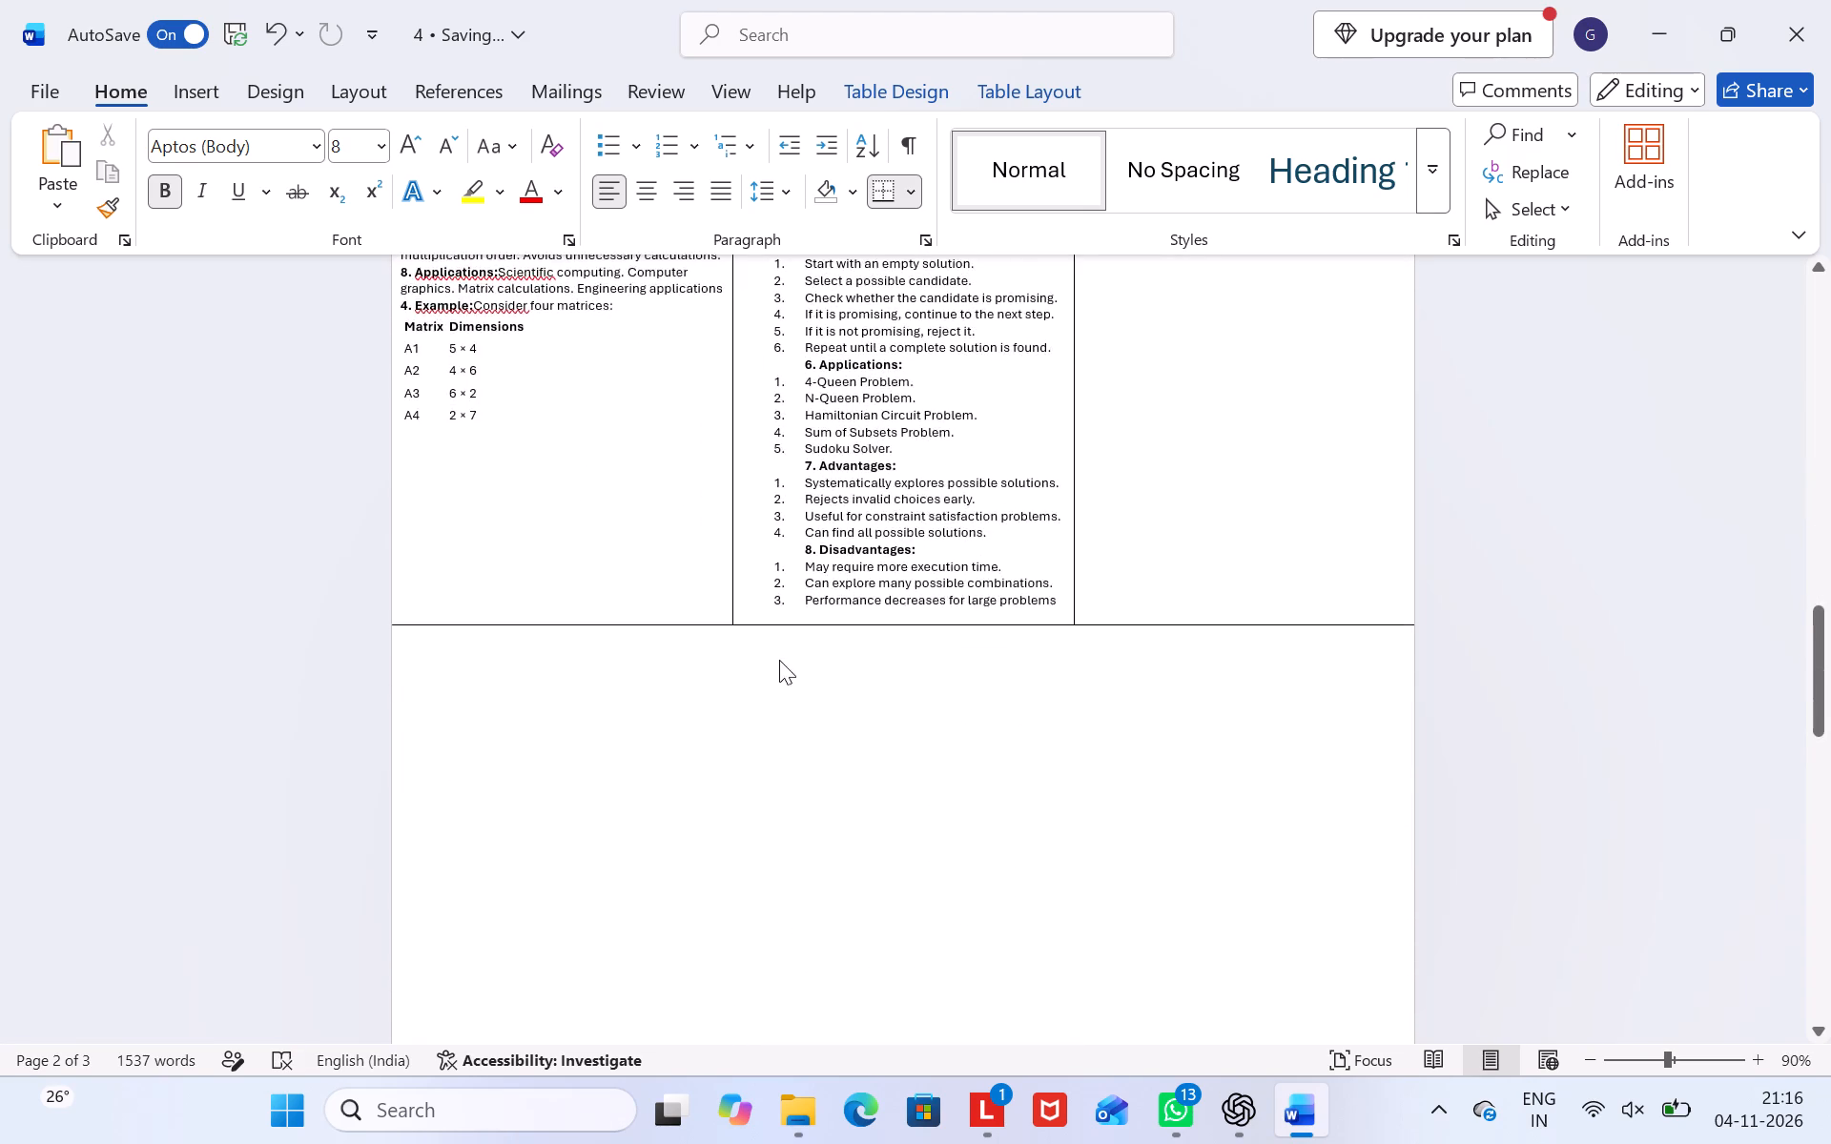
scroll(779, 660, "up", 2)
left_click(797, 410)
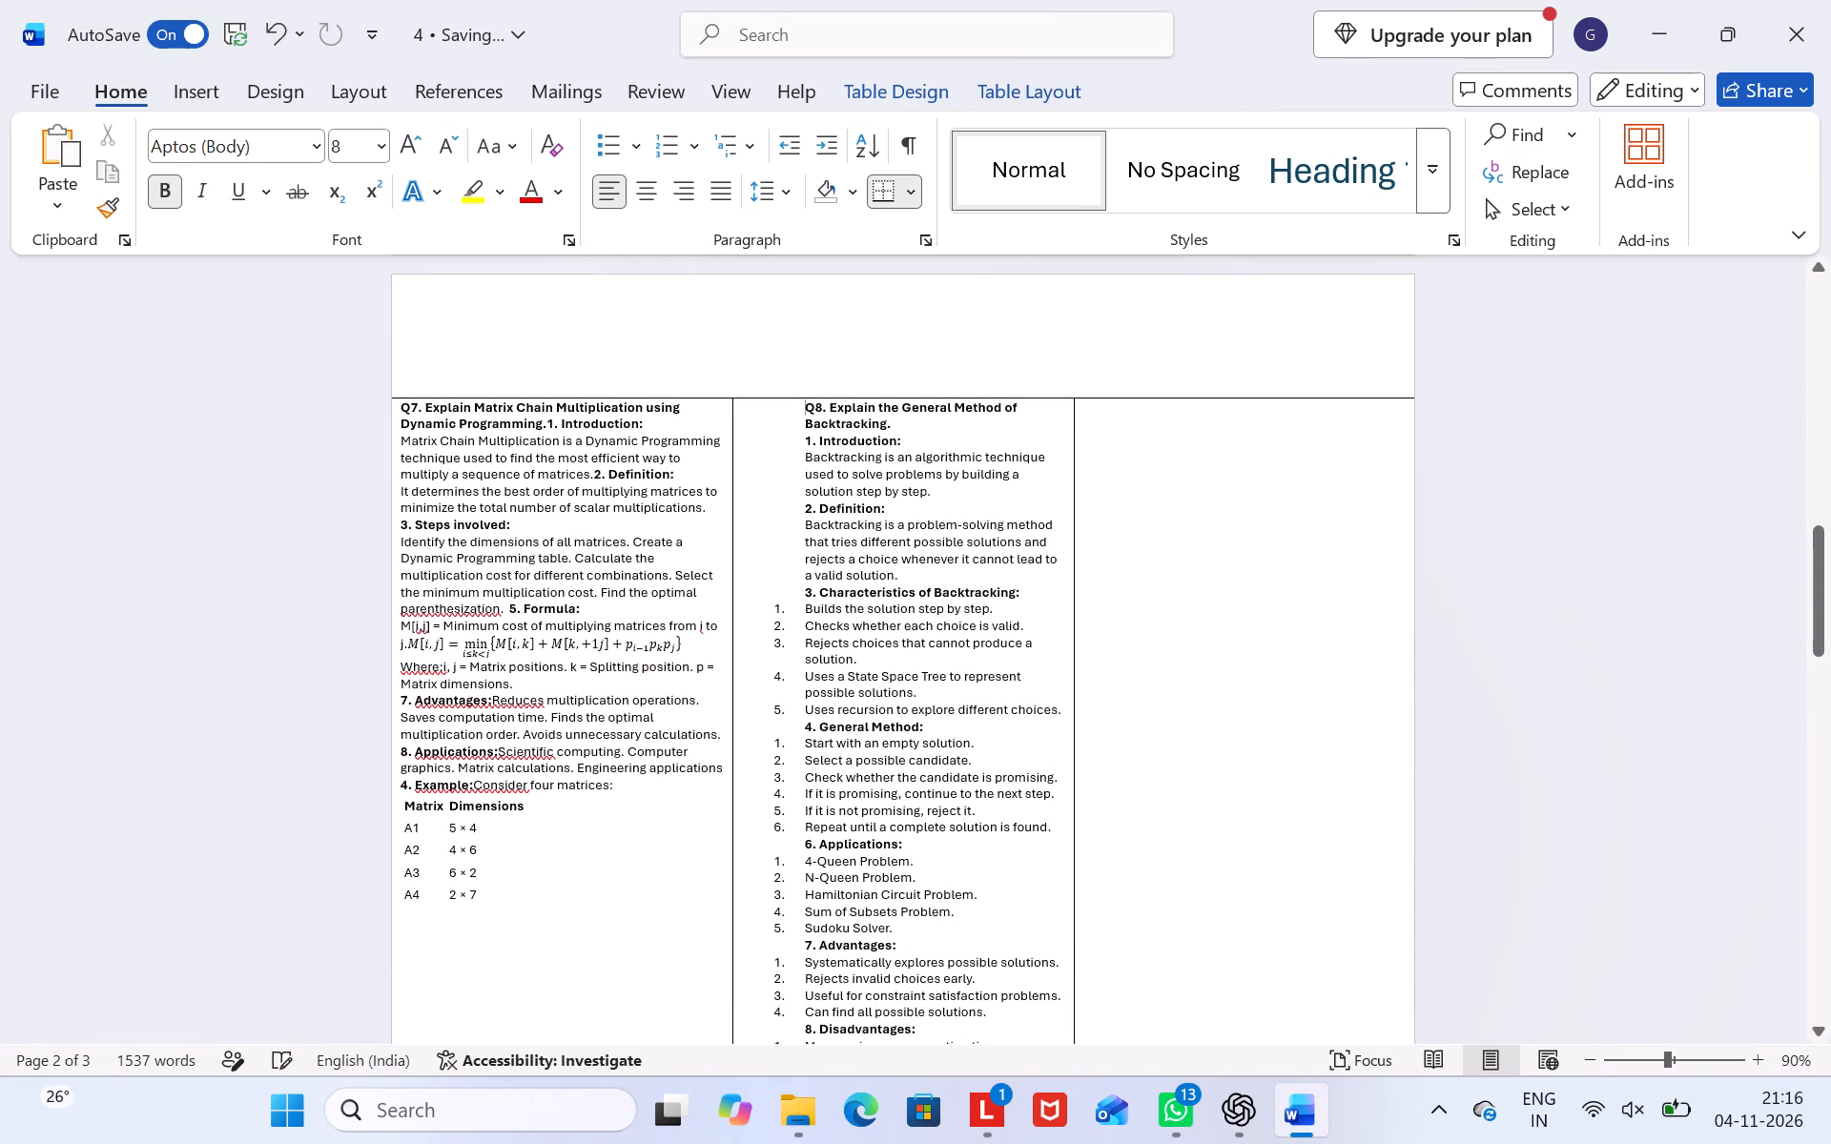
key("BackSpace")
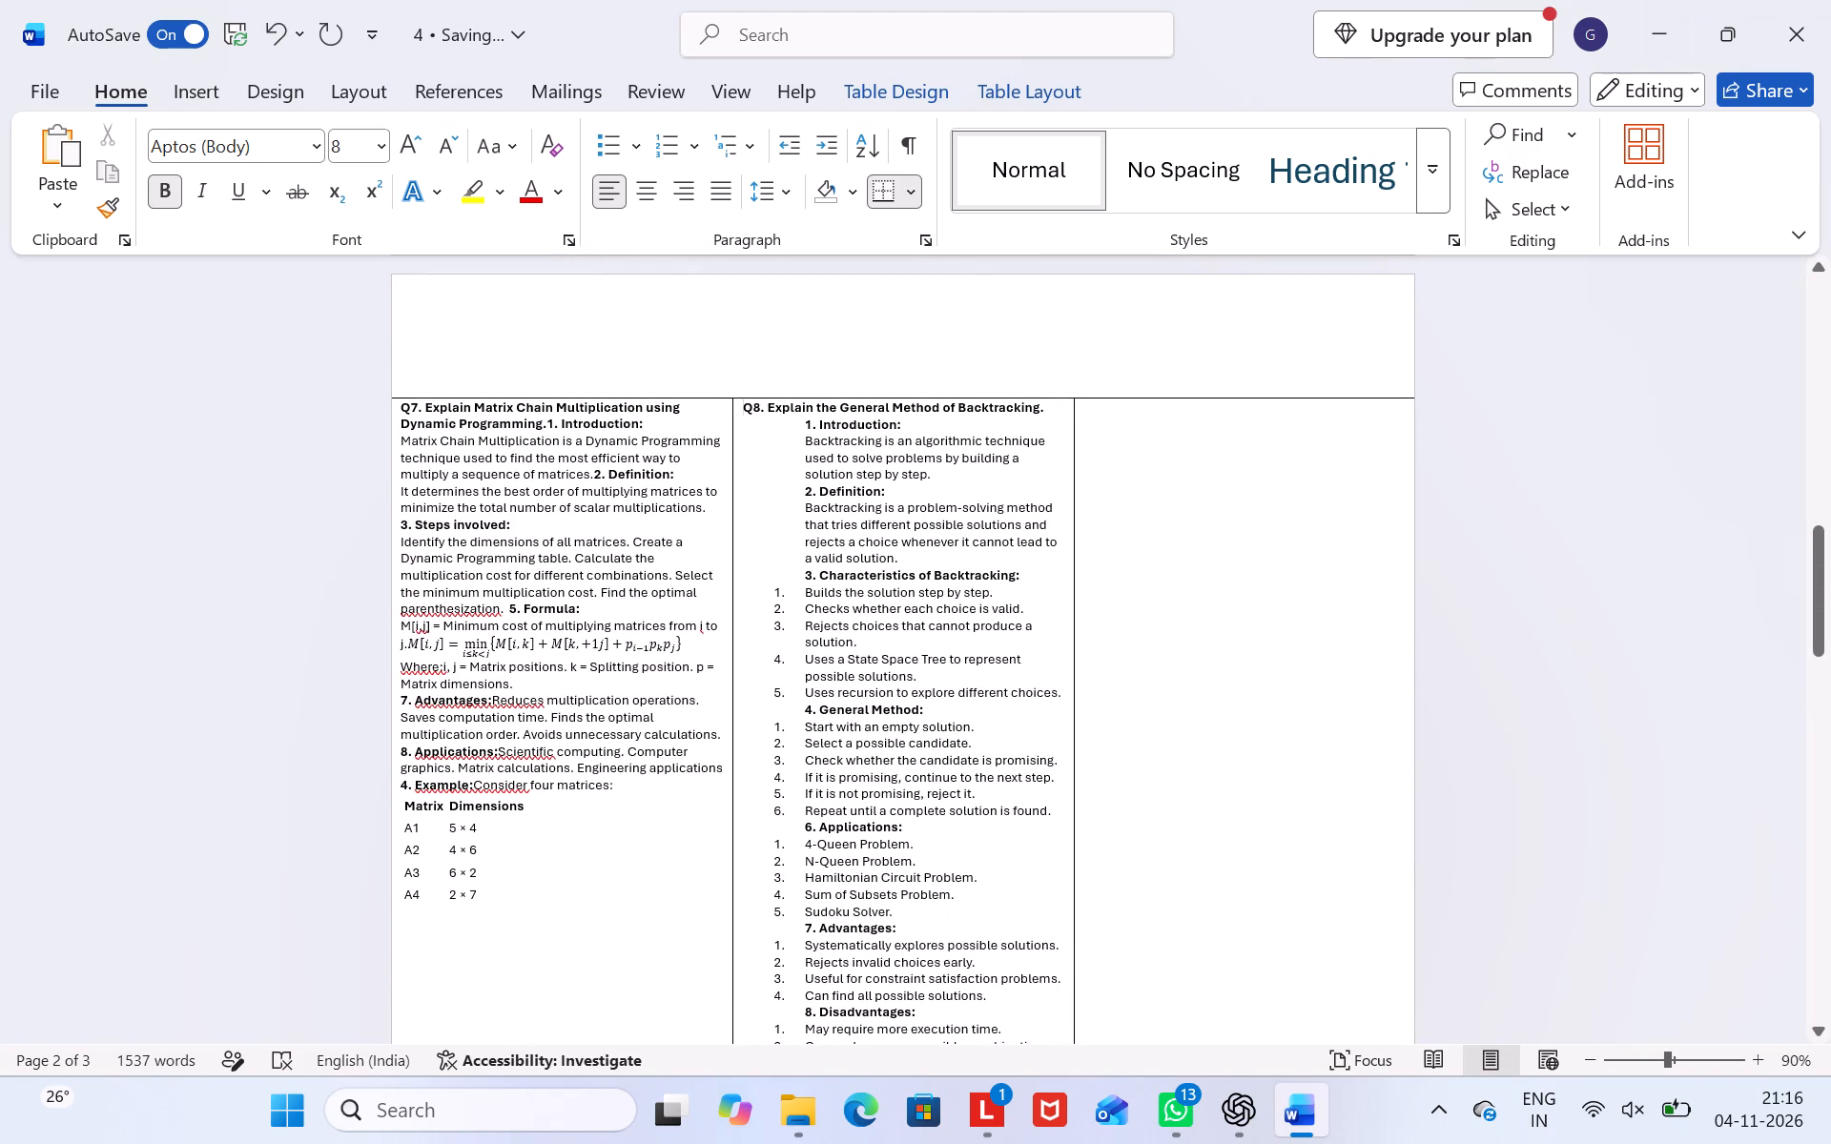
Join the "1. Introduction:" heading to the end of the Q8 title.
left_click(802, 439)
key("Up")
key("BackSpace")
key("BackSpace")
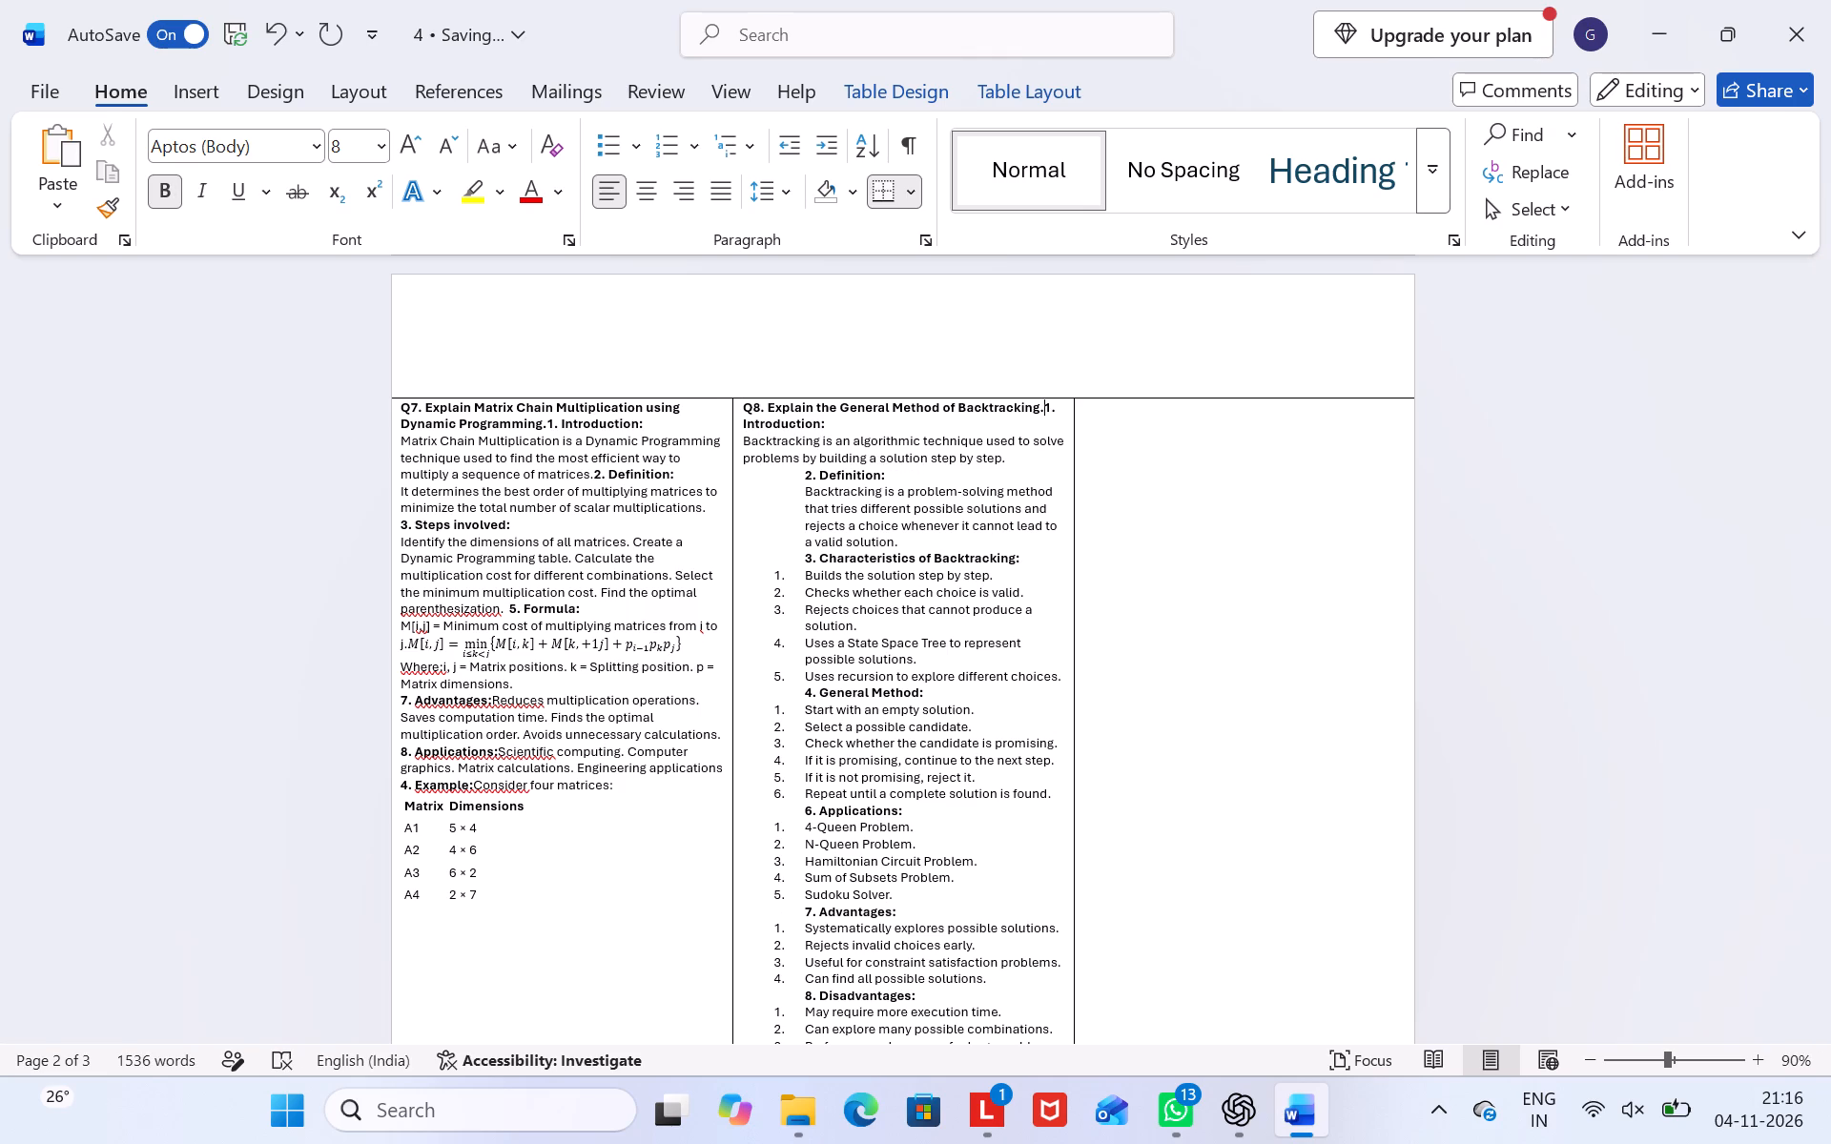
Join the Q8 introduction text directly after its "1. Introduction:" heading.
key("Down")
key("Down")
key("Left")
key("Left")
key("Left")
key("Left")
key("Left")
key("Left")
key("Left")
key("Left")
key("Left")
key("Left")
key("Left")
key("Left")
key("Left")
key("Left")
key("Left")
key("Left")
key("Left")
key("Left")
key("Left")
key("Left")
key("Left")
key("Left")
key("Left")
key("Left")
key("Left")
key("Left")
key("Left")
key("Left")
key("Left")
key("Left")
key("Left")
key("Left")
key("Left")
key("Left")
key("Left")
key("Left")
key("Left")
key("Left")
key("Left")
key("Left")
key("Left")
key("Left")
key("Left")
key("Left")
key("Left")
key("Left")
key("Left")
key("BackSpace")
Join the "2. Definition:" heading to the end of the Q8 introduction text.
key("Down")
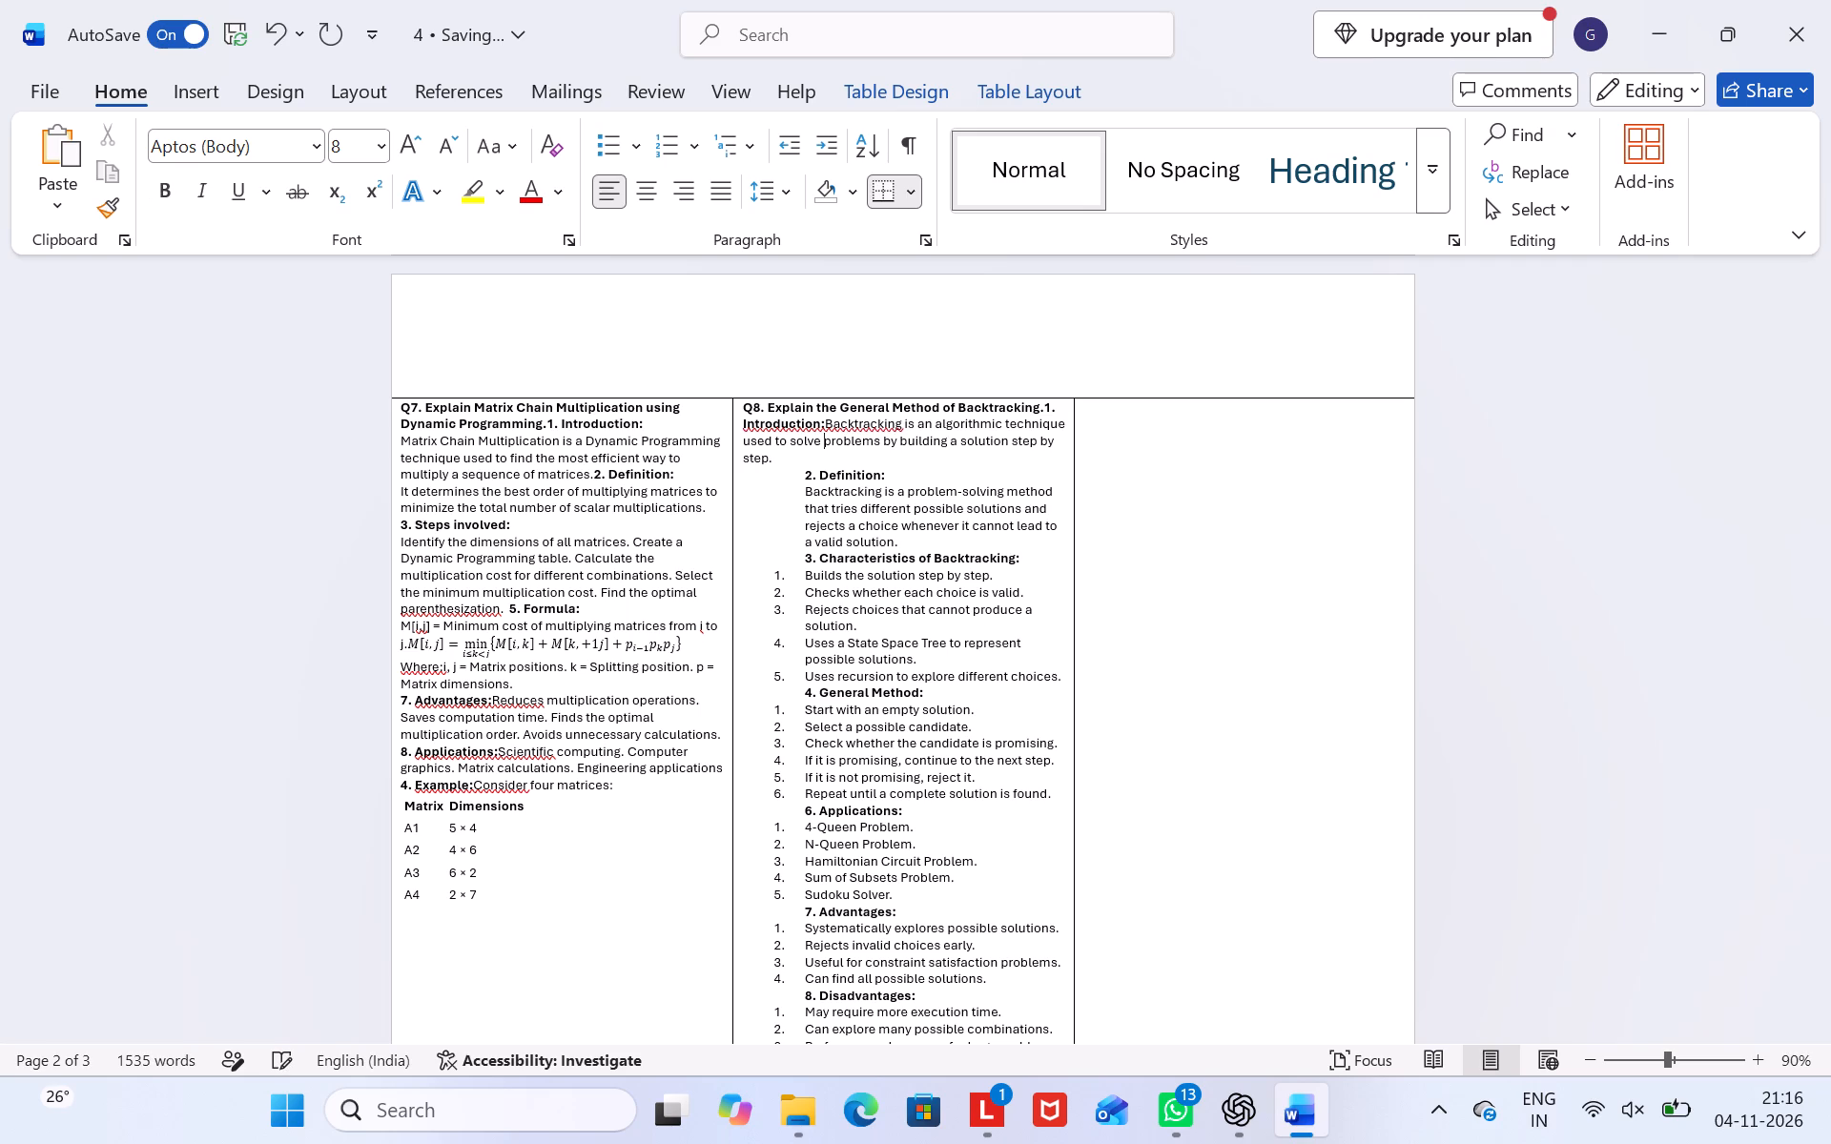
key("Down")
key("Down")
key("Left")
key("Left")
key("Left")
key("Left")
key("BackSpace")
key("BackSpace")
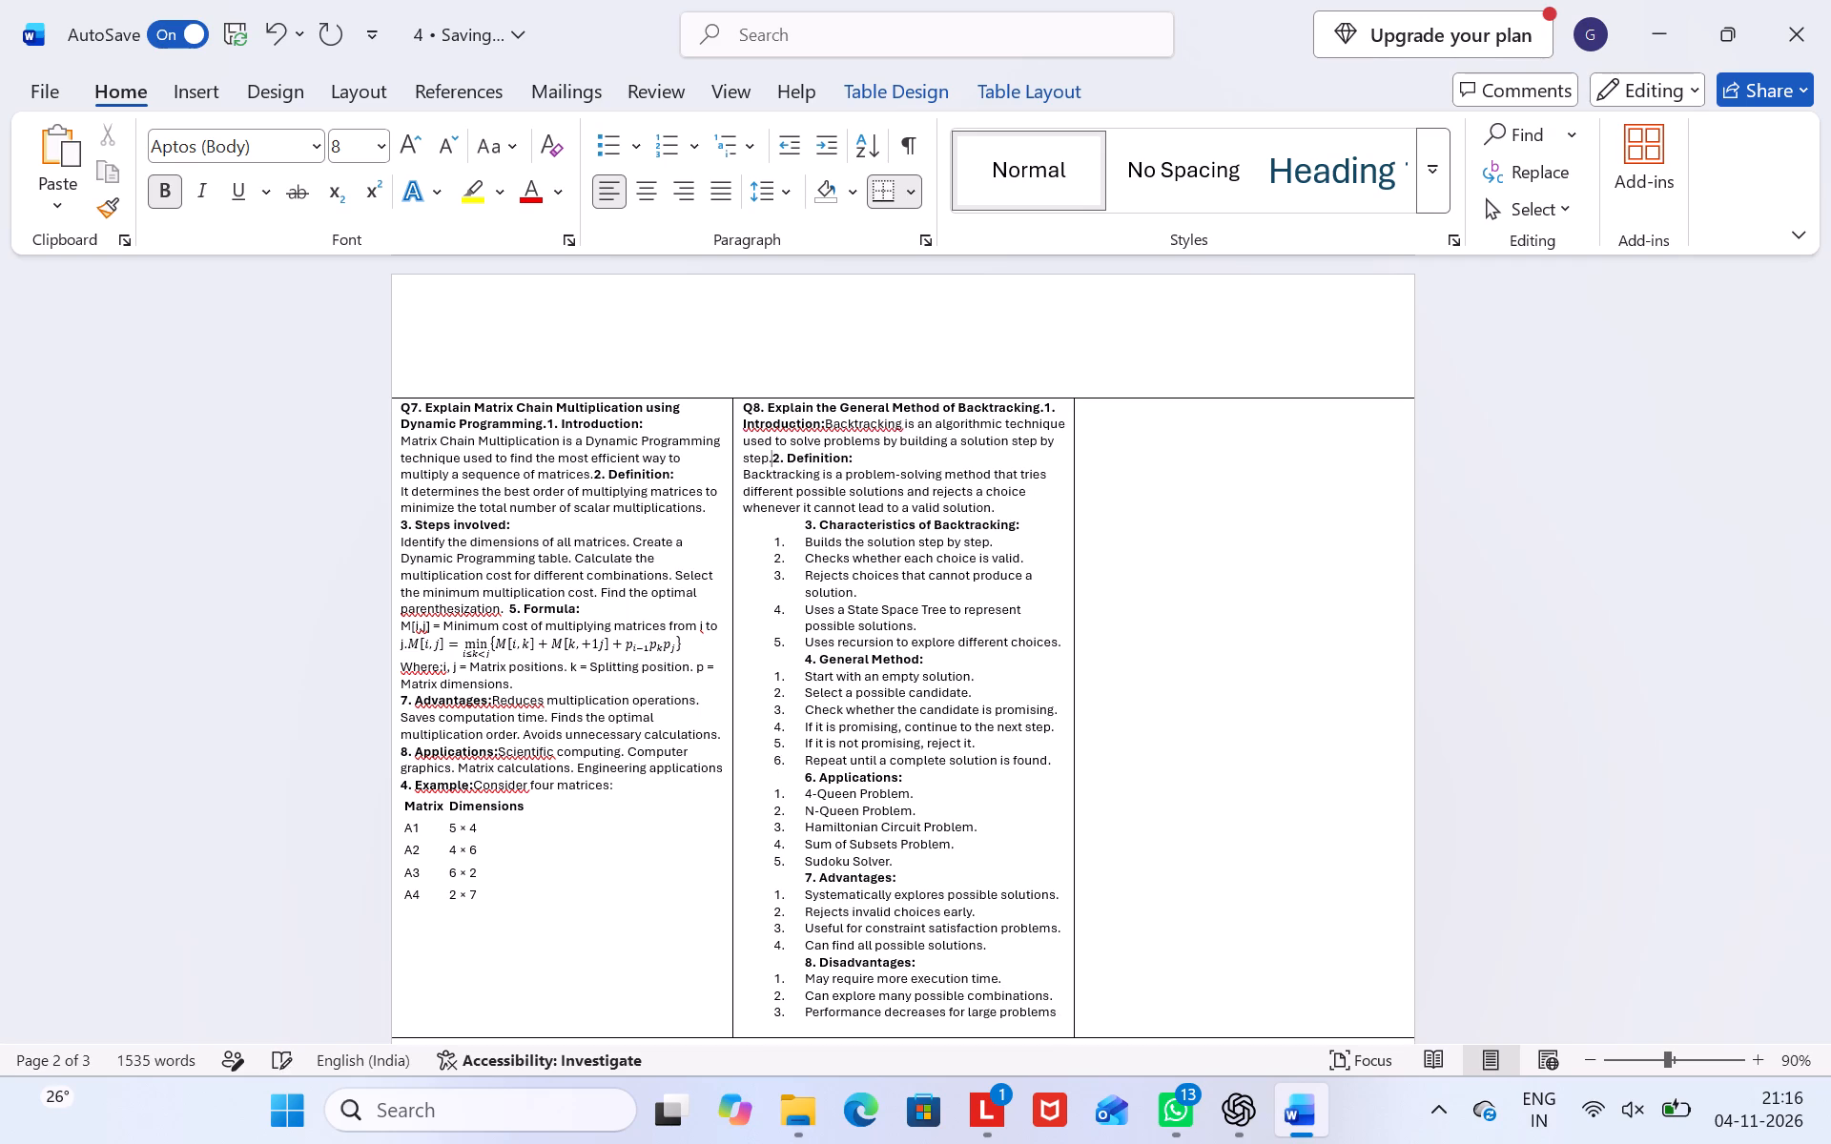
Remove the indent from the "3. Characteristics of Backtracking:" heading in Q8.
key("Down")
key("Down")
key("Down")
key("Down")
key("BackSpace")
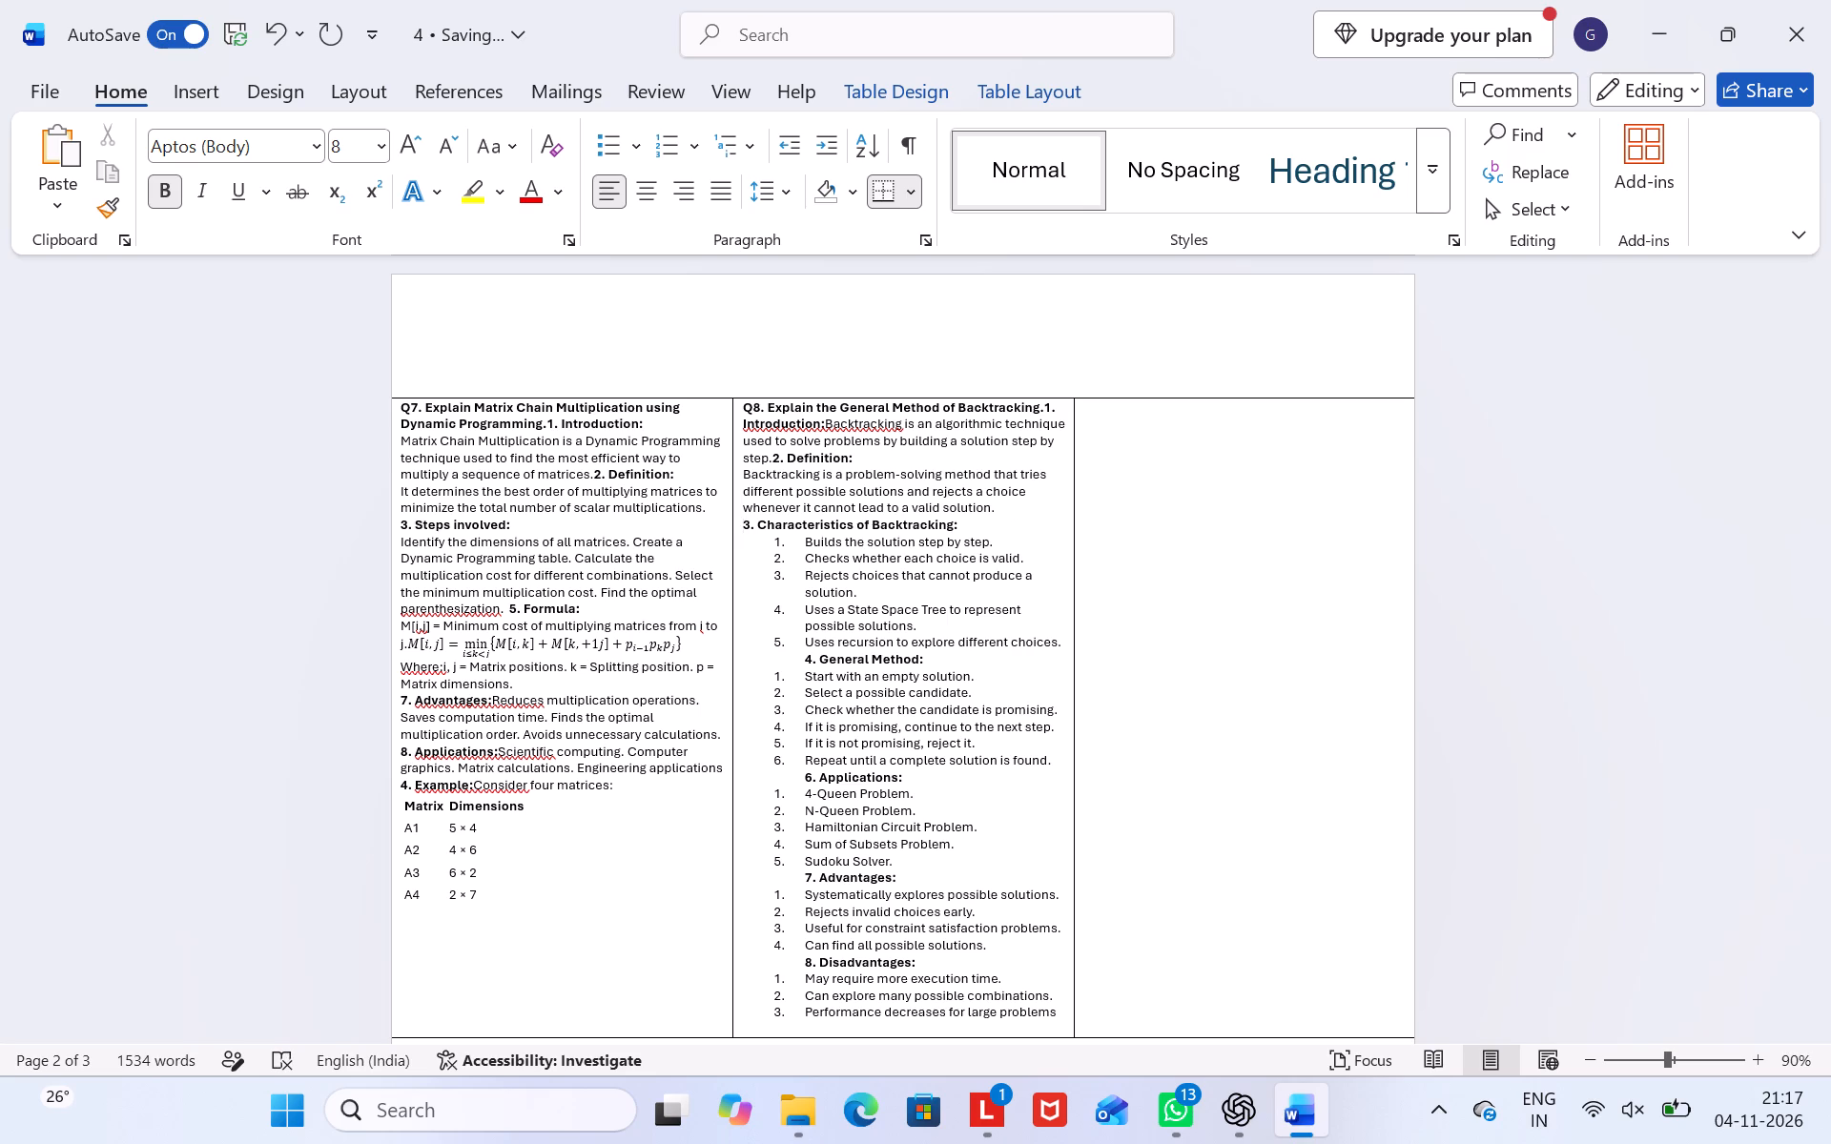
Merge the fifth characteristic, "Uses recursion to explore different choices.", into the end of the fourth one.
key("Down")
key("Down")
key("Down")
key("Down")
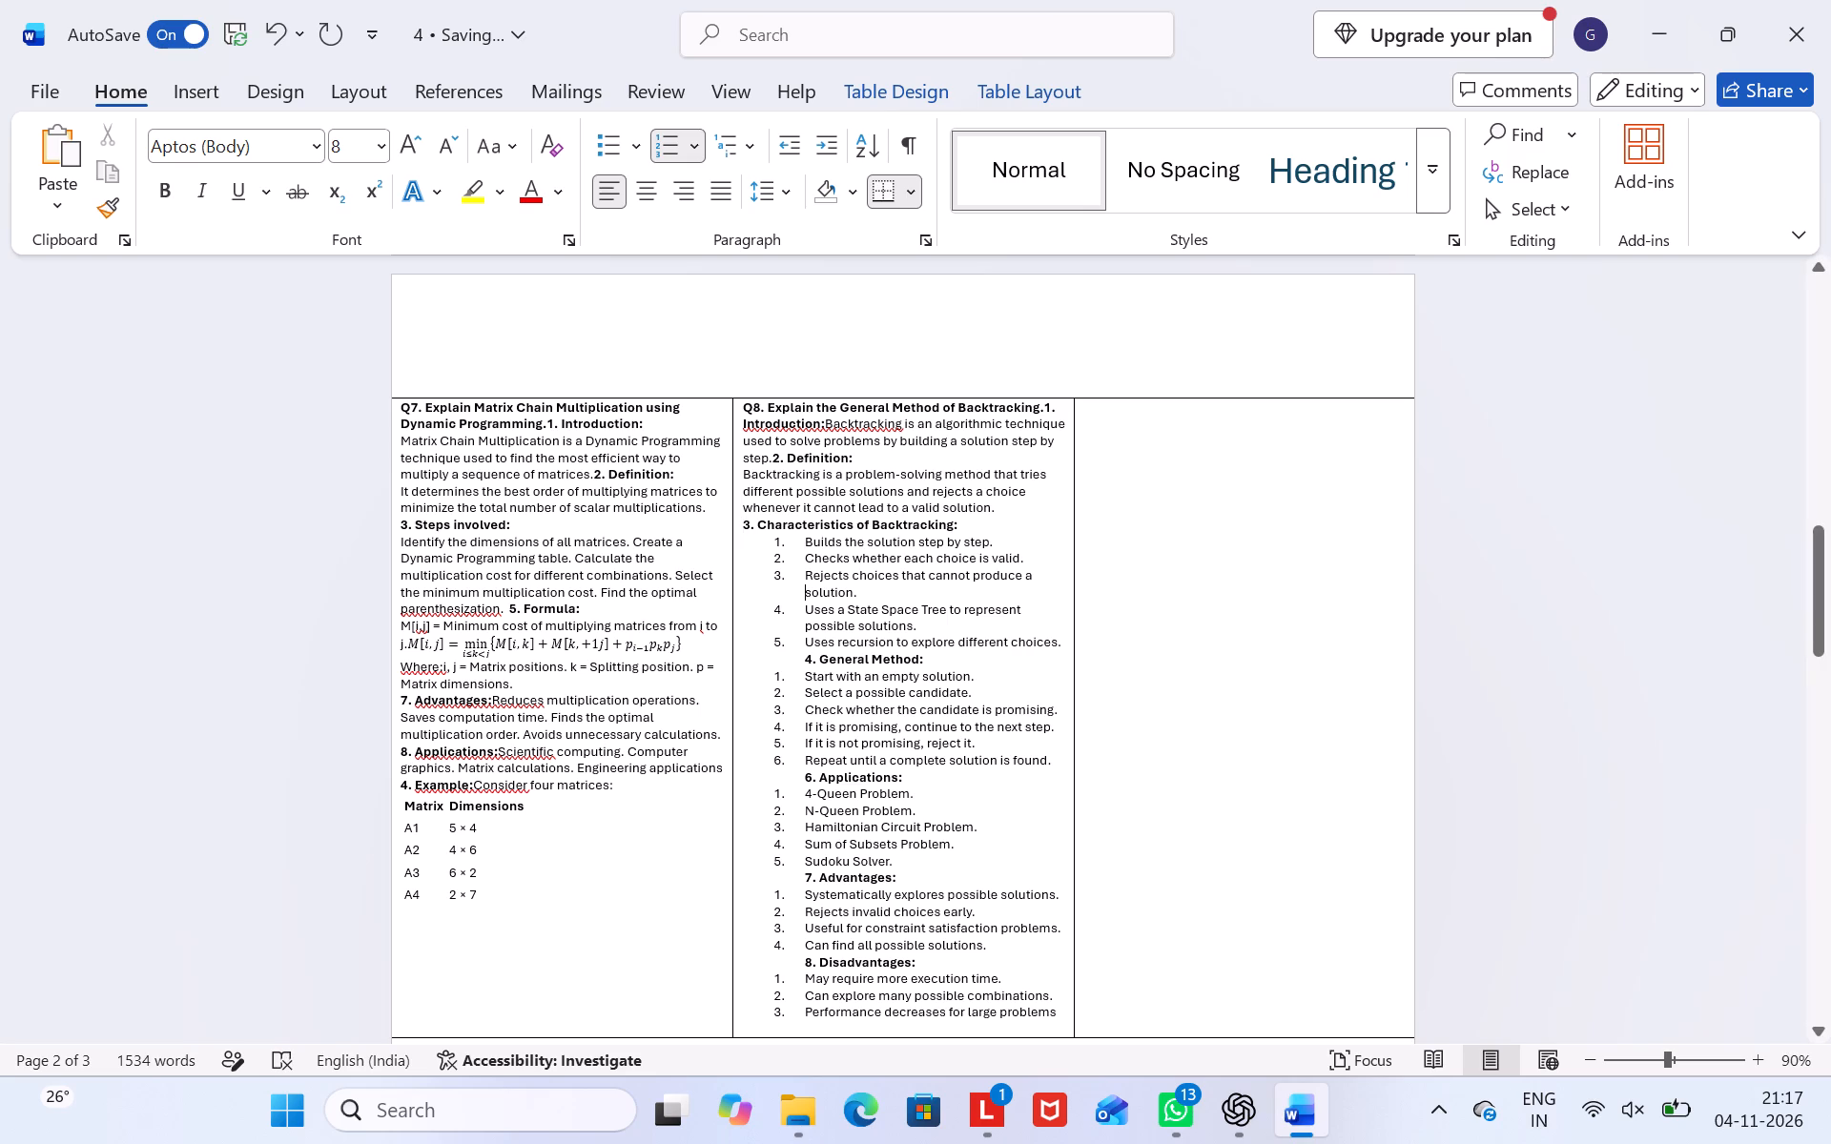
left_click(794, 642)
key("BackSpace")
key("BackSpace")
key("BackSpace")
key("BackSpace")
Merge the fourth Q8 characteristic, starting "Uses a State Space Tree", into the end of the third one.
key("Left")
key("Left")
key("Left")
key("Left")
key("Left")
key("Left")
key("Left")
key("Left")
key("Left")
key("Left")
key("Left")
key("Left")
key("Left")
key("Left")
key("Left")
key("Left")
key("Left")
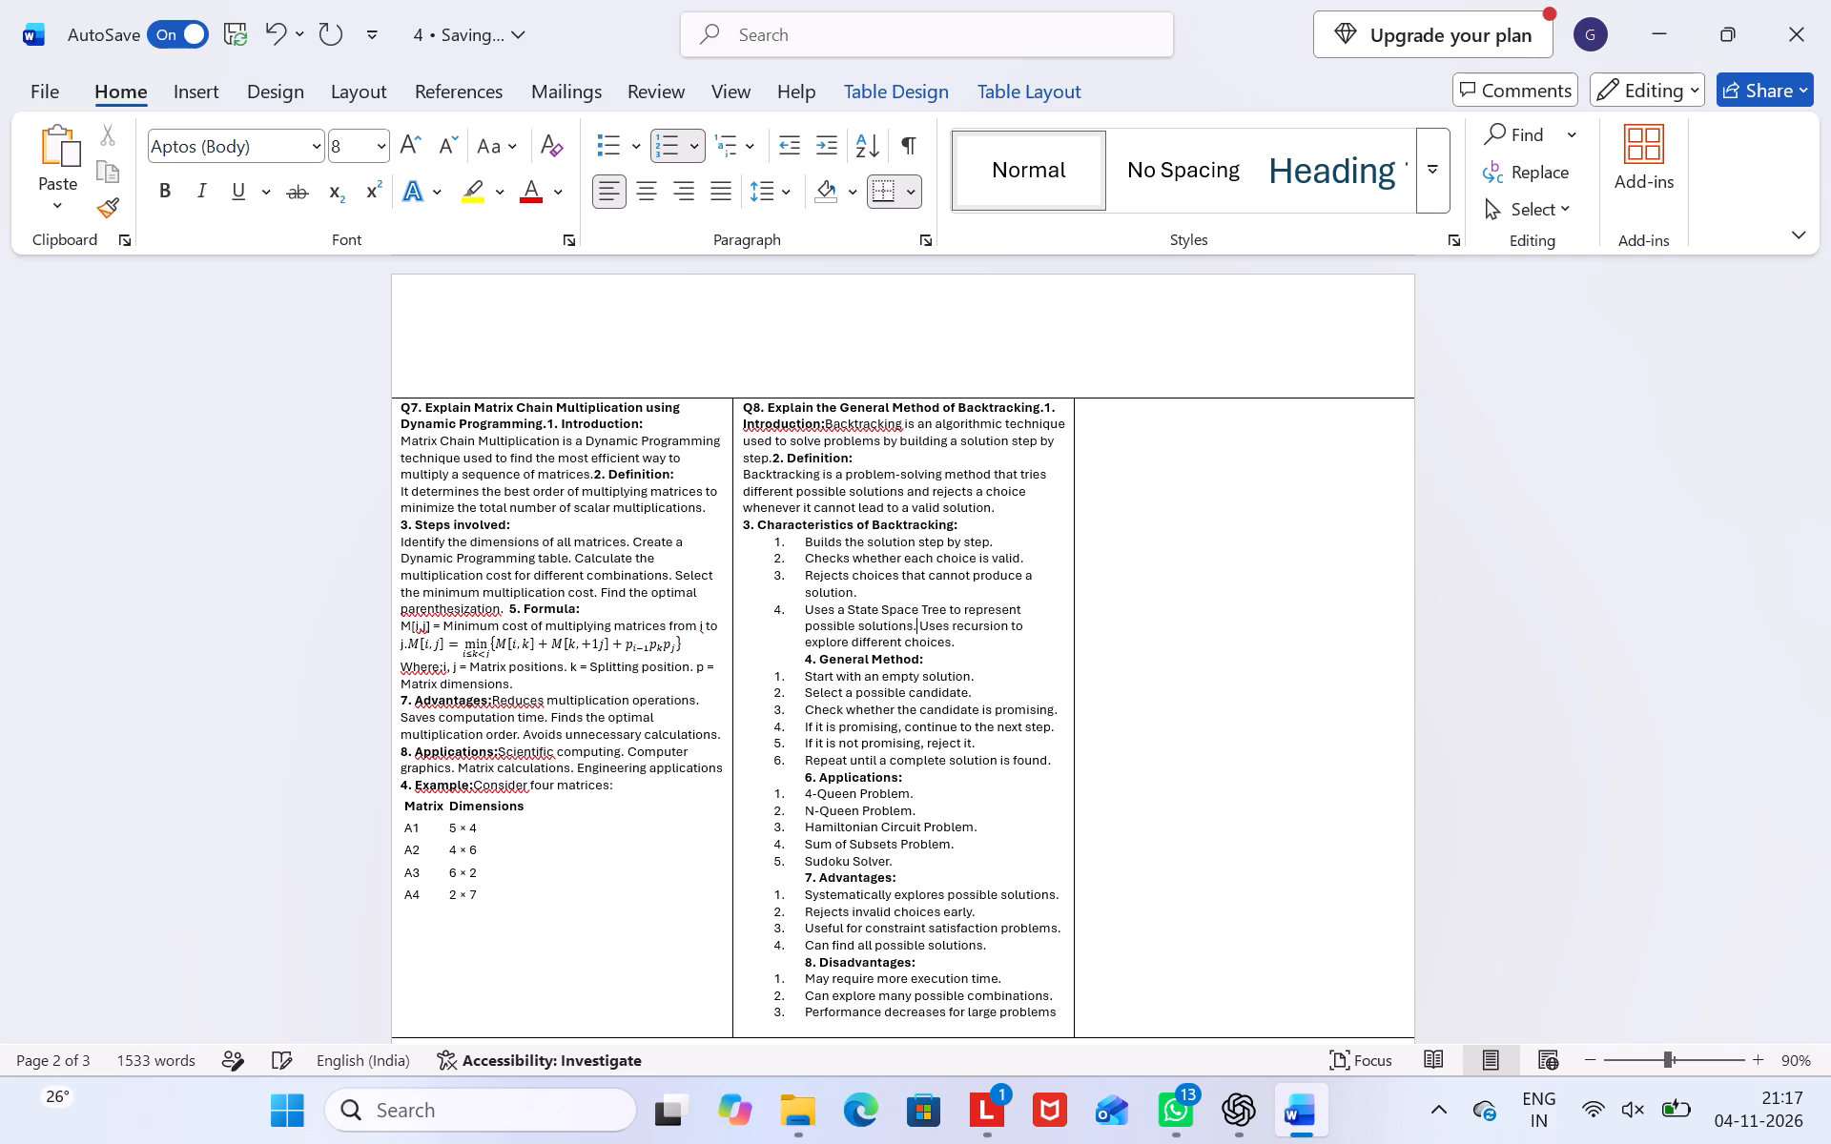
key("Left")
key("Left")
key("Left")
key("Up")
key("BackSpace")
key("BackSpace")
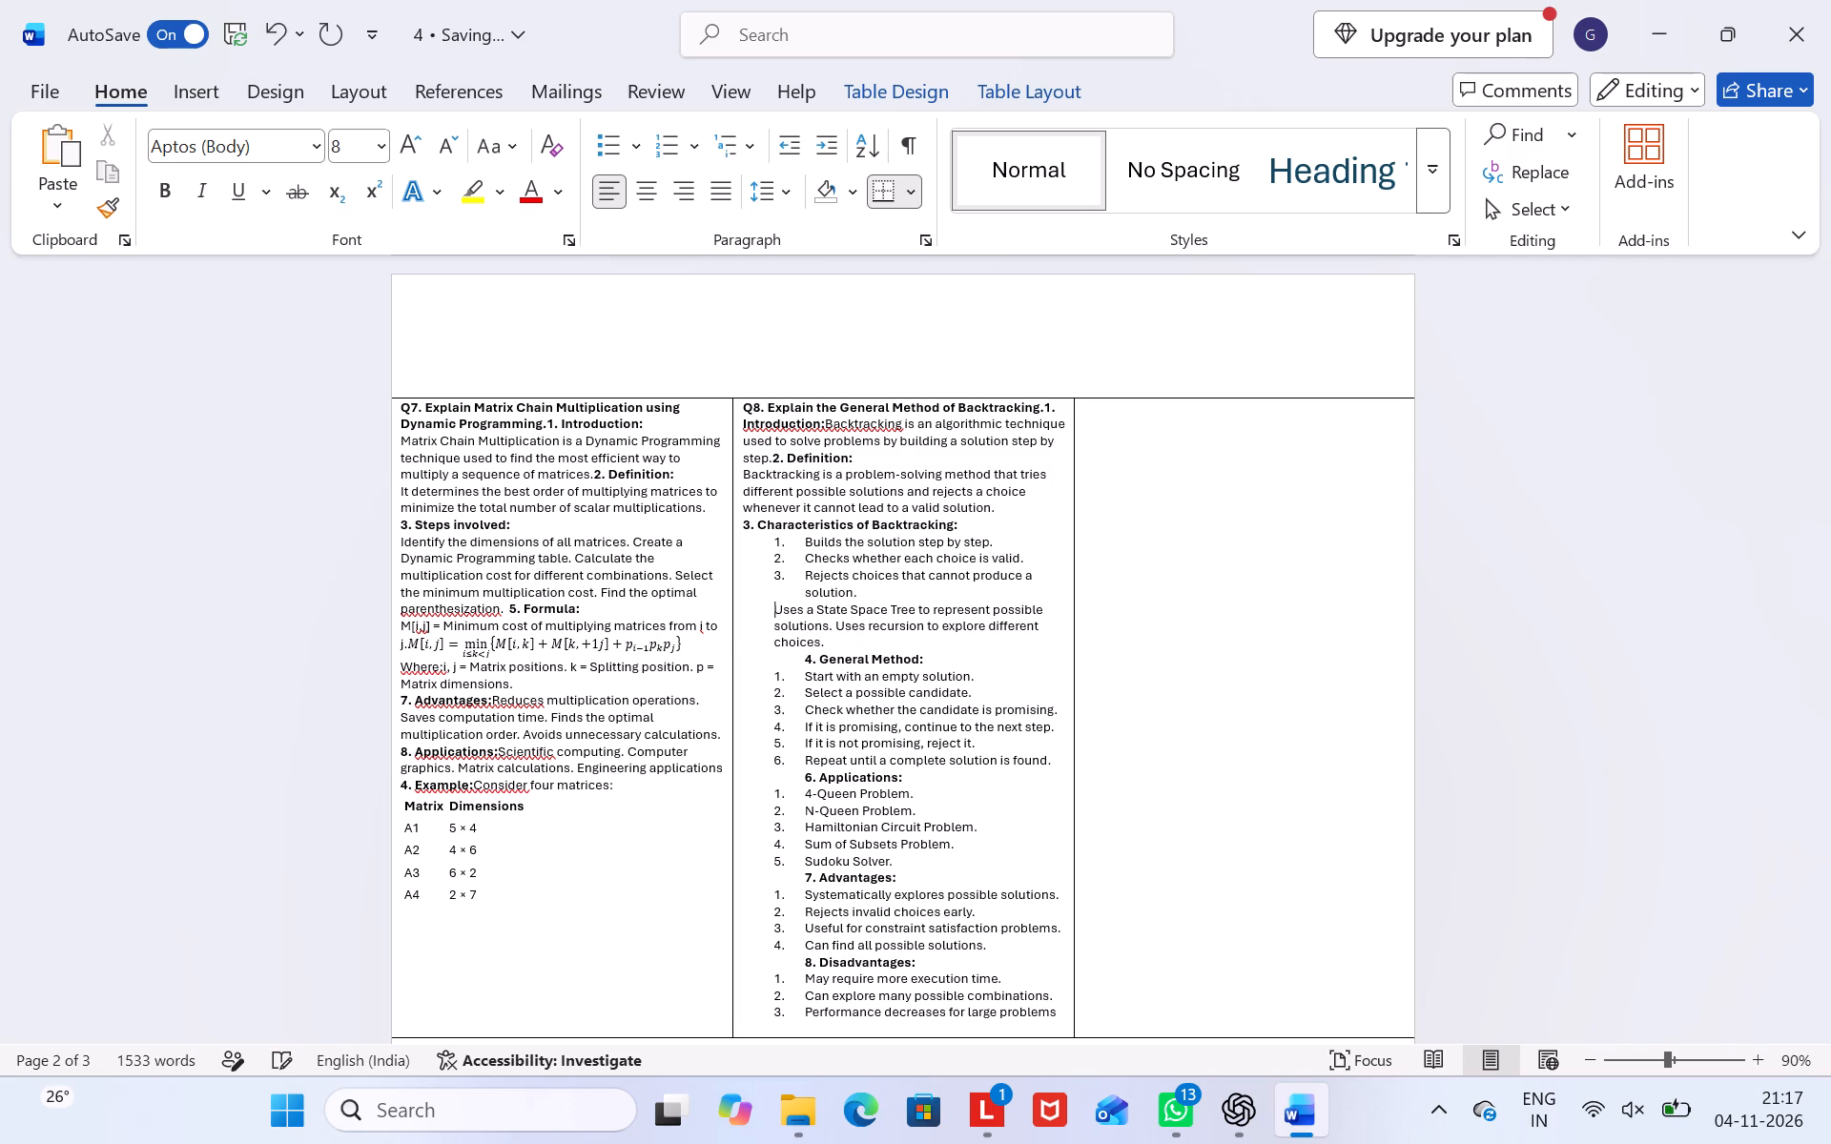
key("BackSpace")
key("BackSpace")
Remove the list number and indent from the third Q8 characteristic, starting "Rejects choices that cannot produce a solution.".
key("Left")
key("Left")
key("Left")
key("Left")
key("Left")
key("Left")
key("Left")
key("Left")
key("Left")
key("Left")
key("Left")
key("Left")
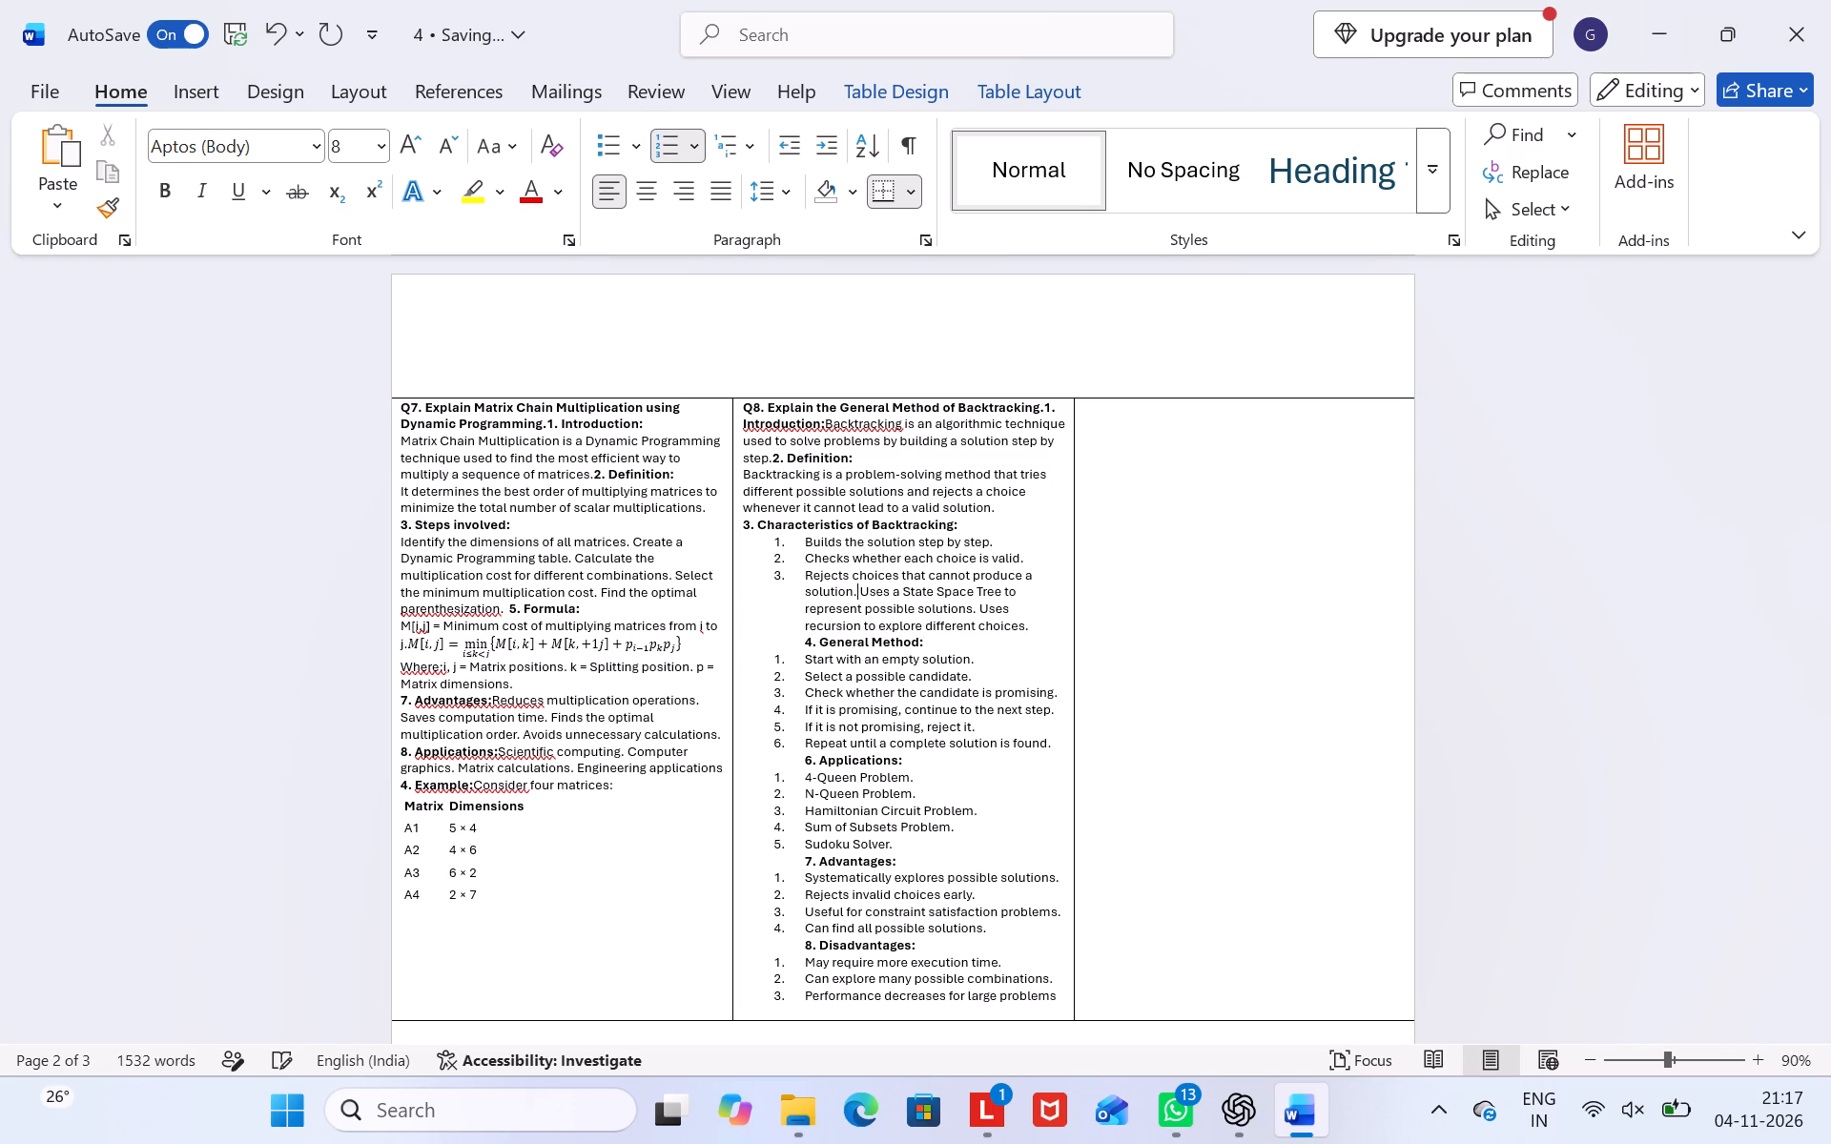
key("Left")
key("Left")
key("Left")
key("Left")
key("Left")
key("Left")
key("Left")
key("Left")
key("Left")
key("Left")
key("Left")
key("Left")
key("Left")
key("Left")
key("Left")
key("Left")
key("Left")
key("Left")
key("Left")
key("Left")
key("Left")
key("Left")
key("Left")
key("Left")
key("BackSpace")
key("BackSpace")
key("BackSpace")
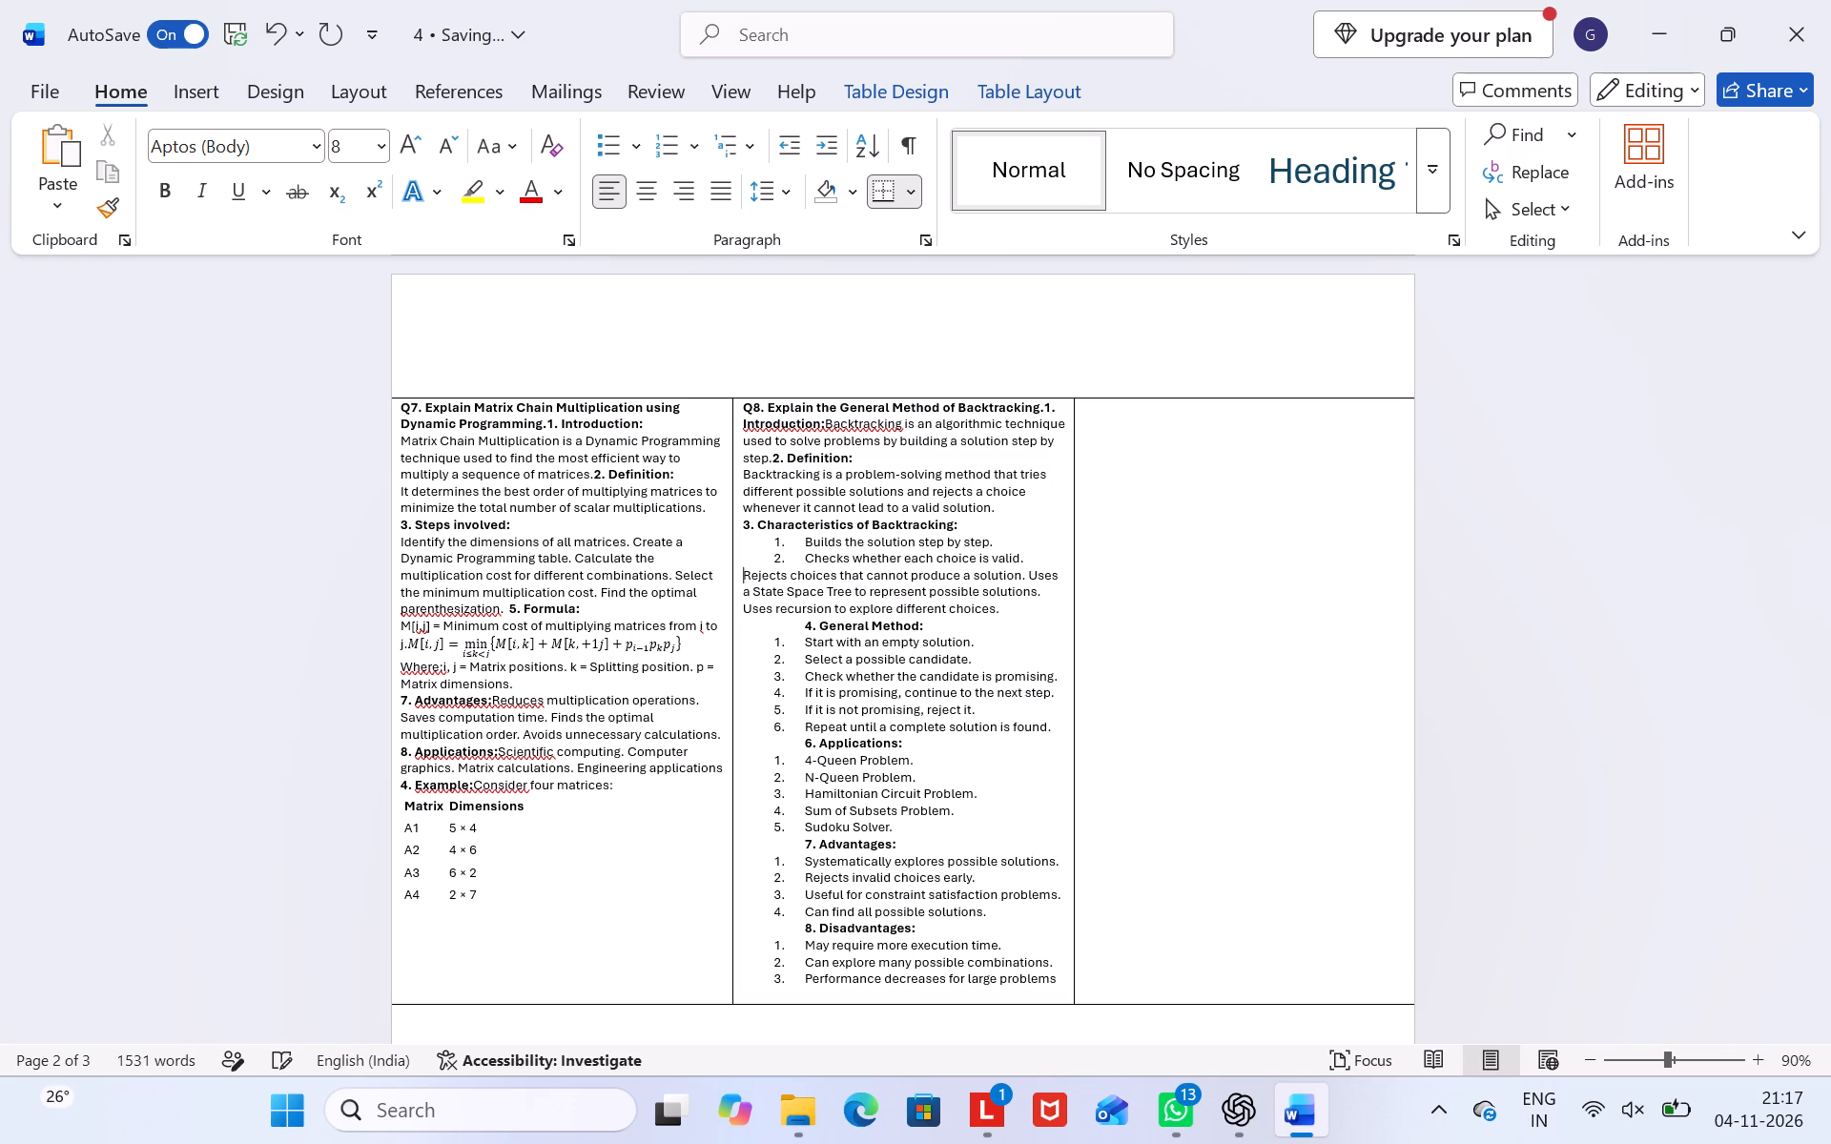
Merge the second Q8 characteristic, "Checks whether each choice is valid.", into the end of the first one.
key("Right")
key("Right")
key("Right")
key("Right")
key("Right")
key("Right")
key("Right")
key("Right")
key("Up")
key("BackSpace")
key("BackSpace")
key("BackSpace")
key("BackSpace")
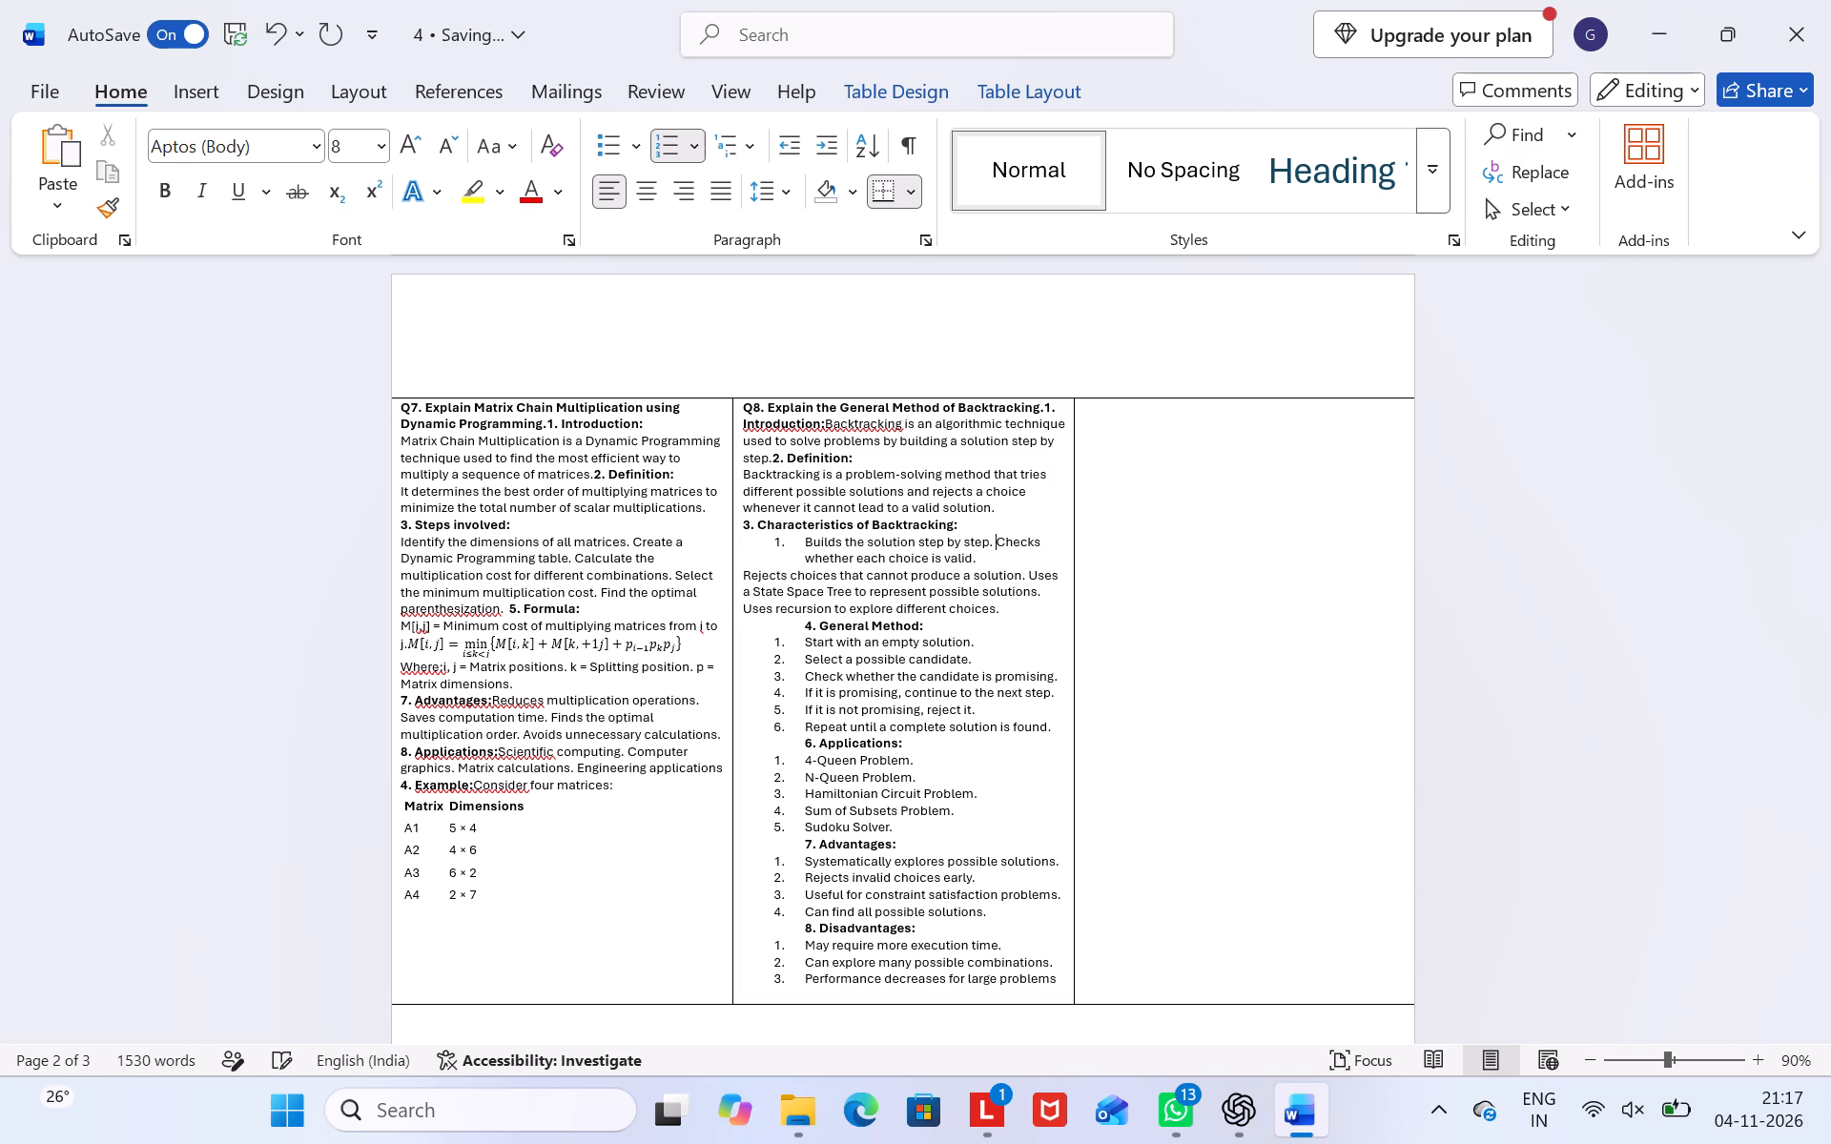
Remove the first Q8 characteristic's numbering and join its text directly after the "3. Characteristics of Backtracking:" heading.
key("Left")
key("Left")
key("Left")
key("Left")
key("Left")
key("Left")
key("Left")
key("Left")
key("Left")
key("Left")
key("Left")
key("Left")
key("Left")
key("Left")
key("Left")
key("Left")
key("Left")
key("Left")
key("Left")
key("Left")
key("Down")
key("Left")
key("Left")
key("Left")
key("Left")
key("Left")
key("Left")
key("Left")
key("Left")
key("Left")
key("Left")
key("Left")
key("Left")
key("Left")
key("Left")
key("Left")
key("Left")
key("Left")
key("Left")
key("Left")
key("Left")
key("Left")
key("Left")
key("Left")
key("Left")
key("BackSpace")
key("BackSpace")
key("BackSpace")
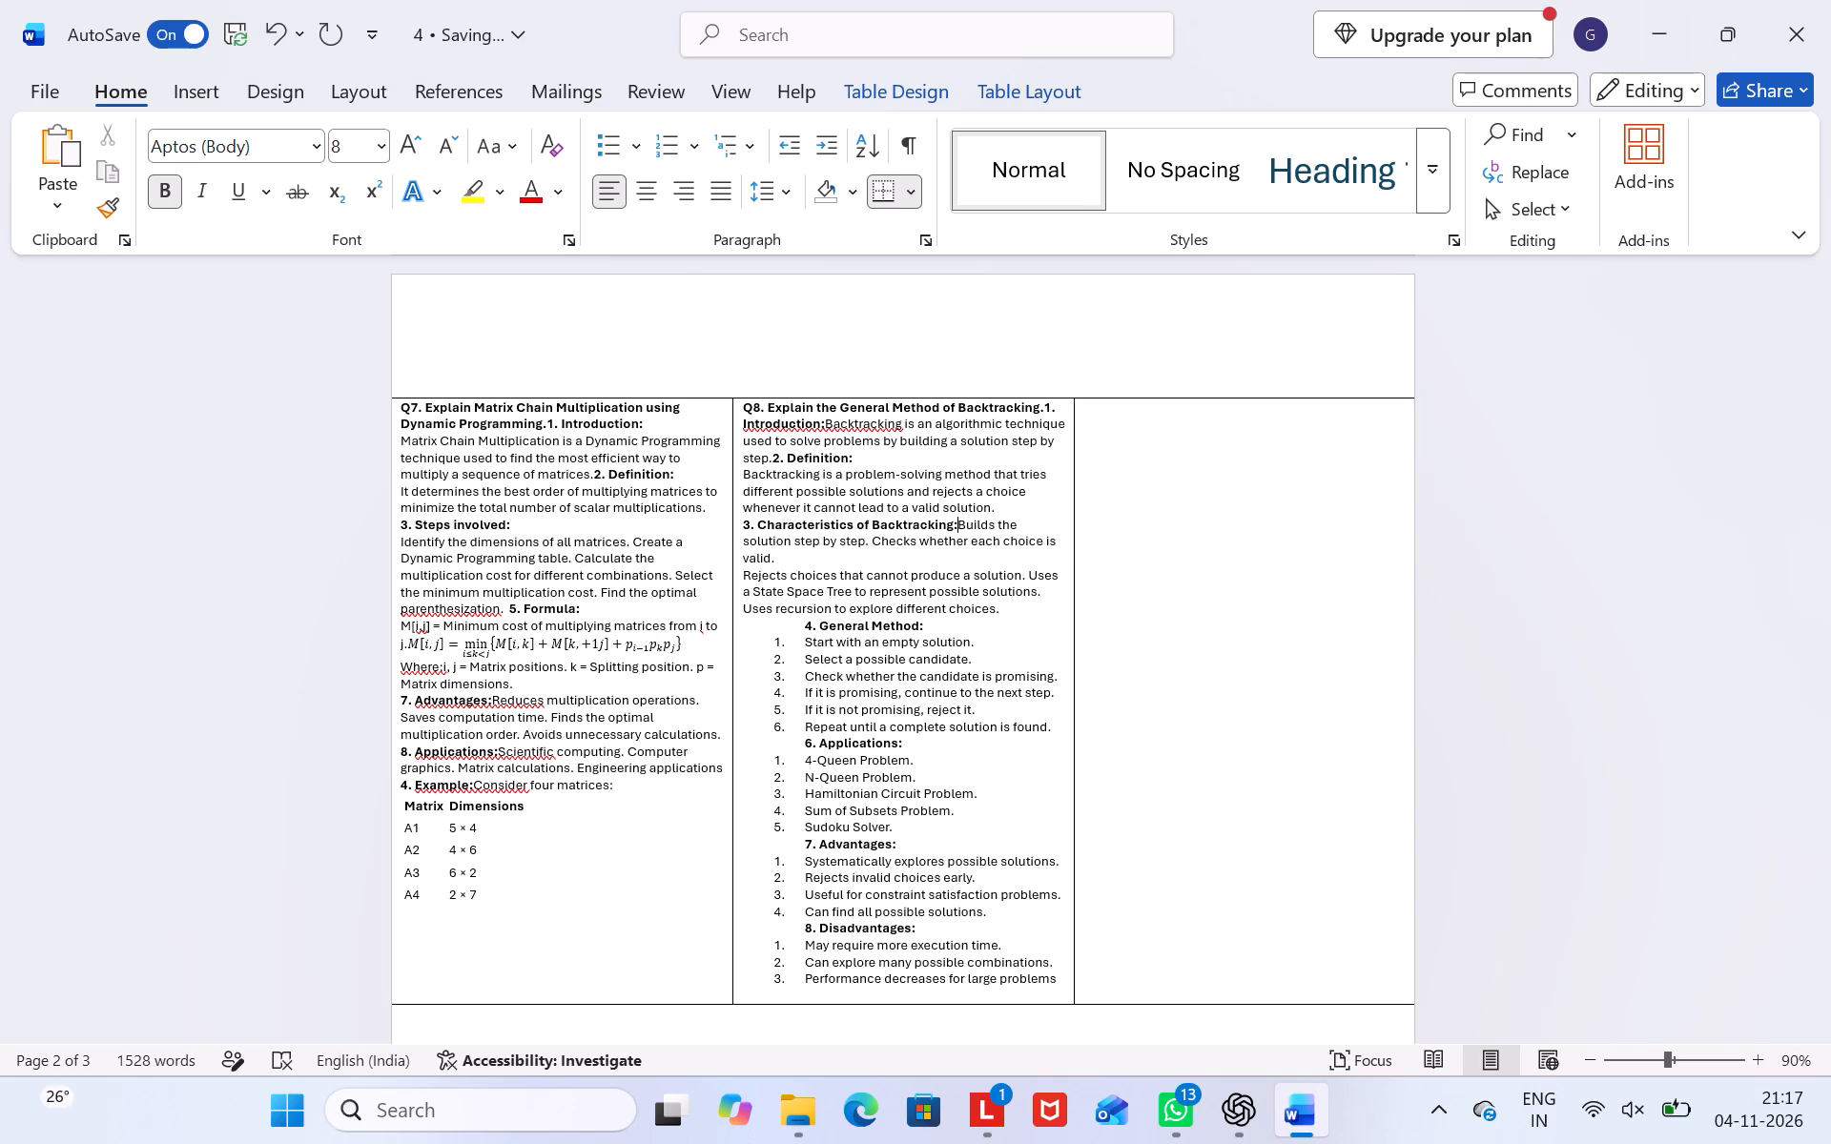
Join the "Rejects choices that cannot produce a solution." paragraph to the end of "Checks whether each choice is valid.".
left_click(751, 576)
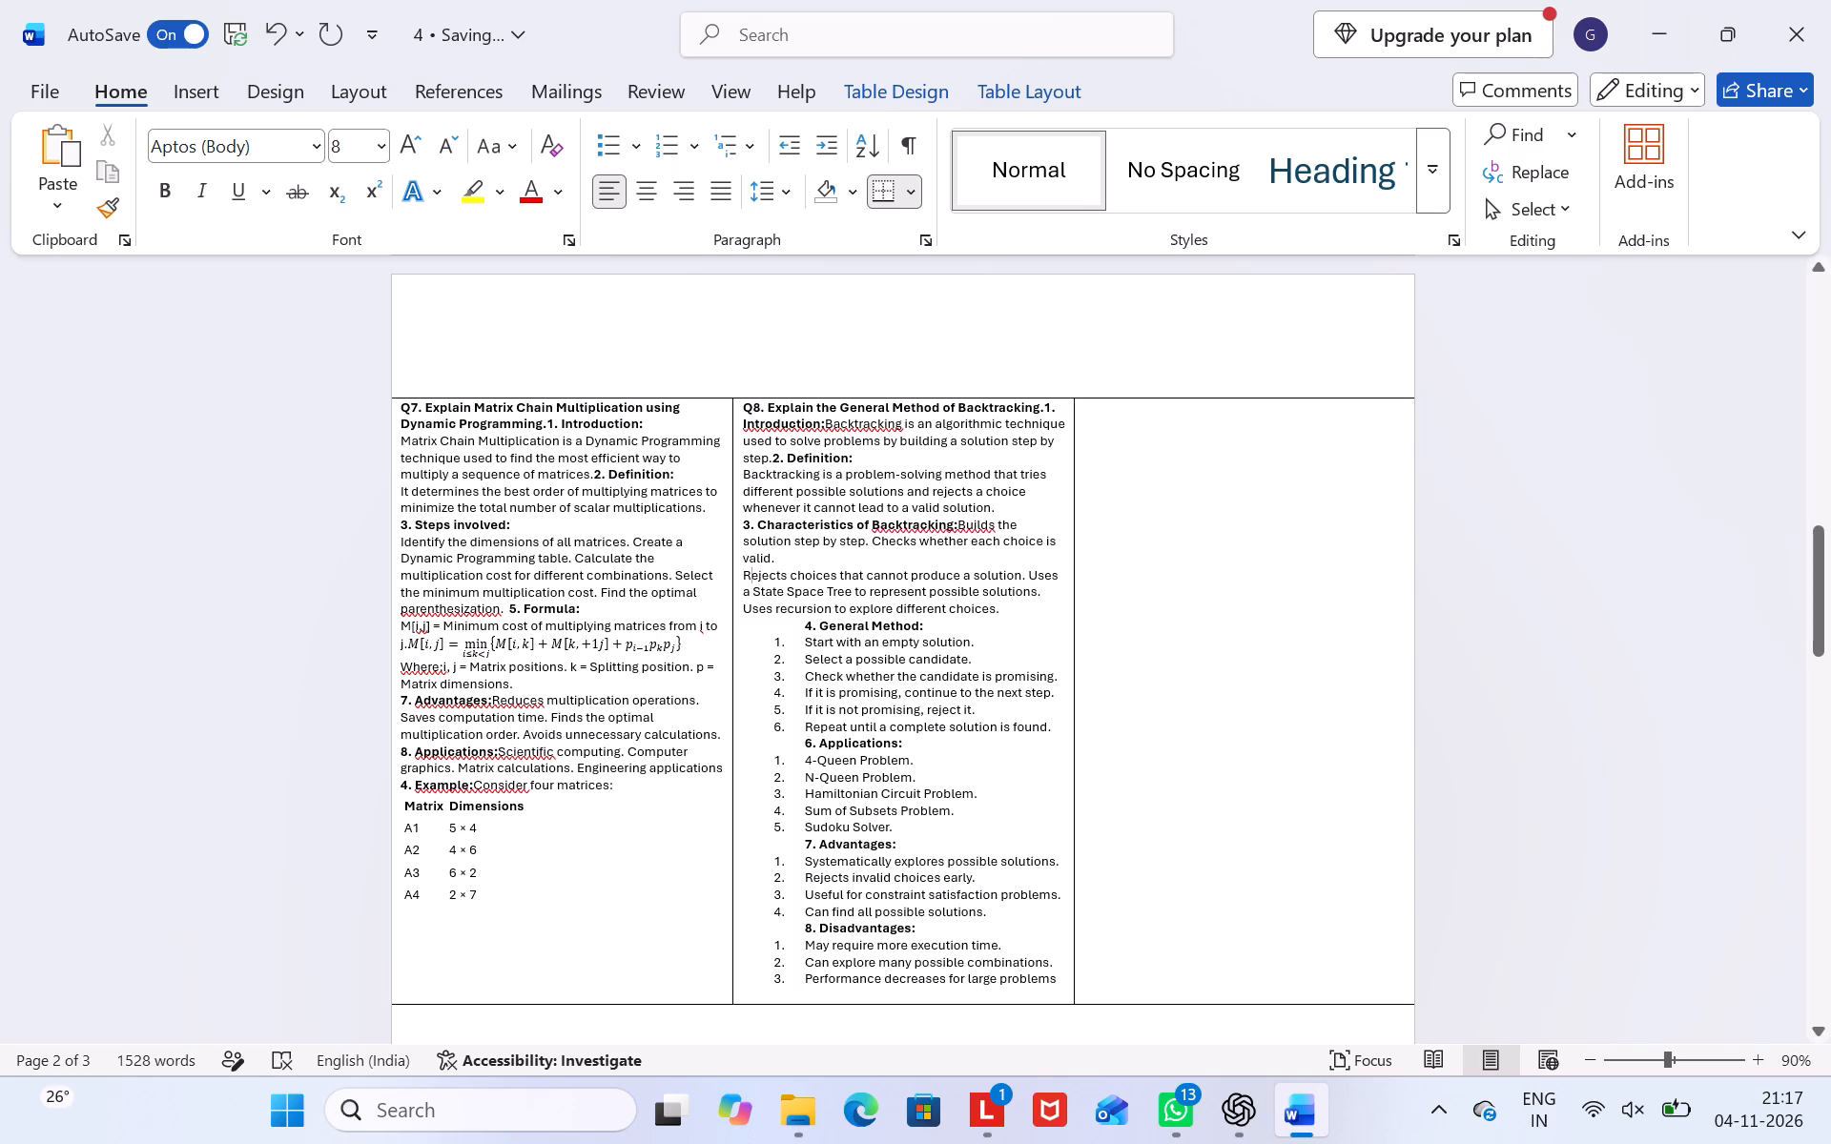
left_click(749, 580)
key("Left")
key("BackSpace")
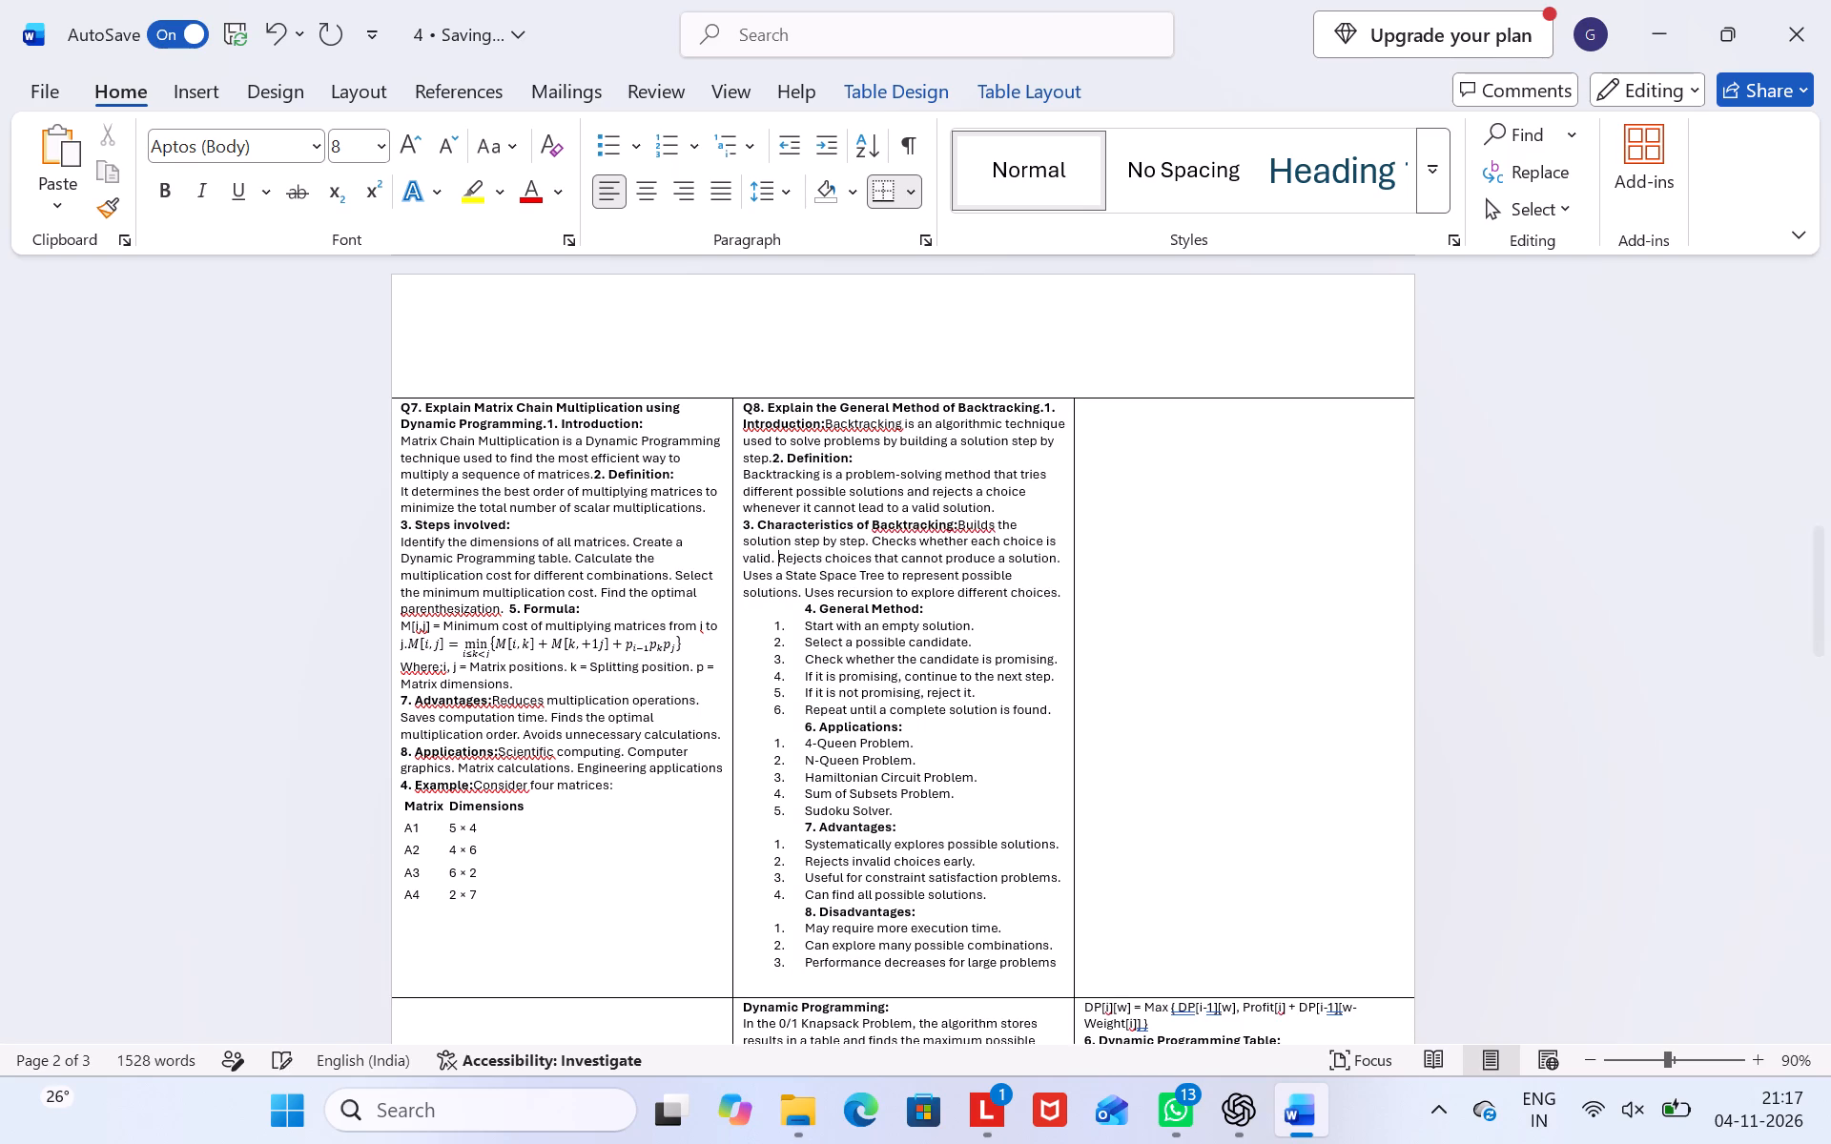
scroll(718, 775, "down", 1)
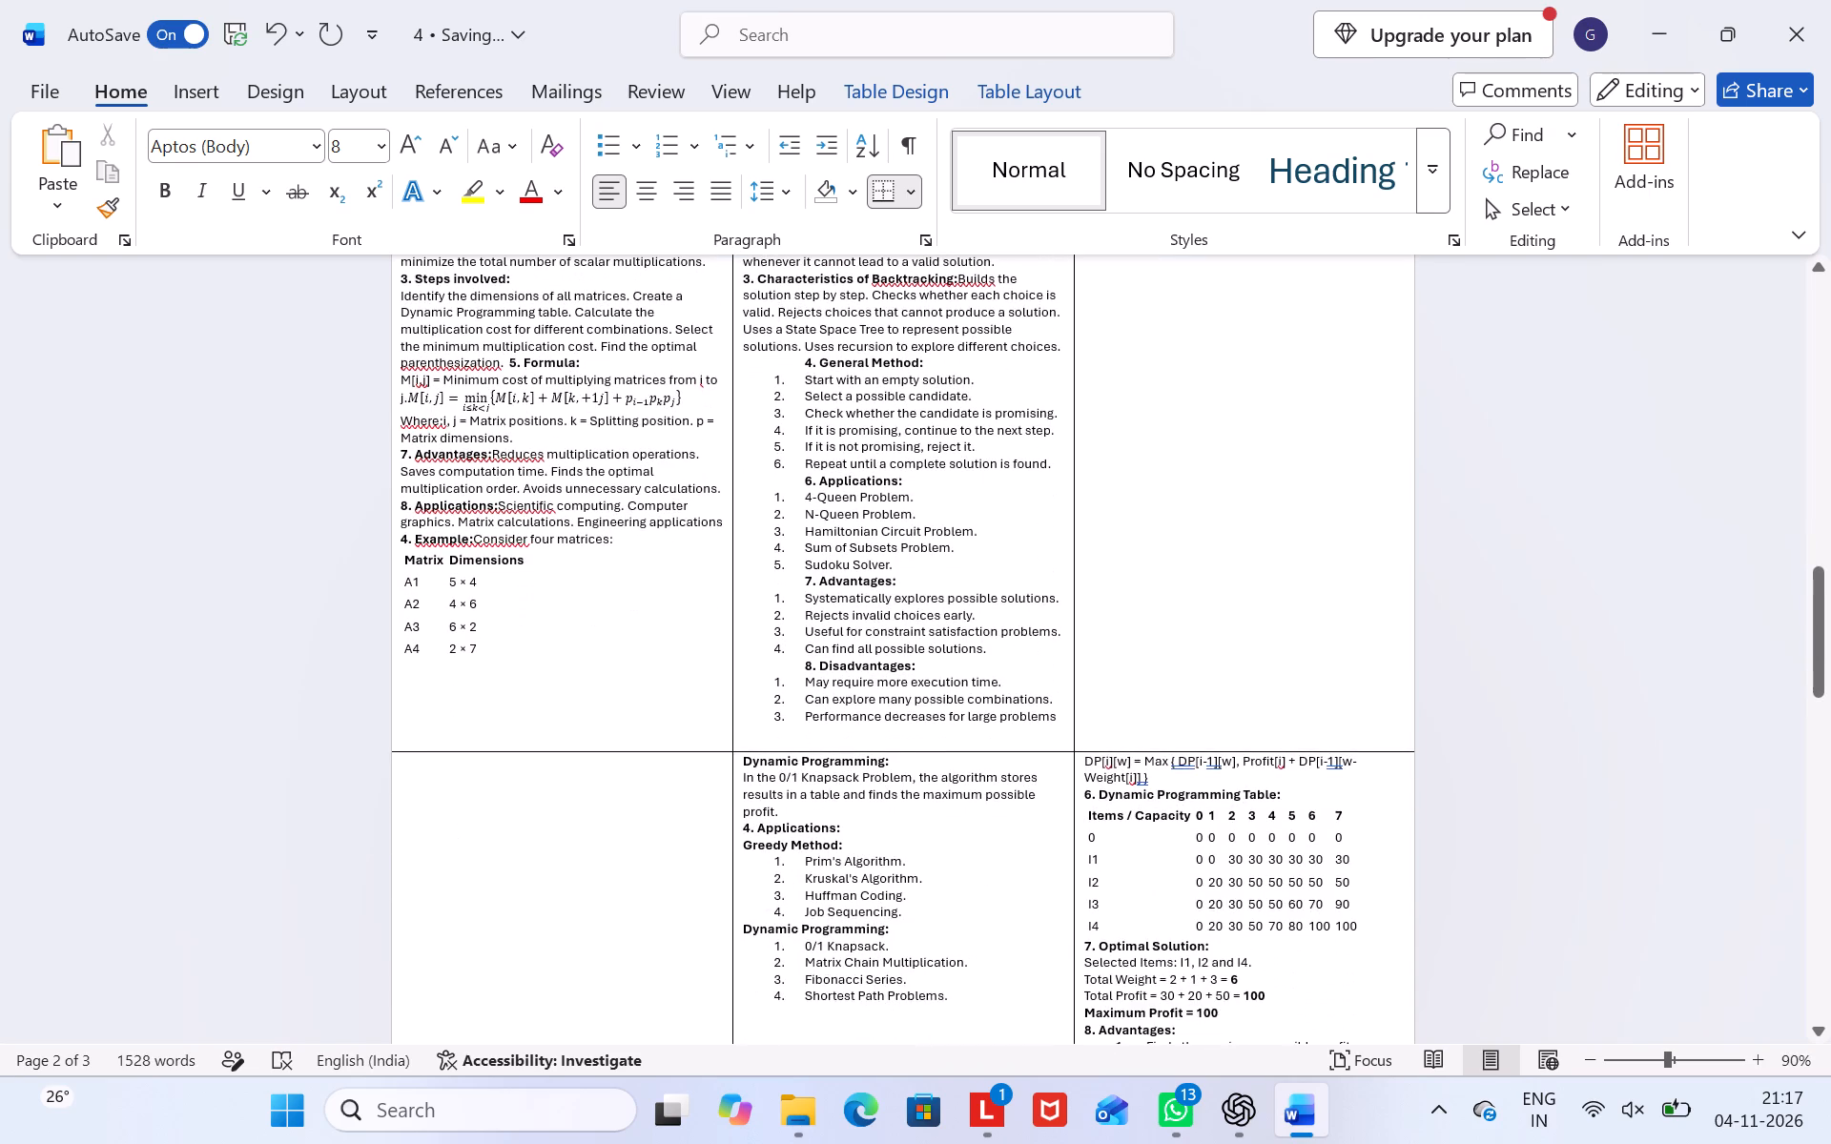
scroll(863, 674, "up", 1)
scroll(962, 656, "up", 1)
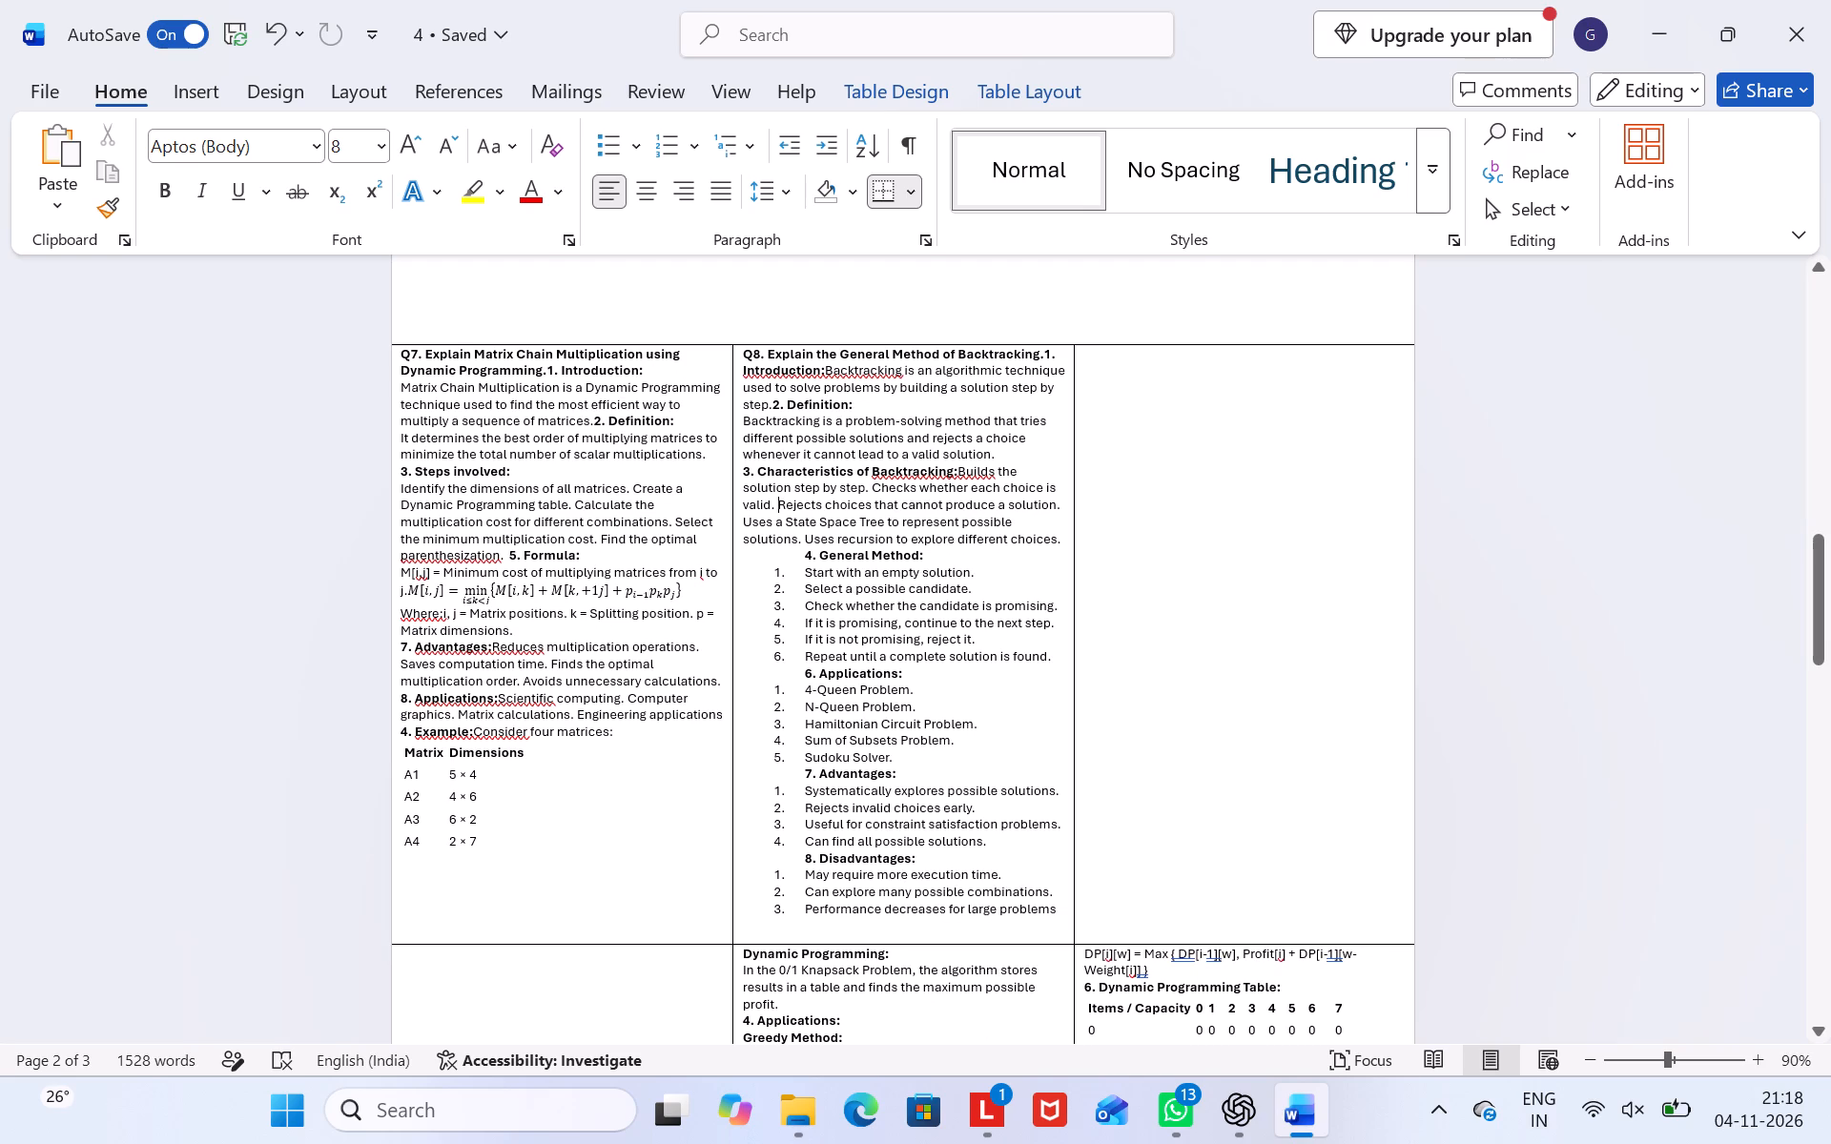
key("ctrl+v")
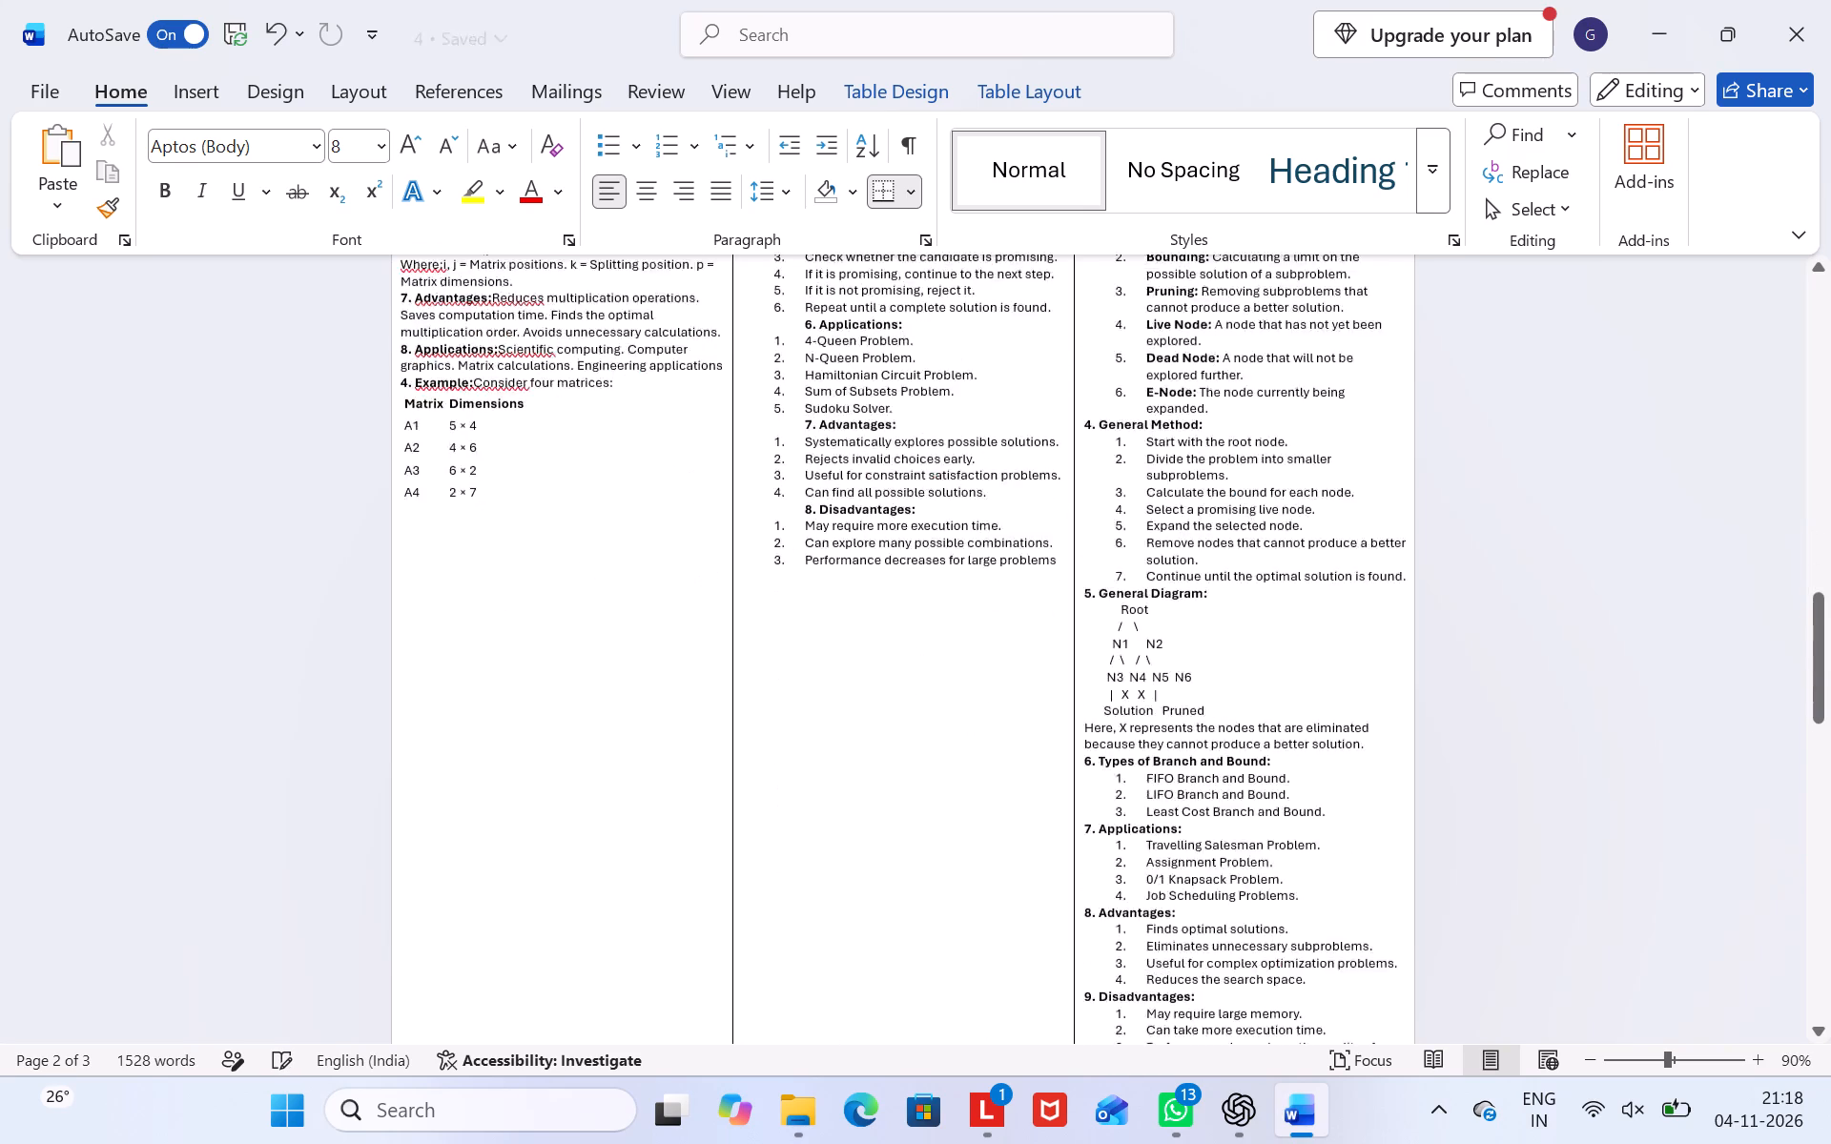
Delete the Q9 "5. General Diagram" section with its explanatory sentence and join the "6. Types of Branch and Bound:" heading to the preceding step.
scroll(1262, 689, "up", 1)
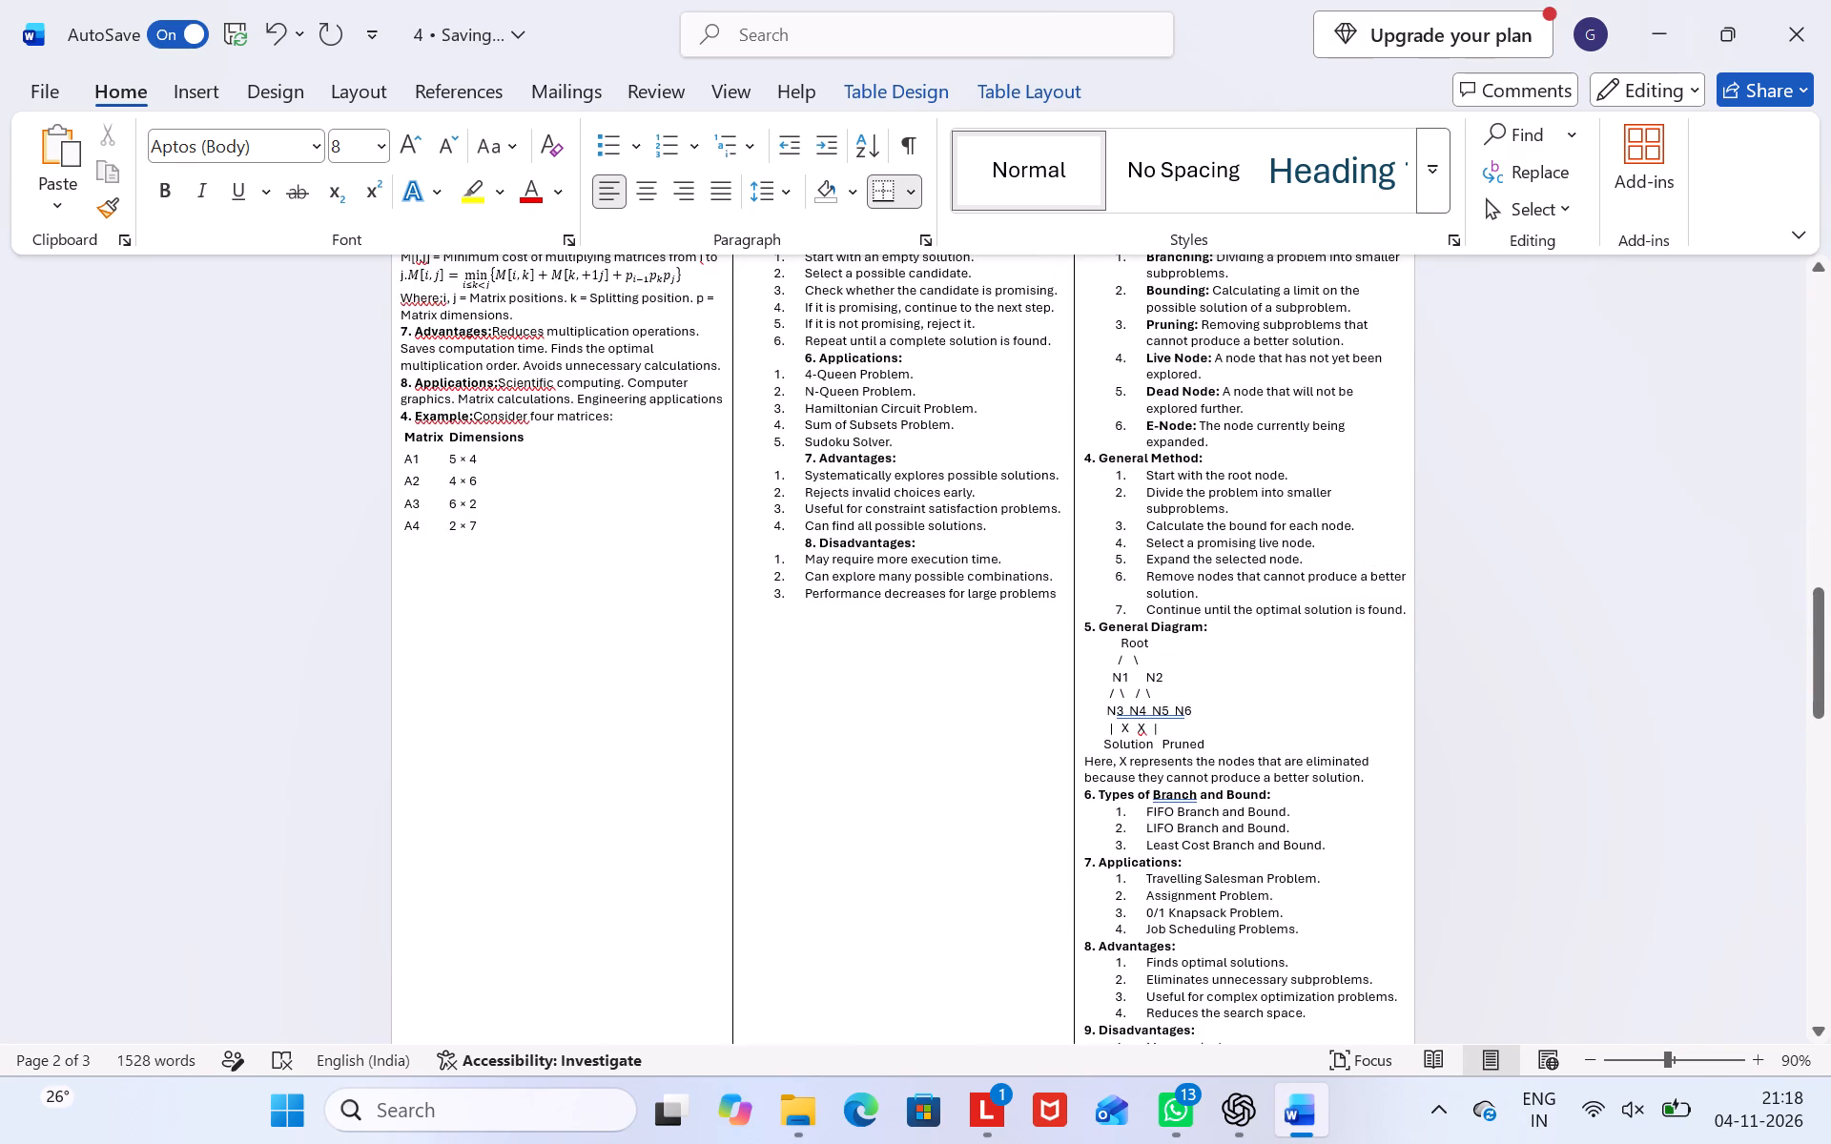
left_click_drag(1371, 776, 1099, 619)
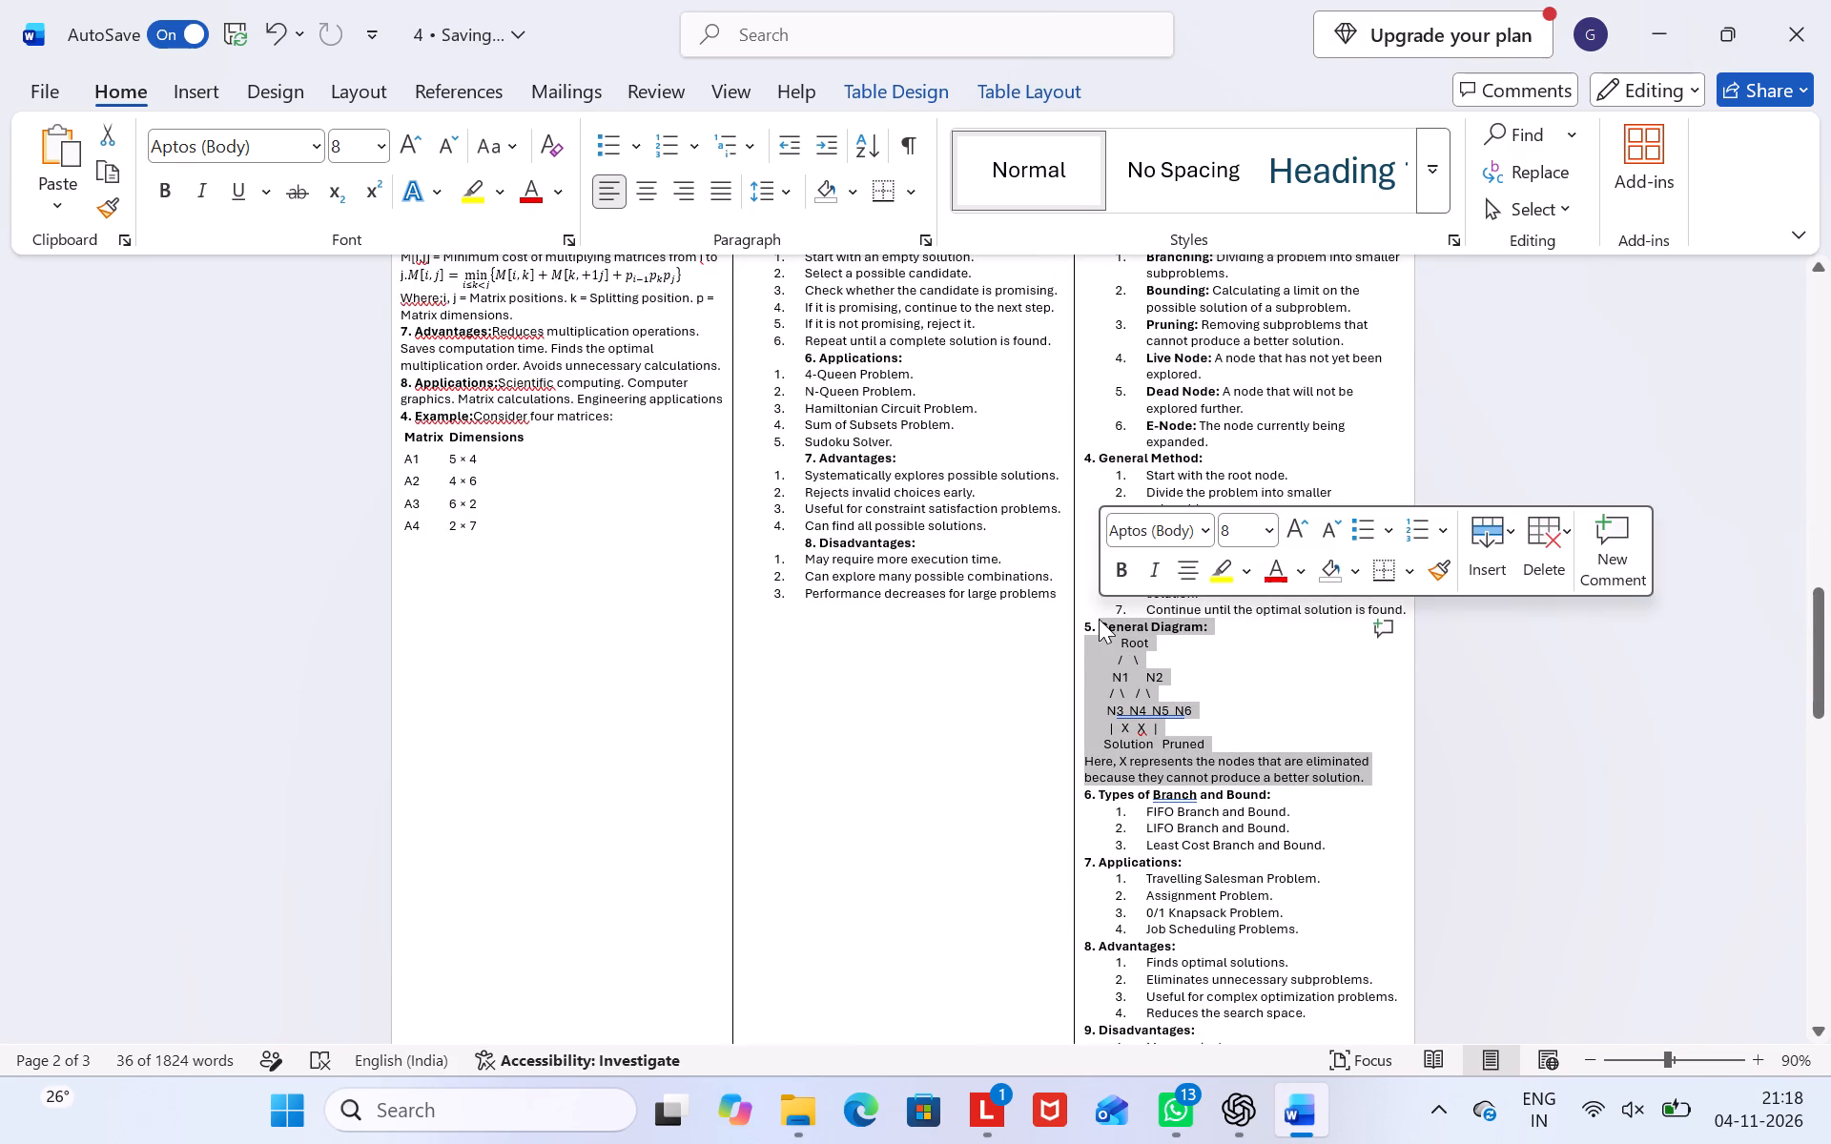
left_click(1089, 624)
key("BackSpace")
key("BackSpace")
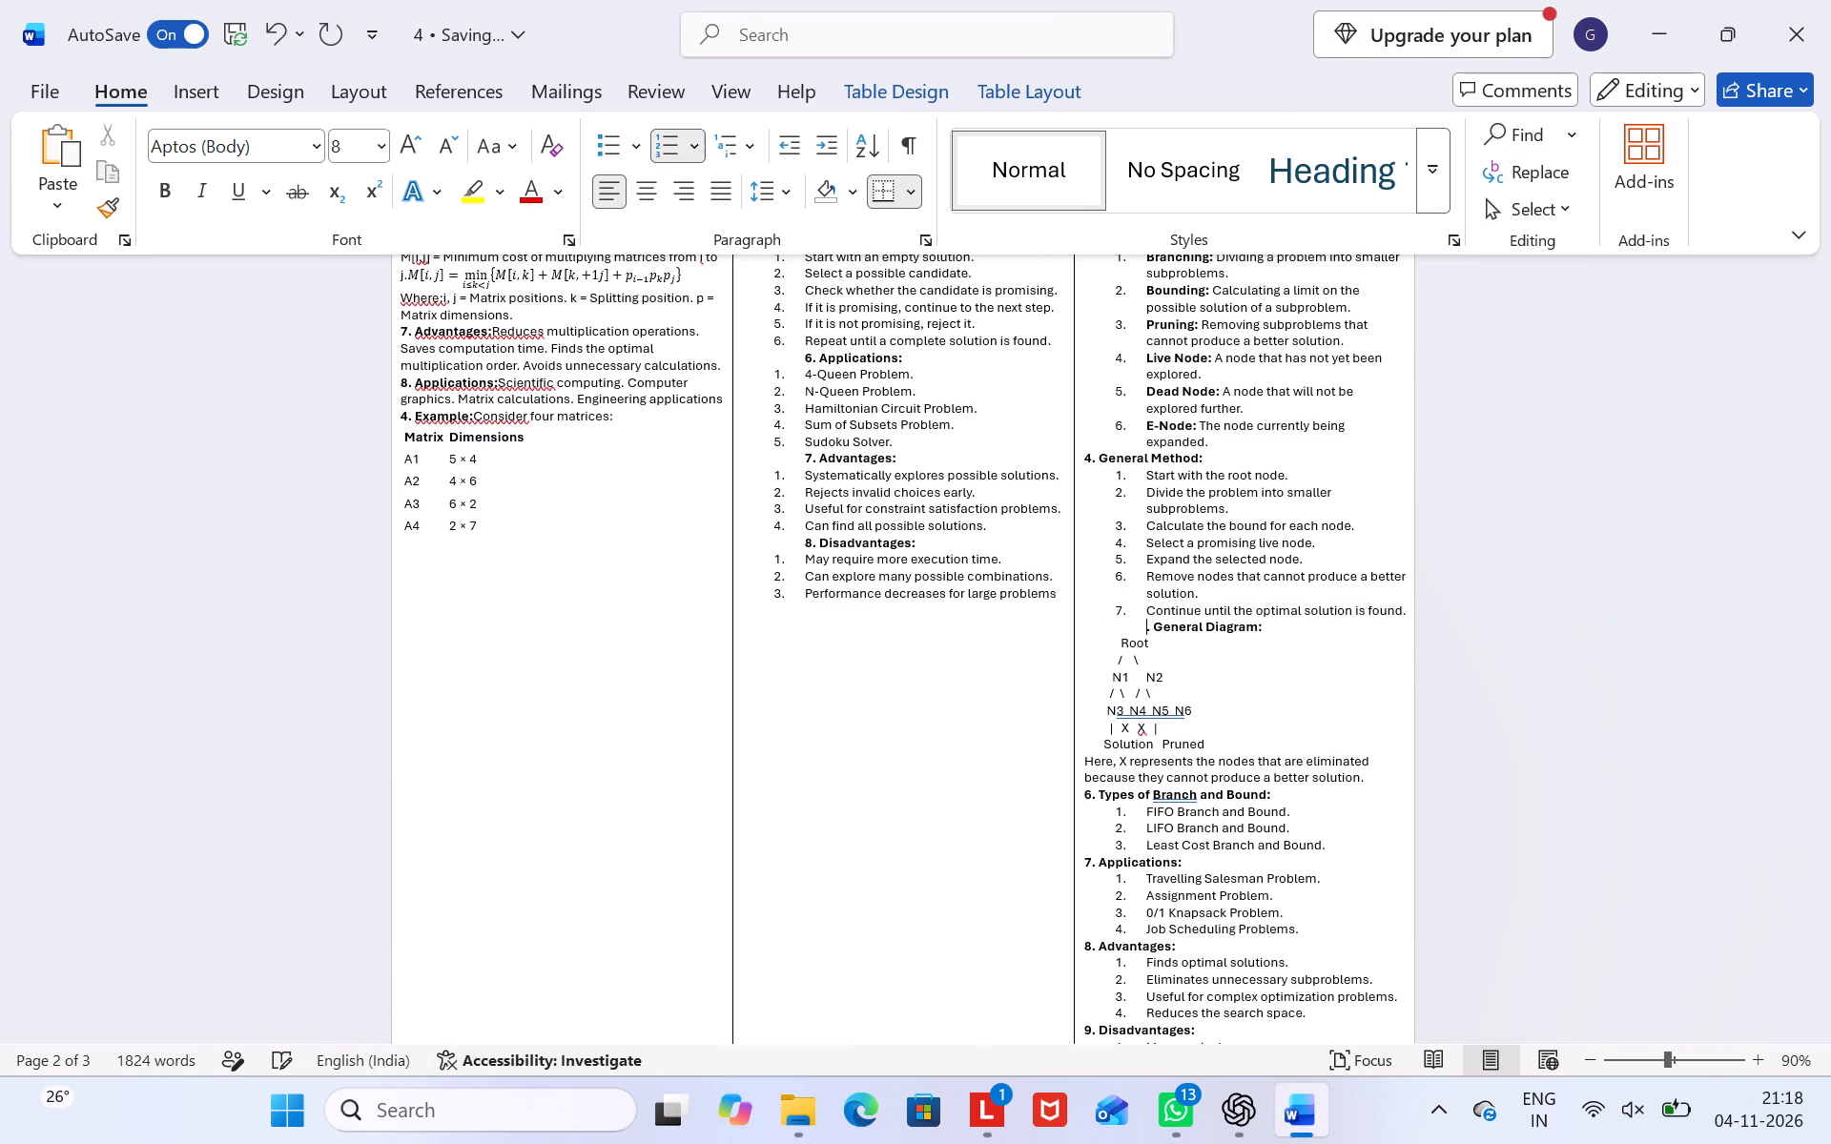
left_click_drag(1372, 776, 1136, 644)
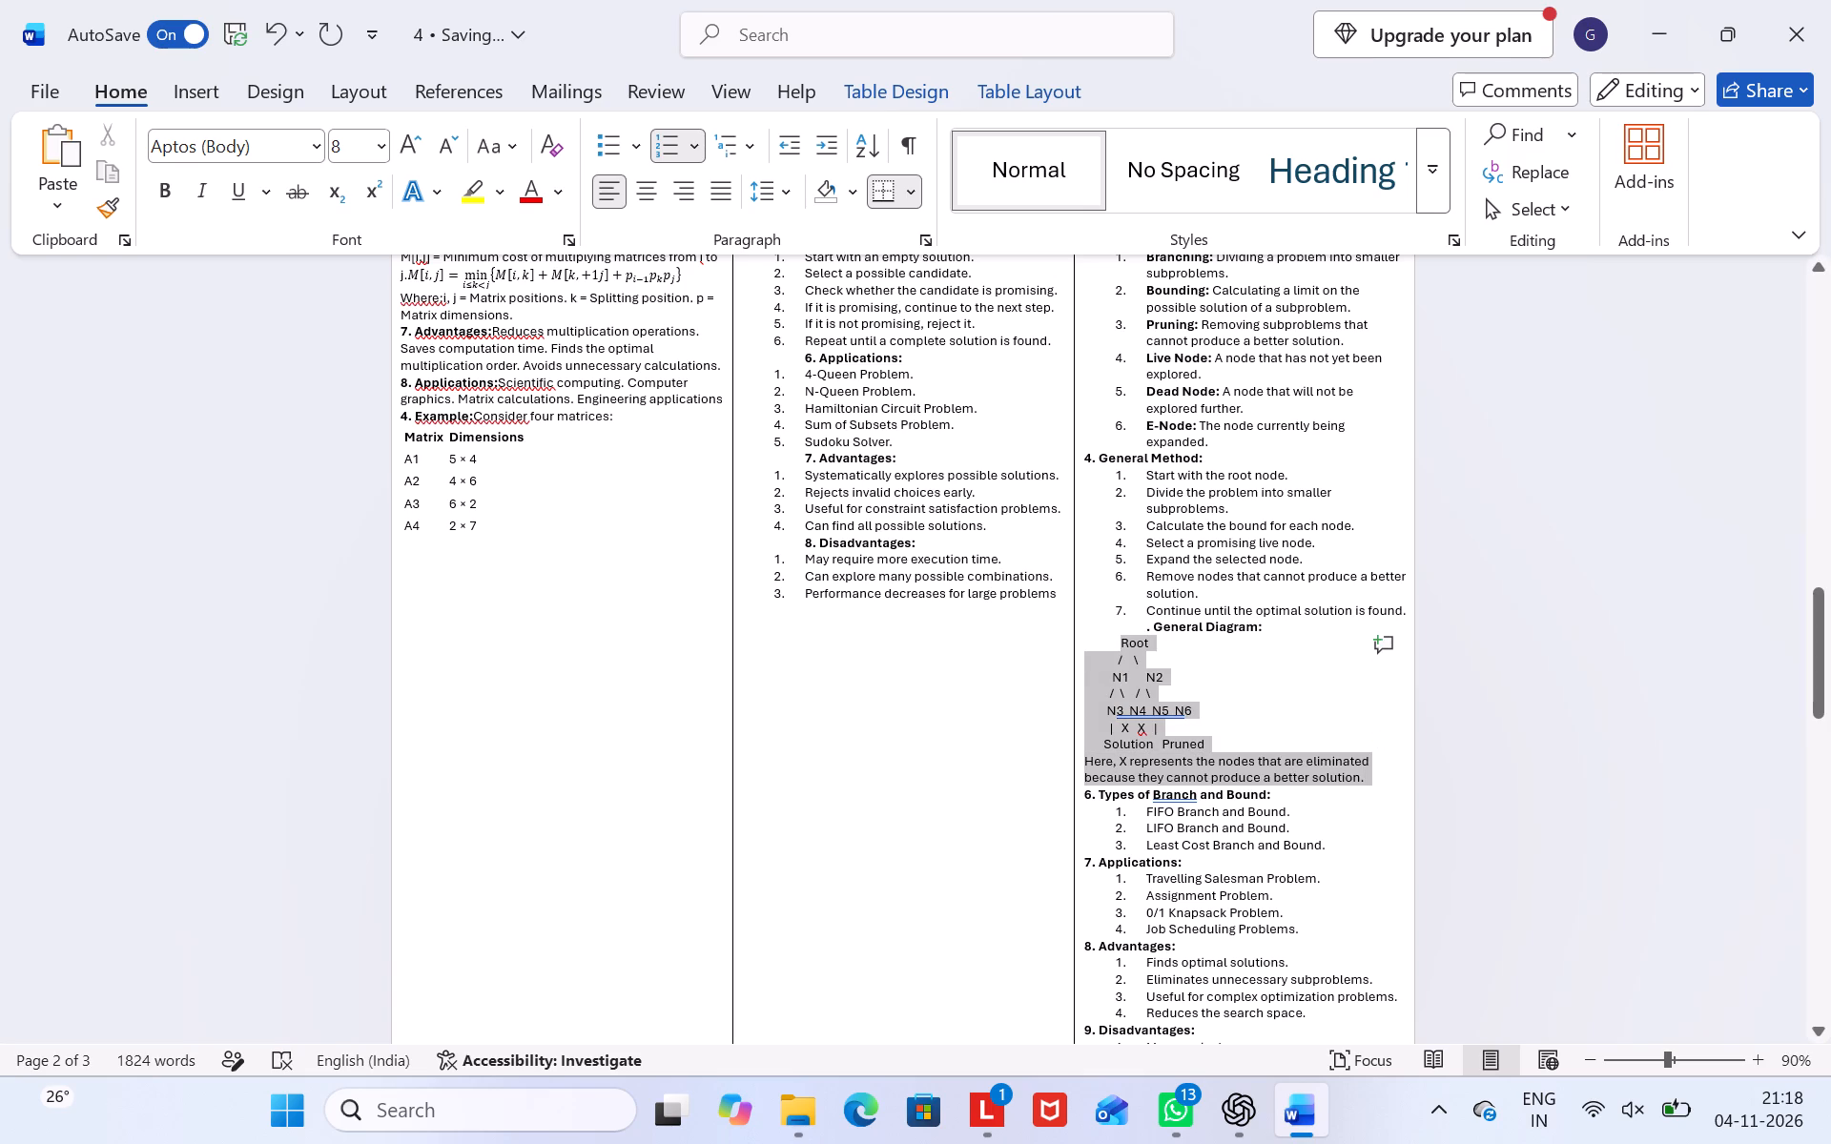
left_click_drag(1136, 644, 1129, 630)
key("BackSpace")
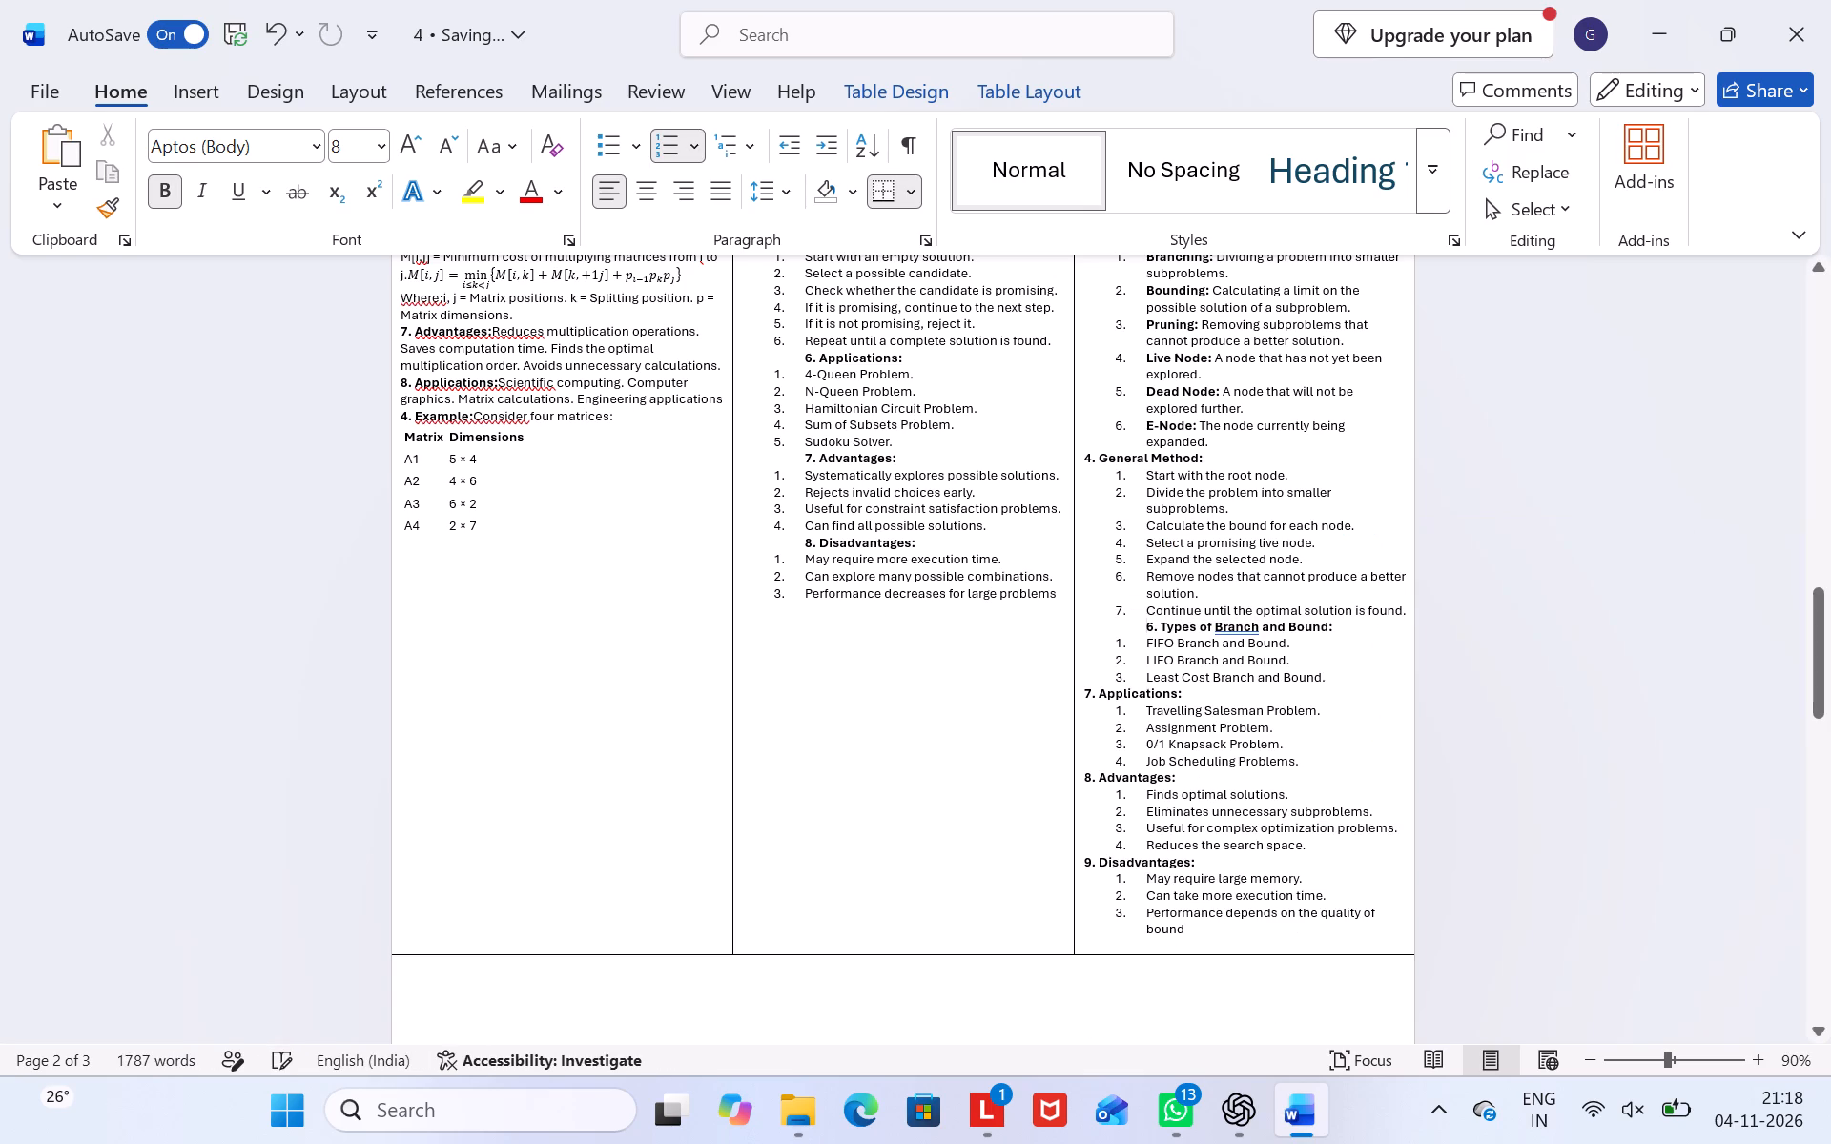
key("BackSpace")
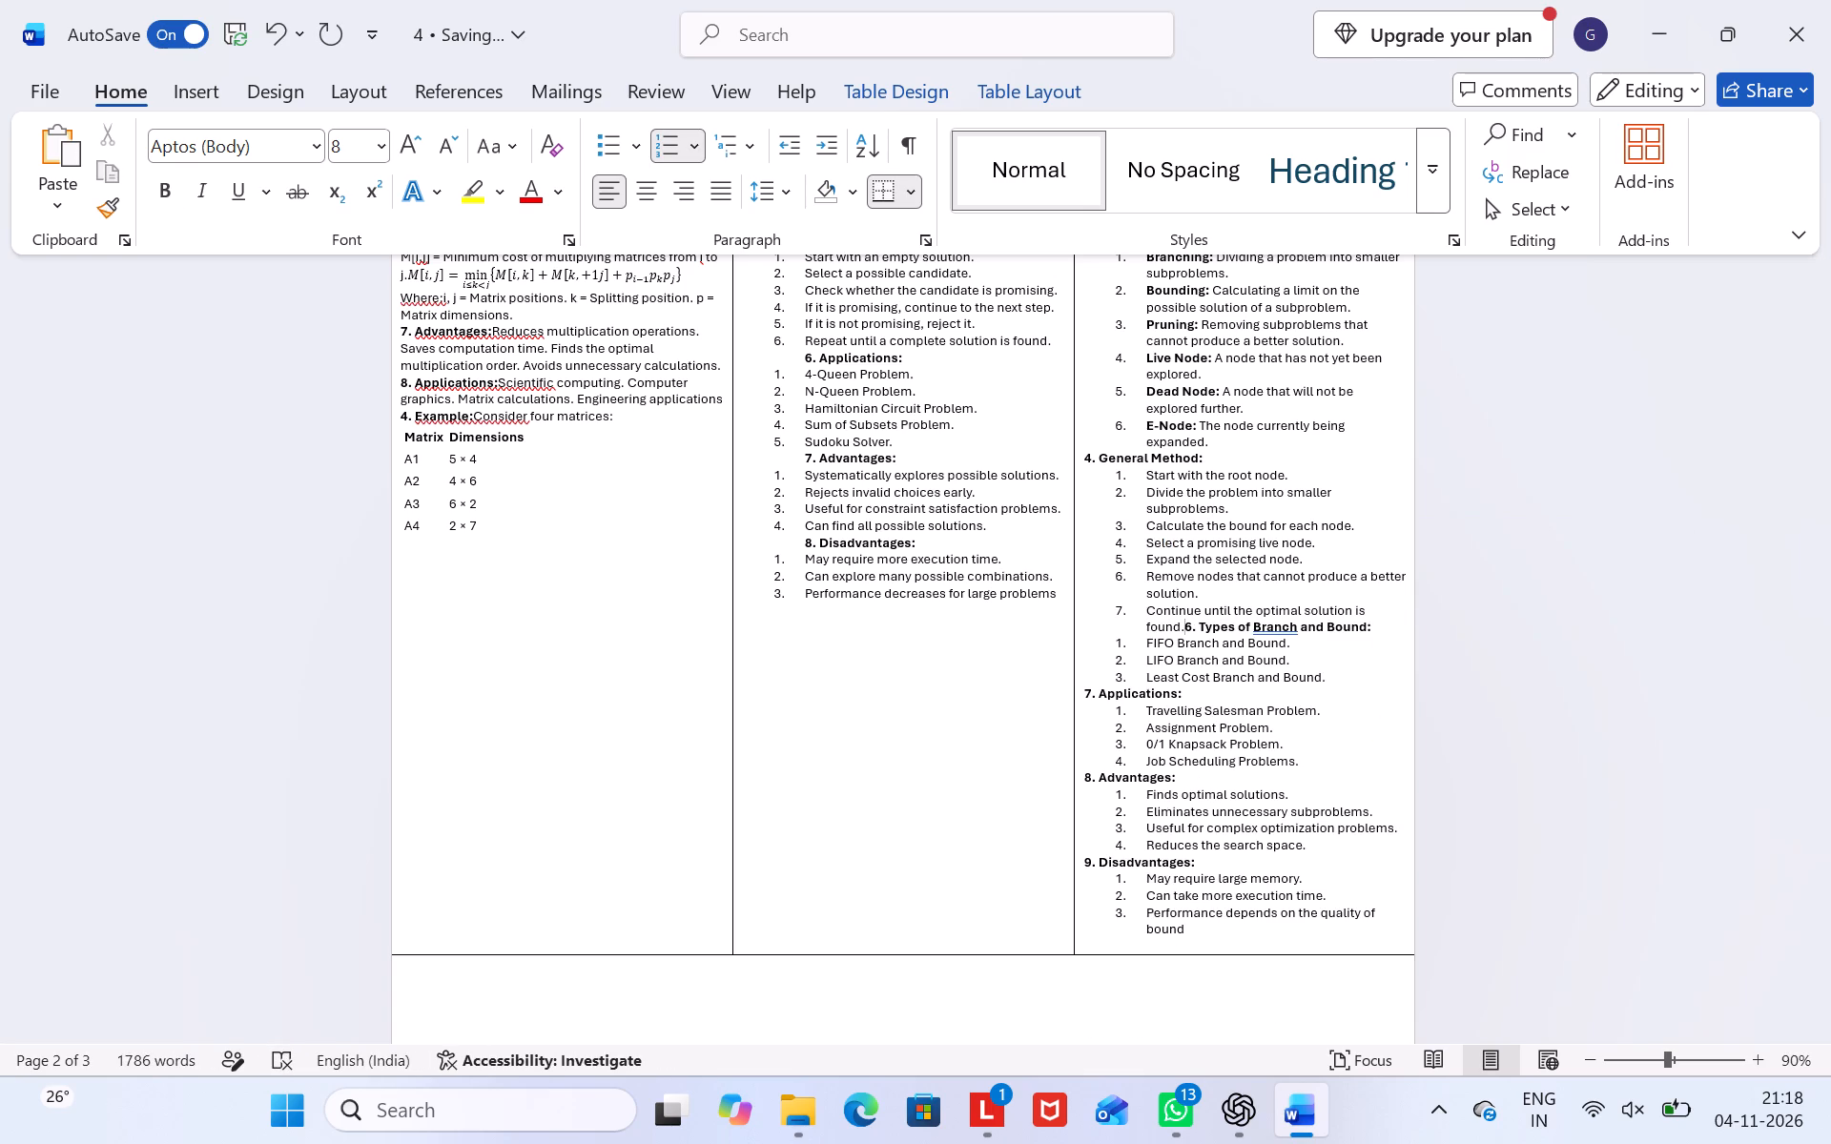
Join the Q9 "1. Introduction:" heading to the end of the question title.
scroll(1335, 447, "up", 1)
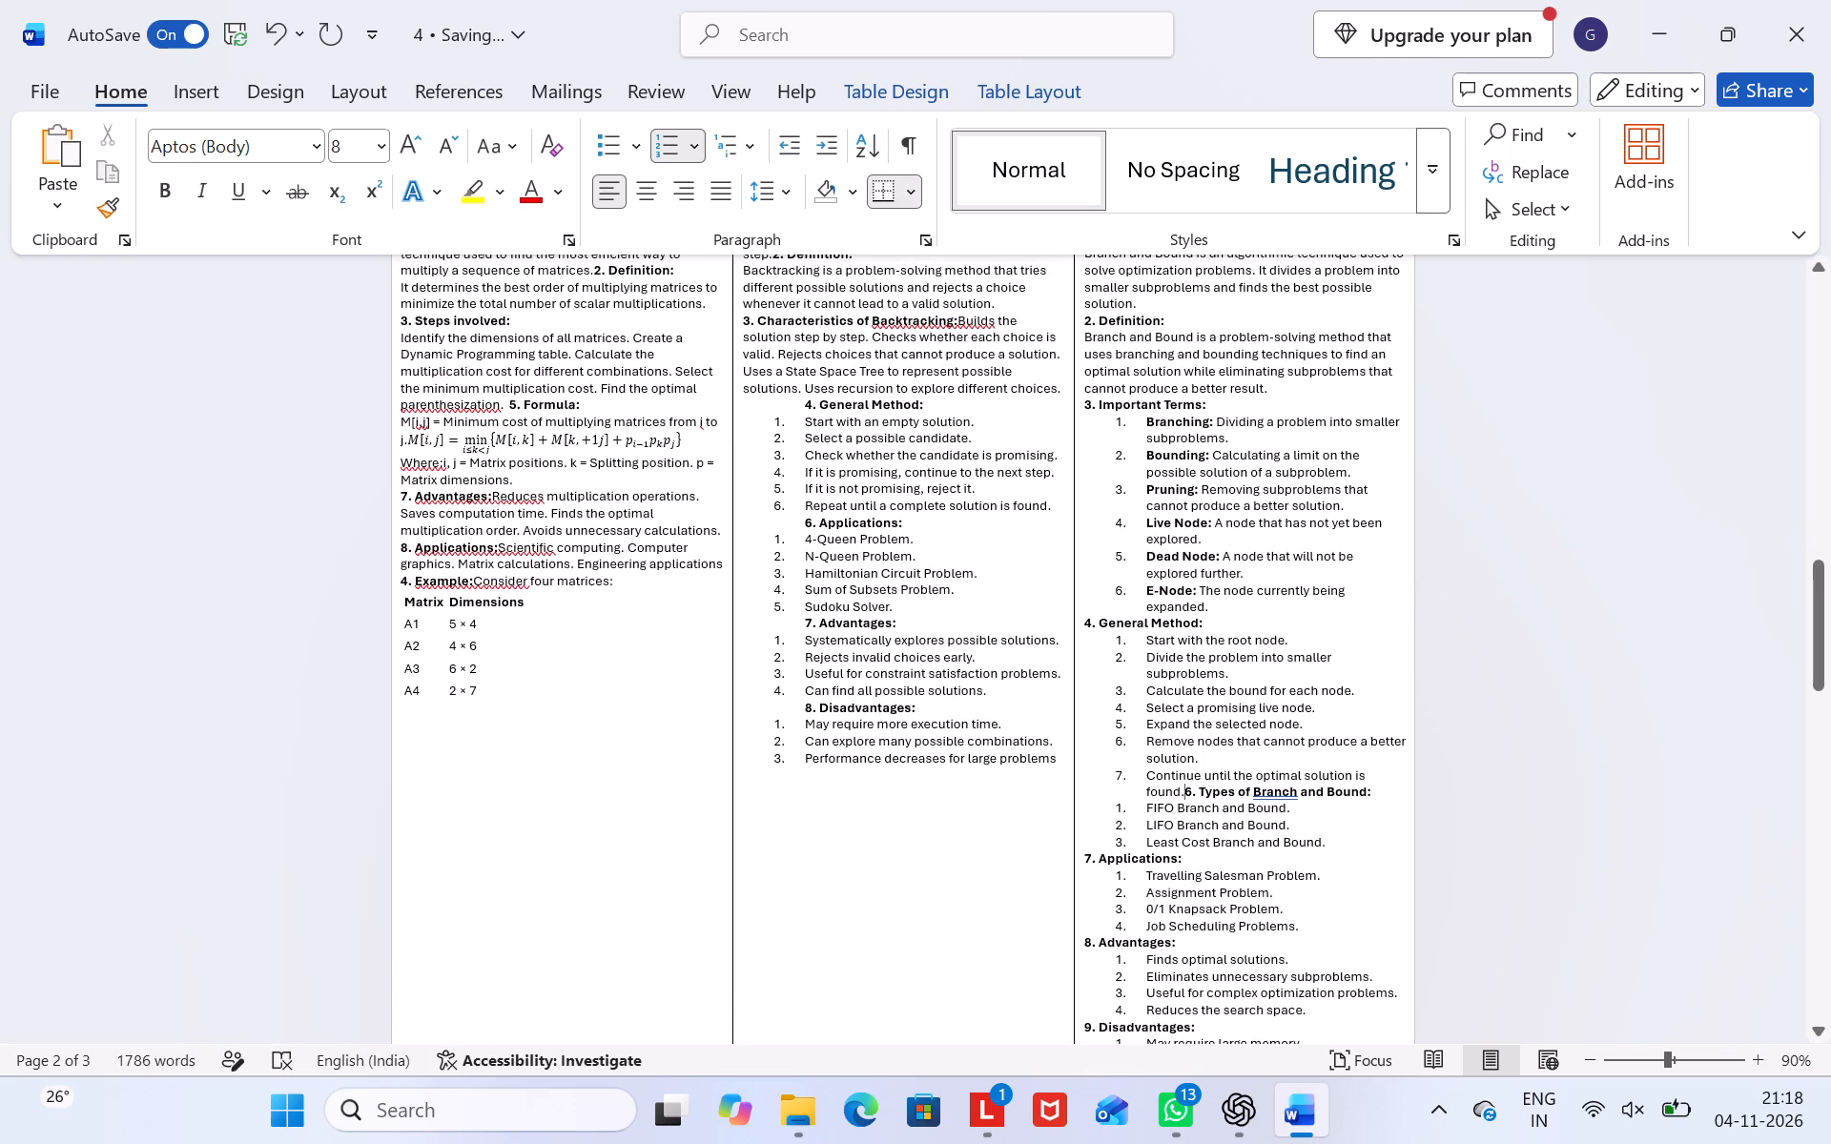
scroll(1178, 303, "up", 1)
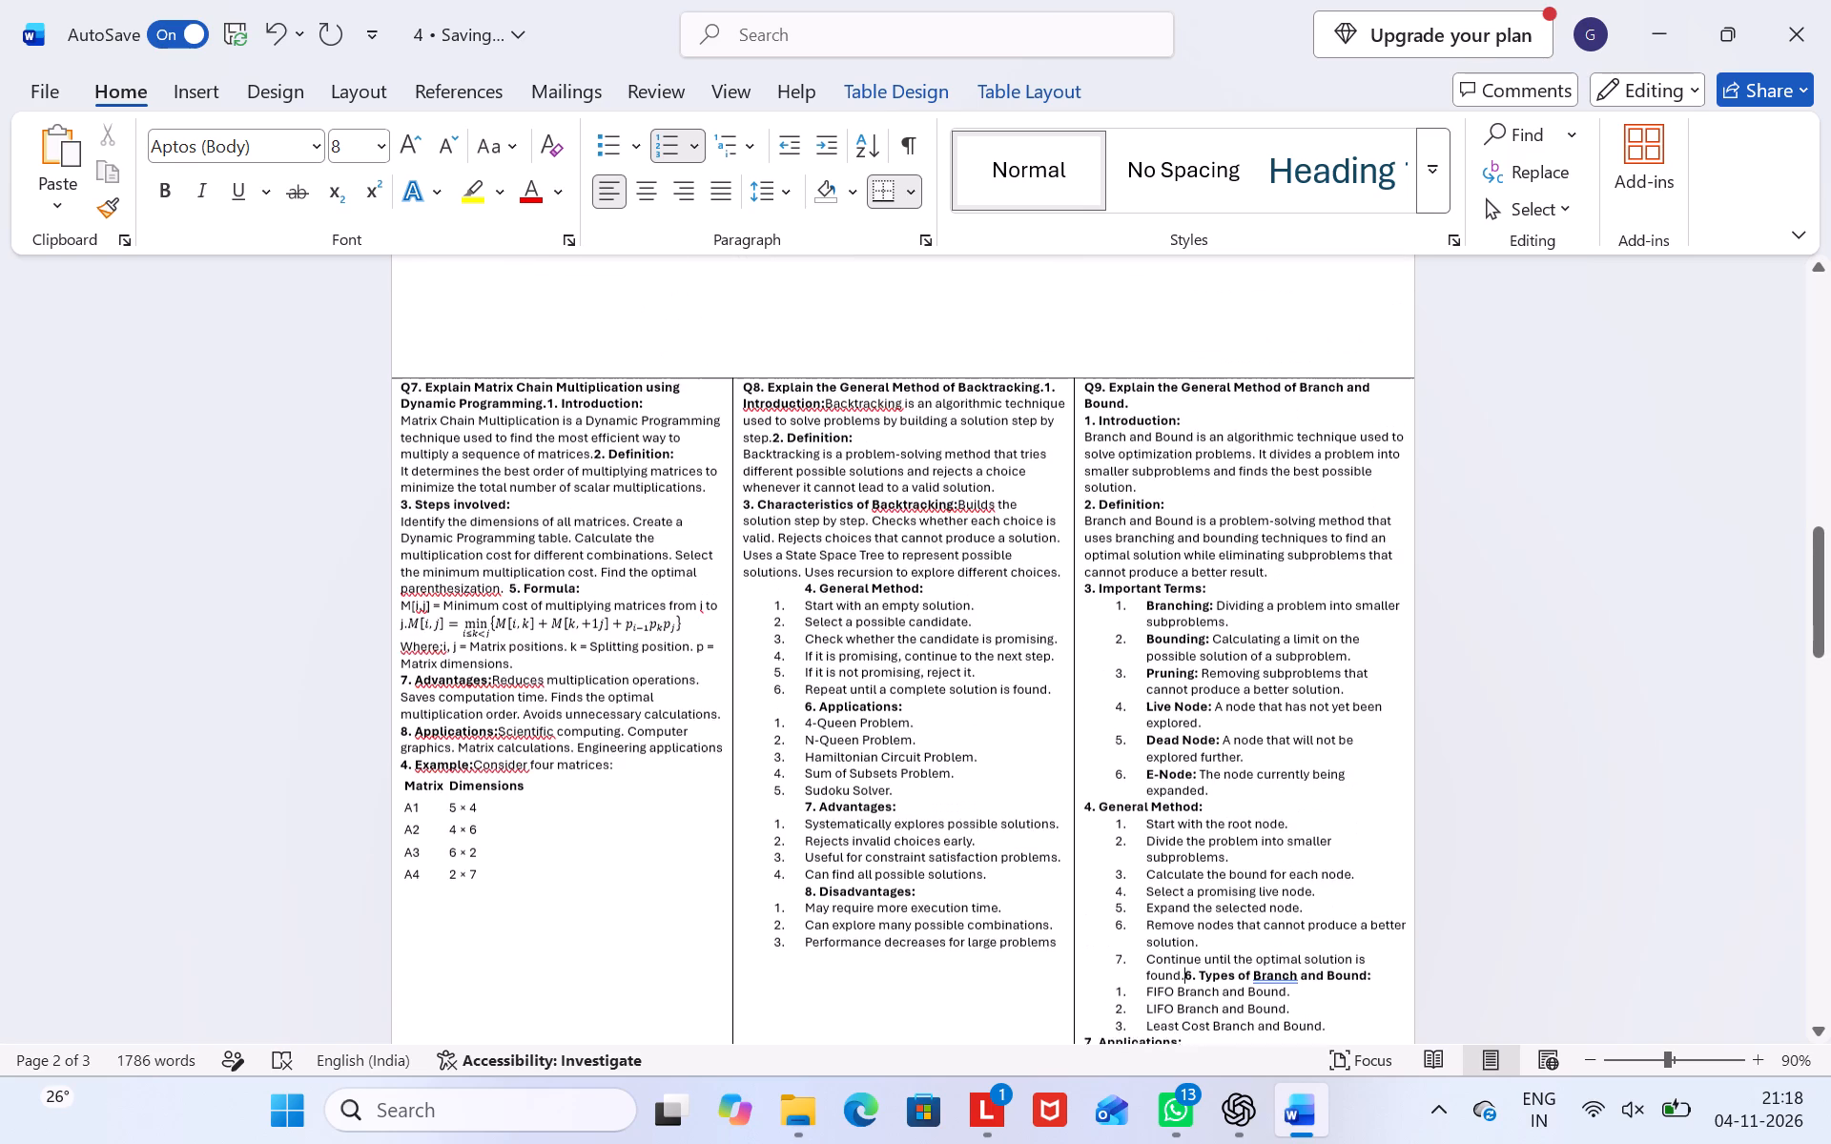
left_click(1084, 435)
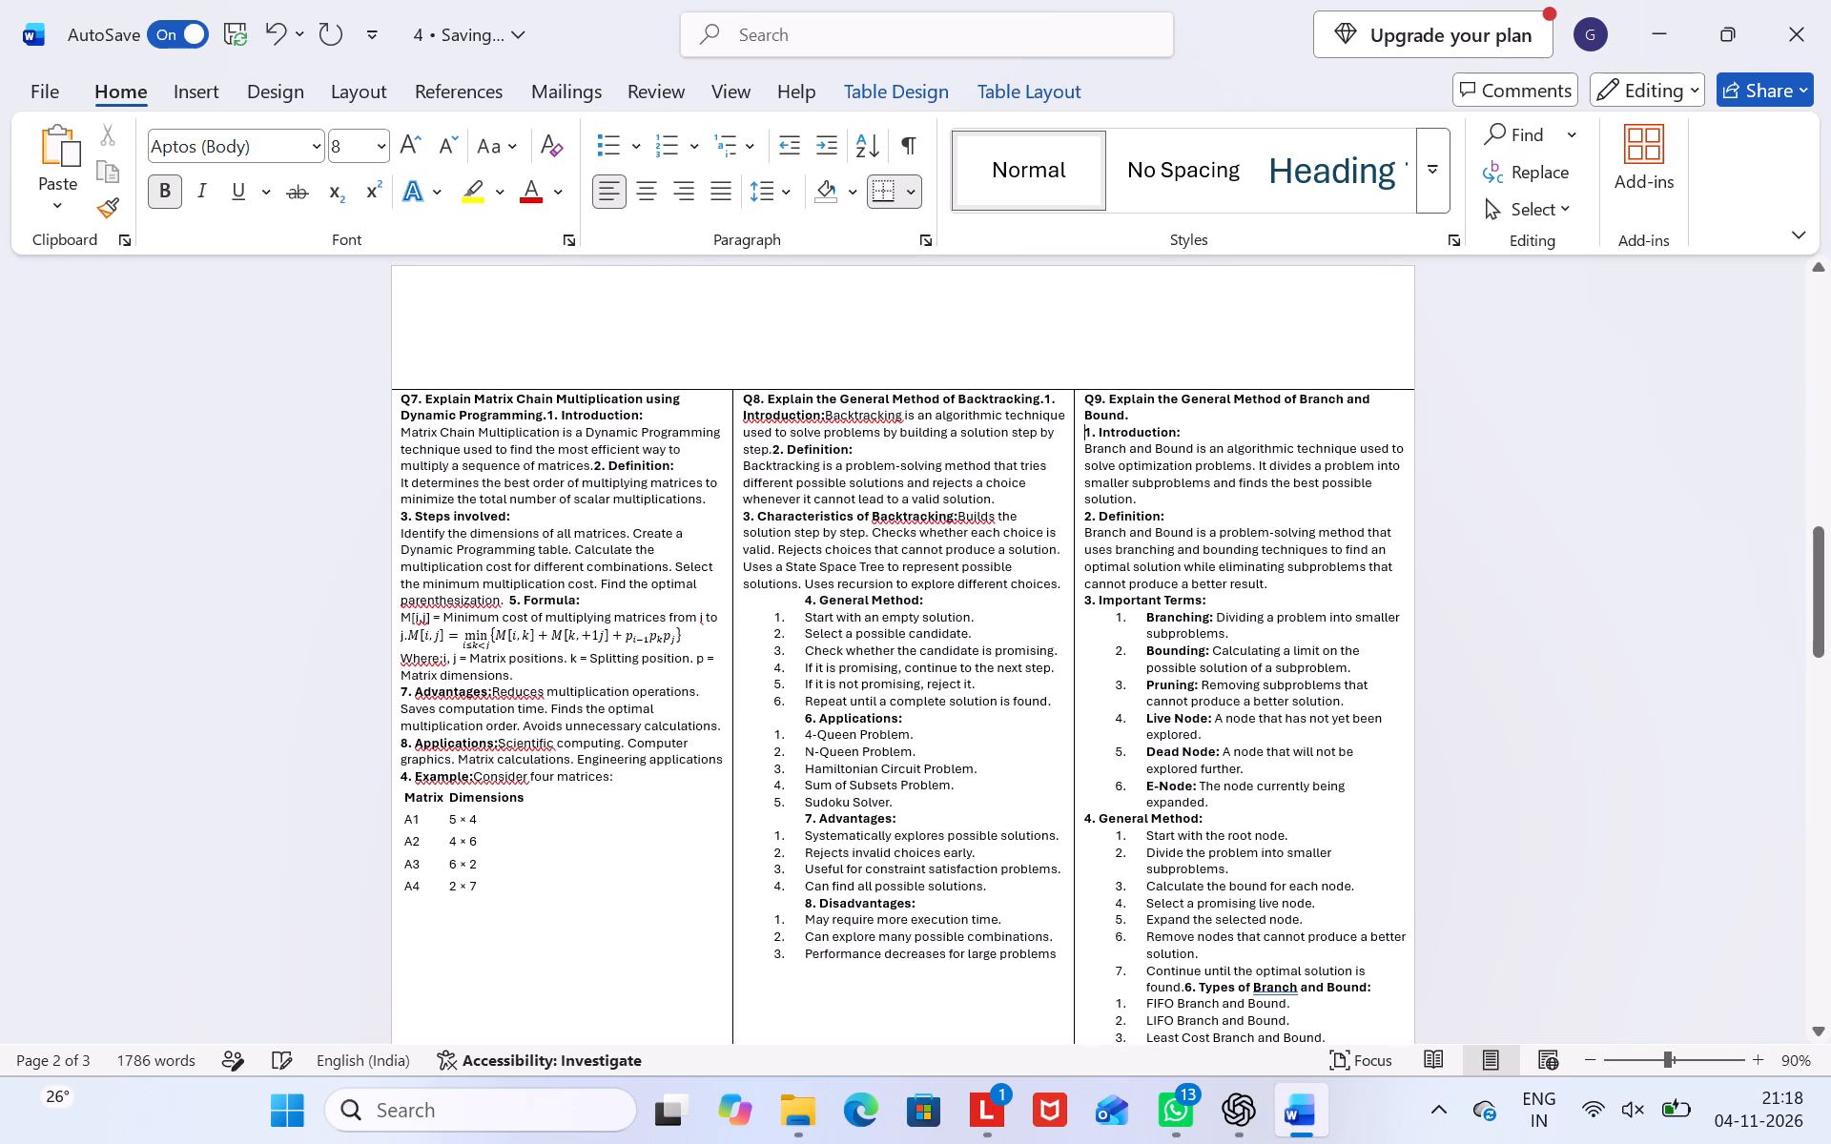
key("BackSpace")
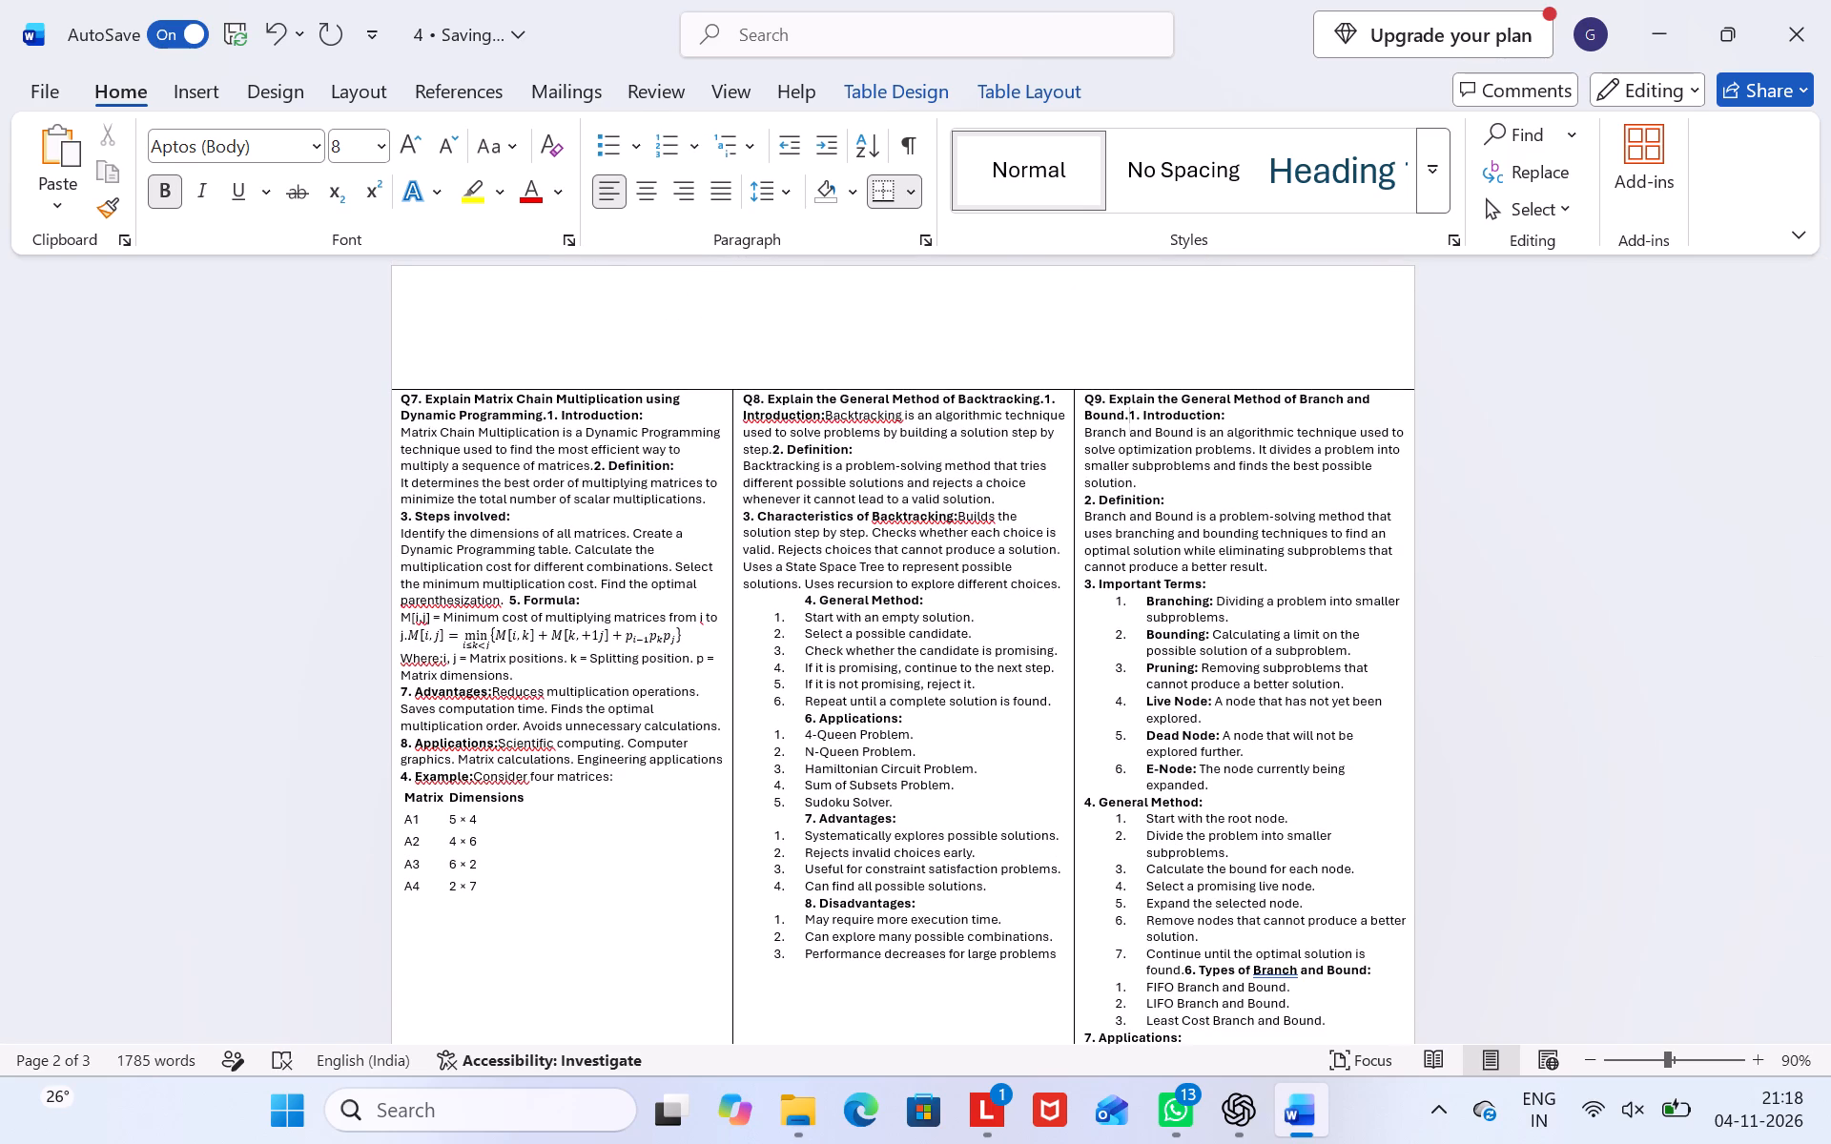
Join the Q9 "2. Definition:" heading to the end of the introduction paragraph.
key("Down")
key("Down")
key("Down")
key("Down")
key("Down")
key("Left")
key("Left")
key("Left")
key("Left")
key("Left")
key("Left")
key("Left")
key("Left")
key("BackSpace")
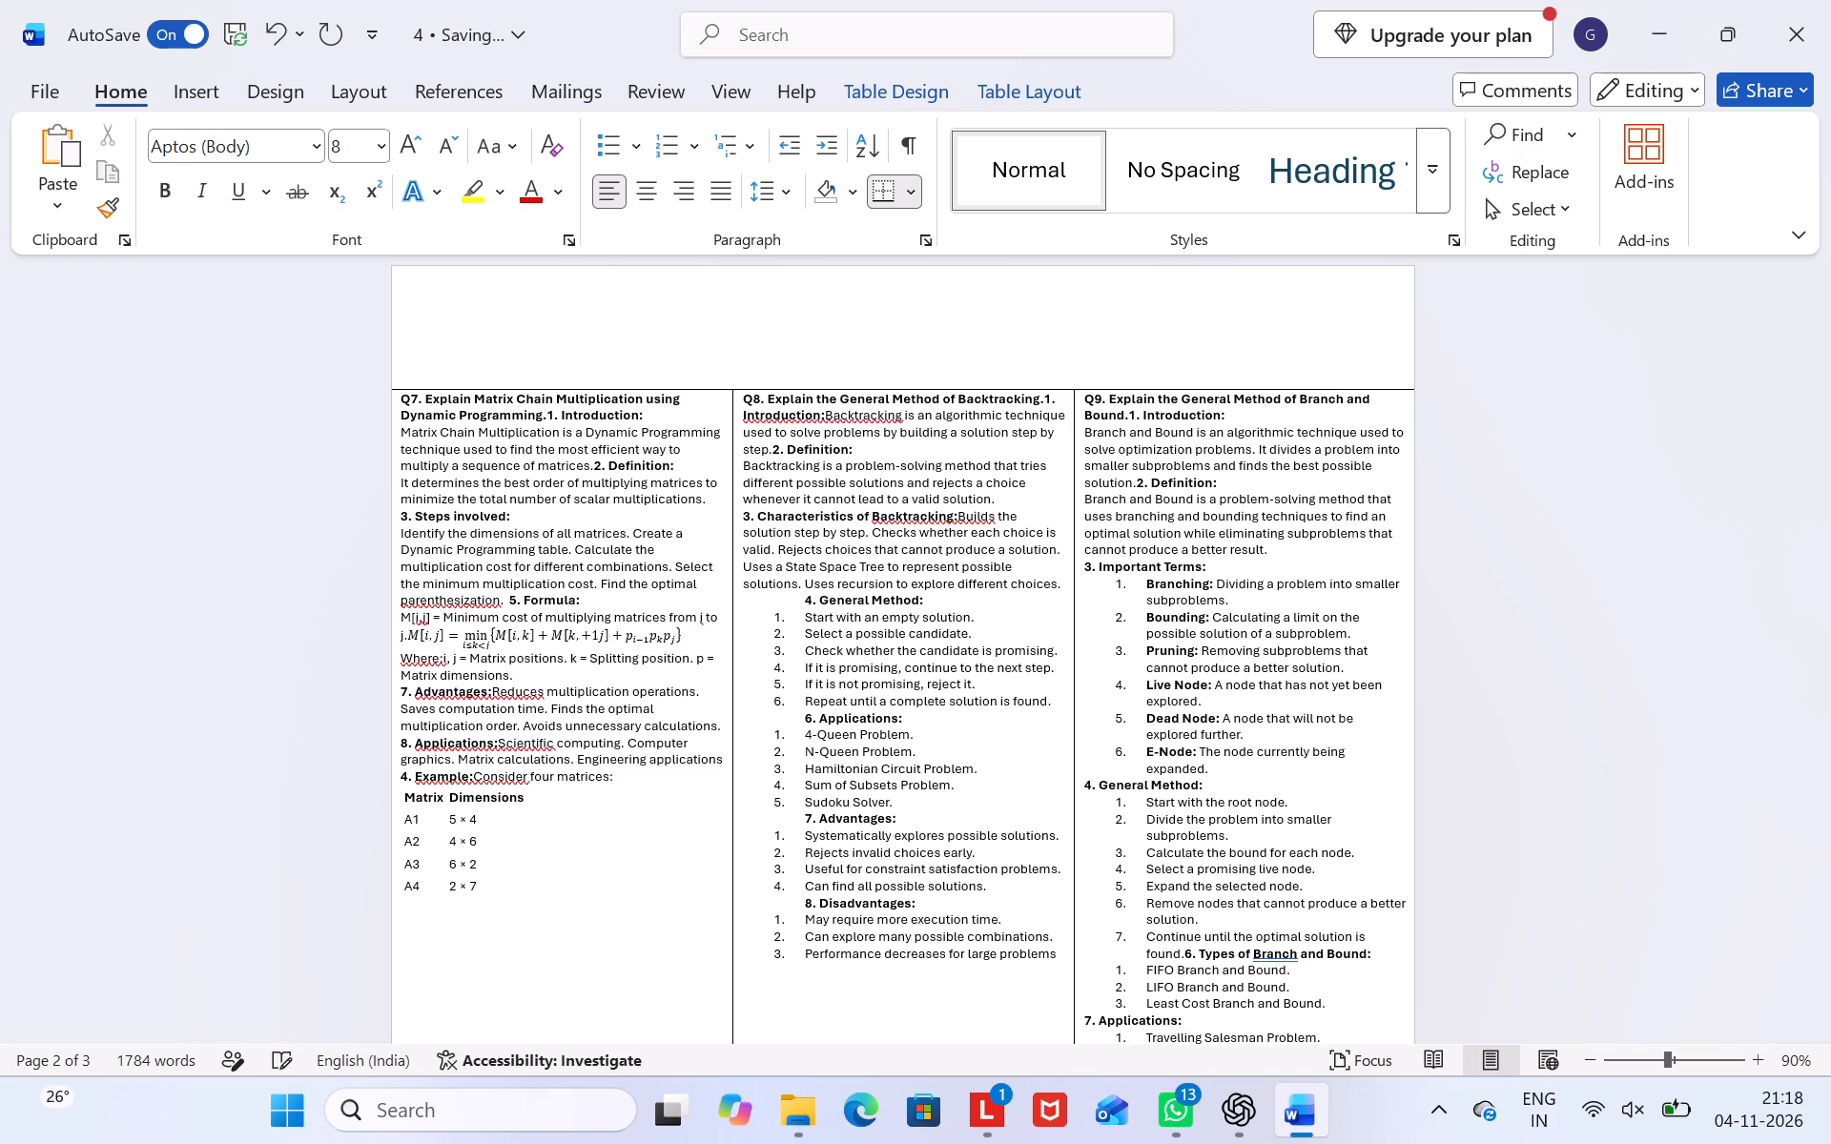
Join the Q9 "3. Important Terms:" heading to the end of the definition paragraph.
key("Down")
key("Down")
key("Down")
key("Down")
key("Down")
key("Left")
key("Left")
key("Left")
key("Left")
key("Left")
key("Left")
key("Left")
key("Left")
key("BackSpace")
Merge the Q9 E-Node and Dead Node terms into the Live Node list item as running text.
key("Down")
key("Down")
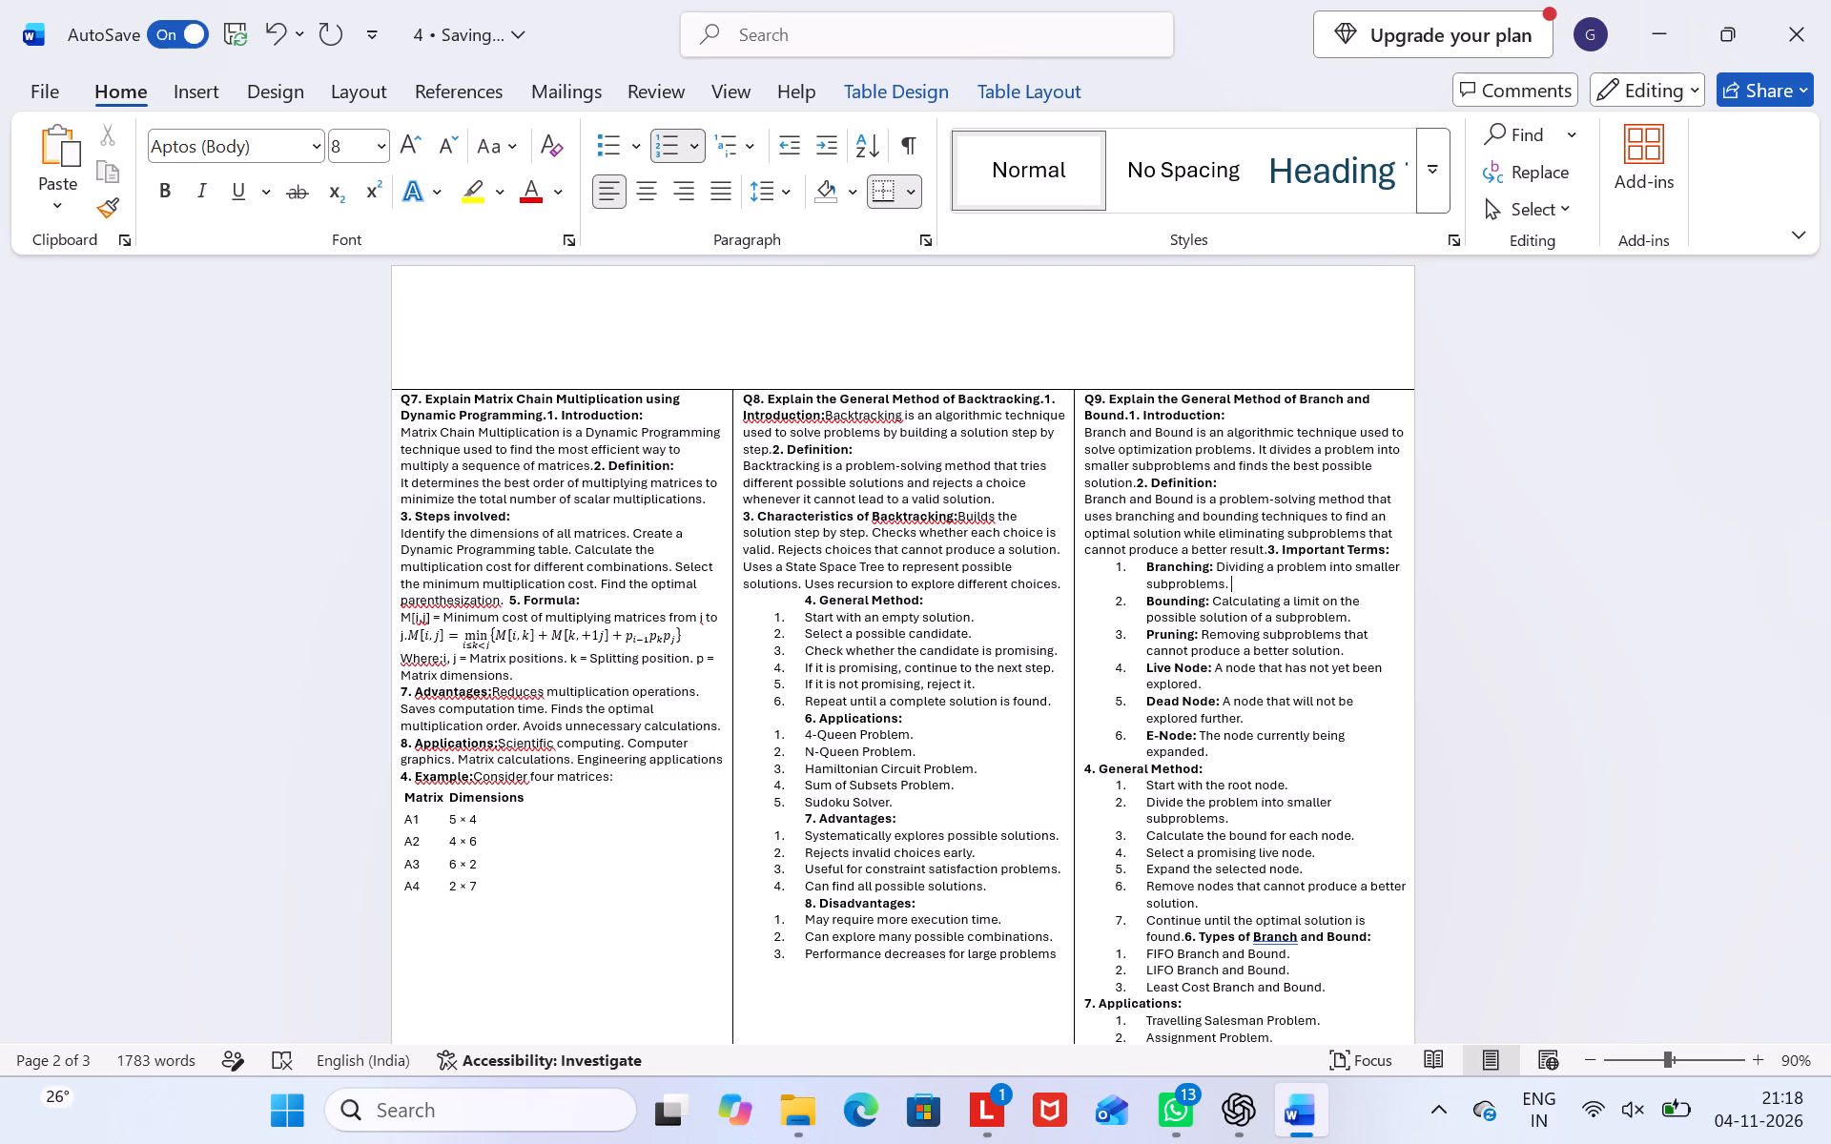
left_click(1126, 743)
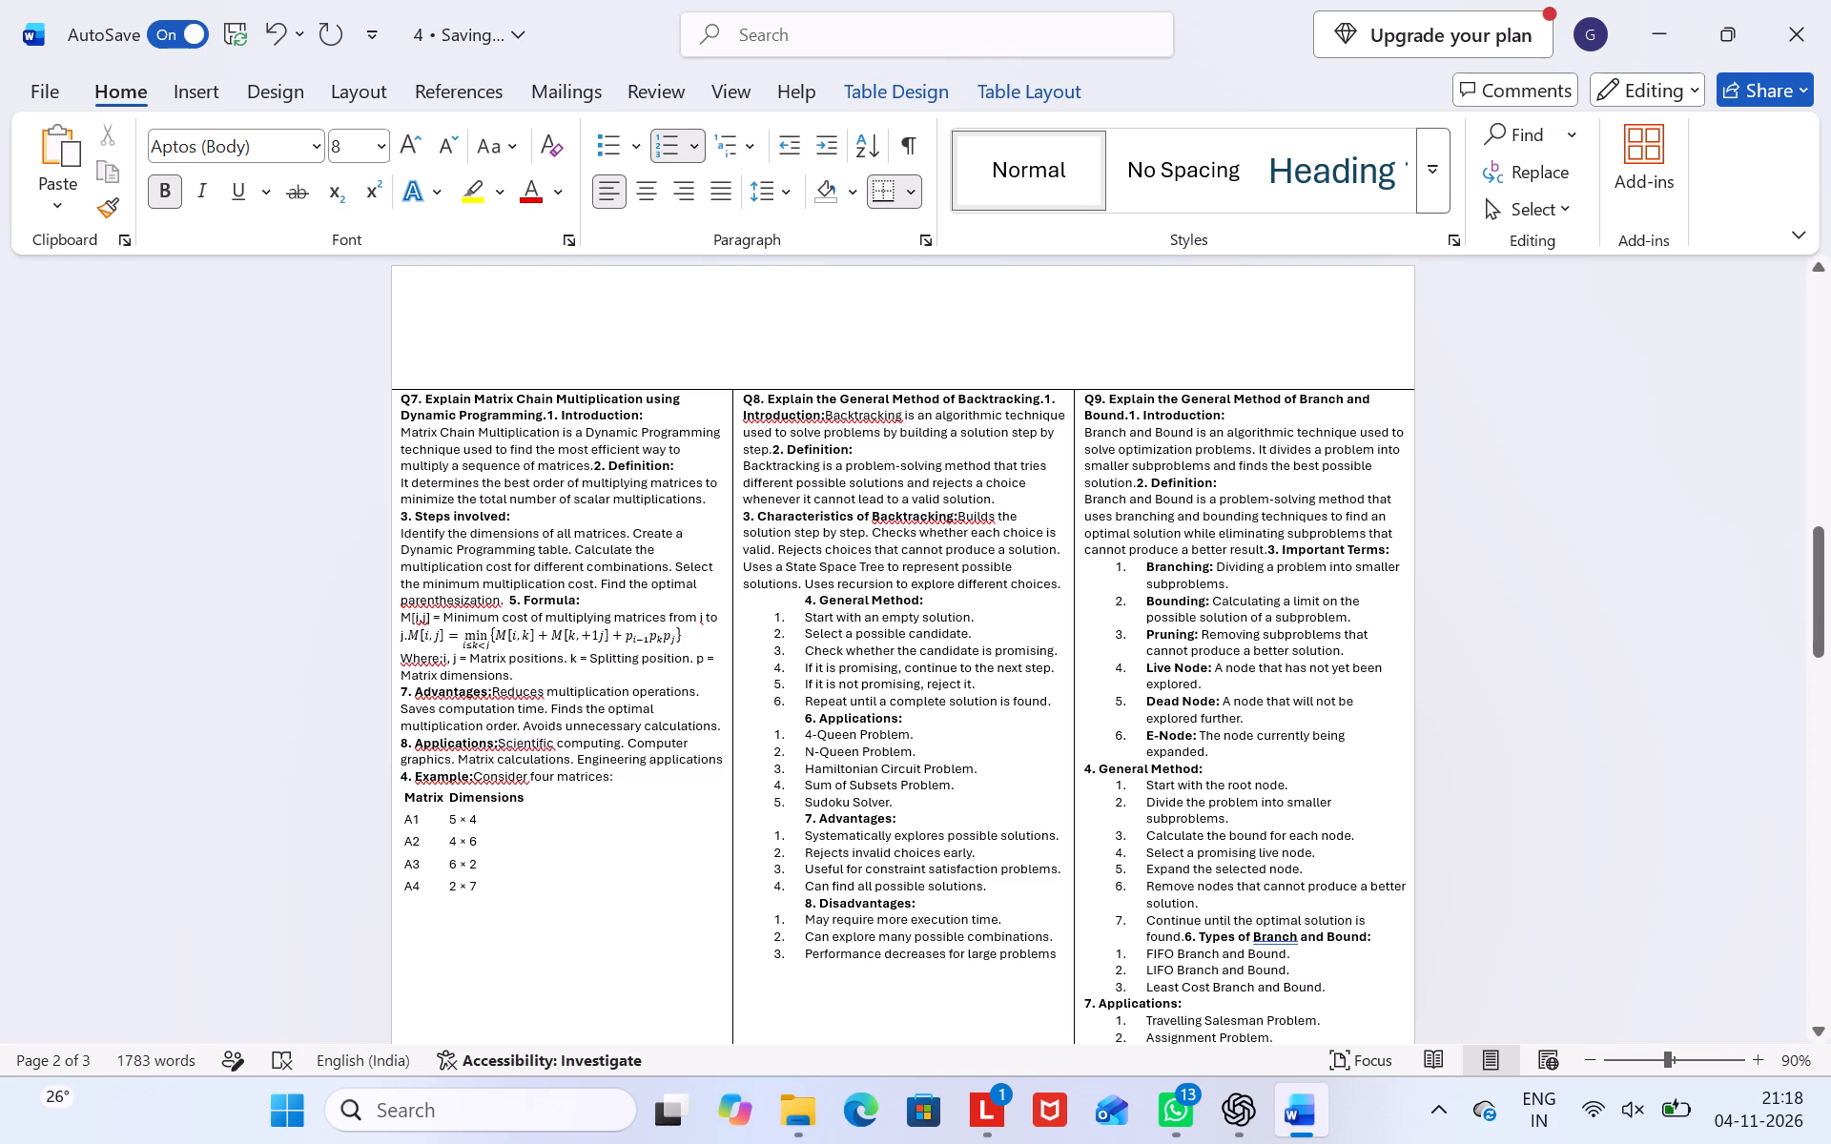
key("BackSpace")
key("BackSpace")
key("BackSpace")
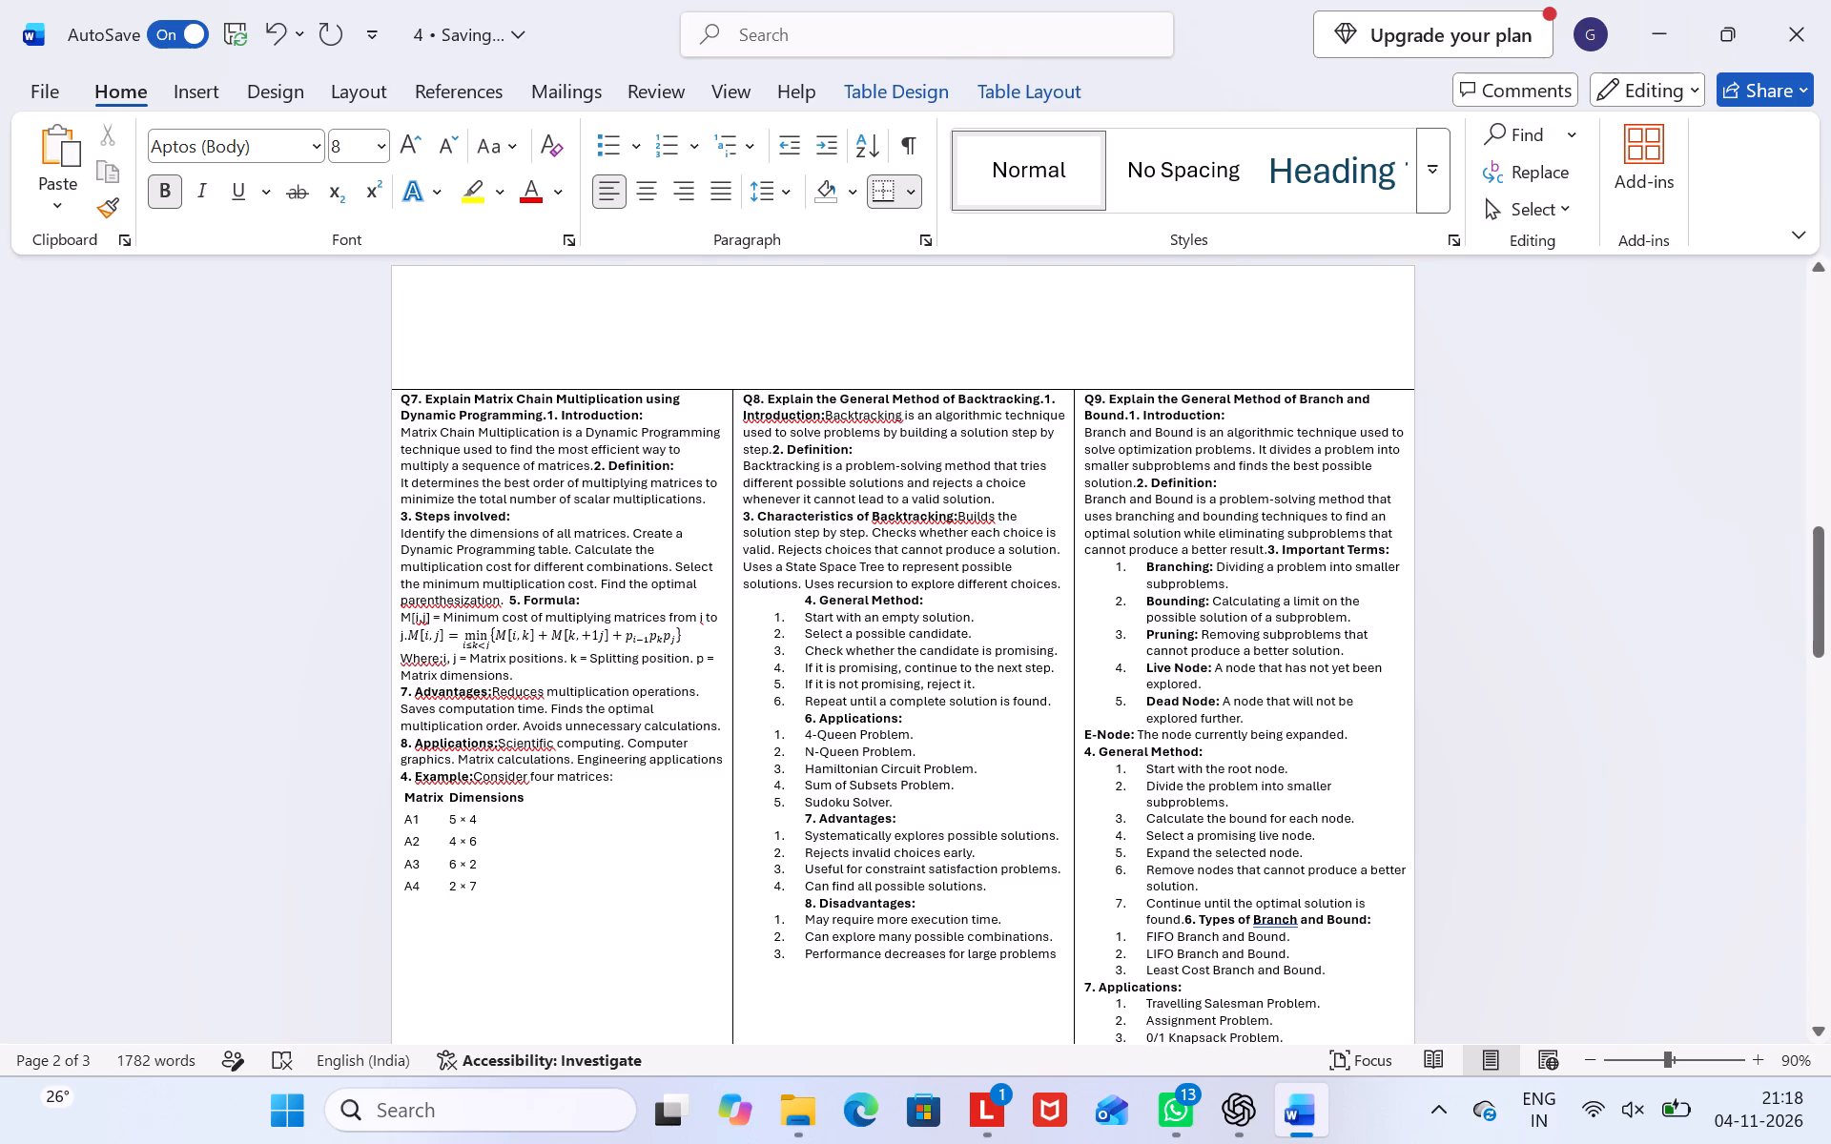
key("BackSpace")
left_click(1145, 705)
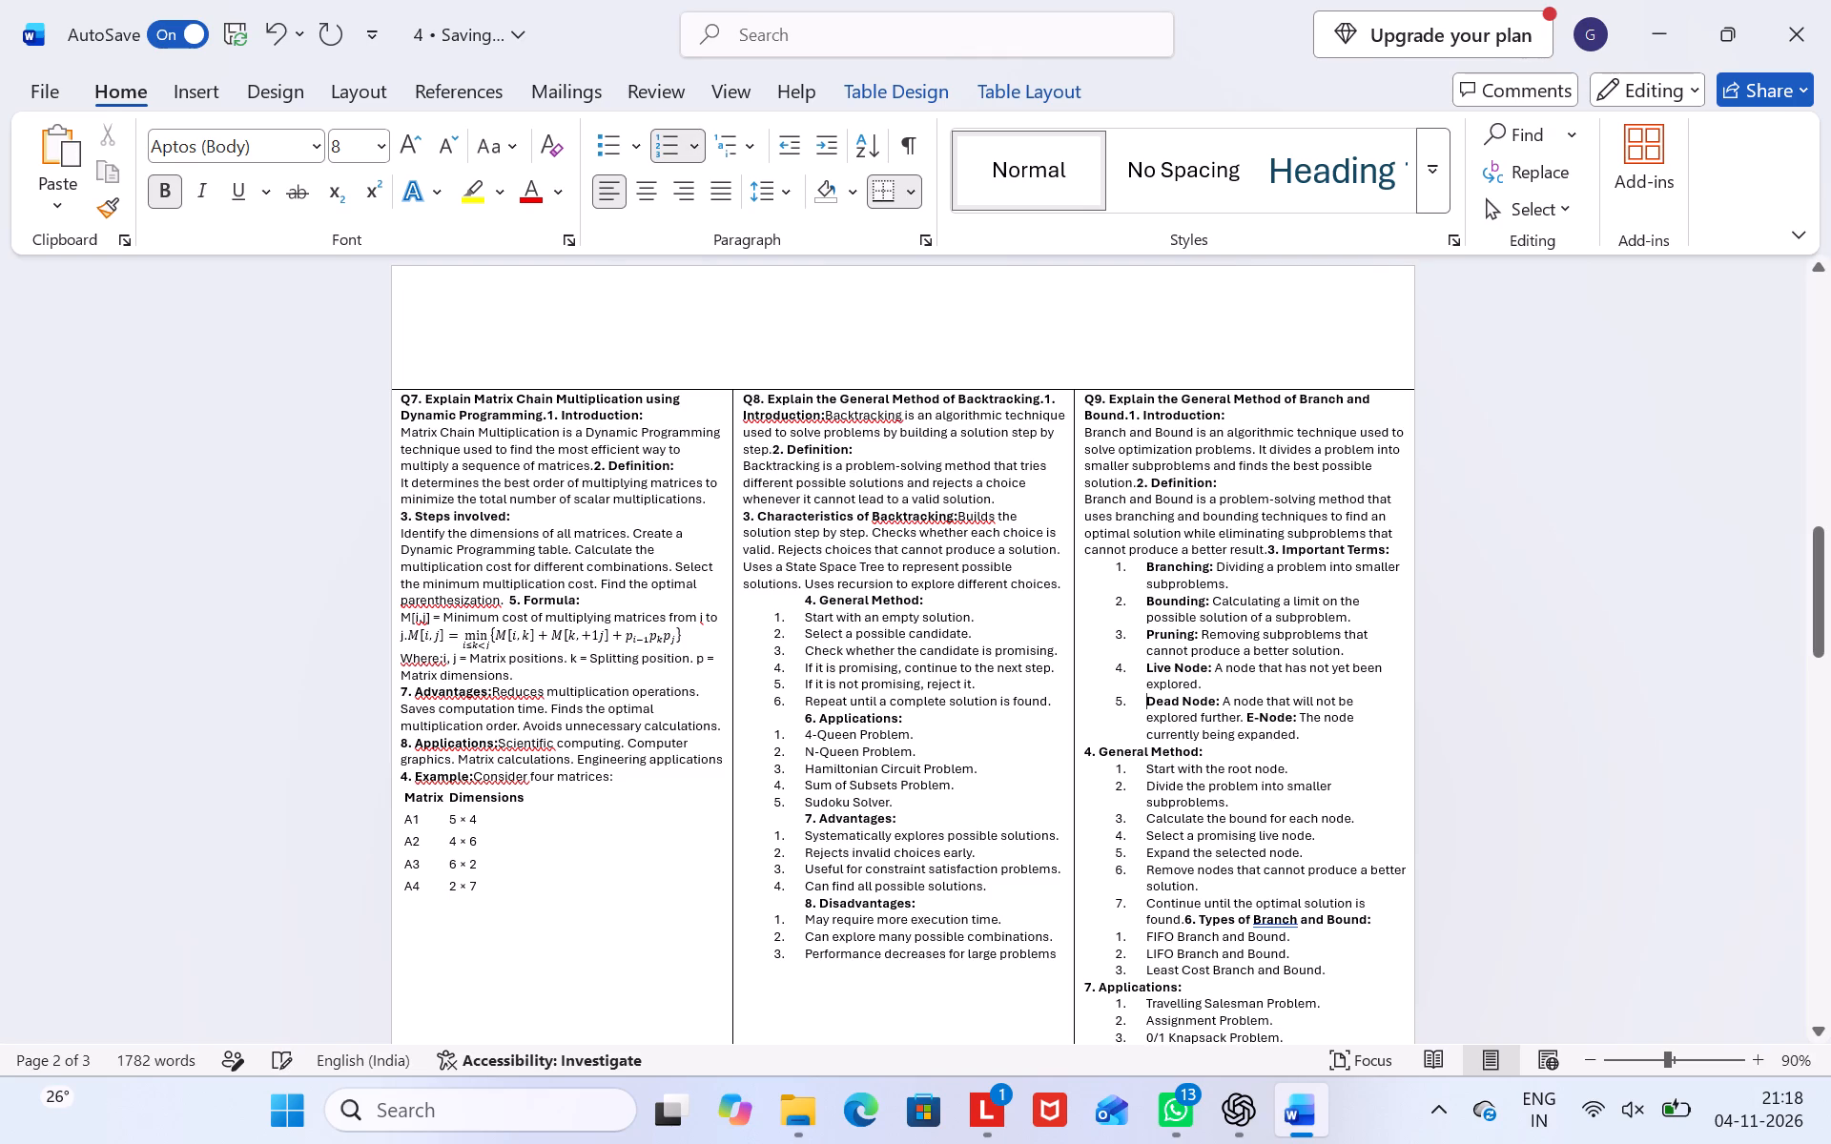
key("BackSpace")
key("BackSpace")
key("BackSpace")
key("BackSpace")
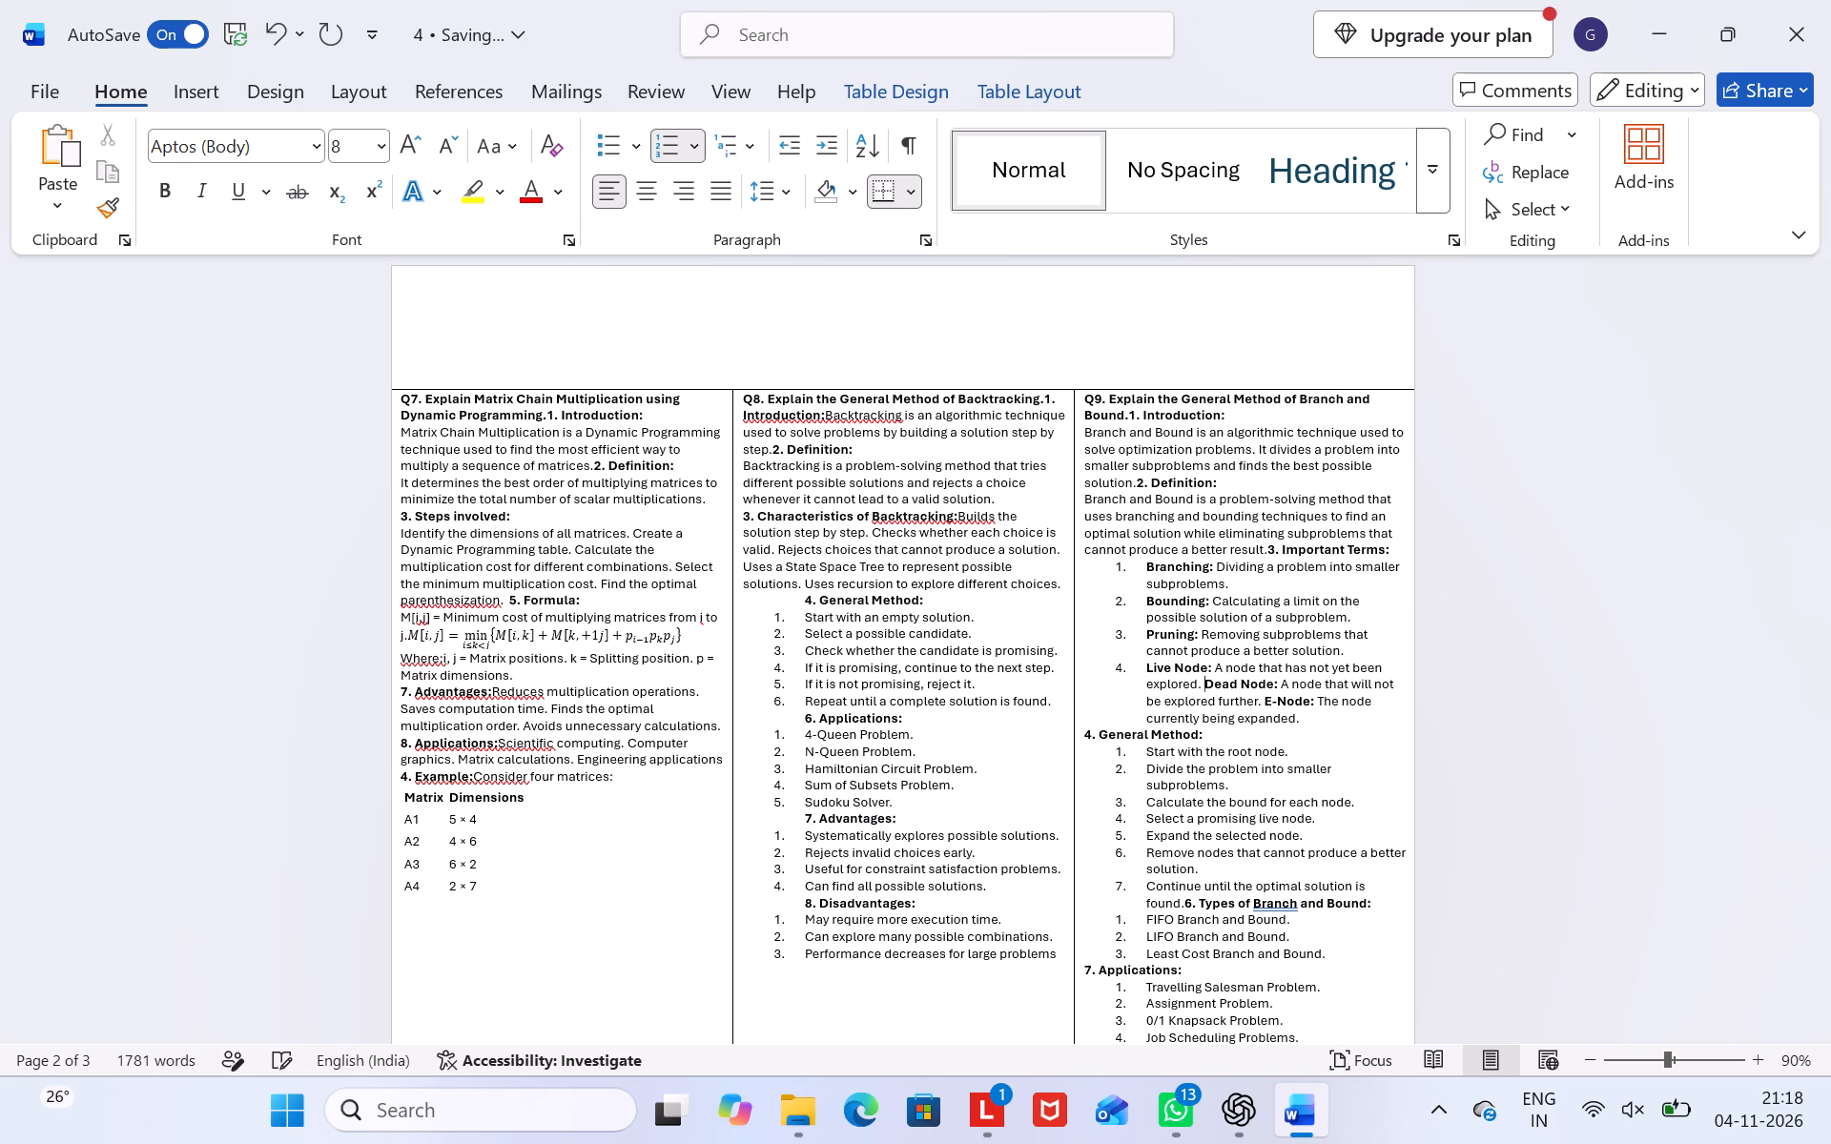
Merge the combined Live Node item into Pruning, and Pruning into the Bounding item of the Q9 terms.
left_click(1143, 677)
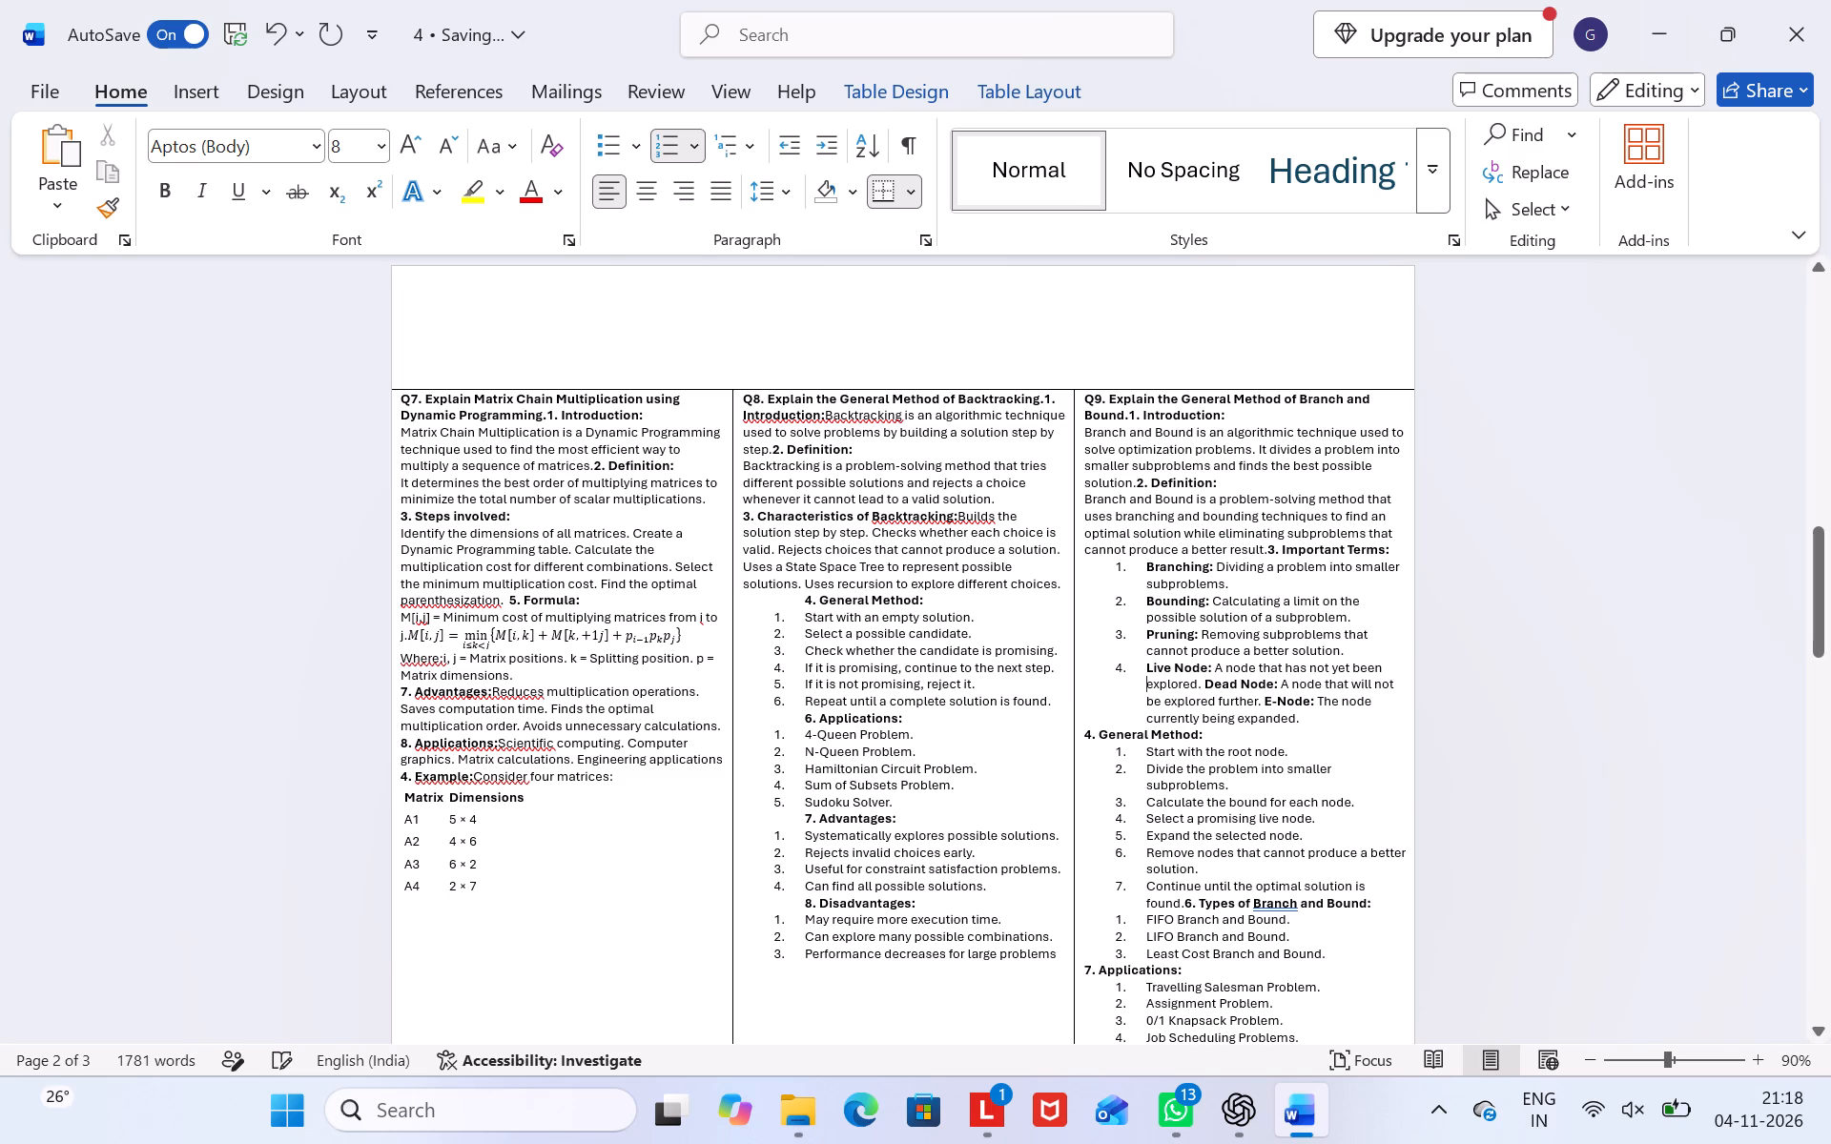
key("Up")
key("BackSpace")
key("BackSpace")
key("BackSpace")
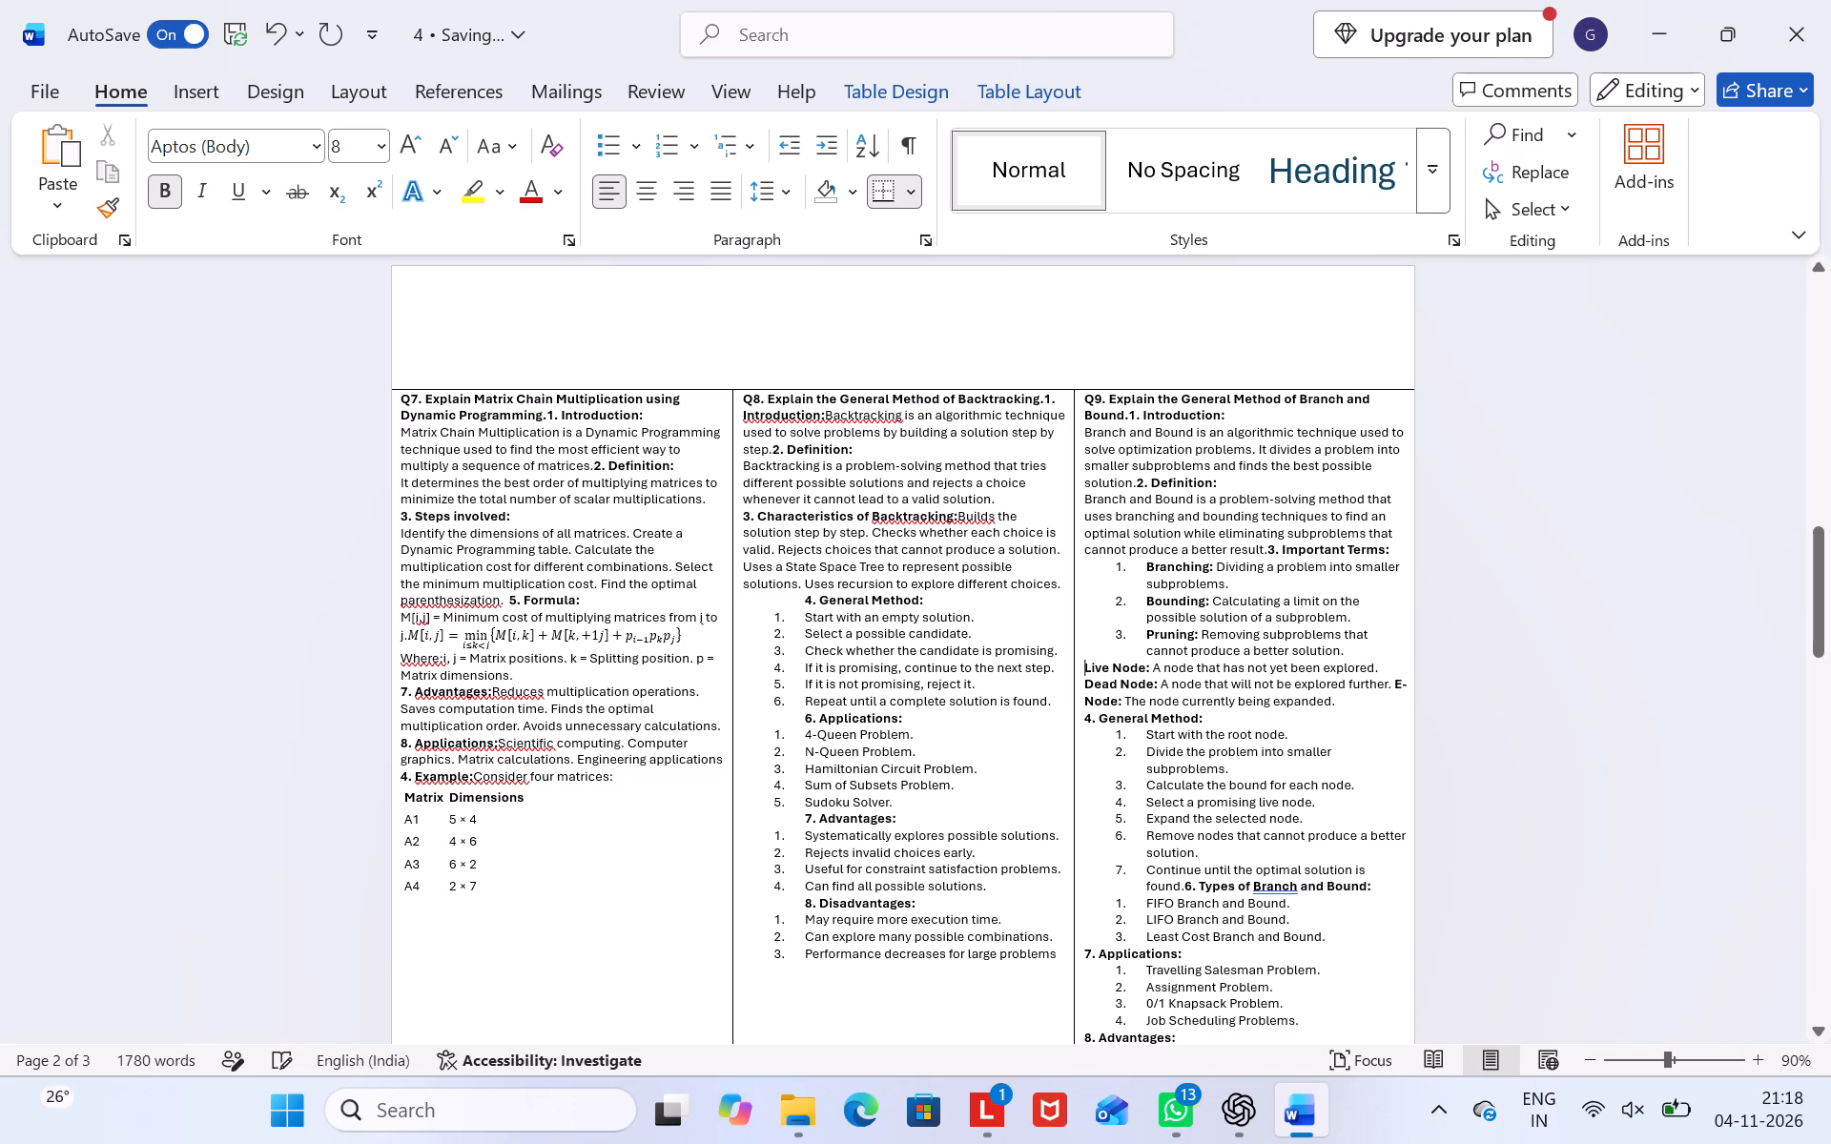
key("BackSpace")
key("Left")
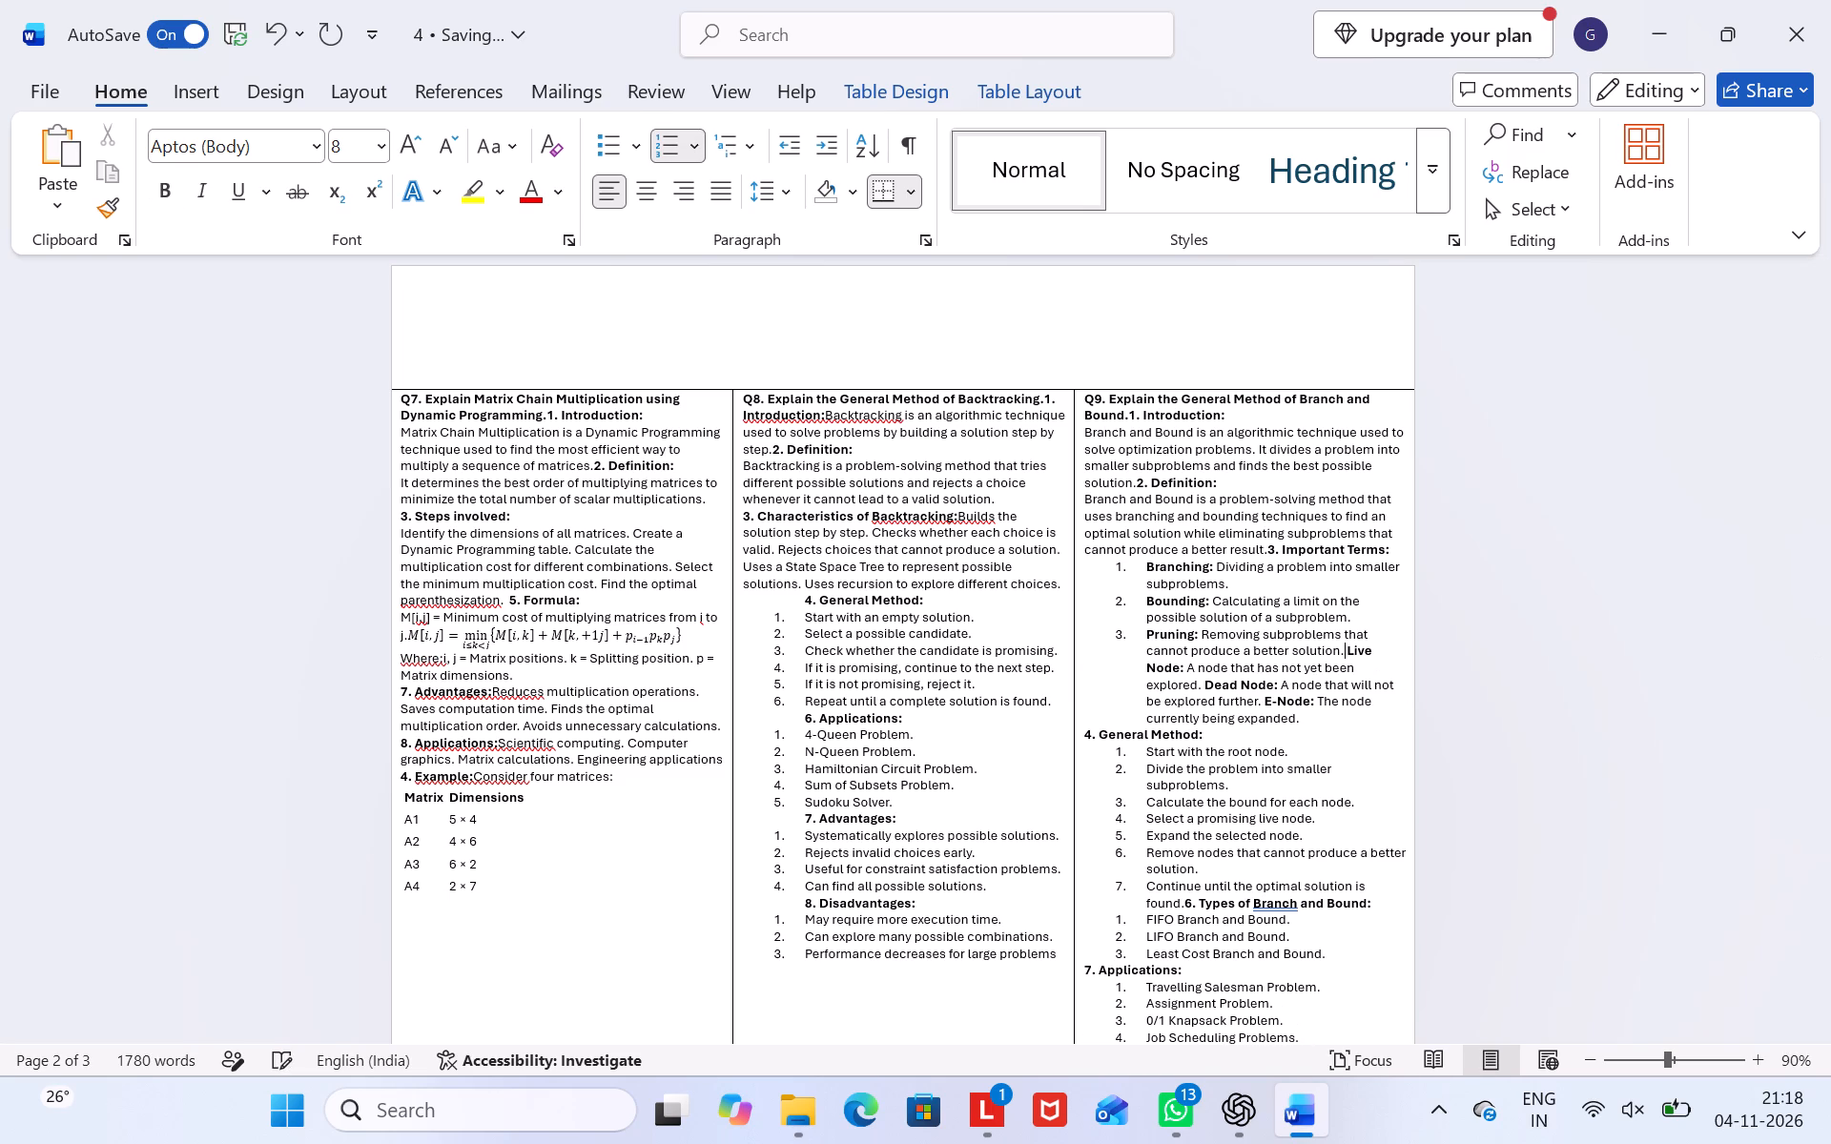
left_click(1142, 642)
key("BackSpace")
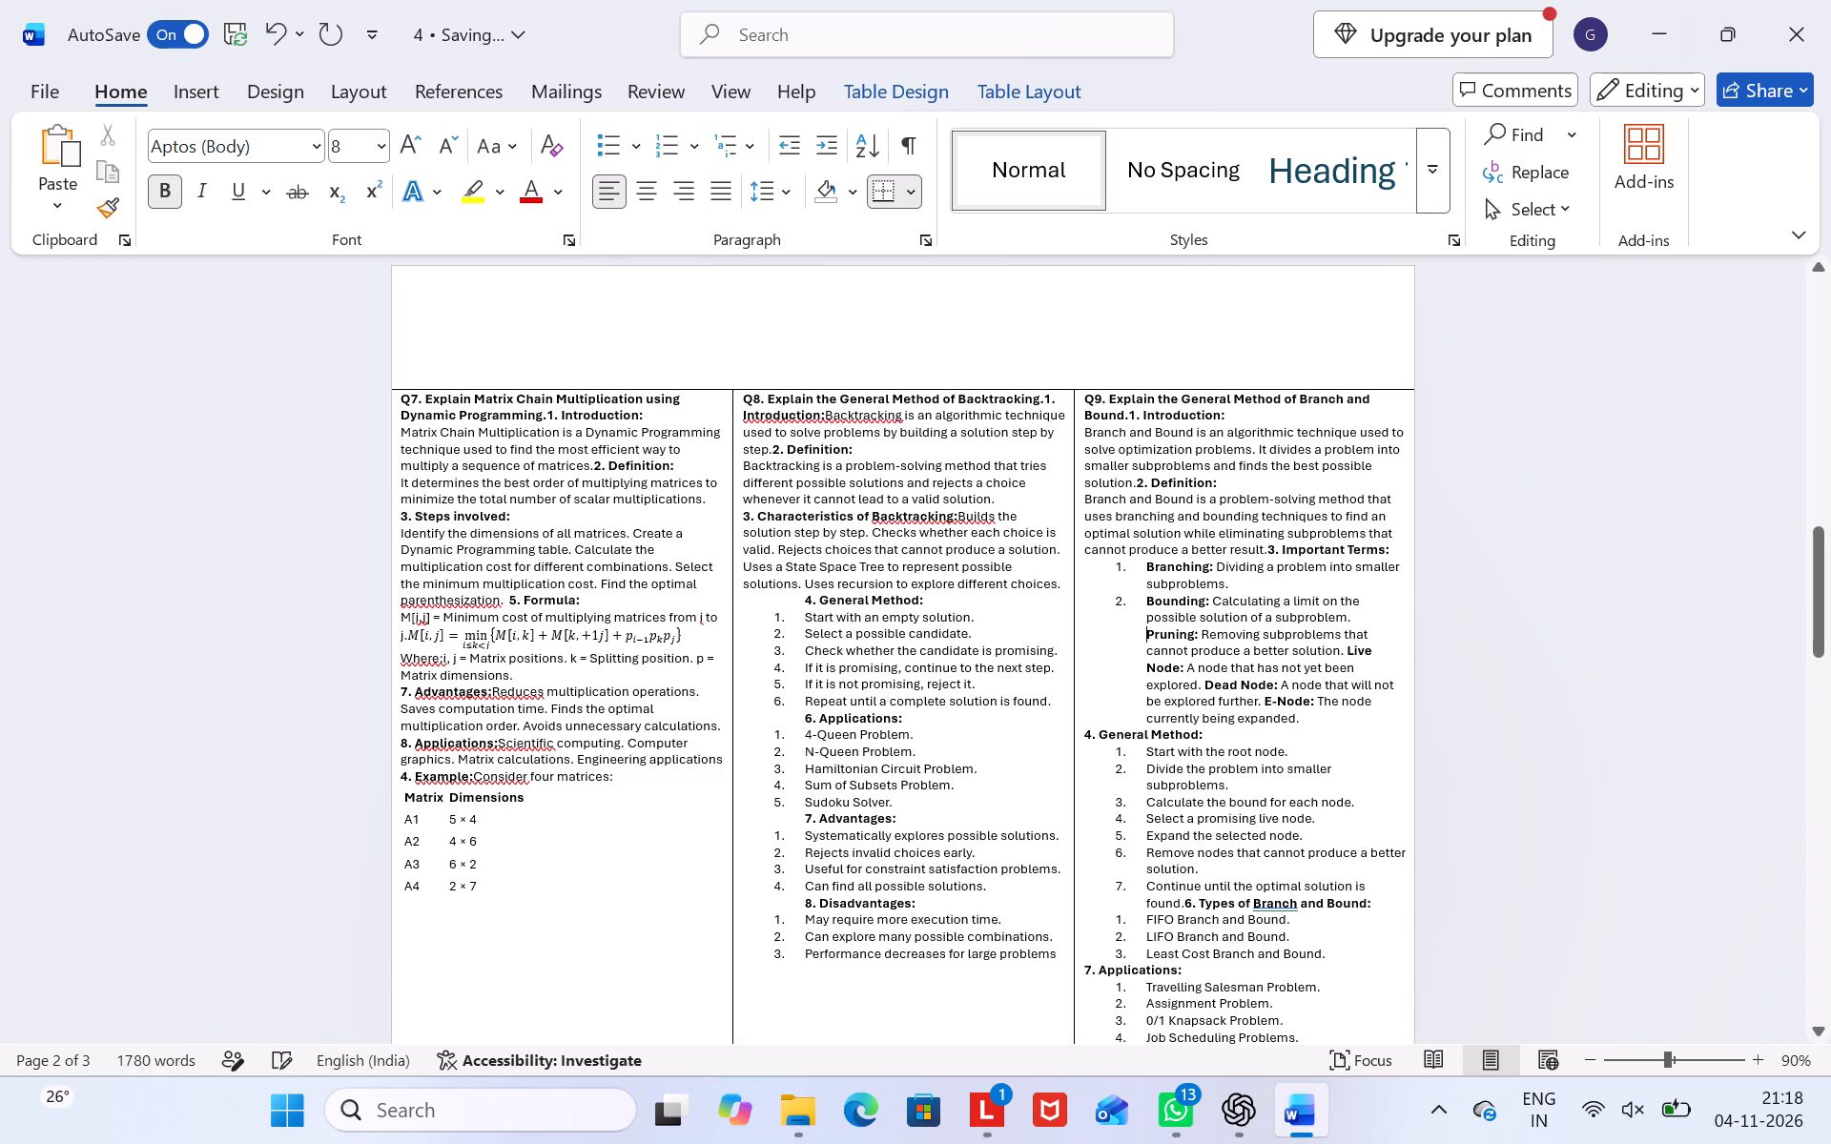
key("BackSpace")
key("BackSpace")
key("BackSpace")
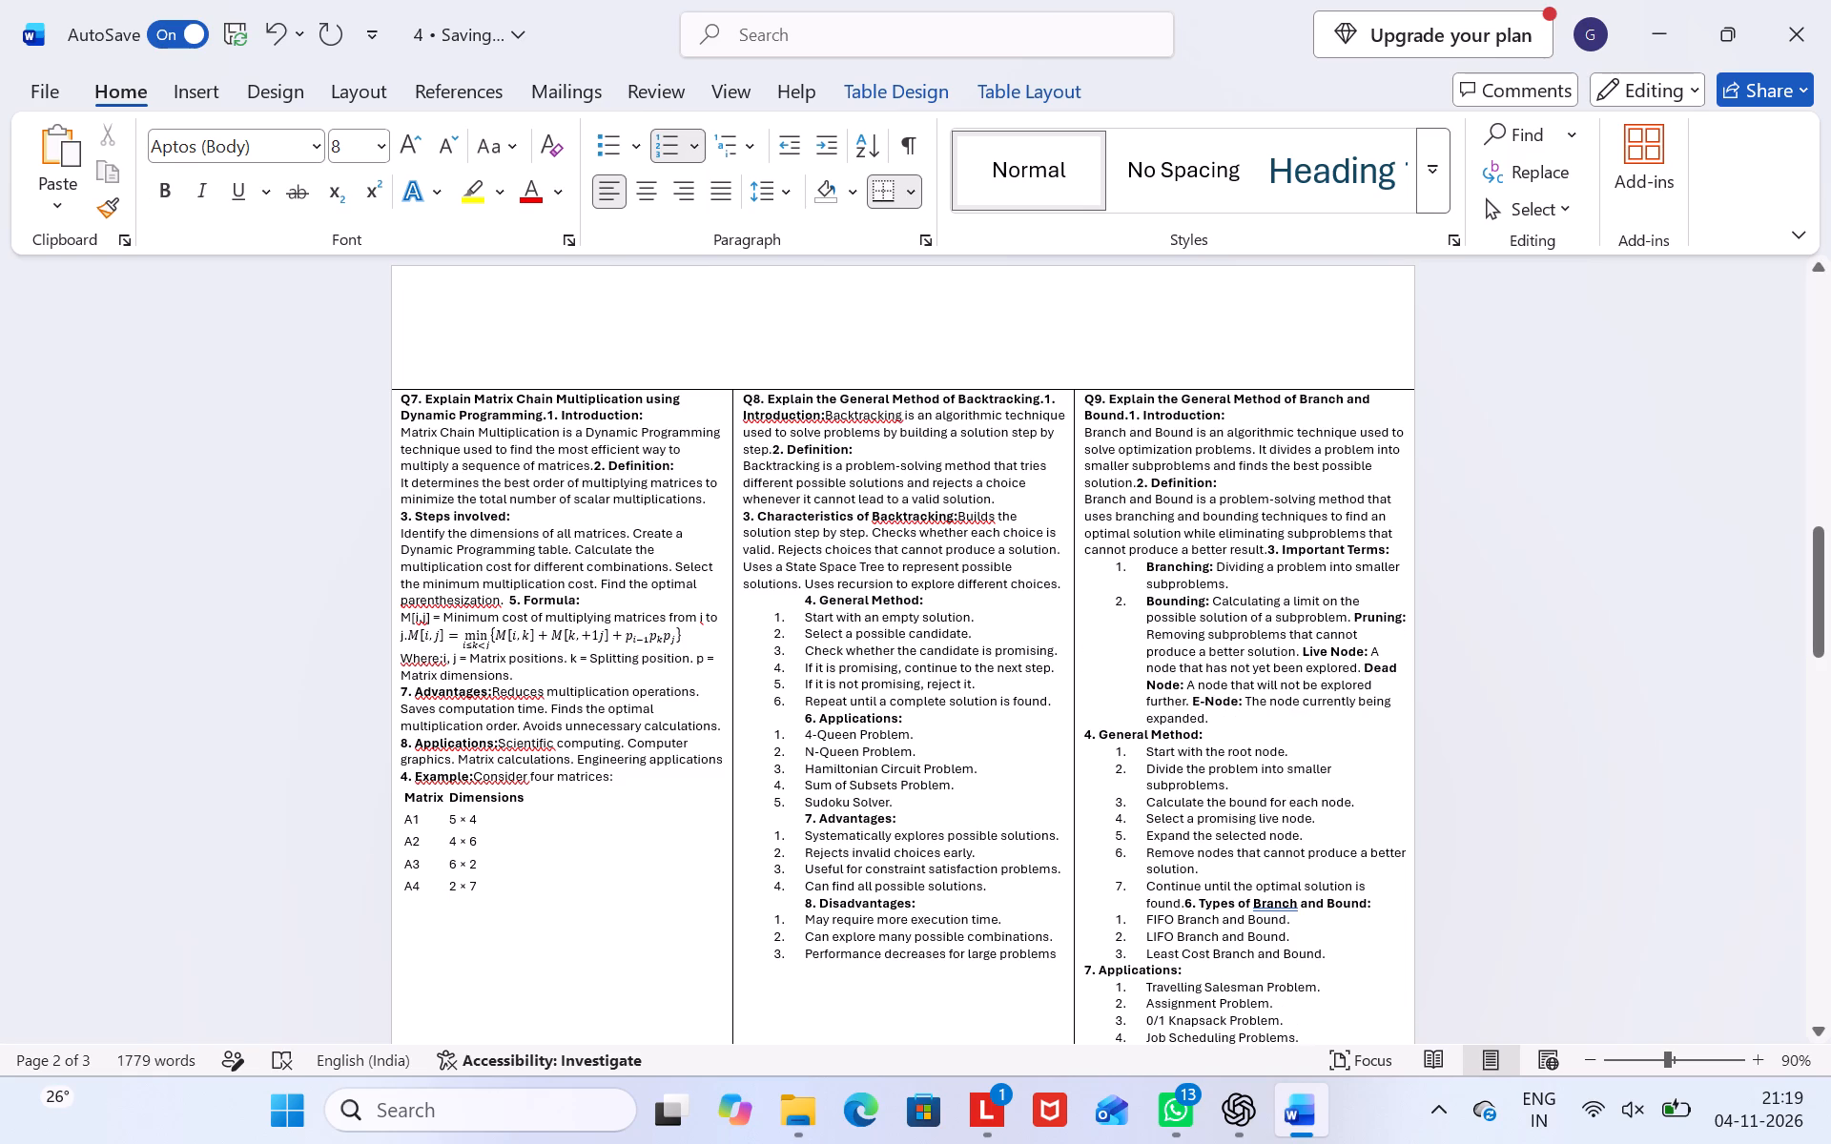
Merge the Bounding item into Branching and remove the numbering and indent from the combined Q9 terms paragraph.
left_click(1139, 603)
key("BackSpace")
key("BackSpace")
key("BackSpace")
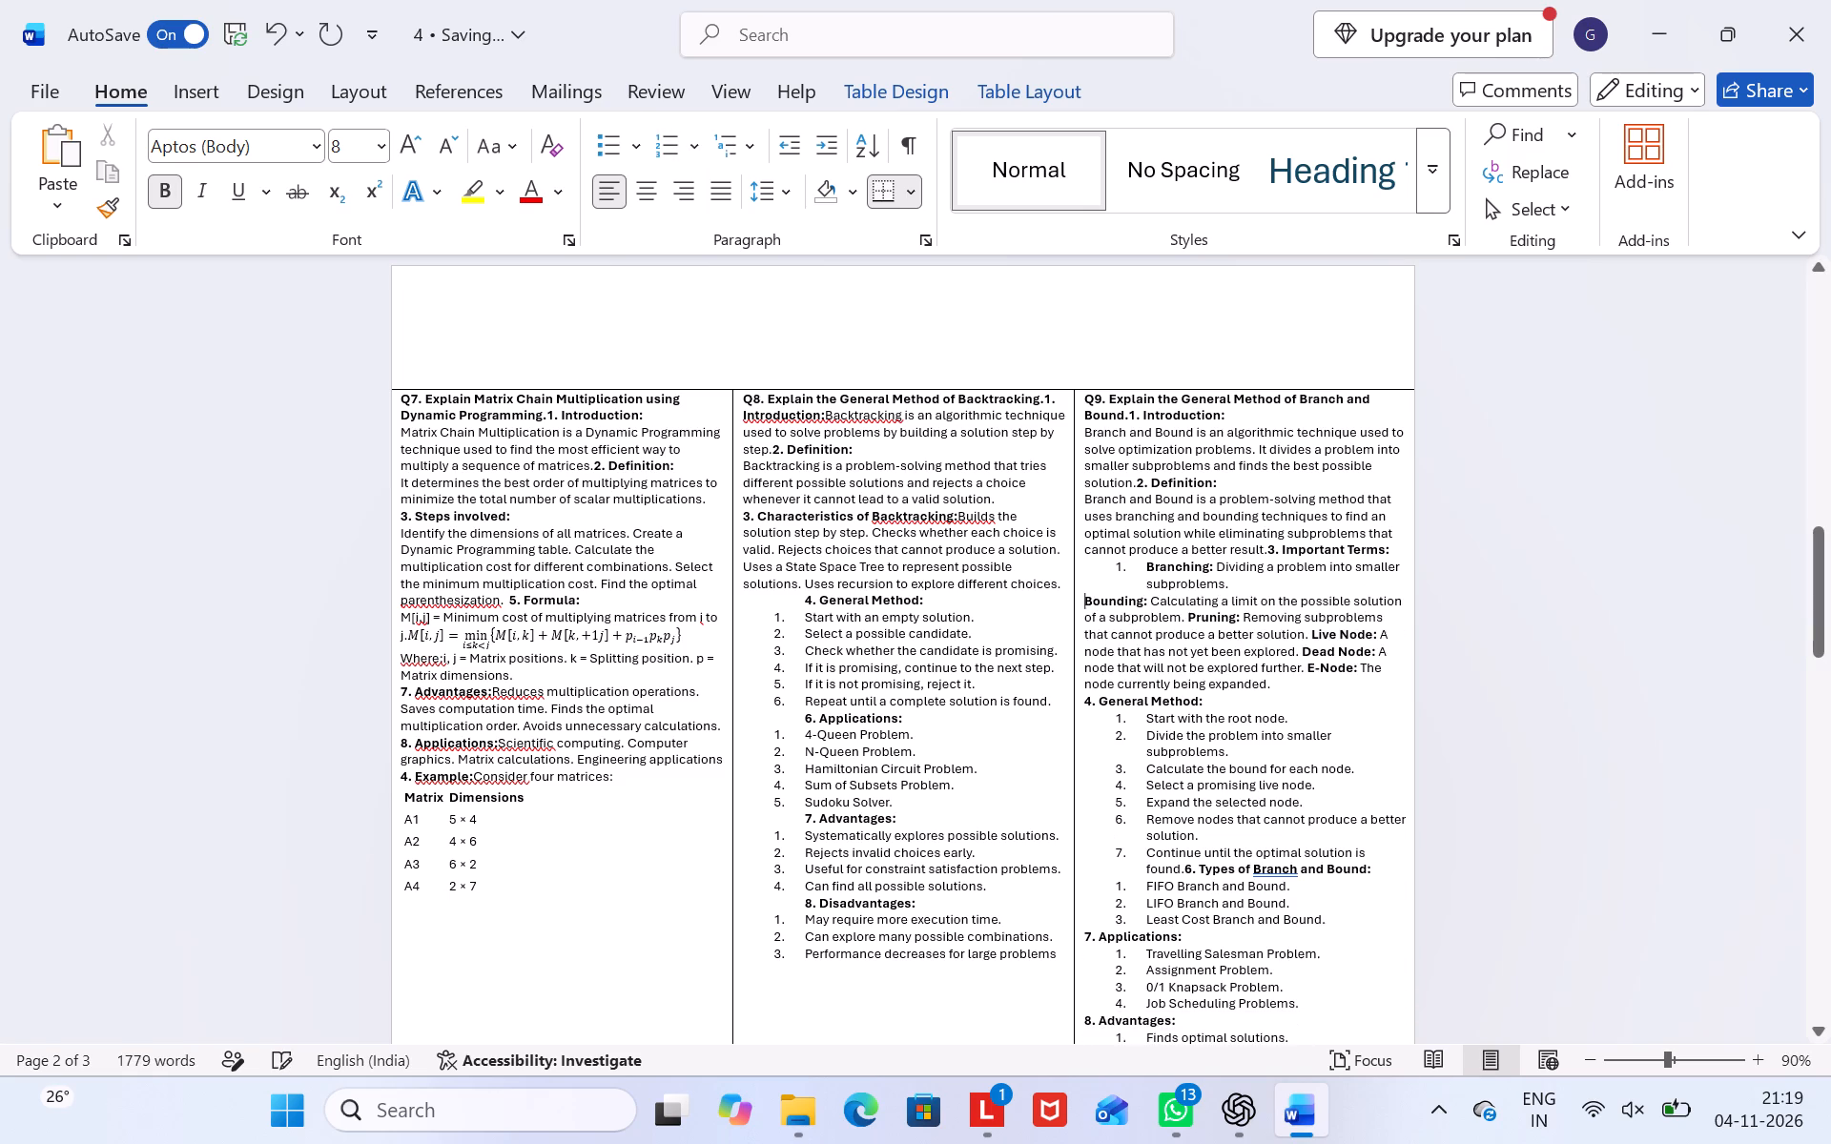
key("BackSpace")
left_click(1127, 572)
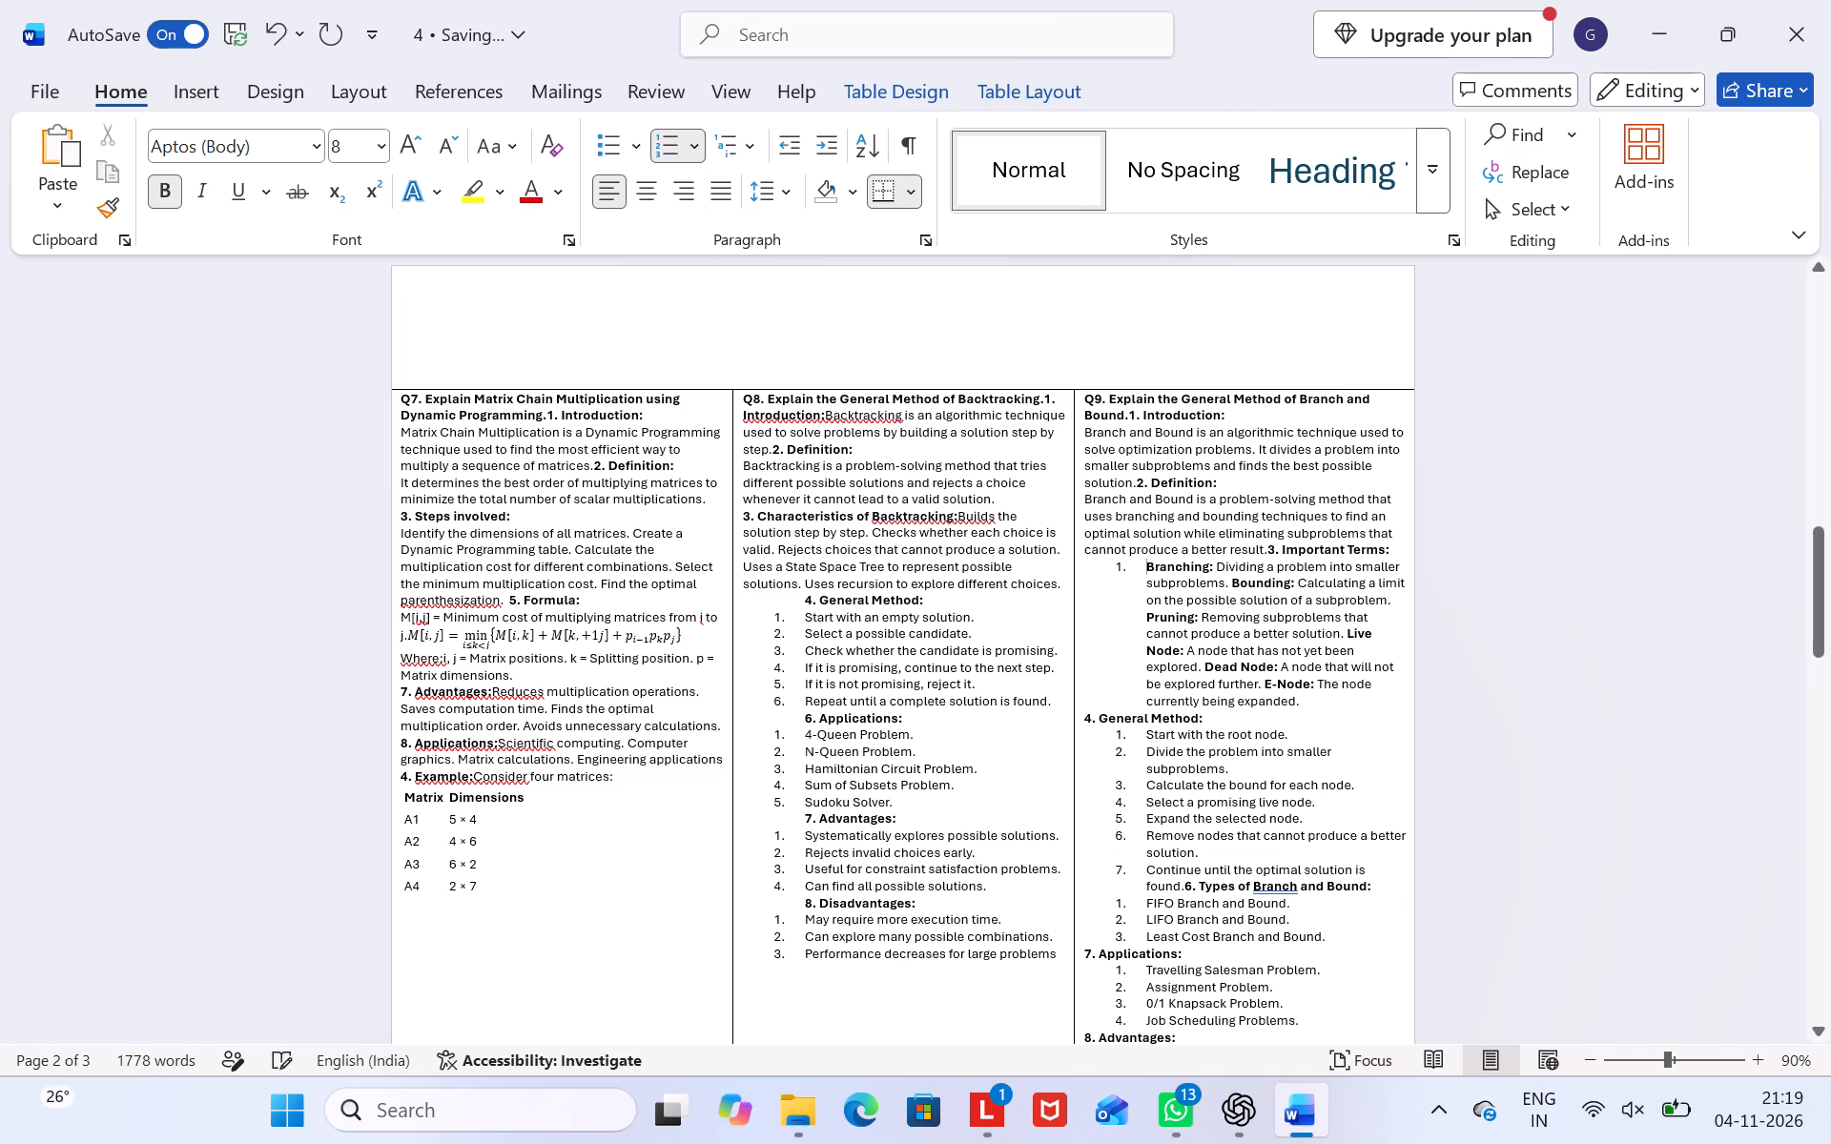
key("BackSpace")
key("BackSpace")
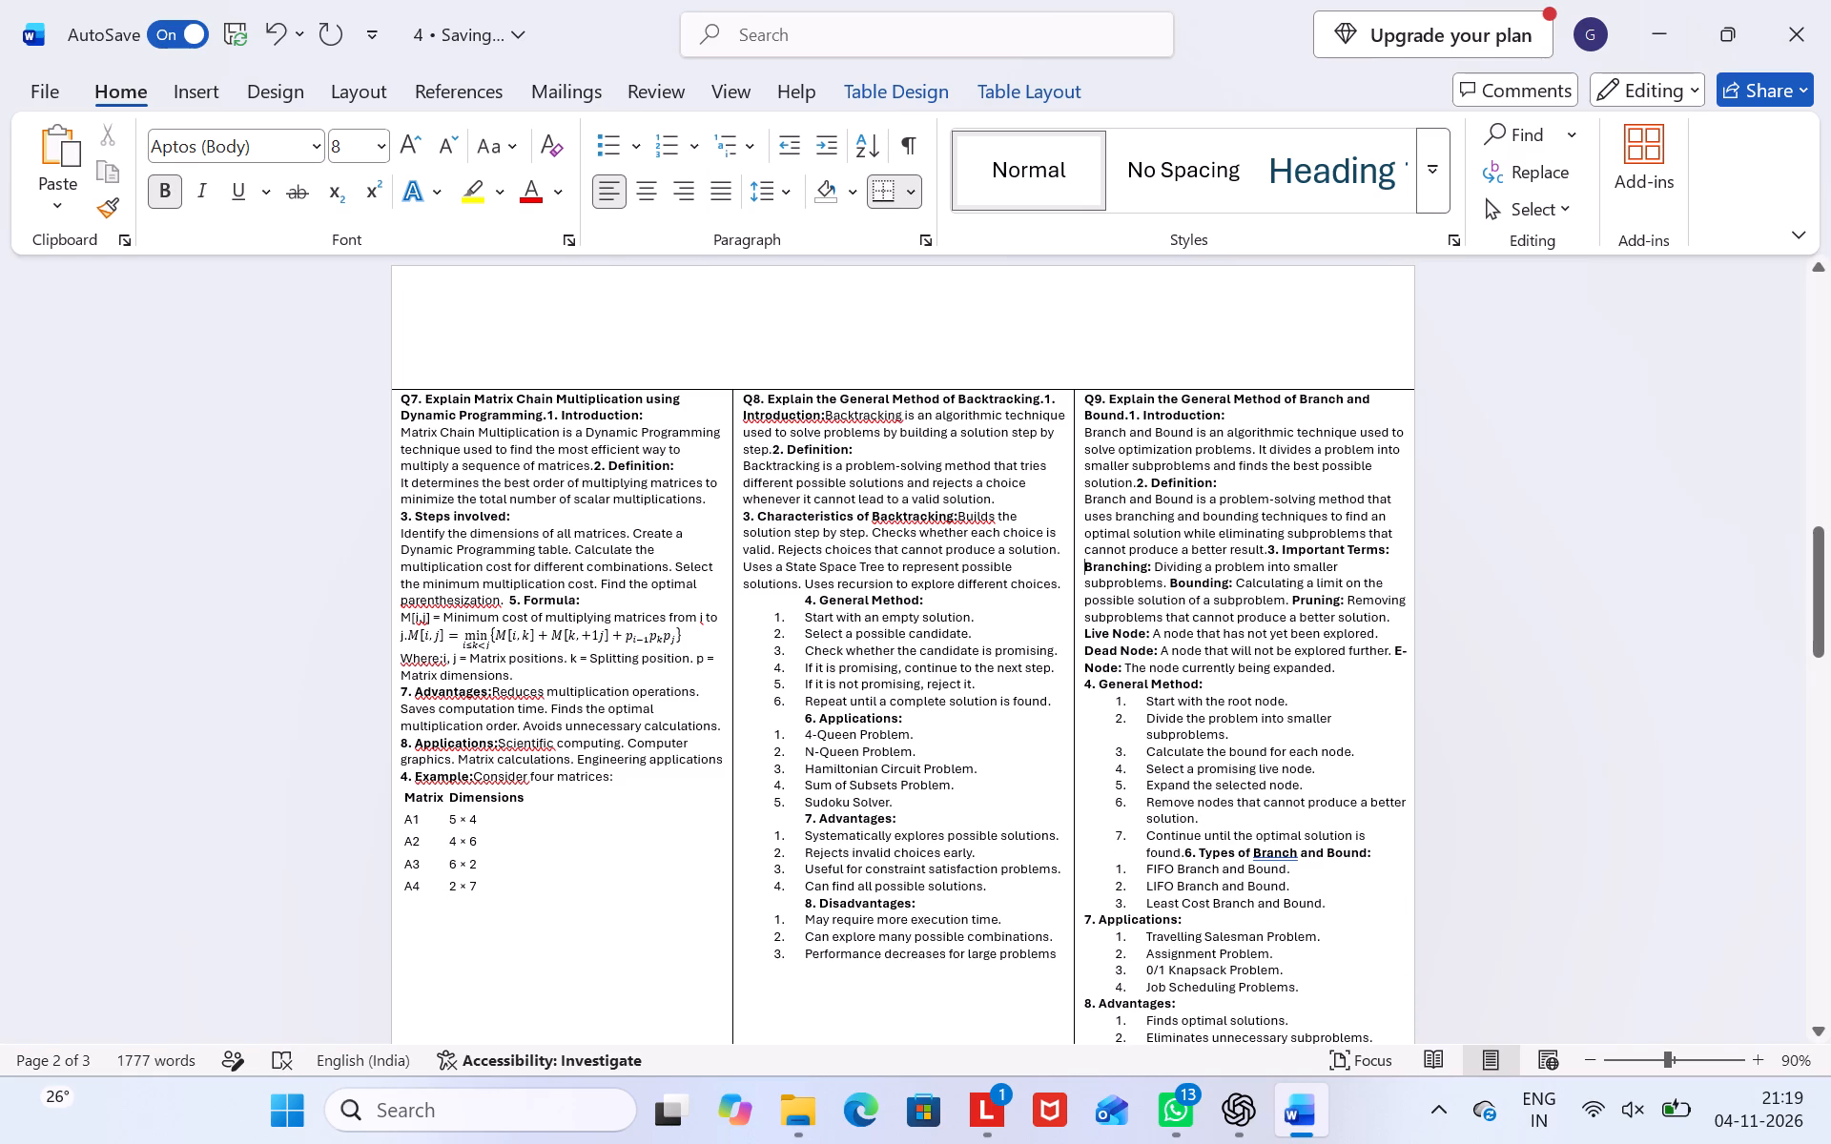
Remove the blank line after the last Q9 disadvantage.
scroll(1159, 871, "down", 1)
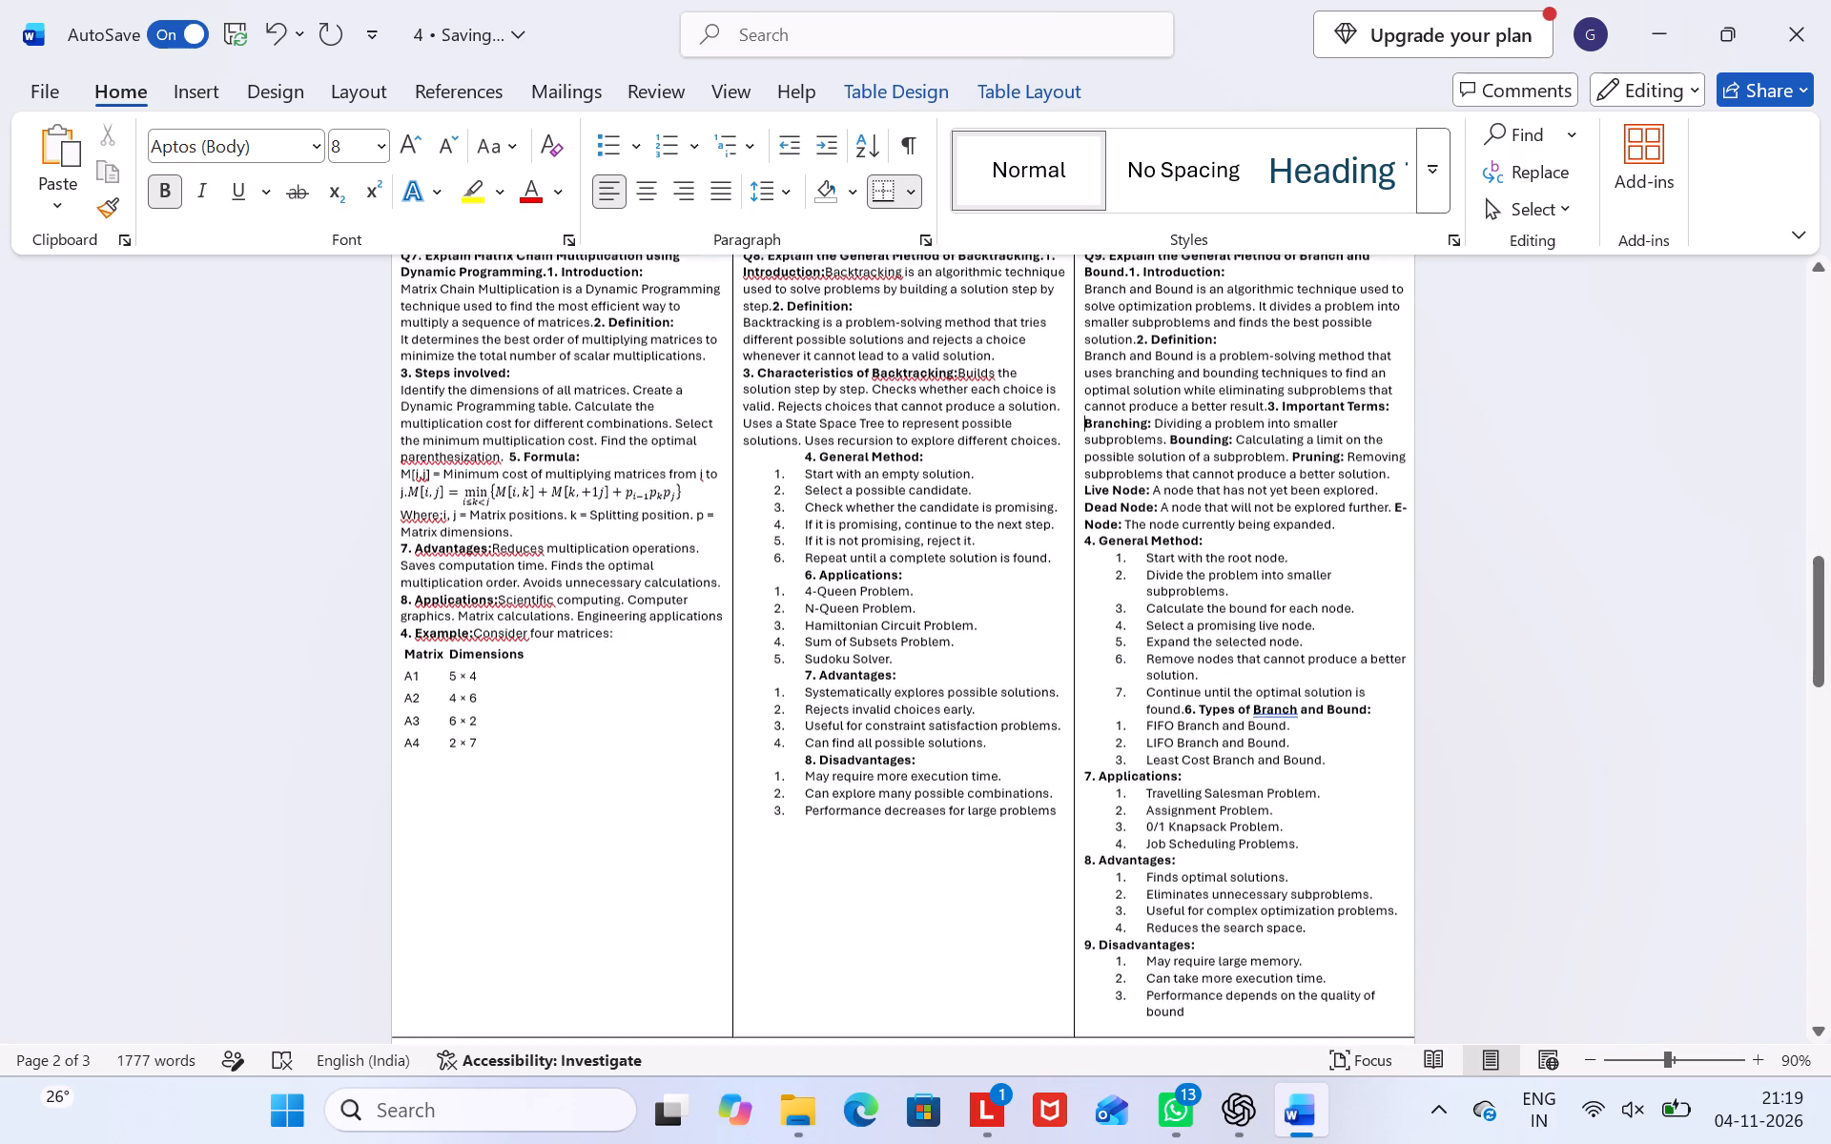
scroll(1159, 871, "down", 1)
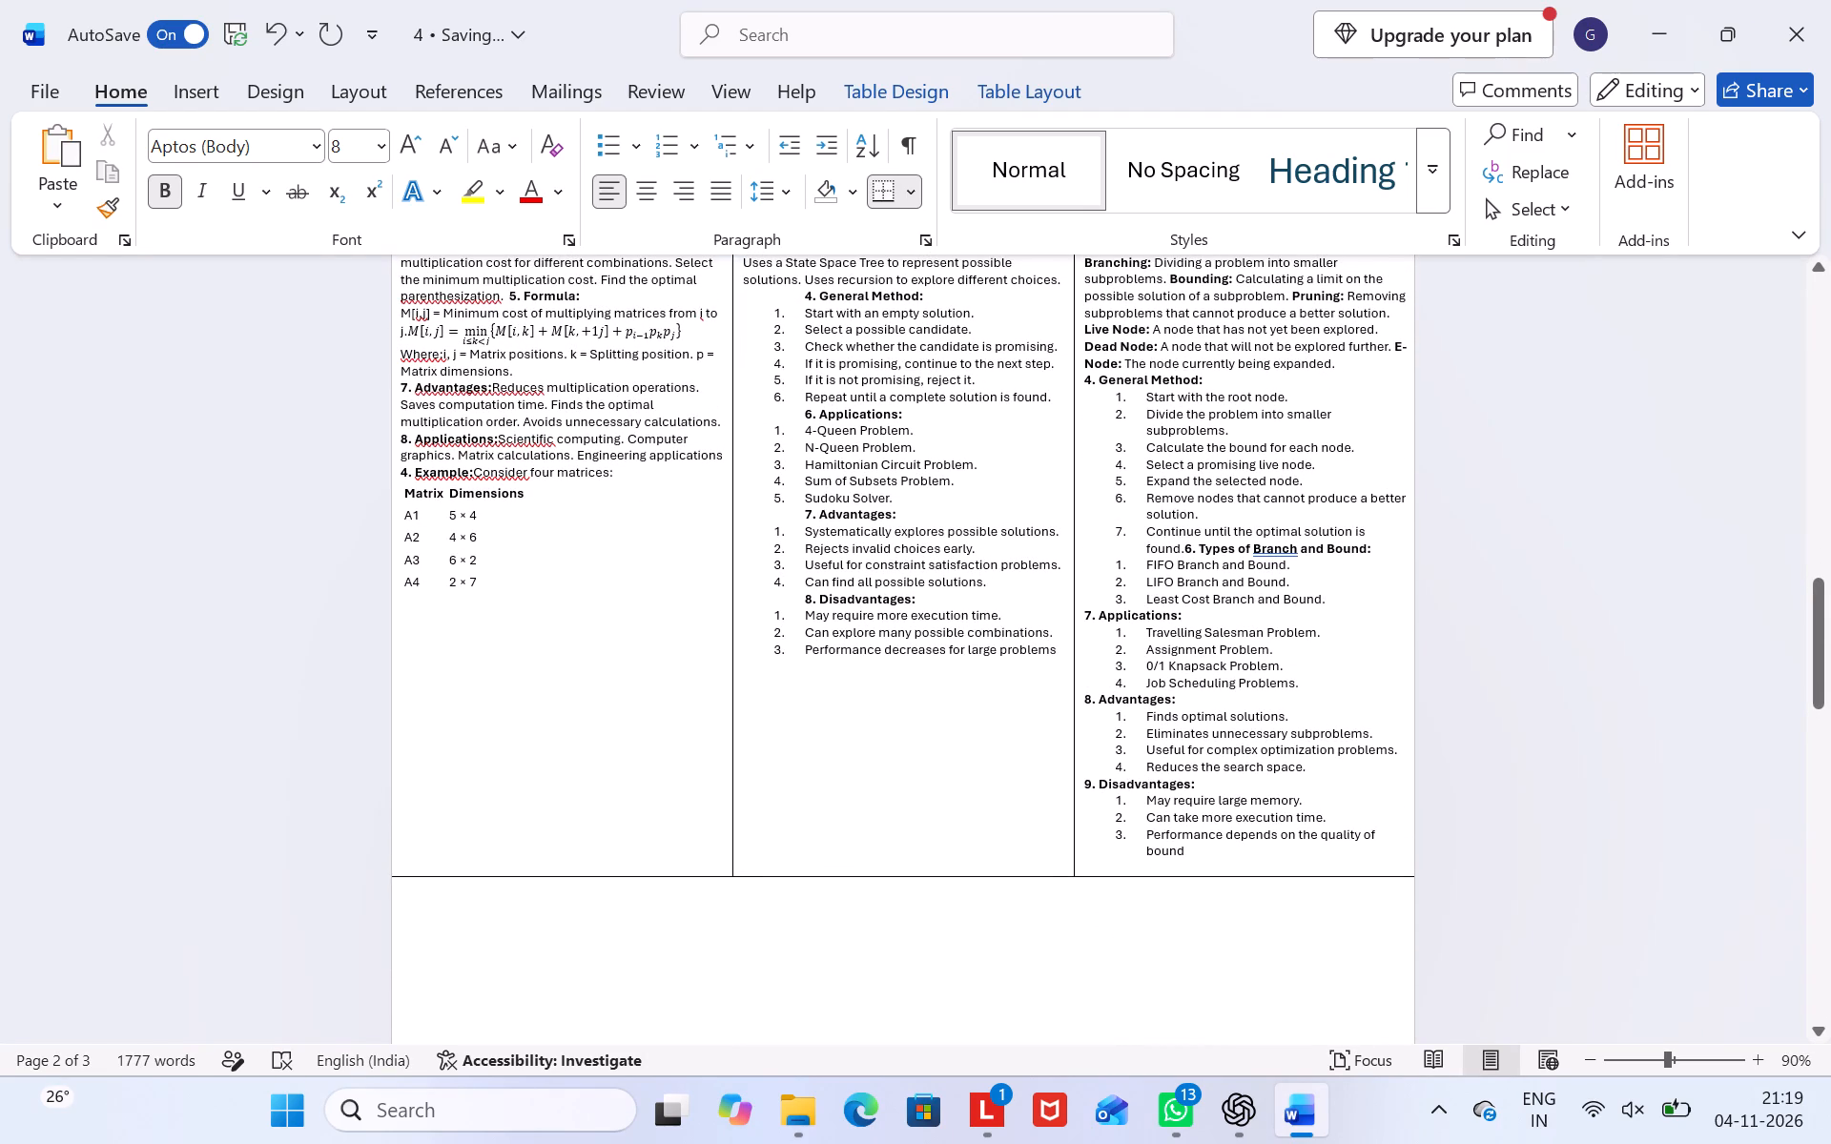
left_click(1123, 869)
key("BackSpace")
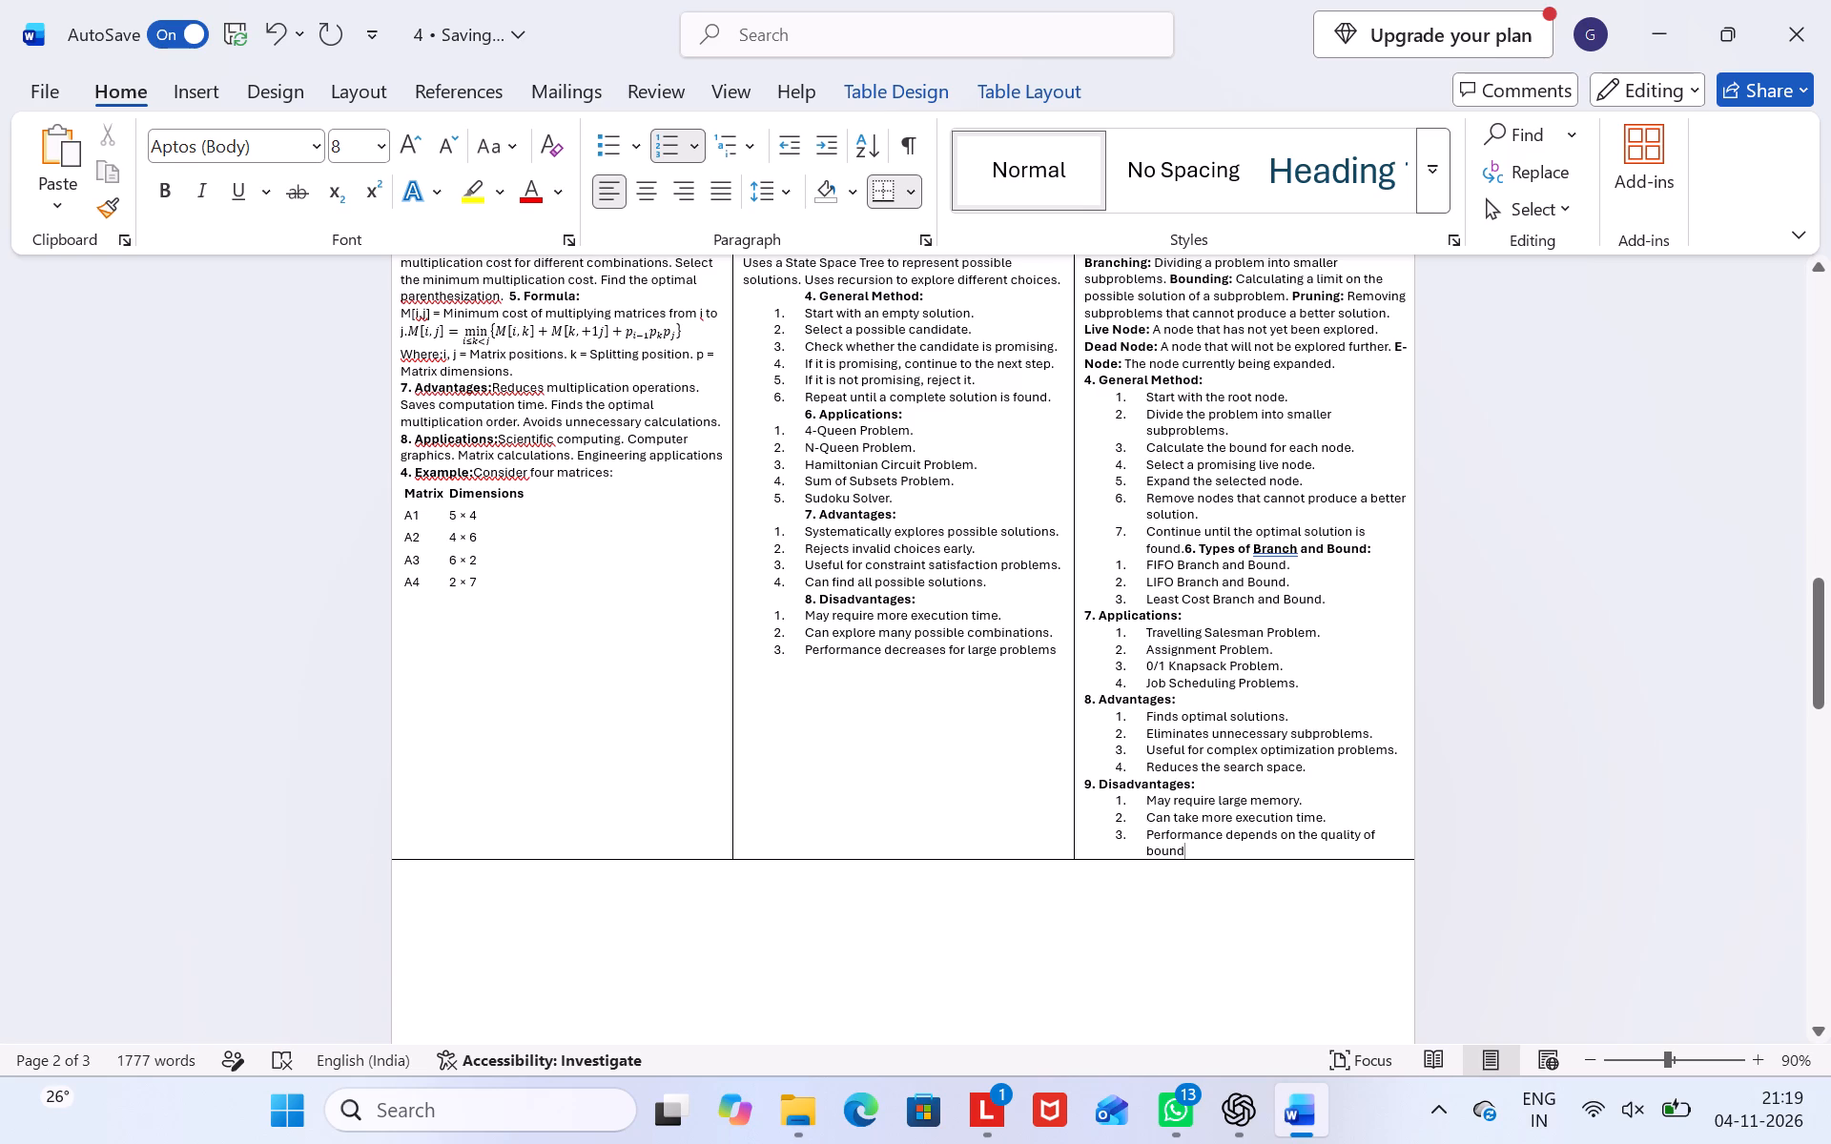
Remove the blank line after "Stores and reuses previous results" in the cell above Q6.
scroll(1089, 676, "up", 3)
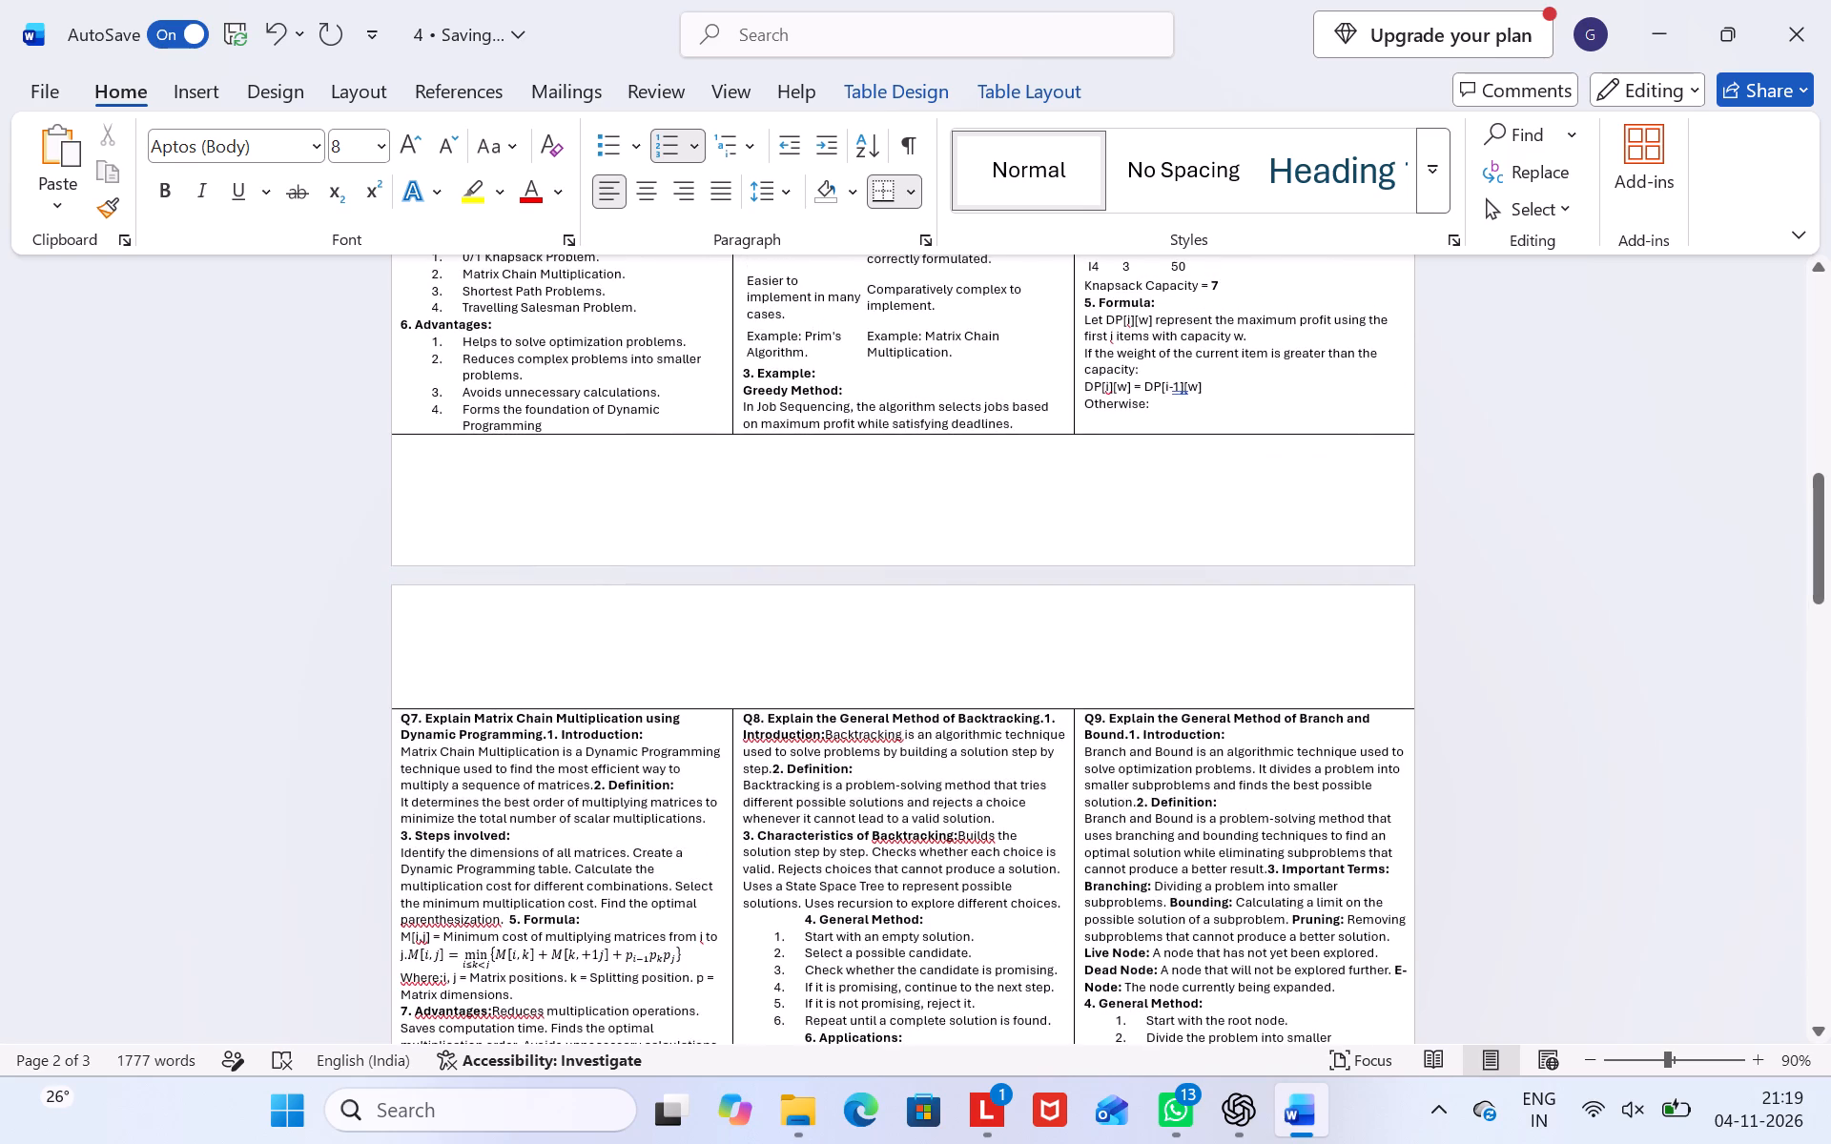
scroll(899, 474, "up", 3)
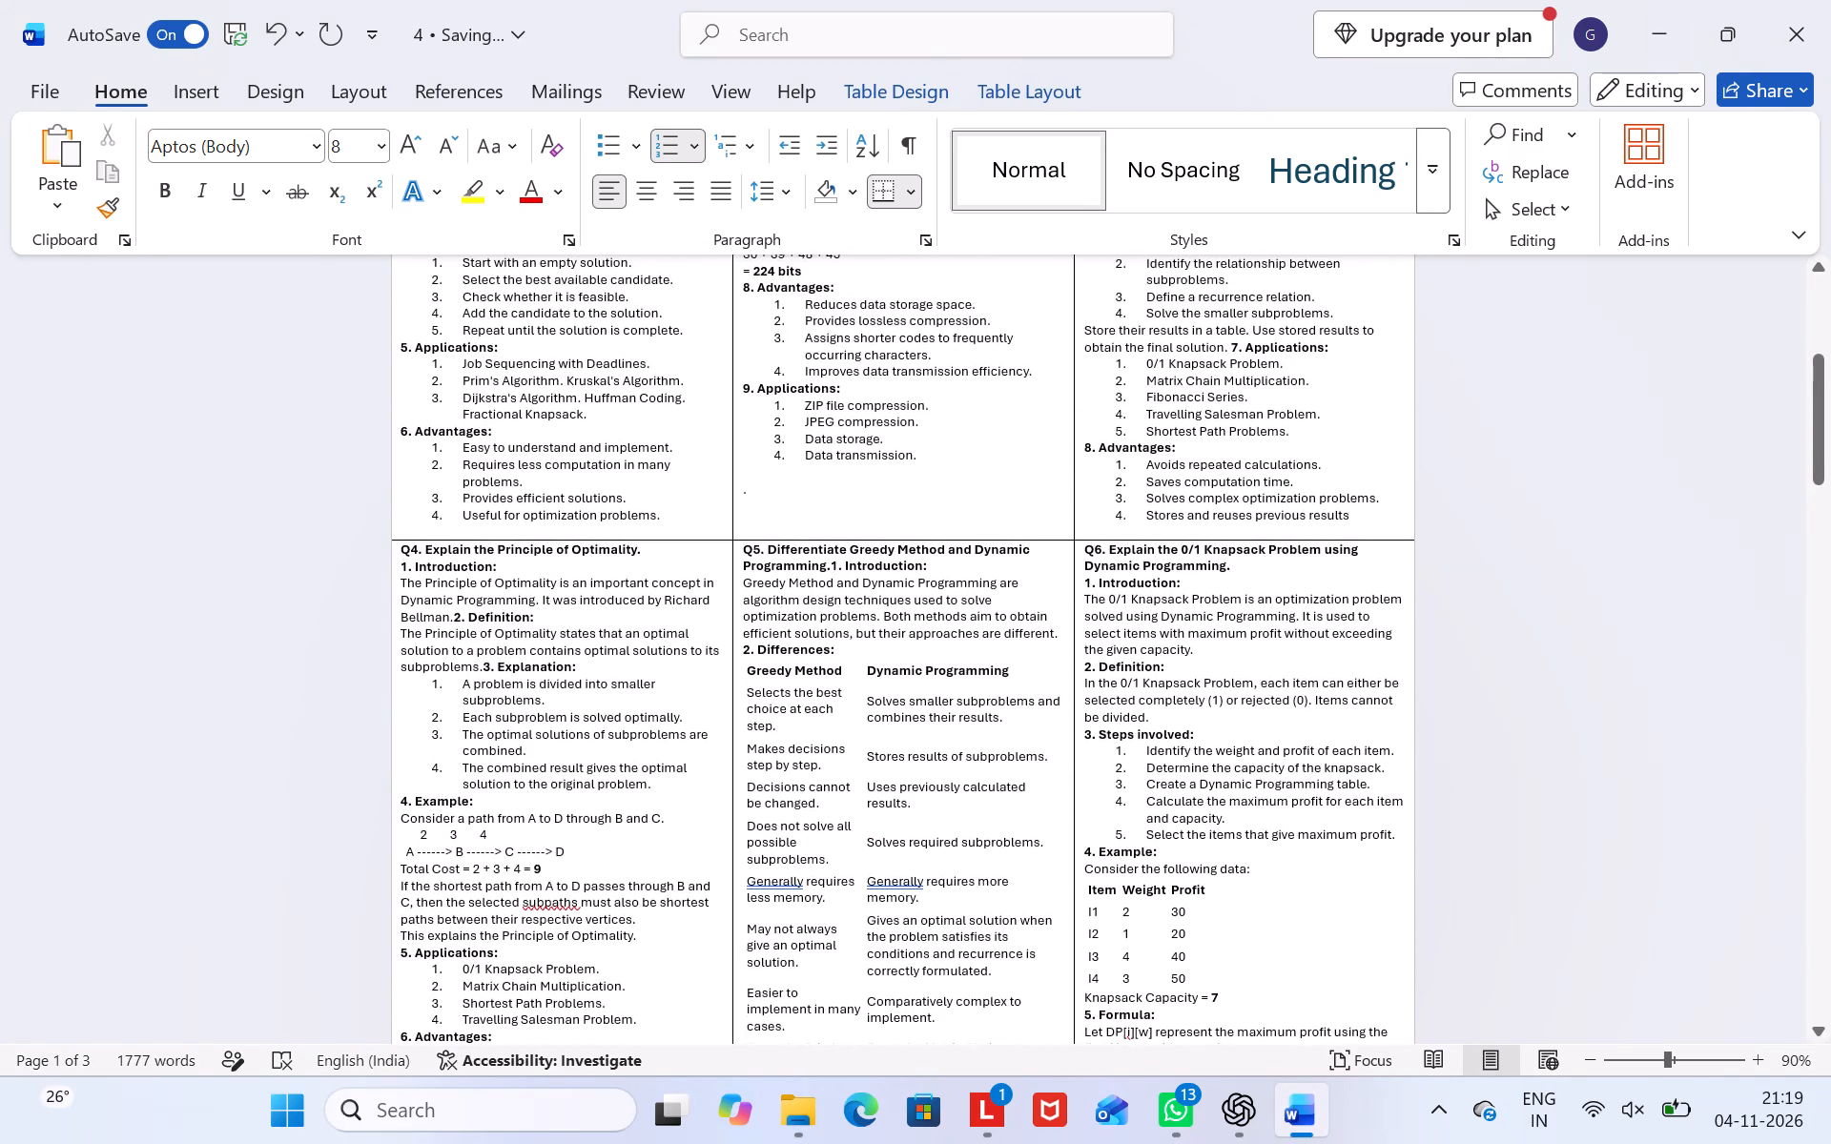
left_click(1109, 532)
key("Return")
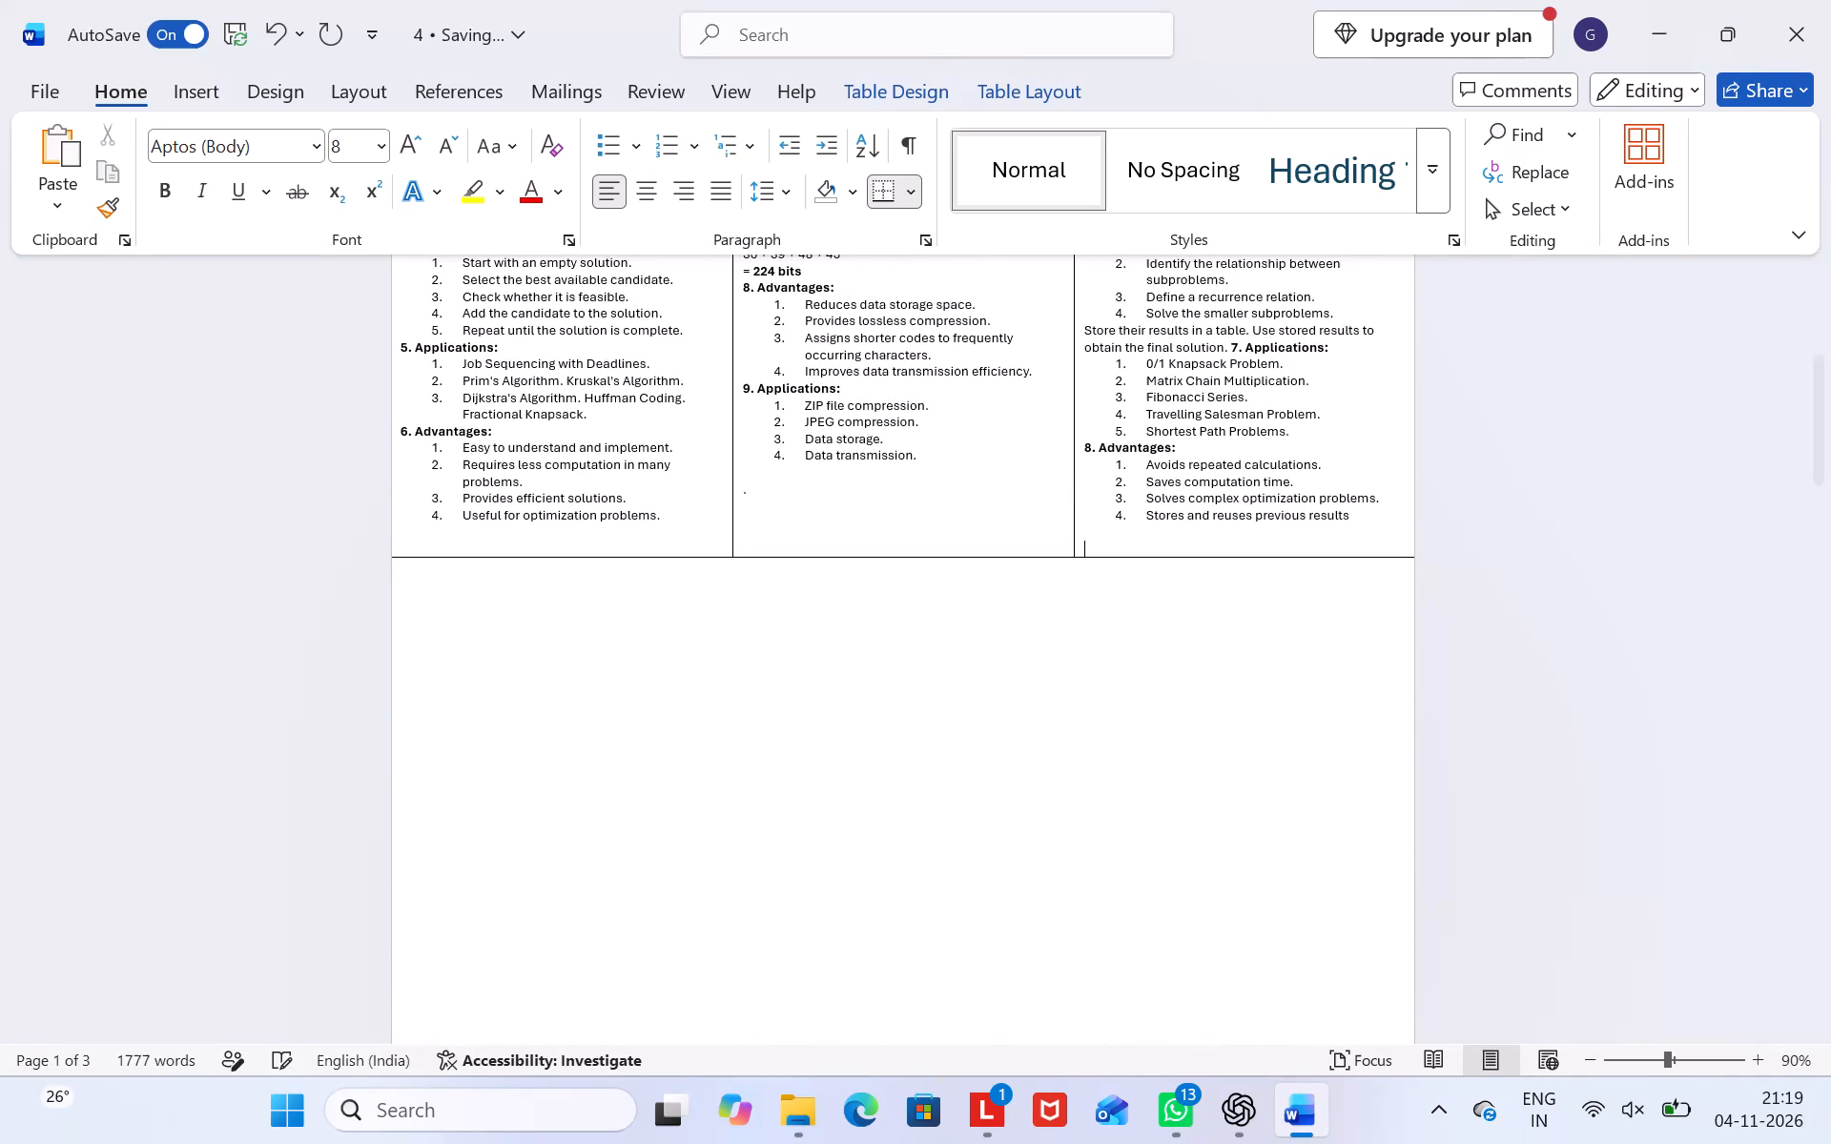
key("BackSpace")
key("BackSpace")
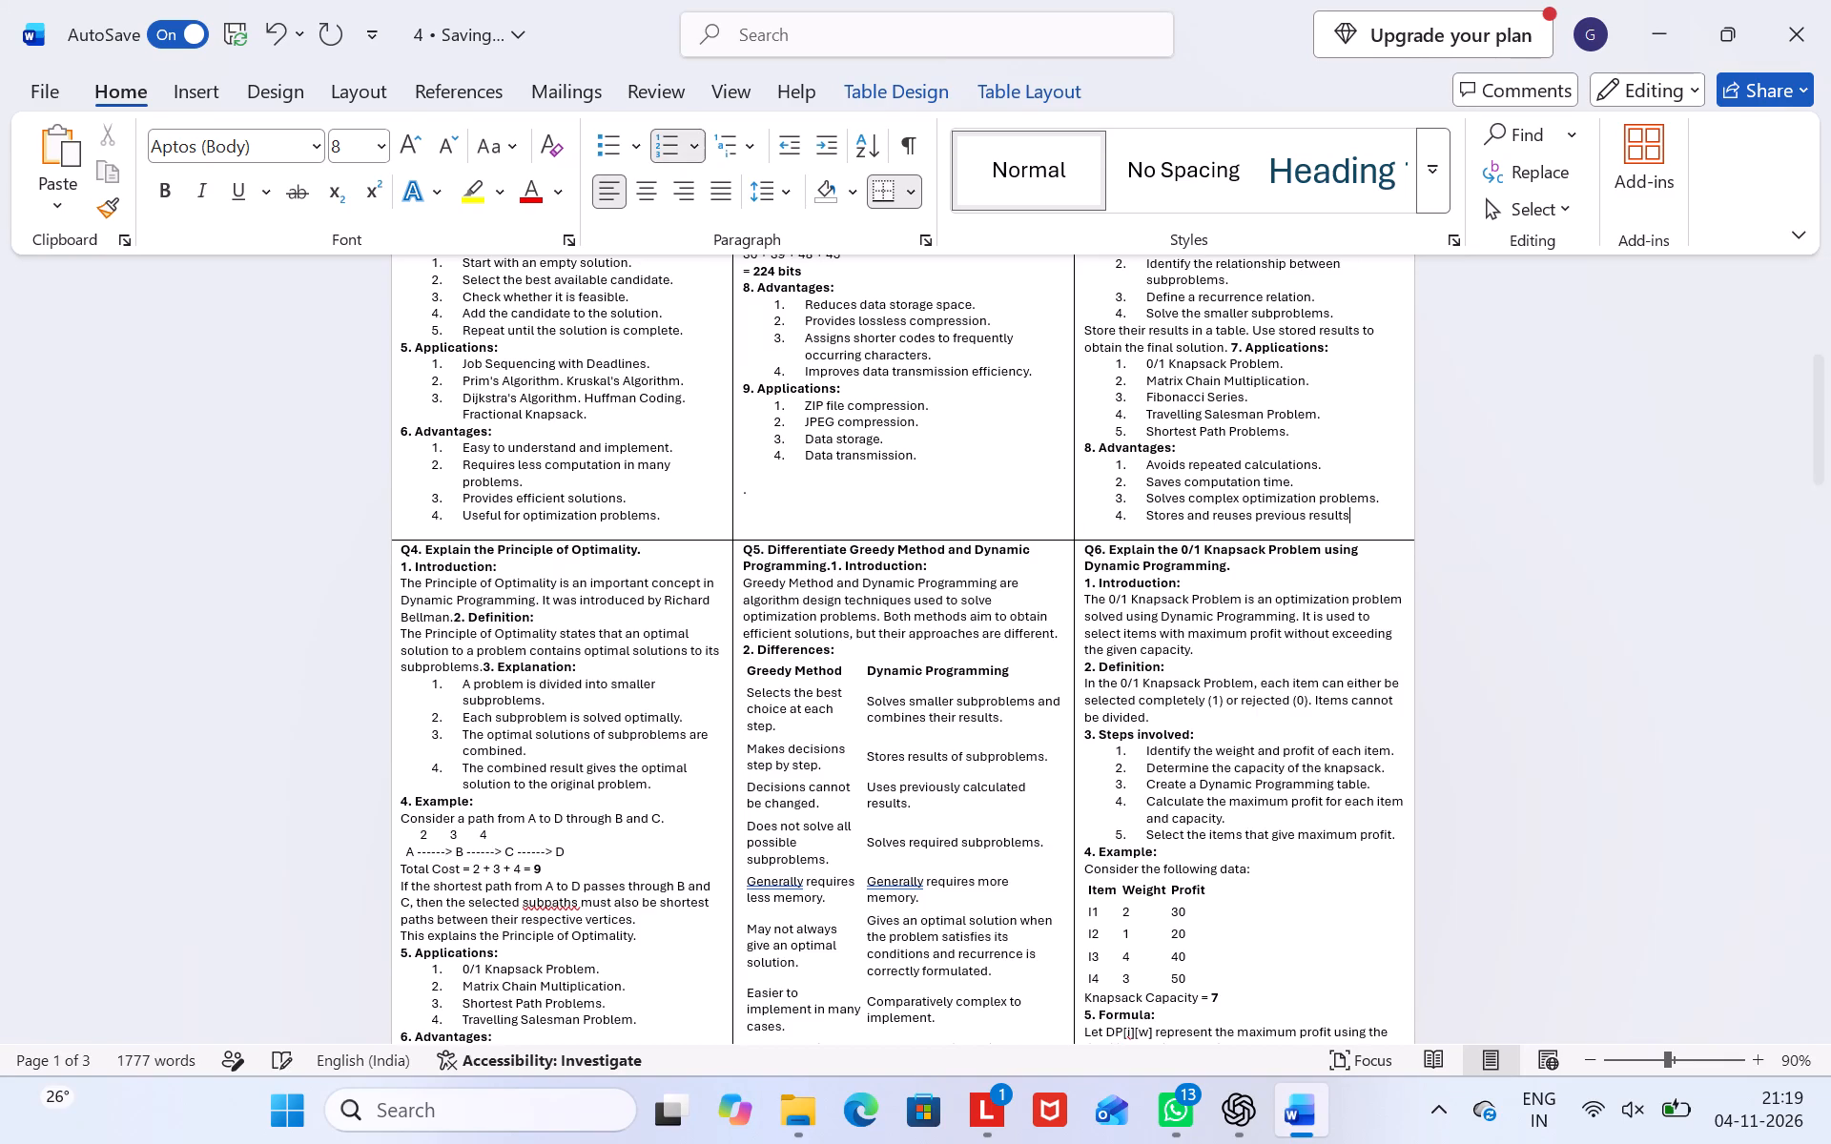
Merge the "Job Scheduling Problems" item into the "0/1 Knapsack Problem" item of the Q9 applications.
scroll(1135, 728, "down", 2)
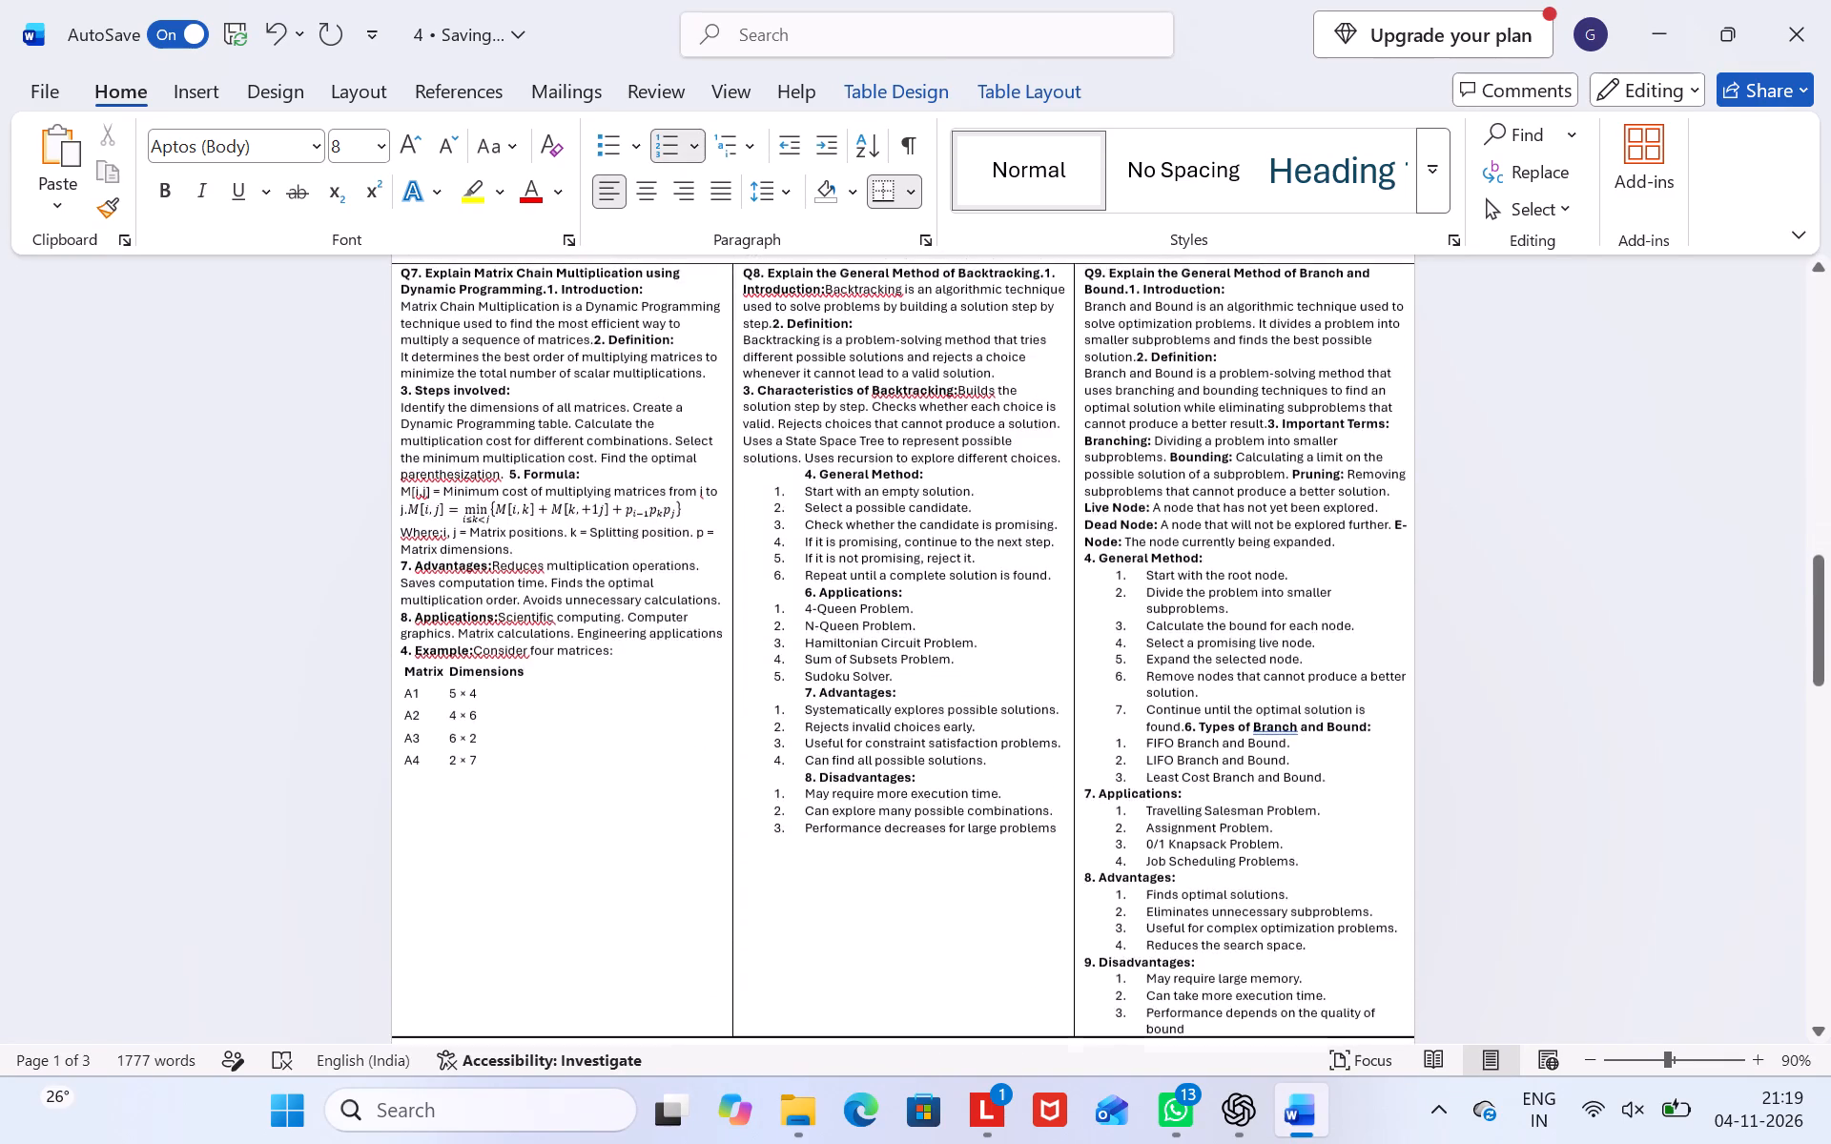
scroll(1135, 728, "down", 2)
scroll(1135, 728, "up", 1)
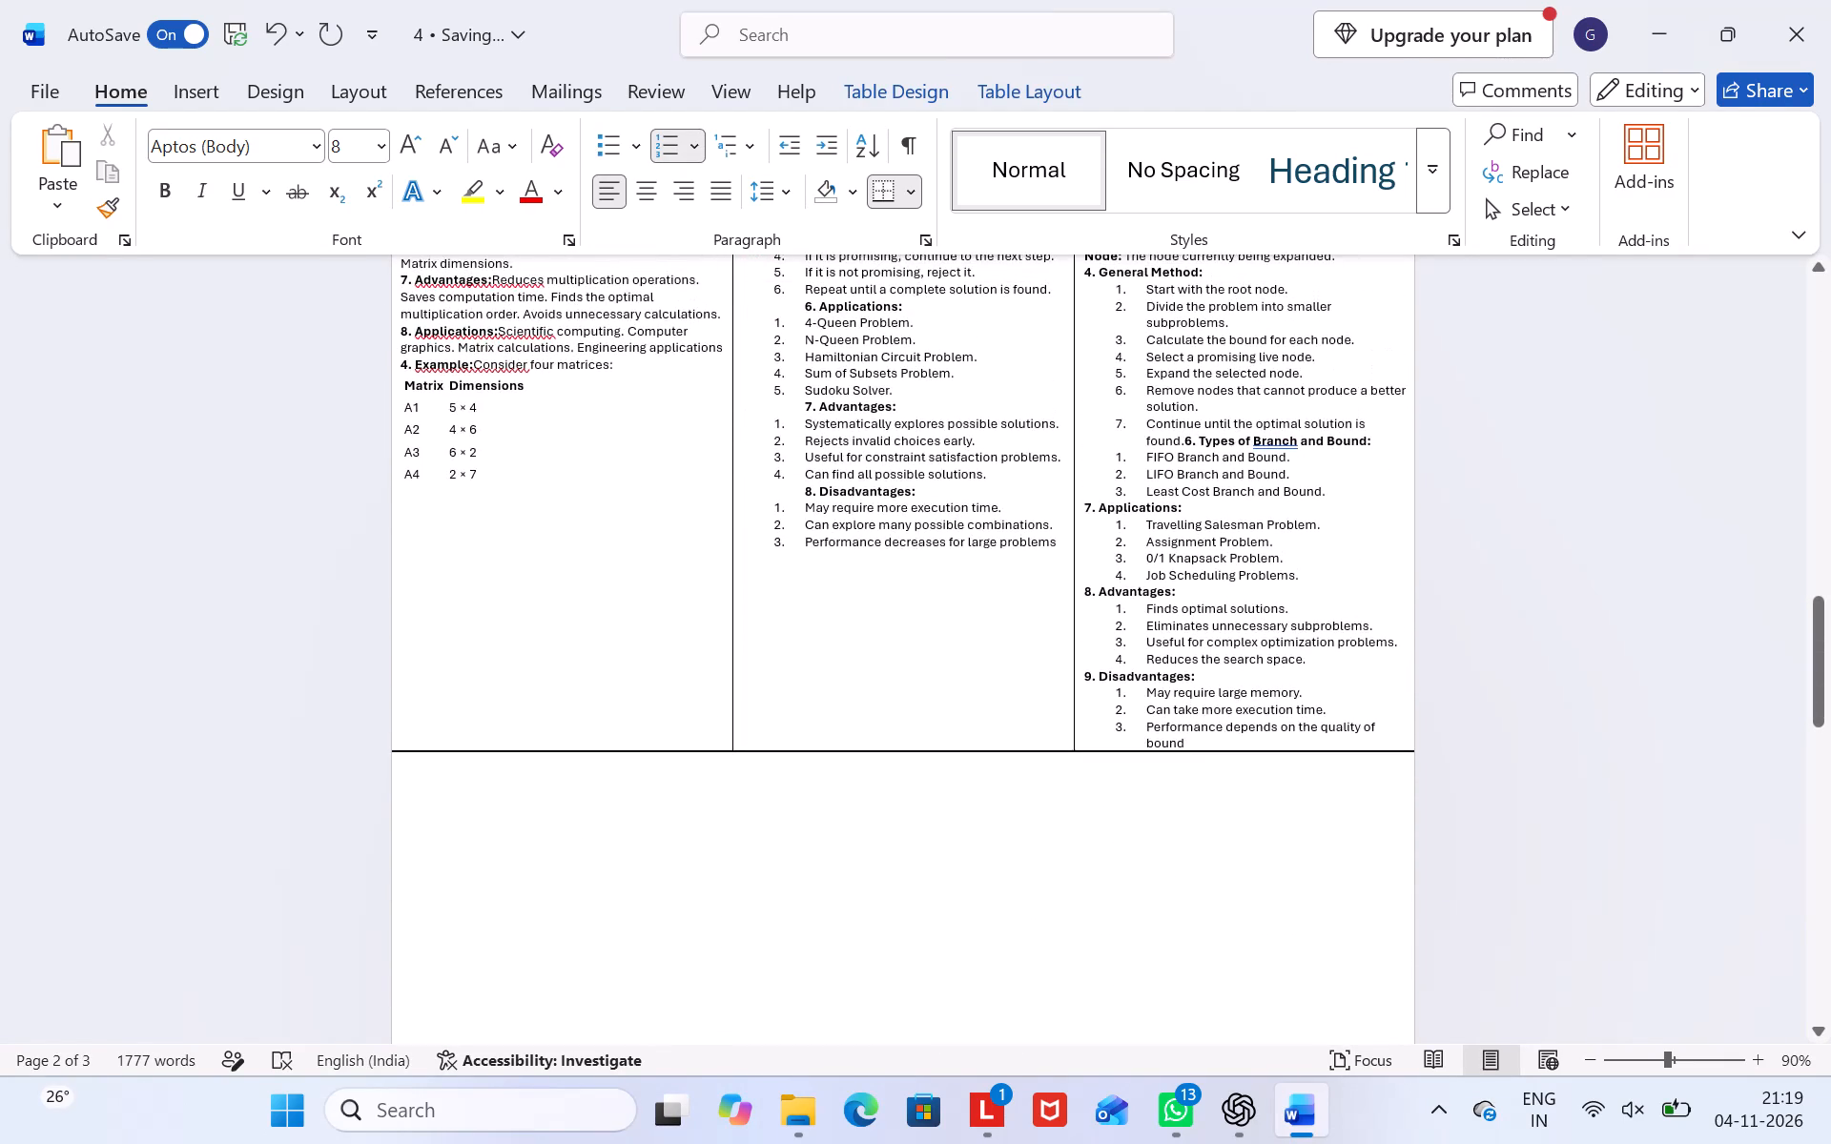
scroll(1135, 728, "up", 1)
left_click_drag(1126, 698, 1116, 681)
left_click(1127, 686)
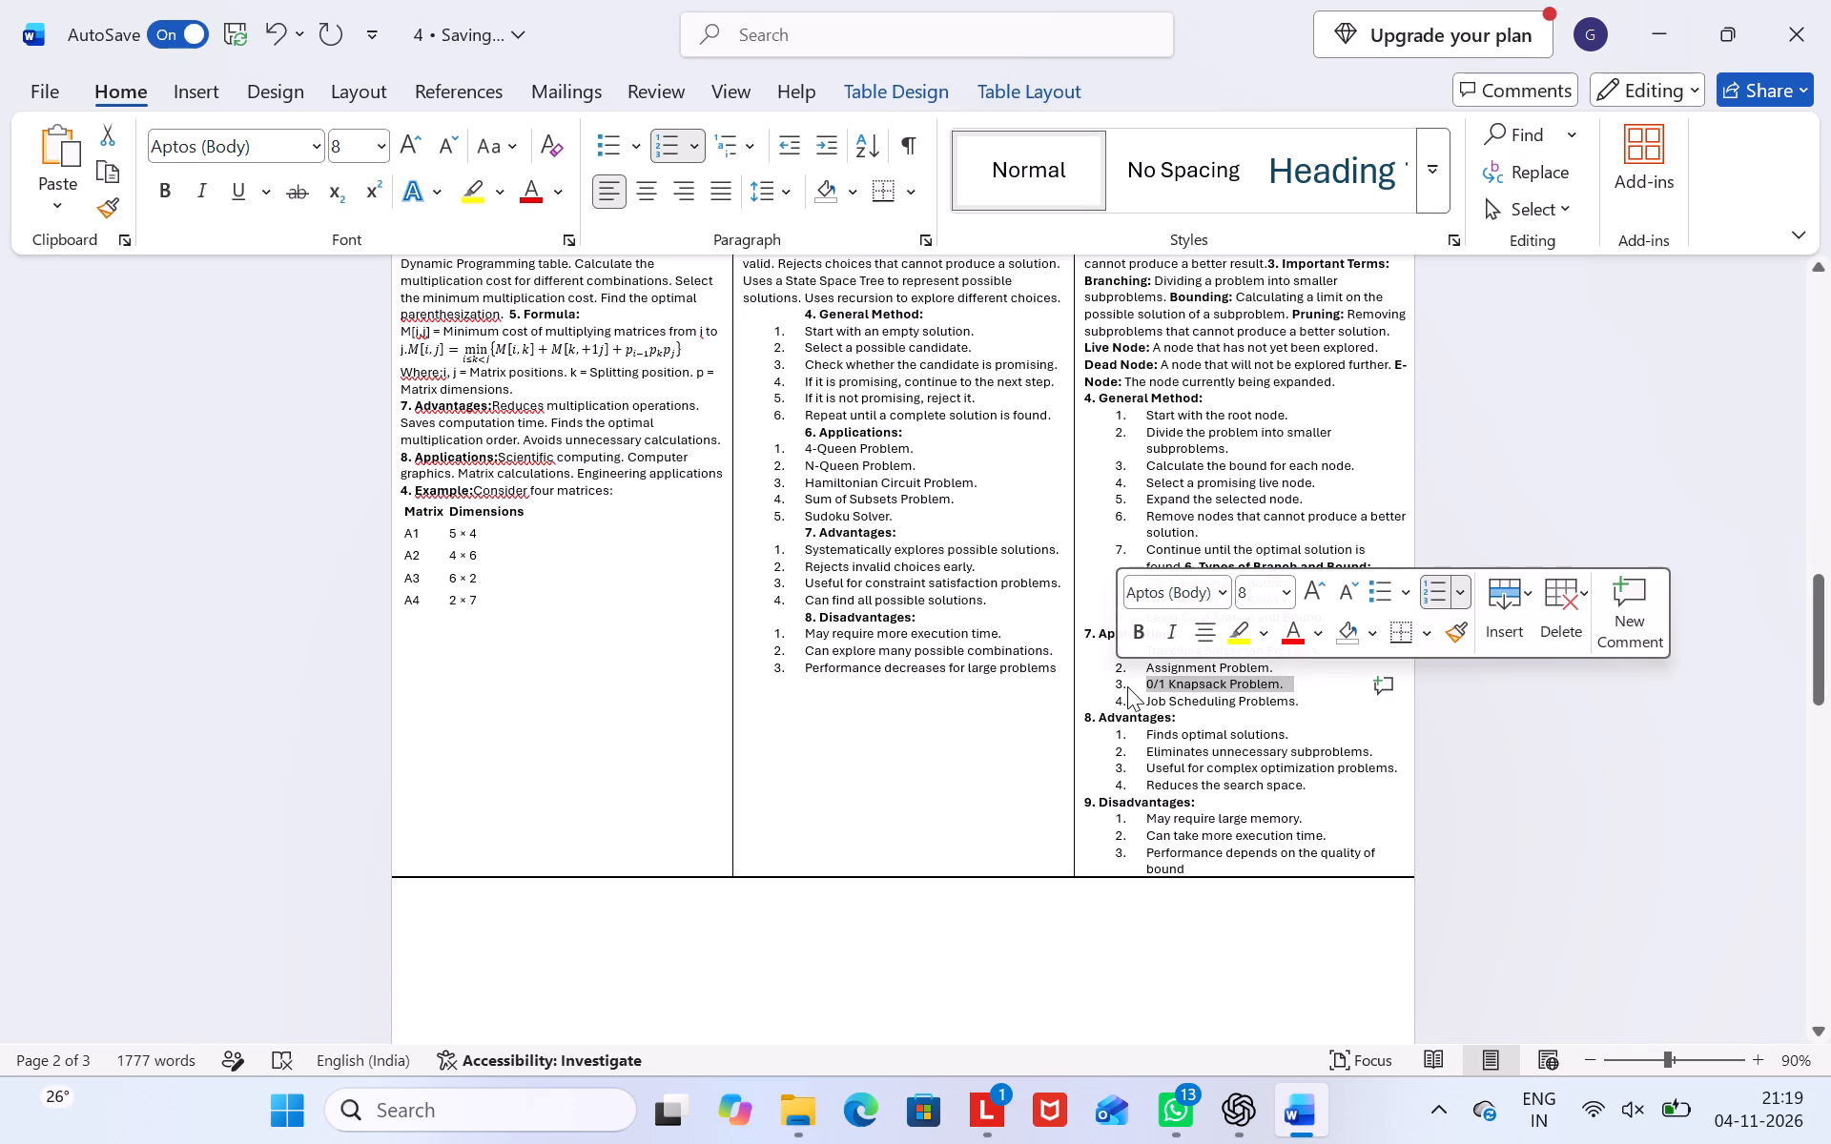
left_click(1130, 699)
key("BackSpace")
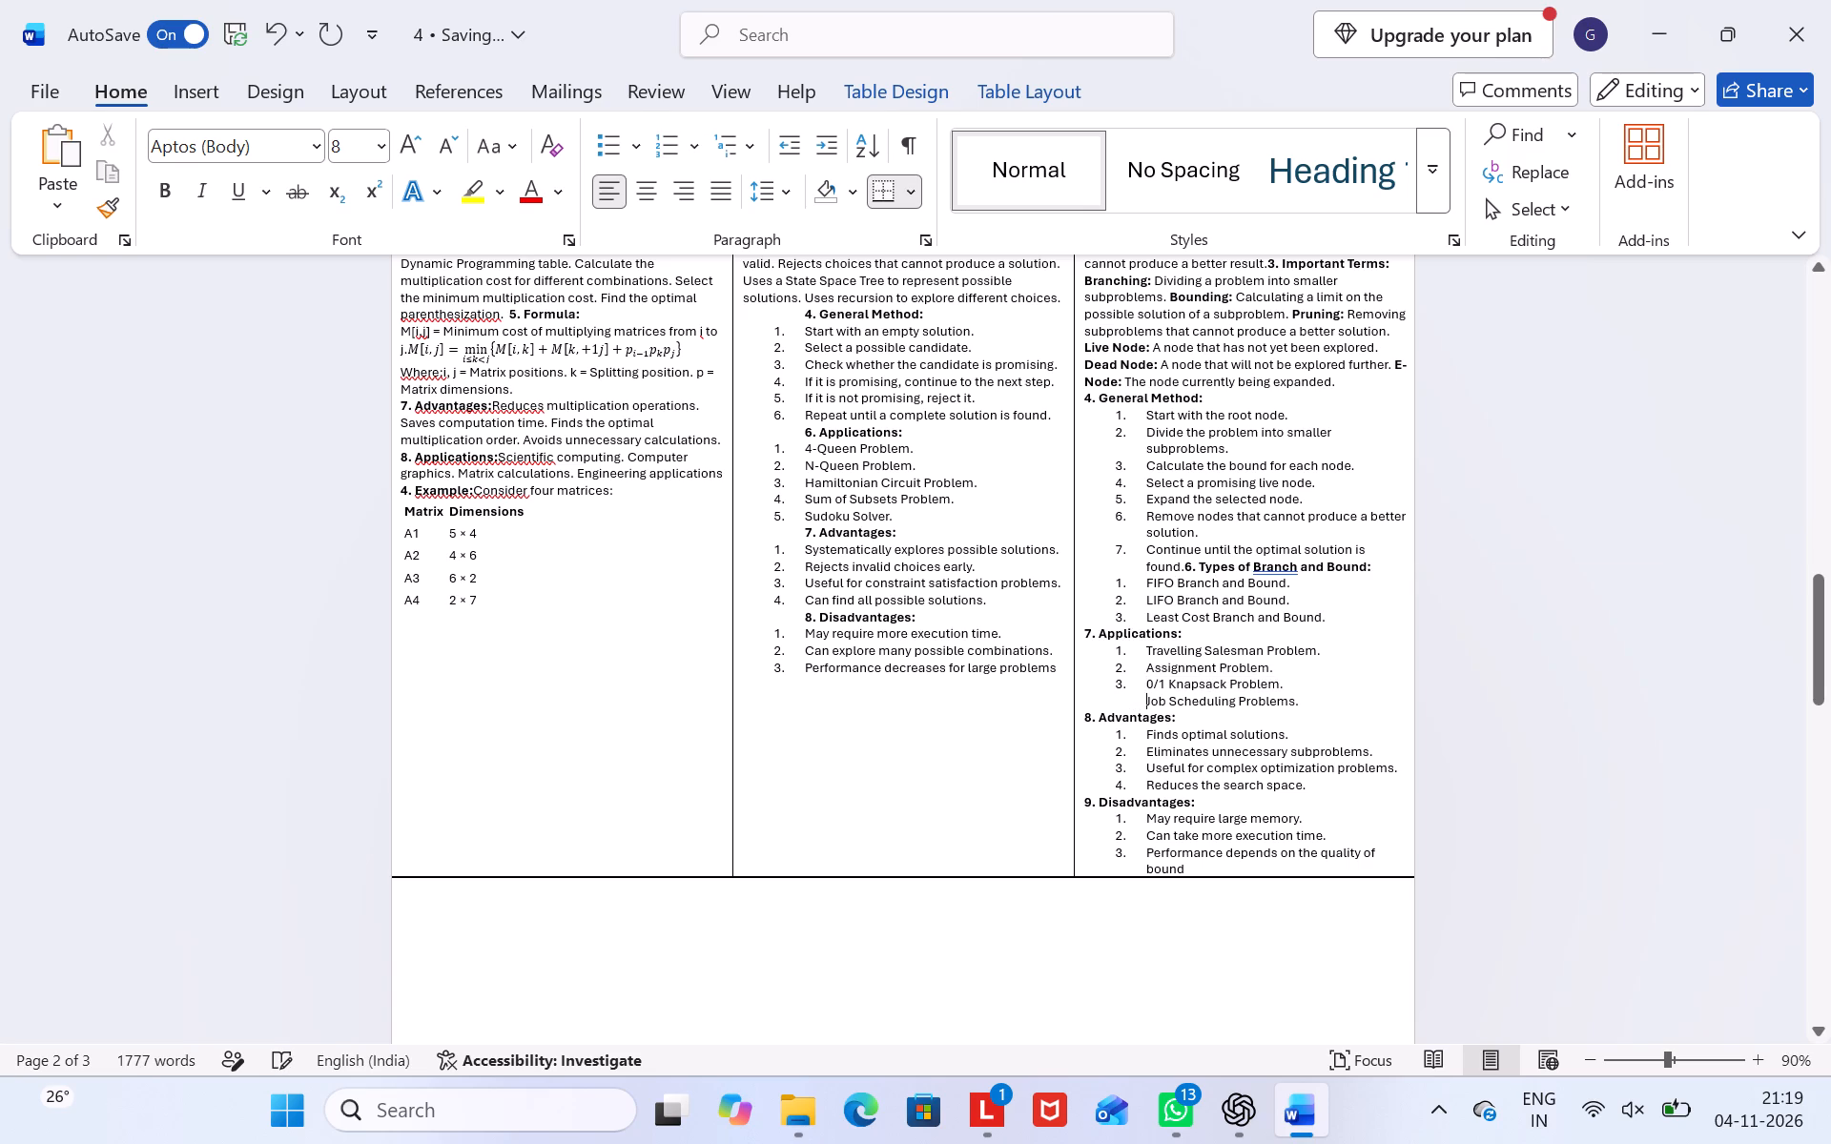
key("BackSpace")
key("BackSpace")
key("BackSpace")
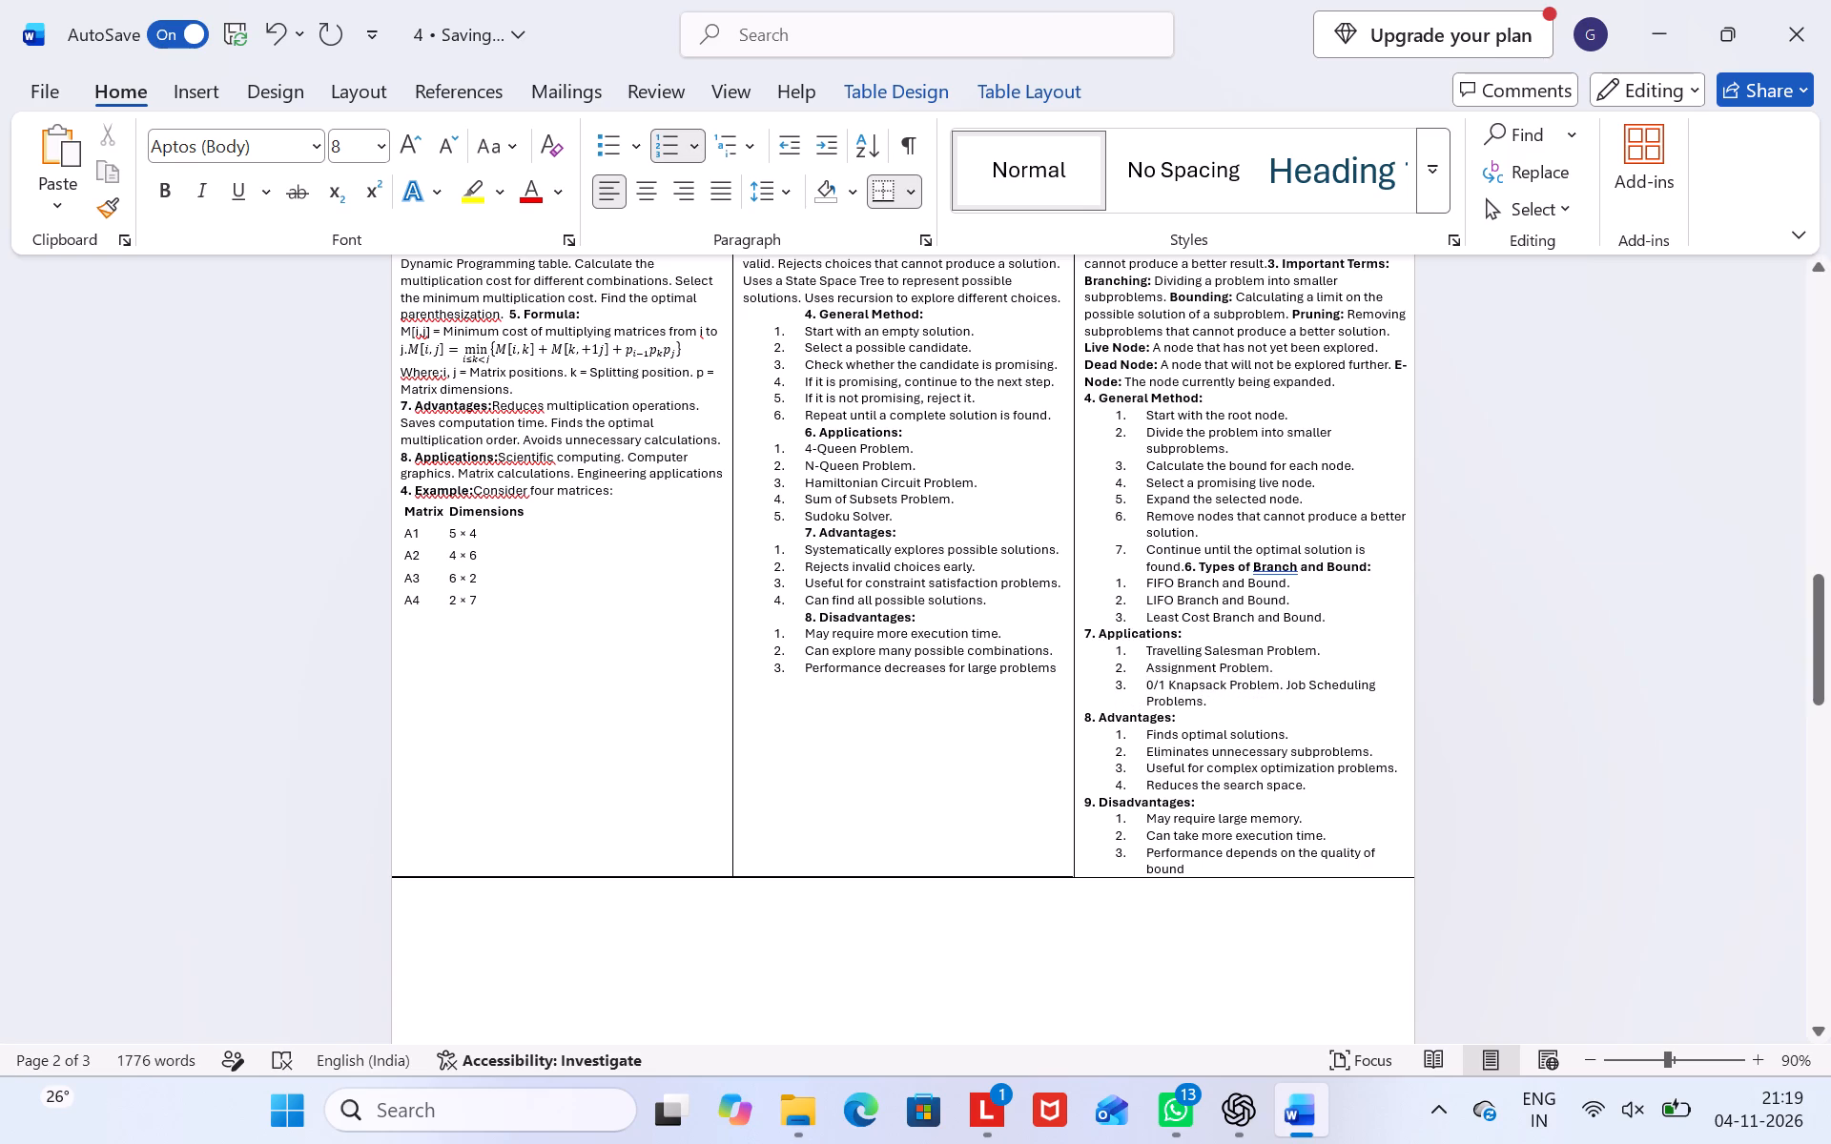
Merge the combined 0/1 Knapsack item into Assignment Problem, and that into the Travelling Salesman item of the Q9 applications.
left_click(1142, 681)
key("BackSpace")
key("BackSpace")
key("BackSpace")
key("BackSpace")
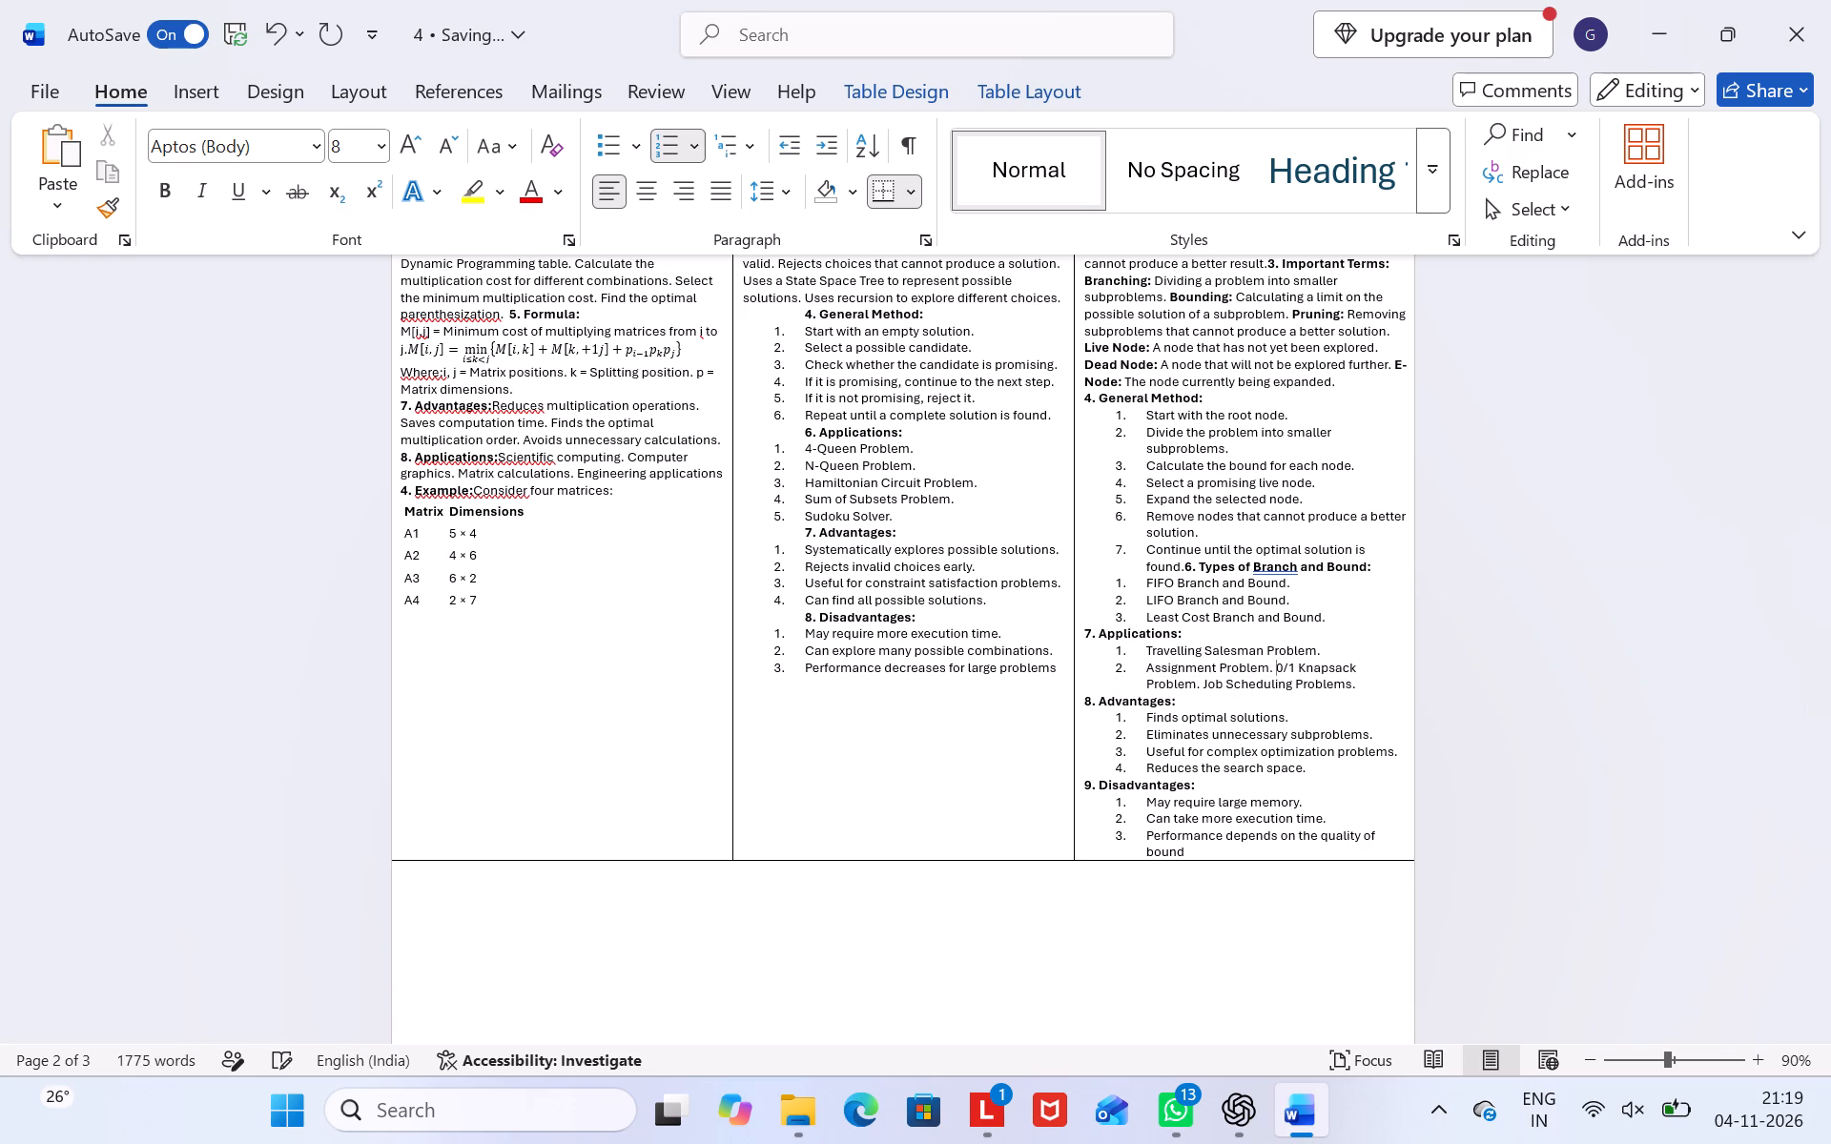
left_click(1136, 670)
key("BackSpace")
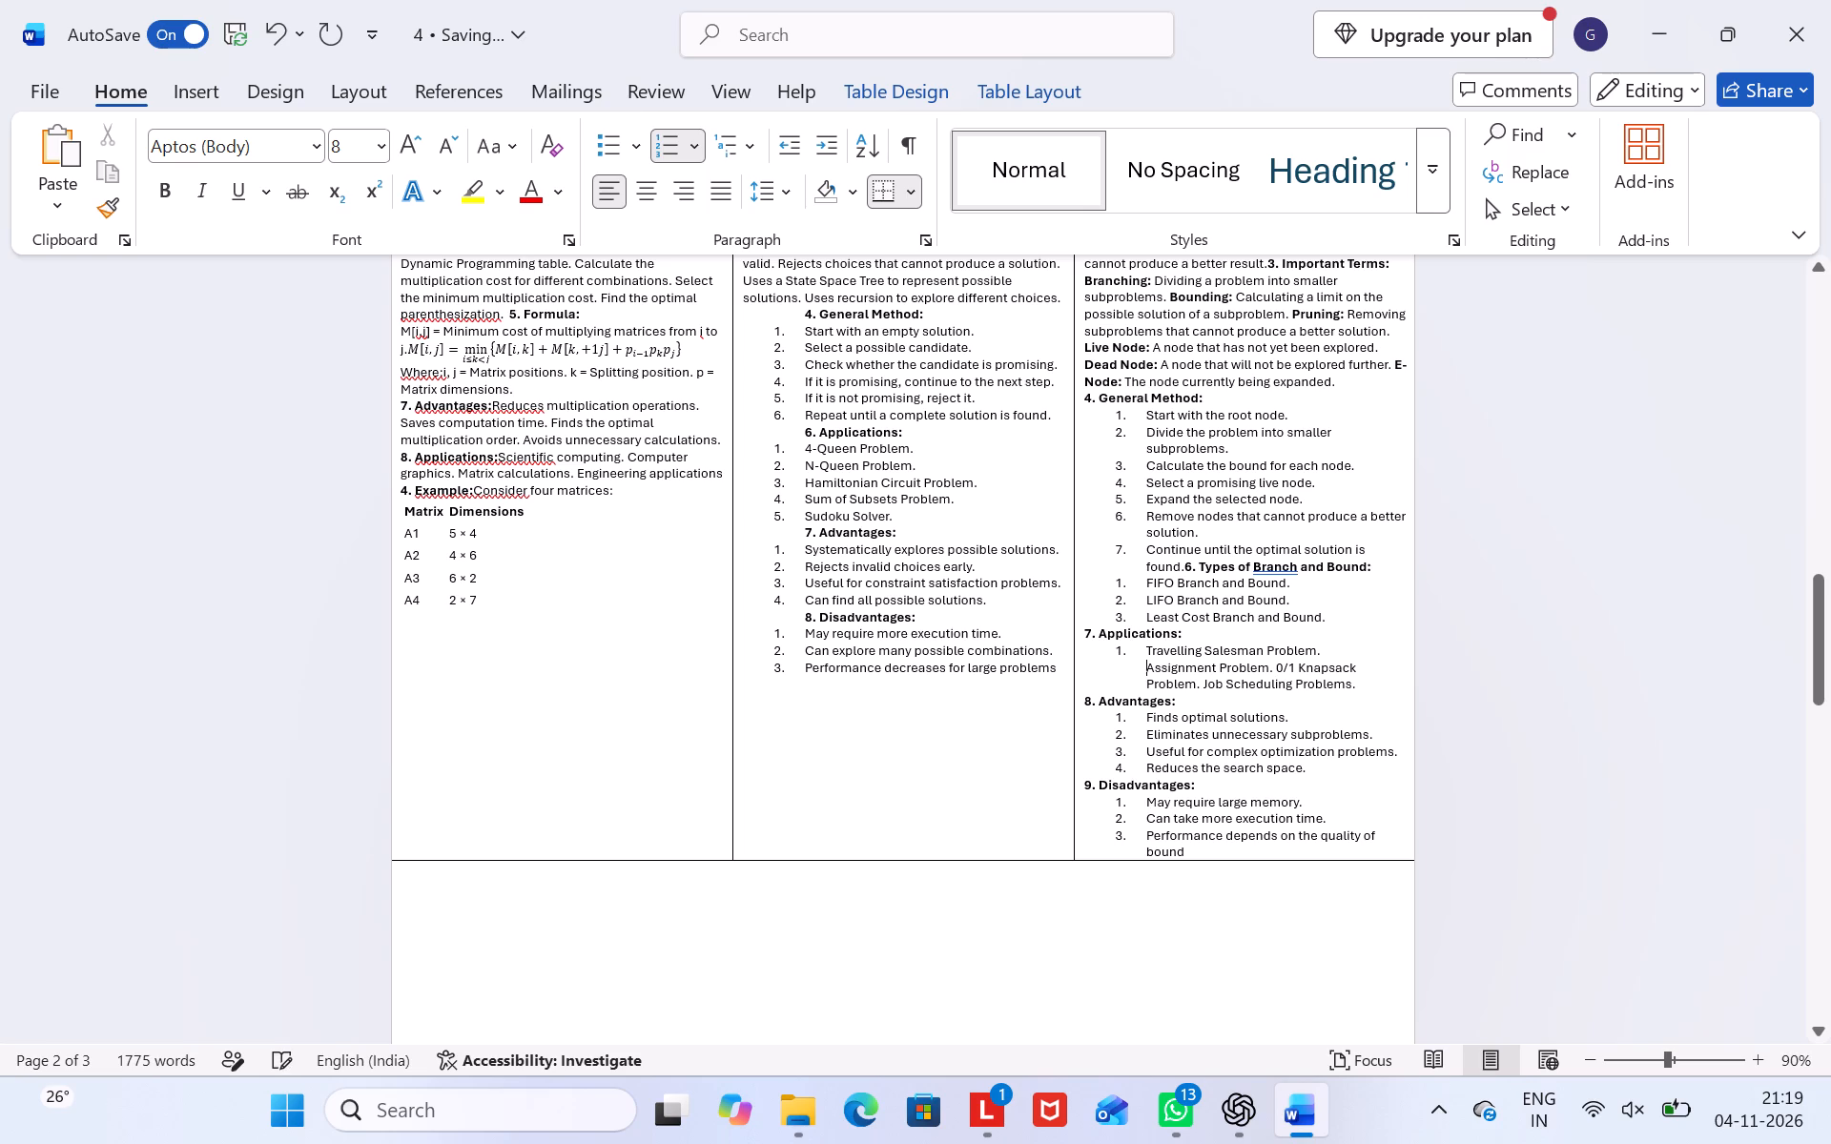
key("BackSpace")
key("BackSpace")
key("BackSpace")
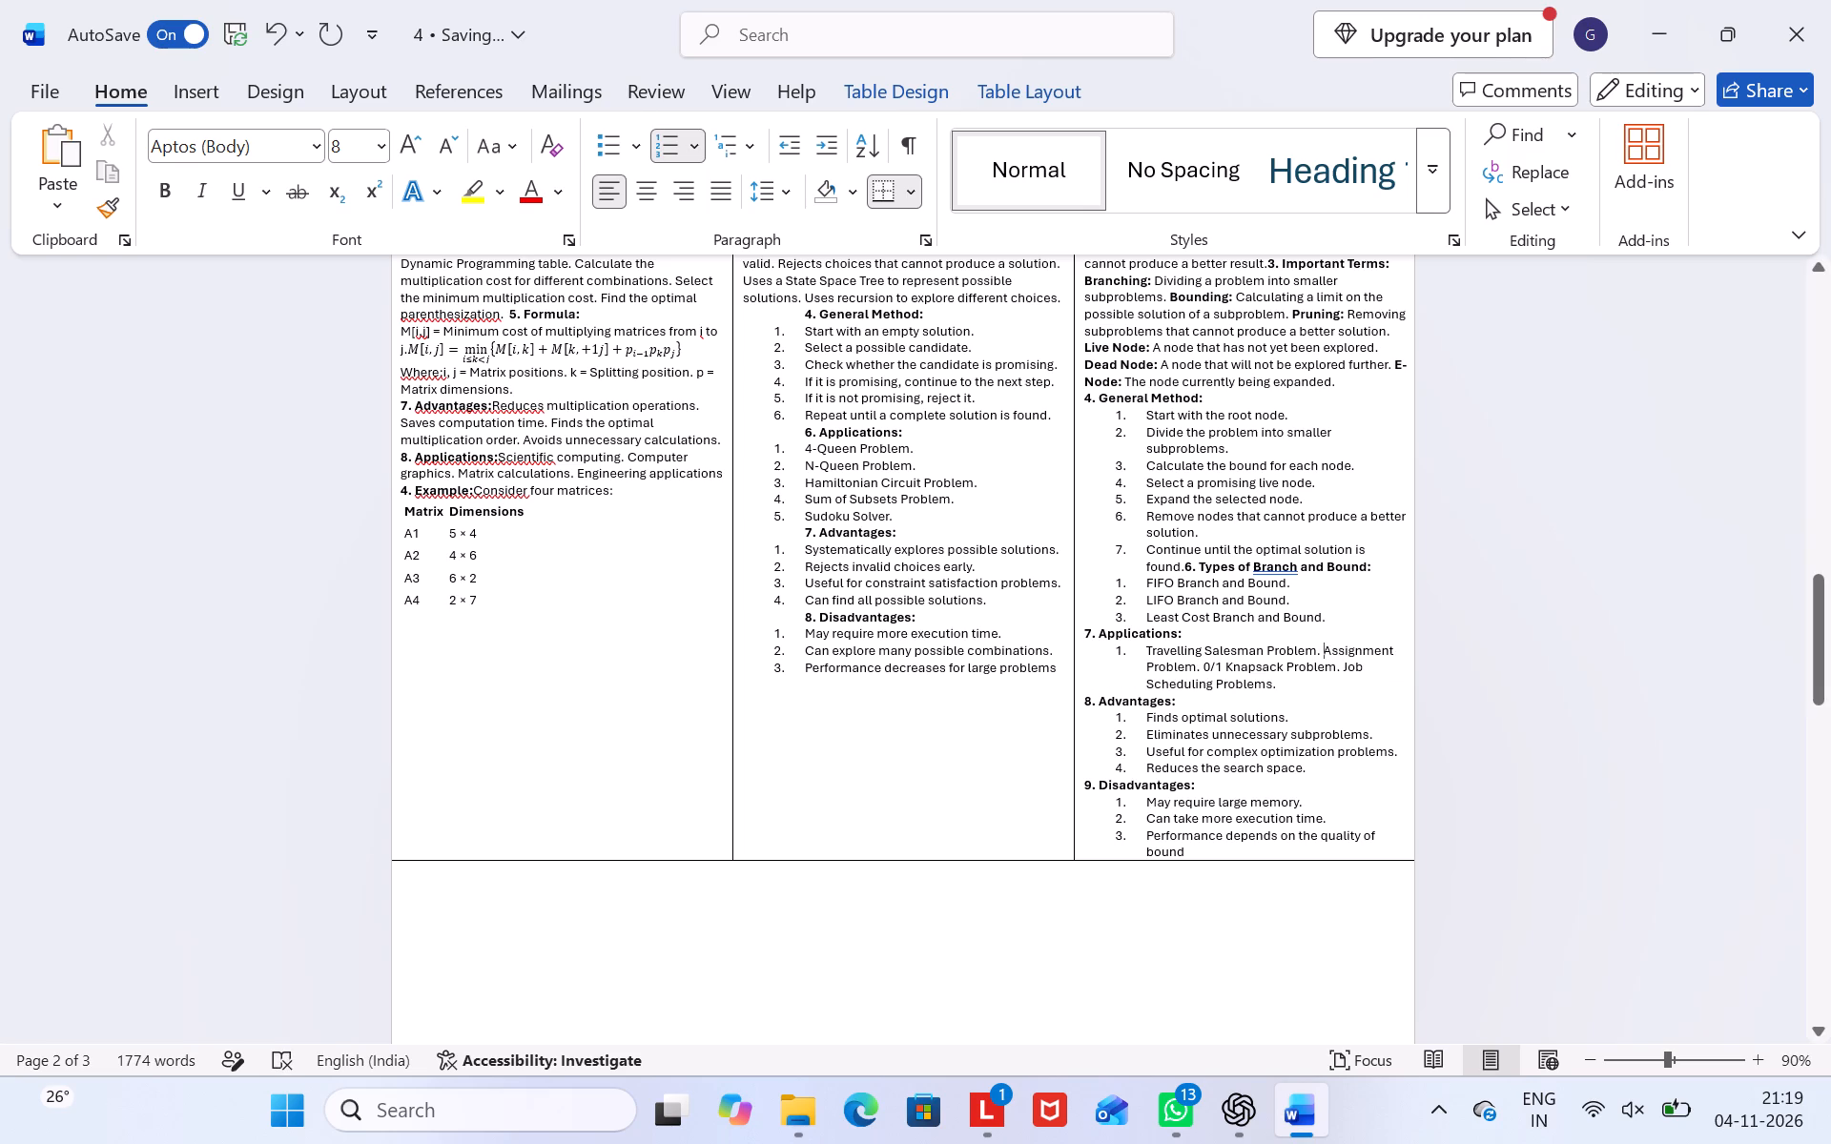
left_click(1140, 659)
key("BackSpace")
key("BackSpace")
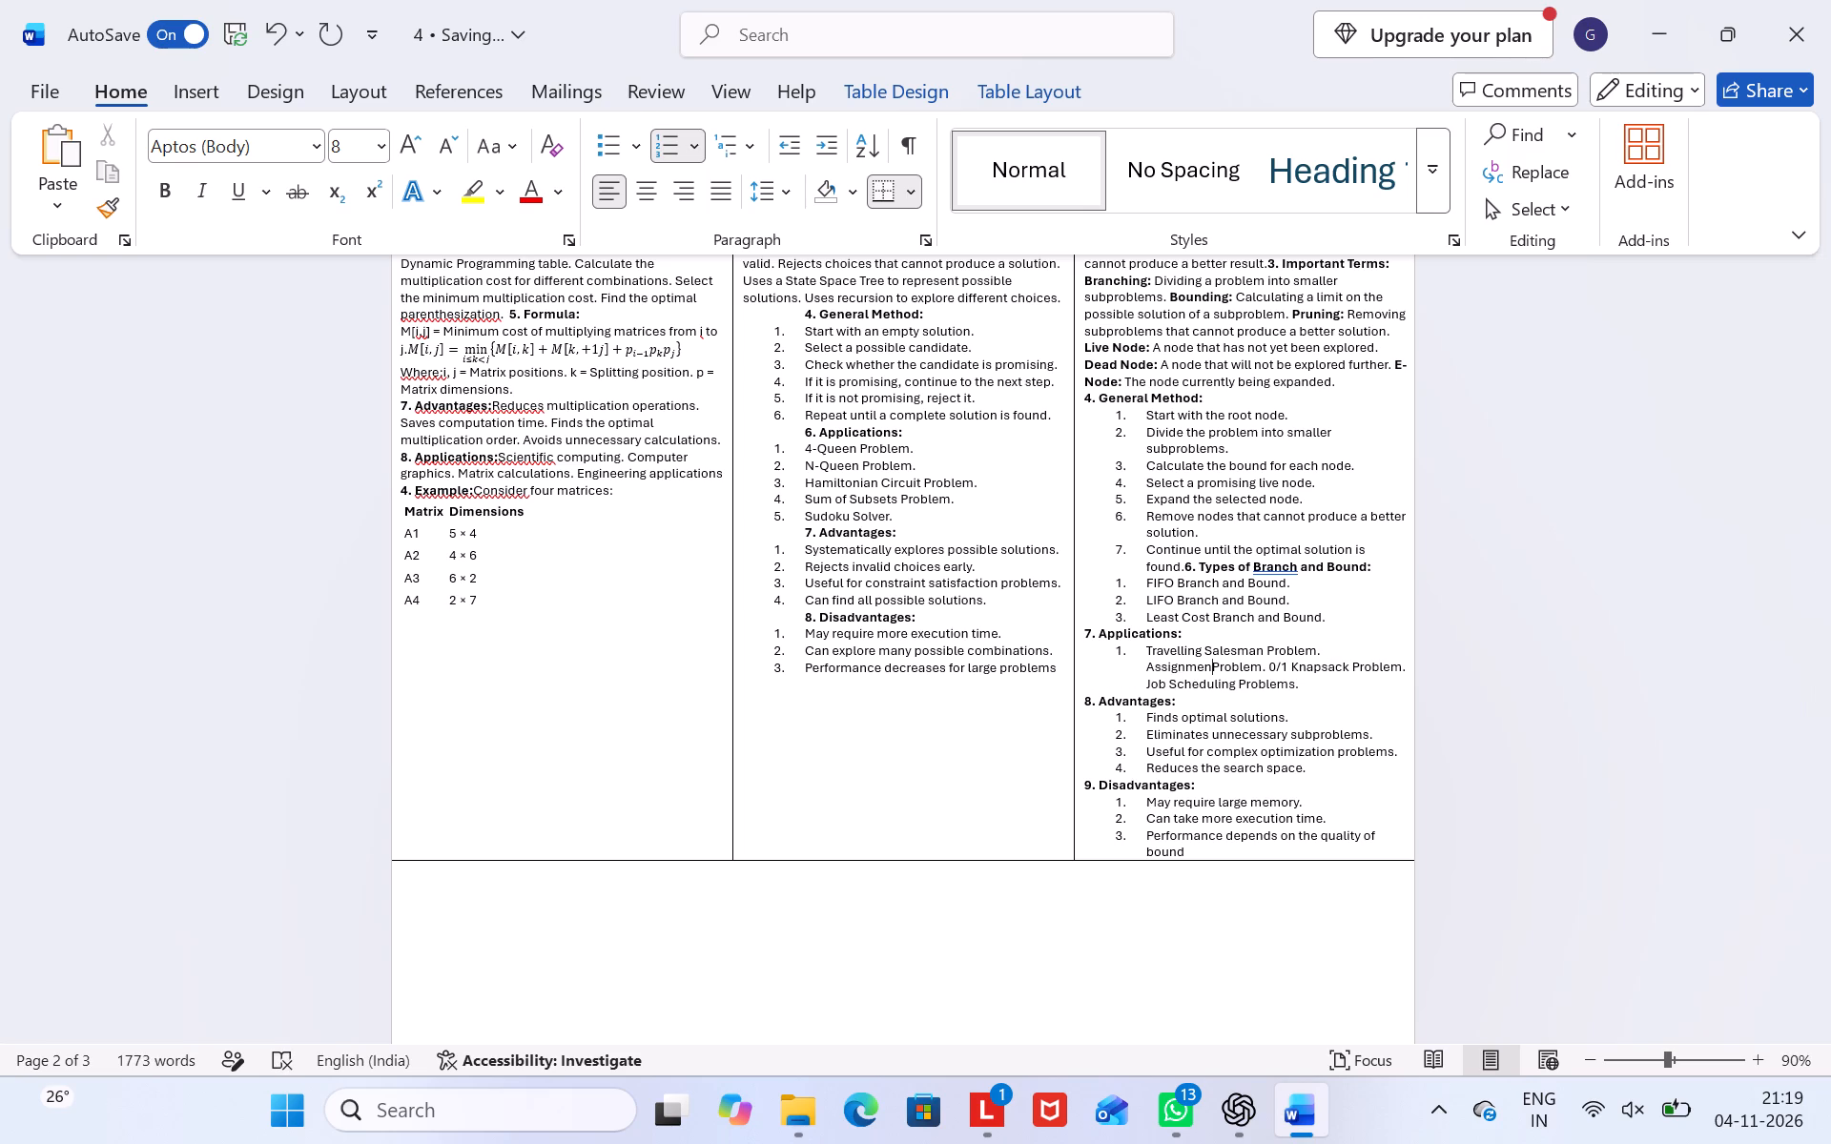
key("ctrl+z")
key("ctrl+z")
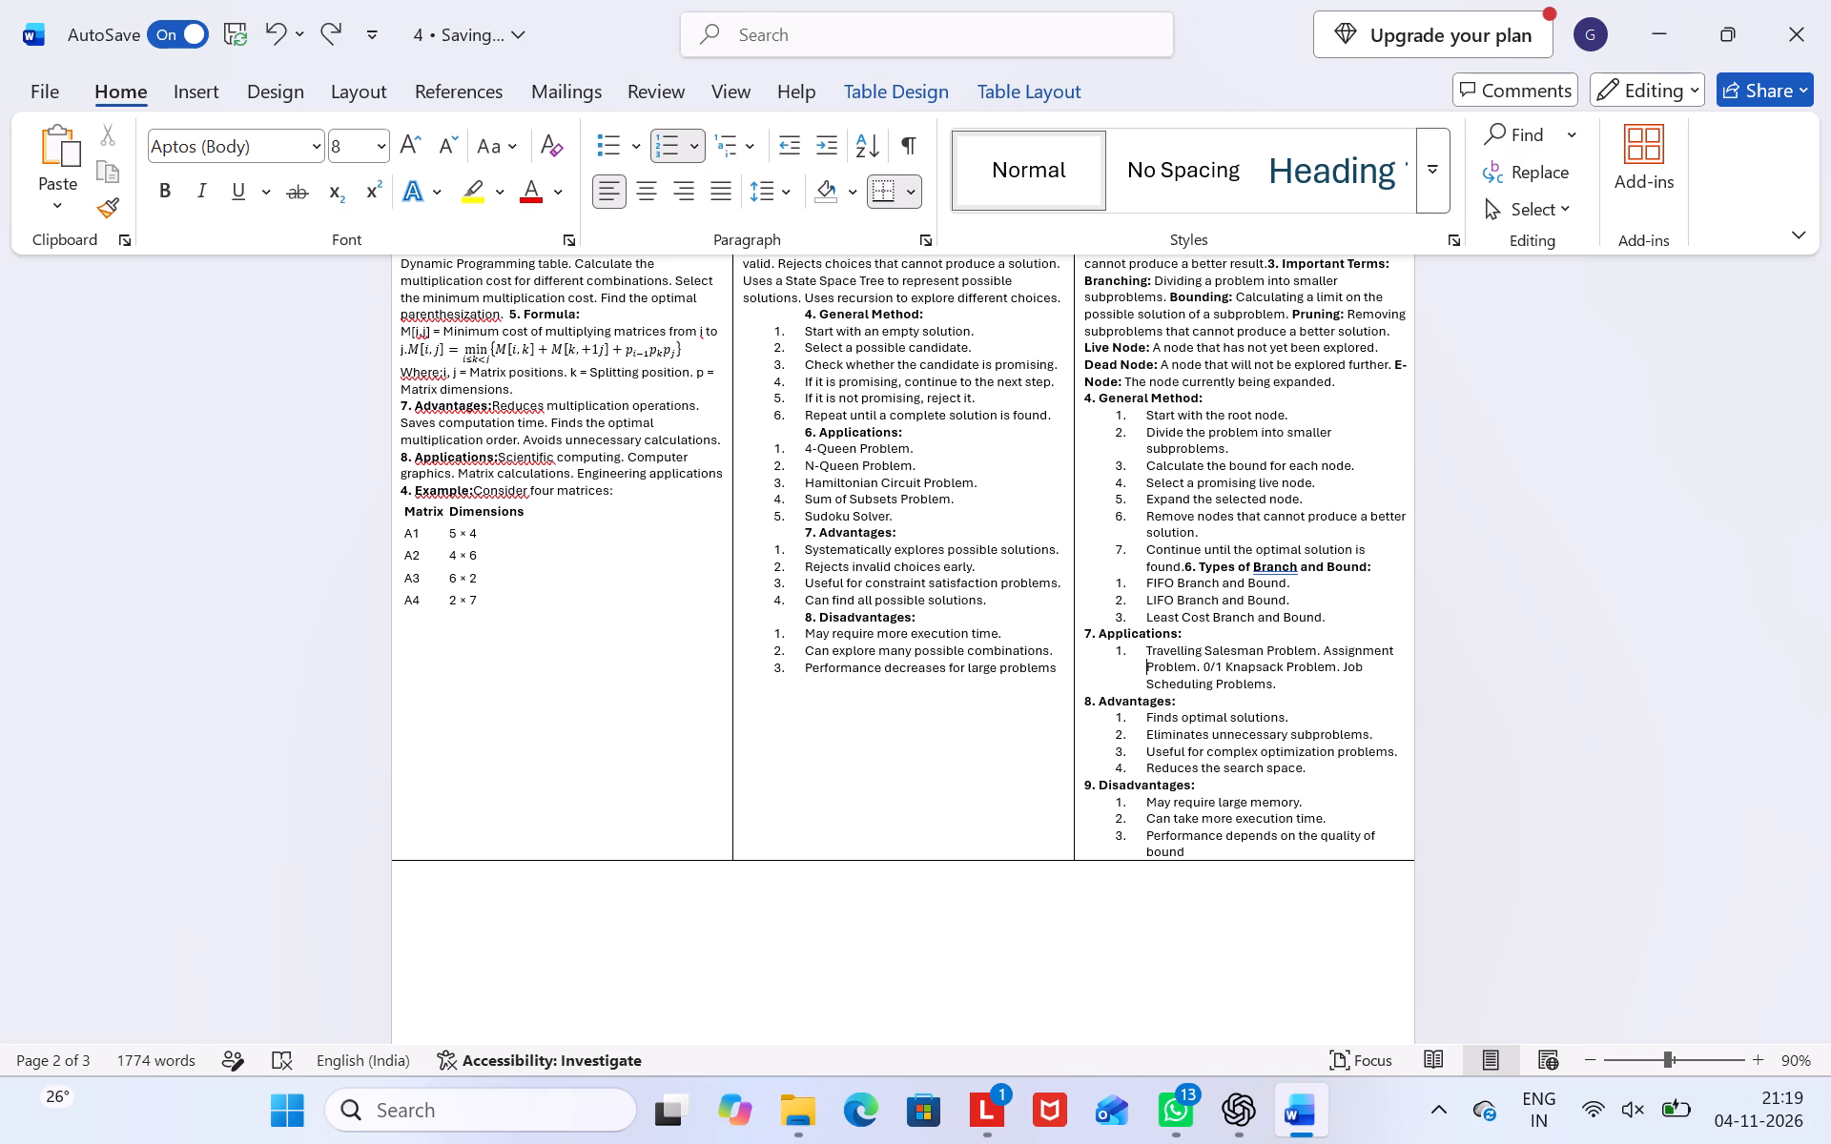
Remove the numbering from the combined Q9 applications and join them onto the "7. Applications:" heading line.
left_click(1142, 648)
key("BackSpace")
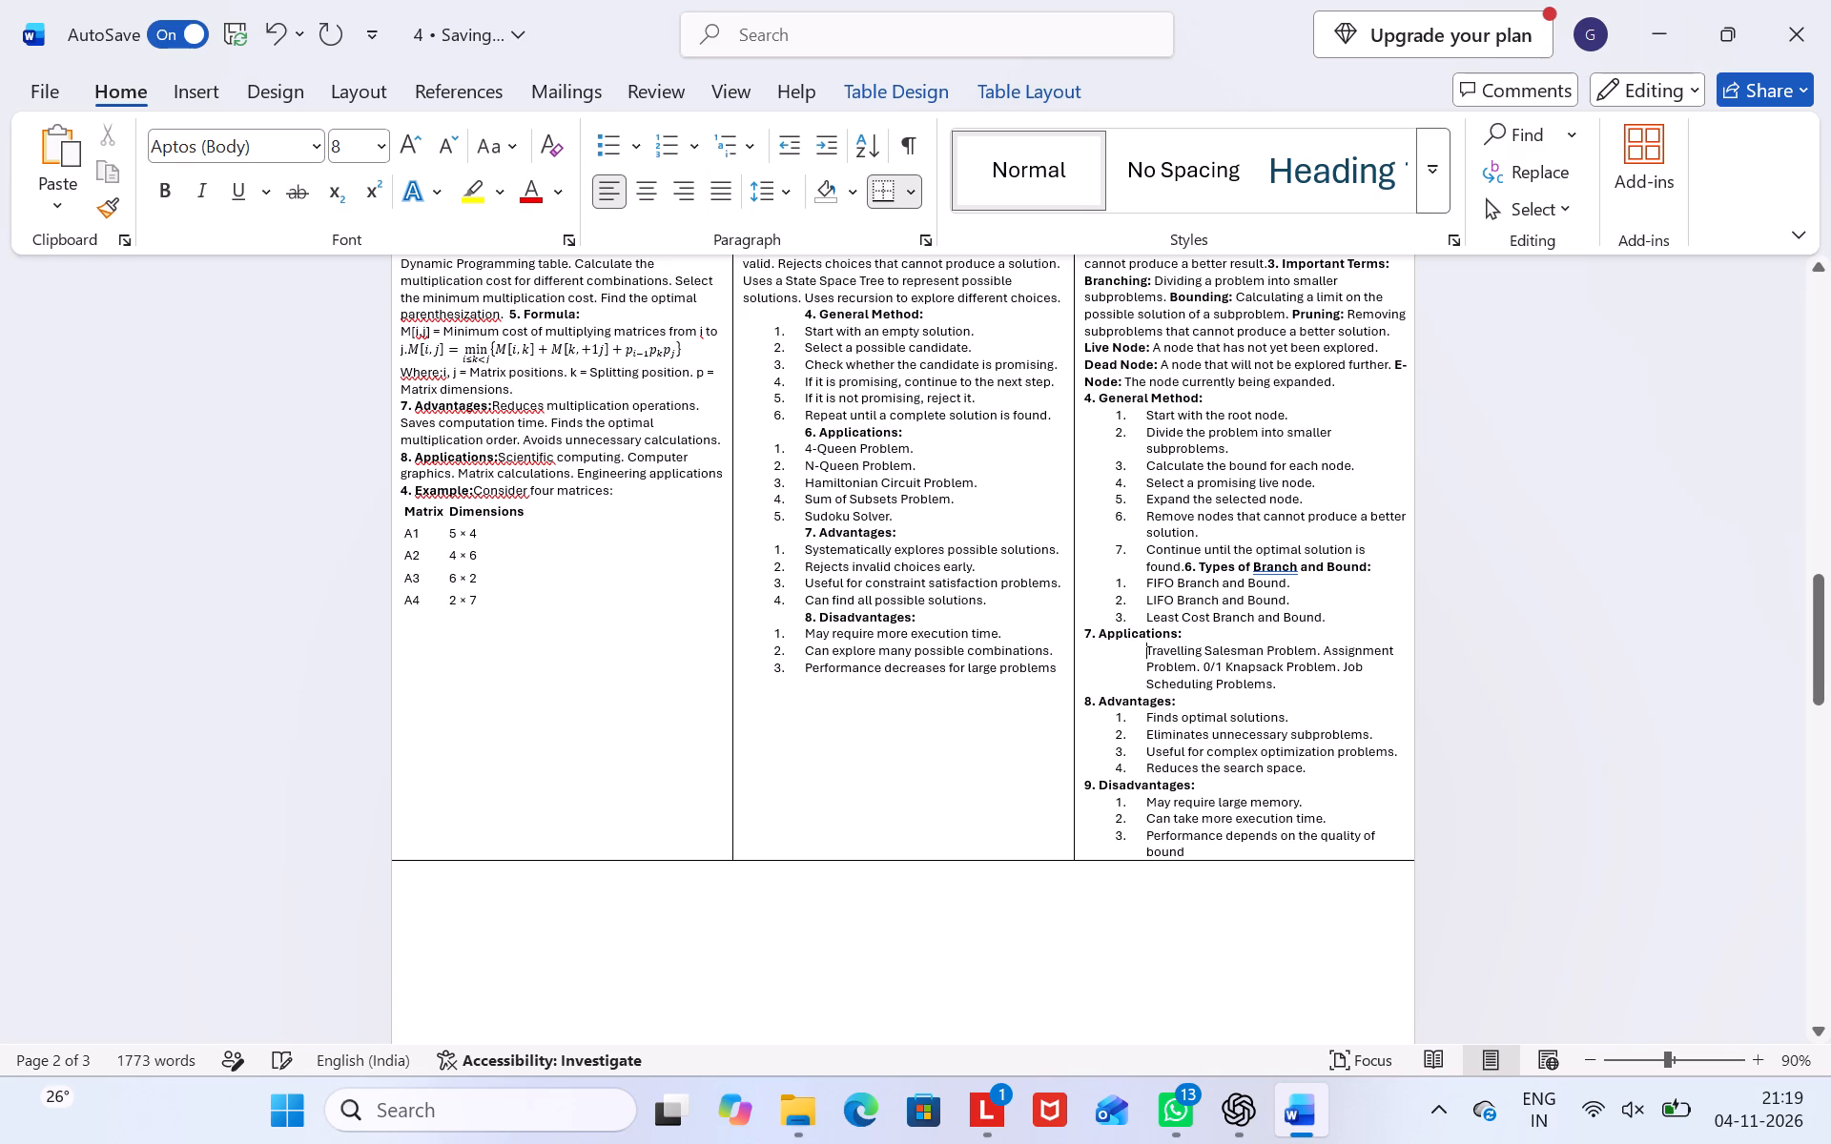
key("BackSpace")
key("BackSpace")
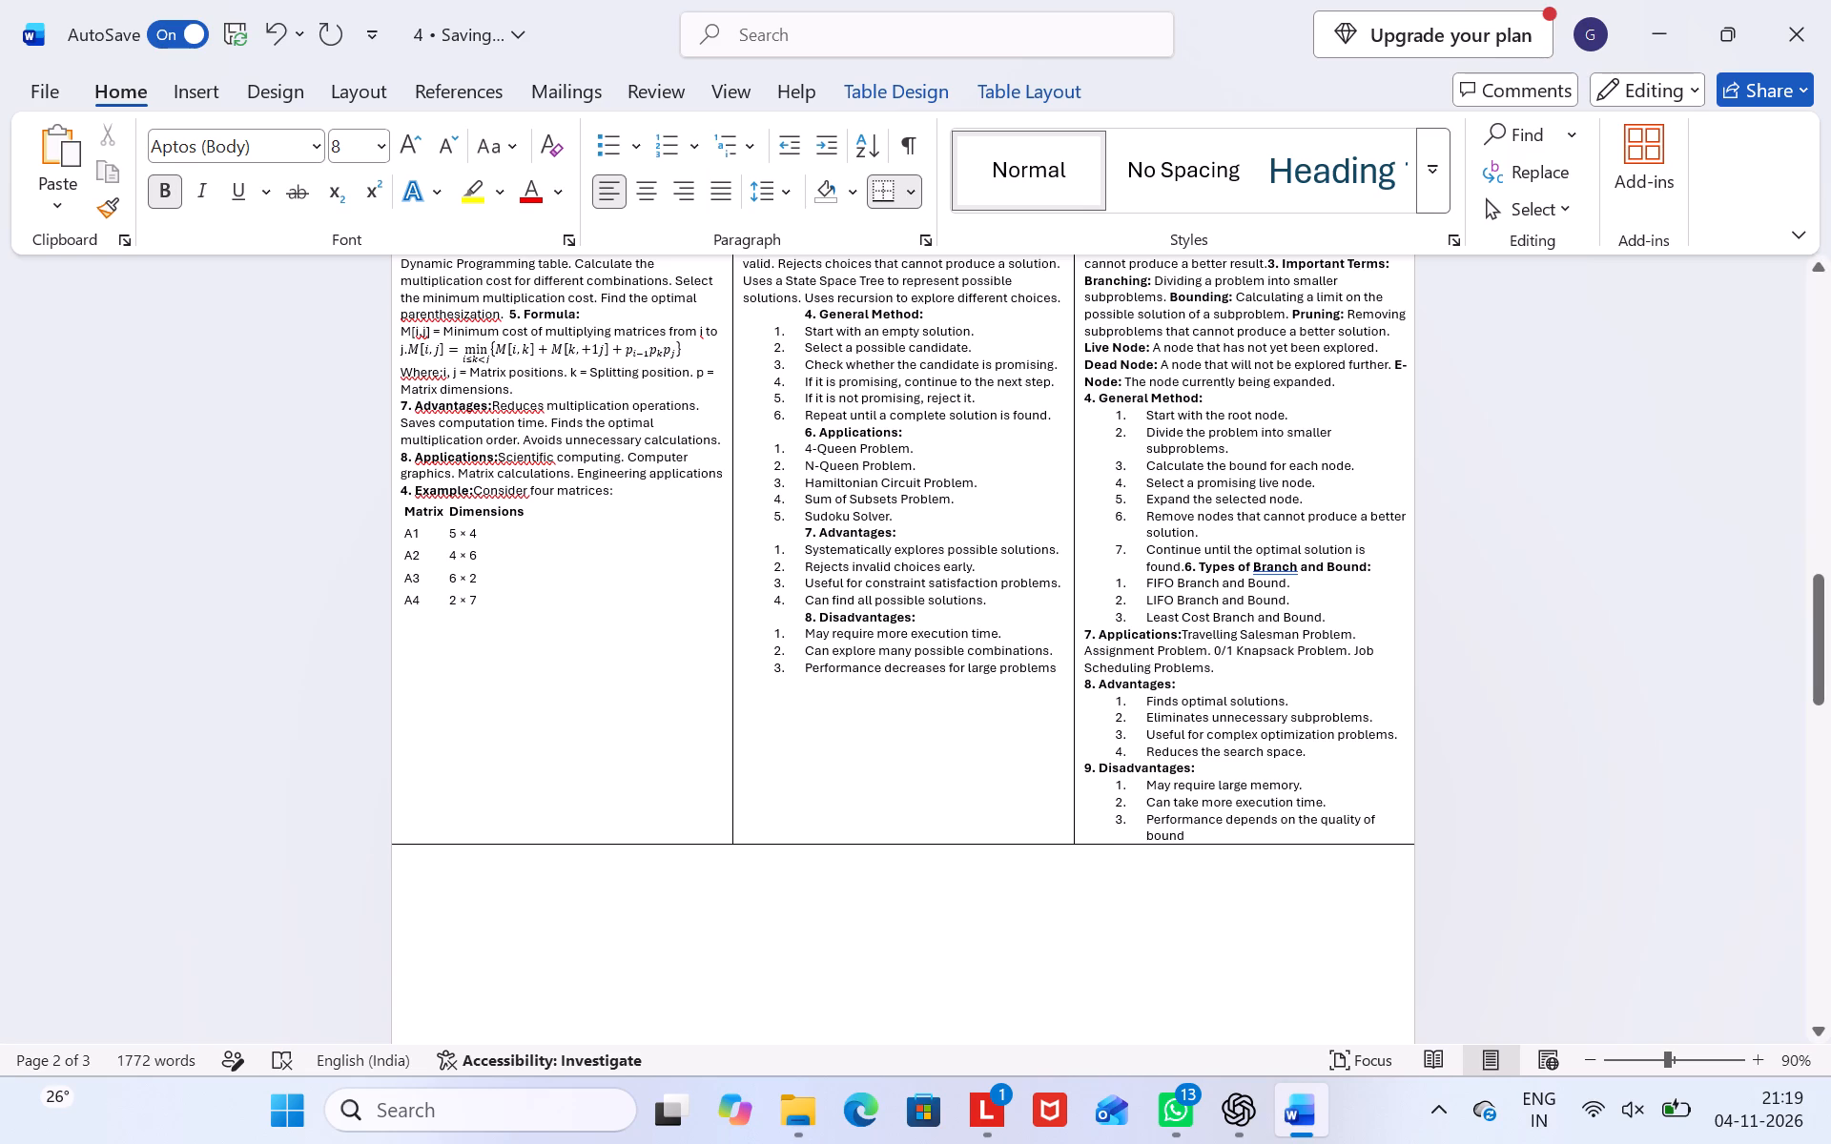
Merge "Reduces the search space" into the third Q9 advantage, and that into "Eliminates unnecessary subproblems".
left_click(1138, 755)
key("BackSpace")
key("BackSpace")
key("BackSpace")
key("BackSpace")
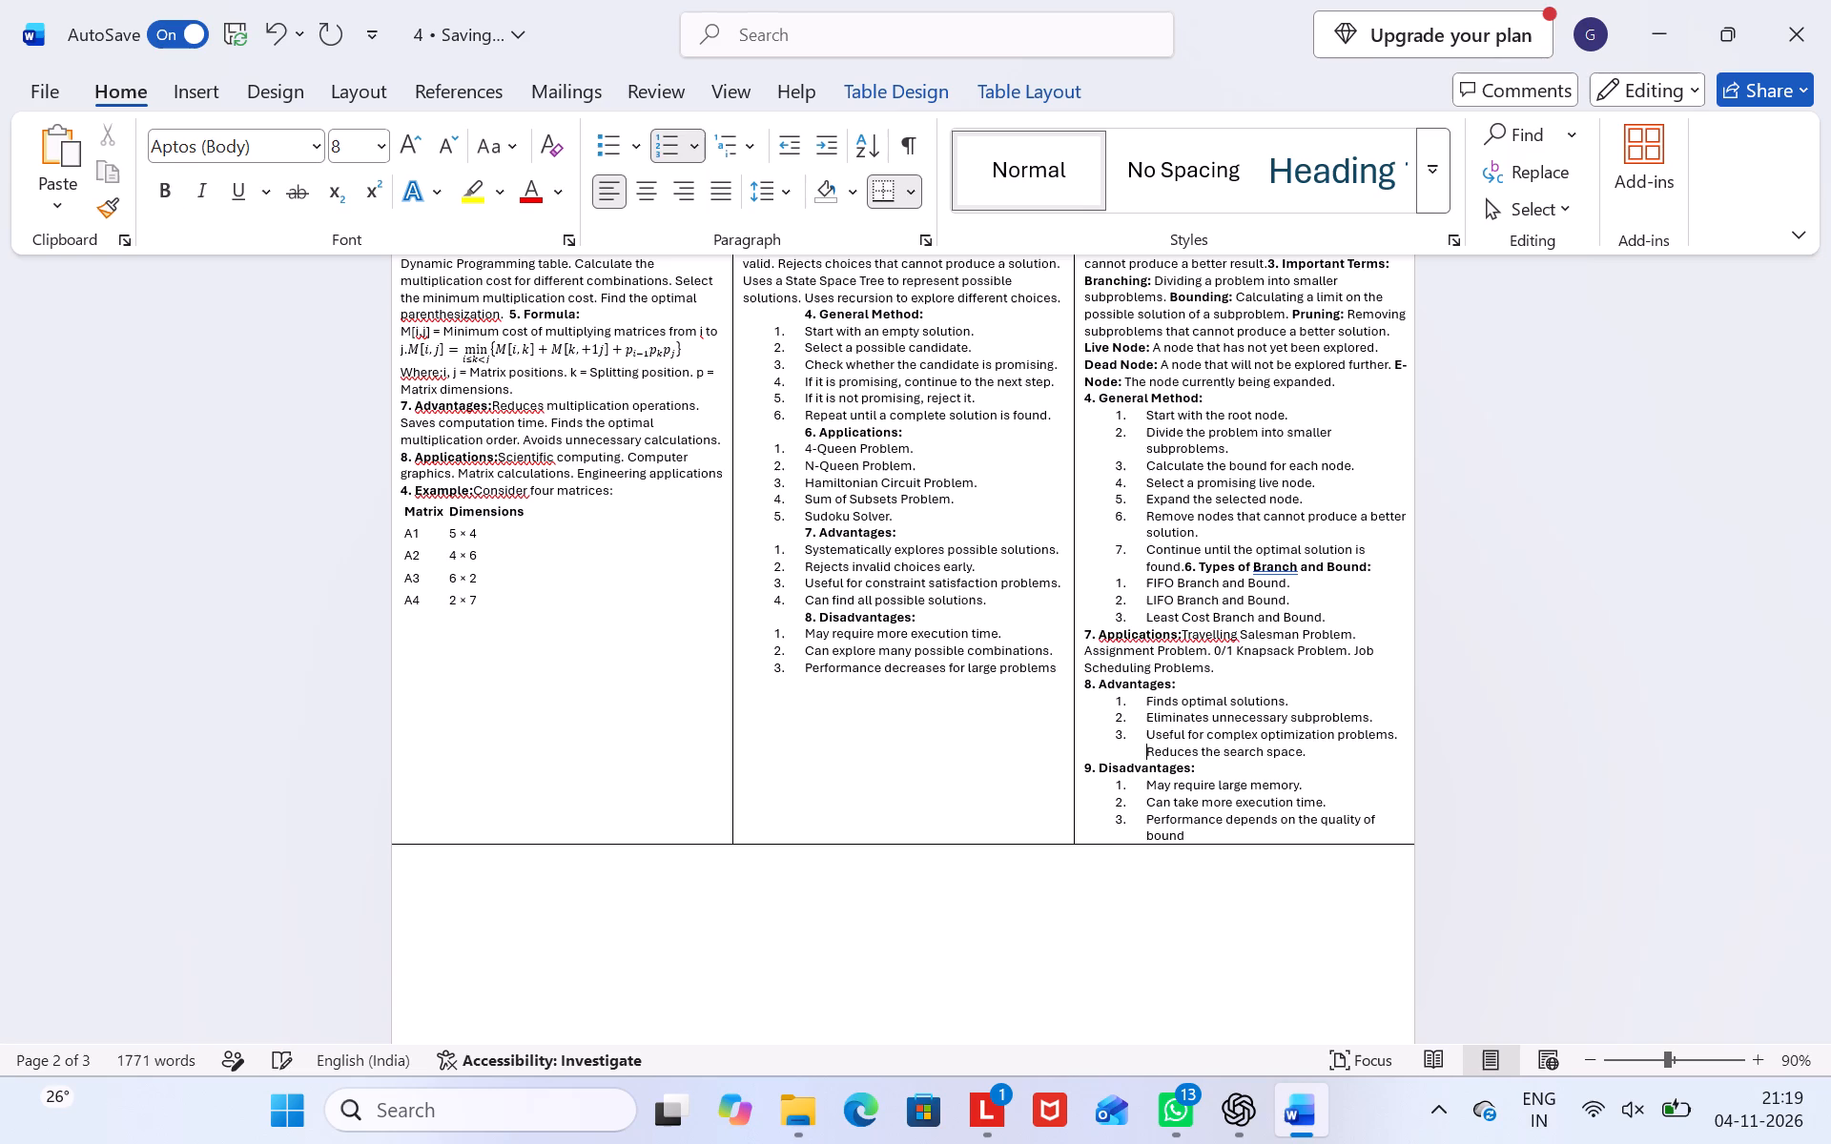
left_click(1135, 731)
key("BackSpace")
key("BackSpace")
key("BackSpace")
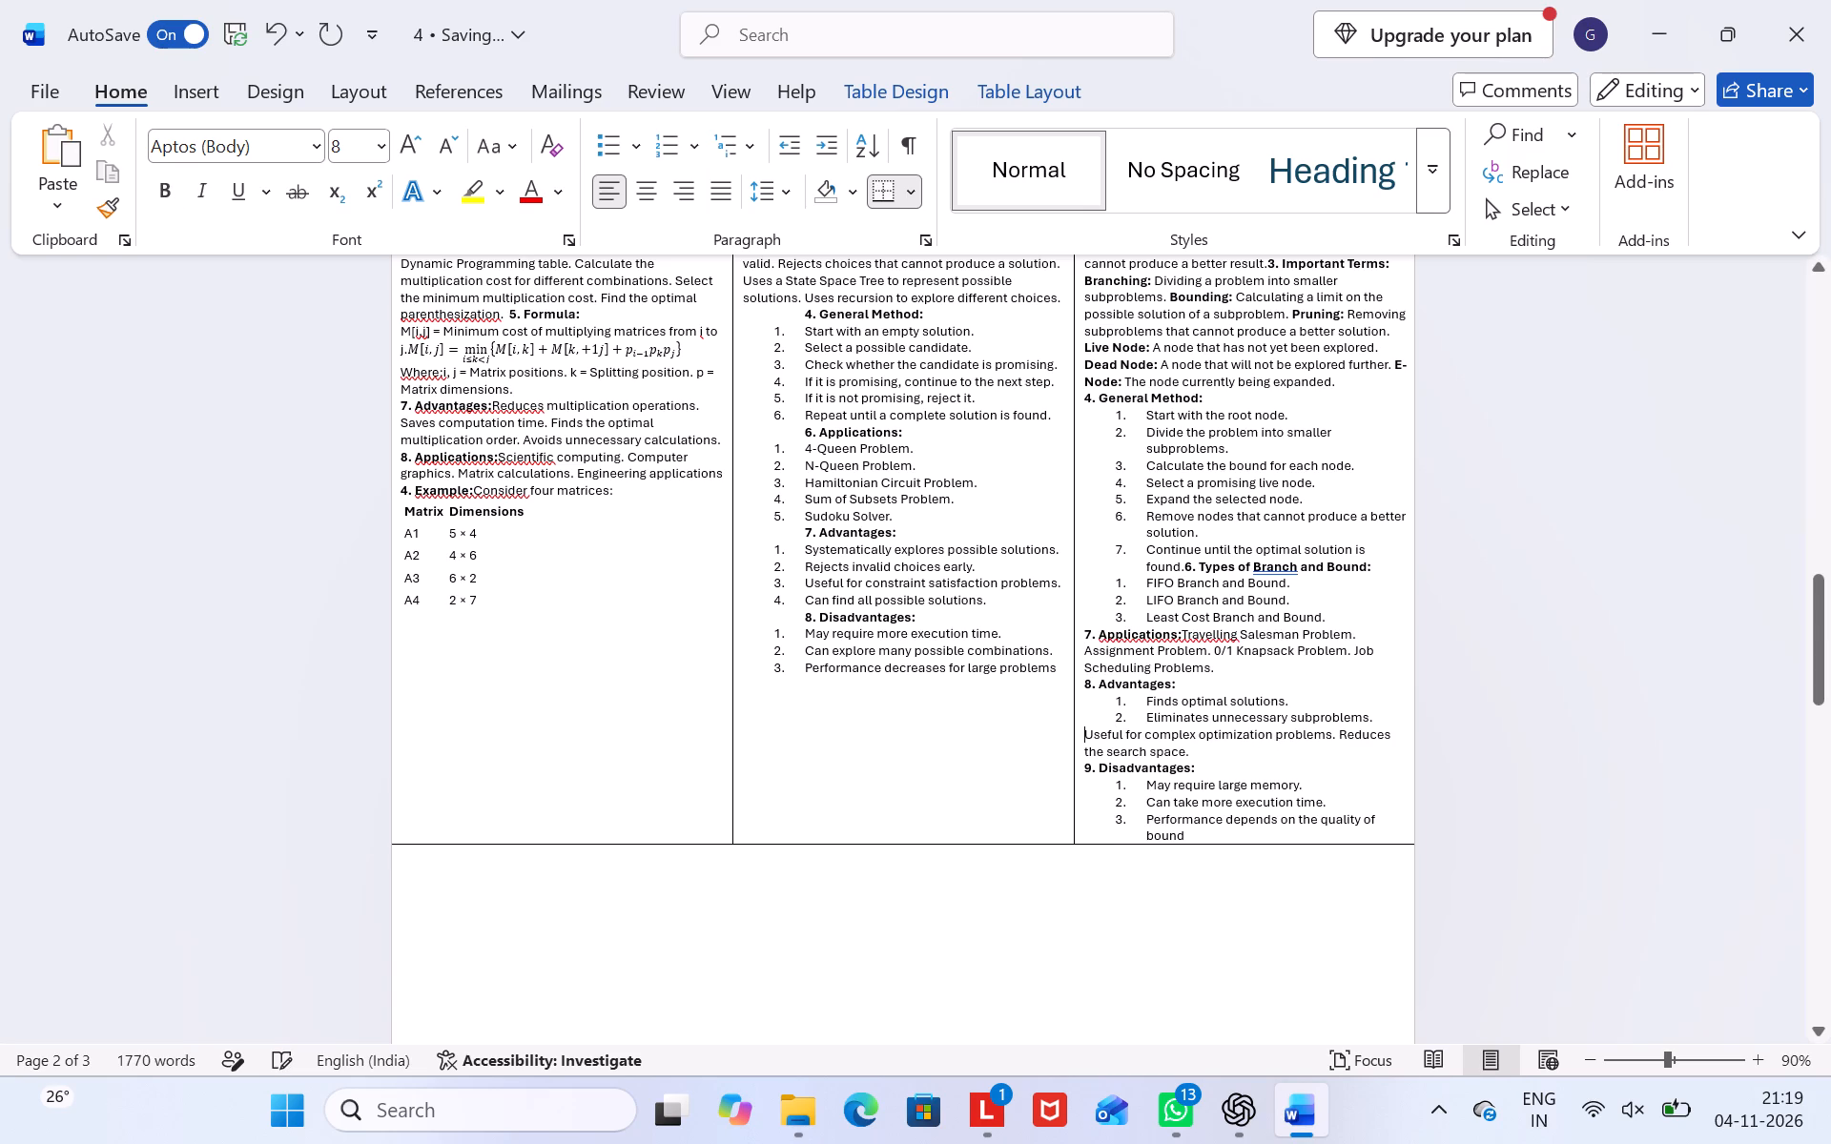
key("BackSpace")
Merge the remaining Q9 advantages into one unnumbered run of text on the "8. Advantages:" heading line.
left_click(1136, 720)
key("BackSpace")
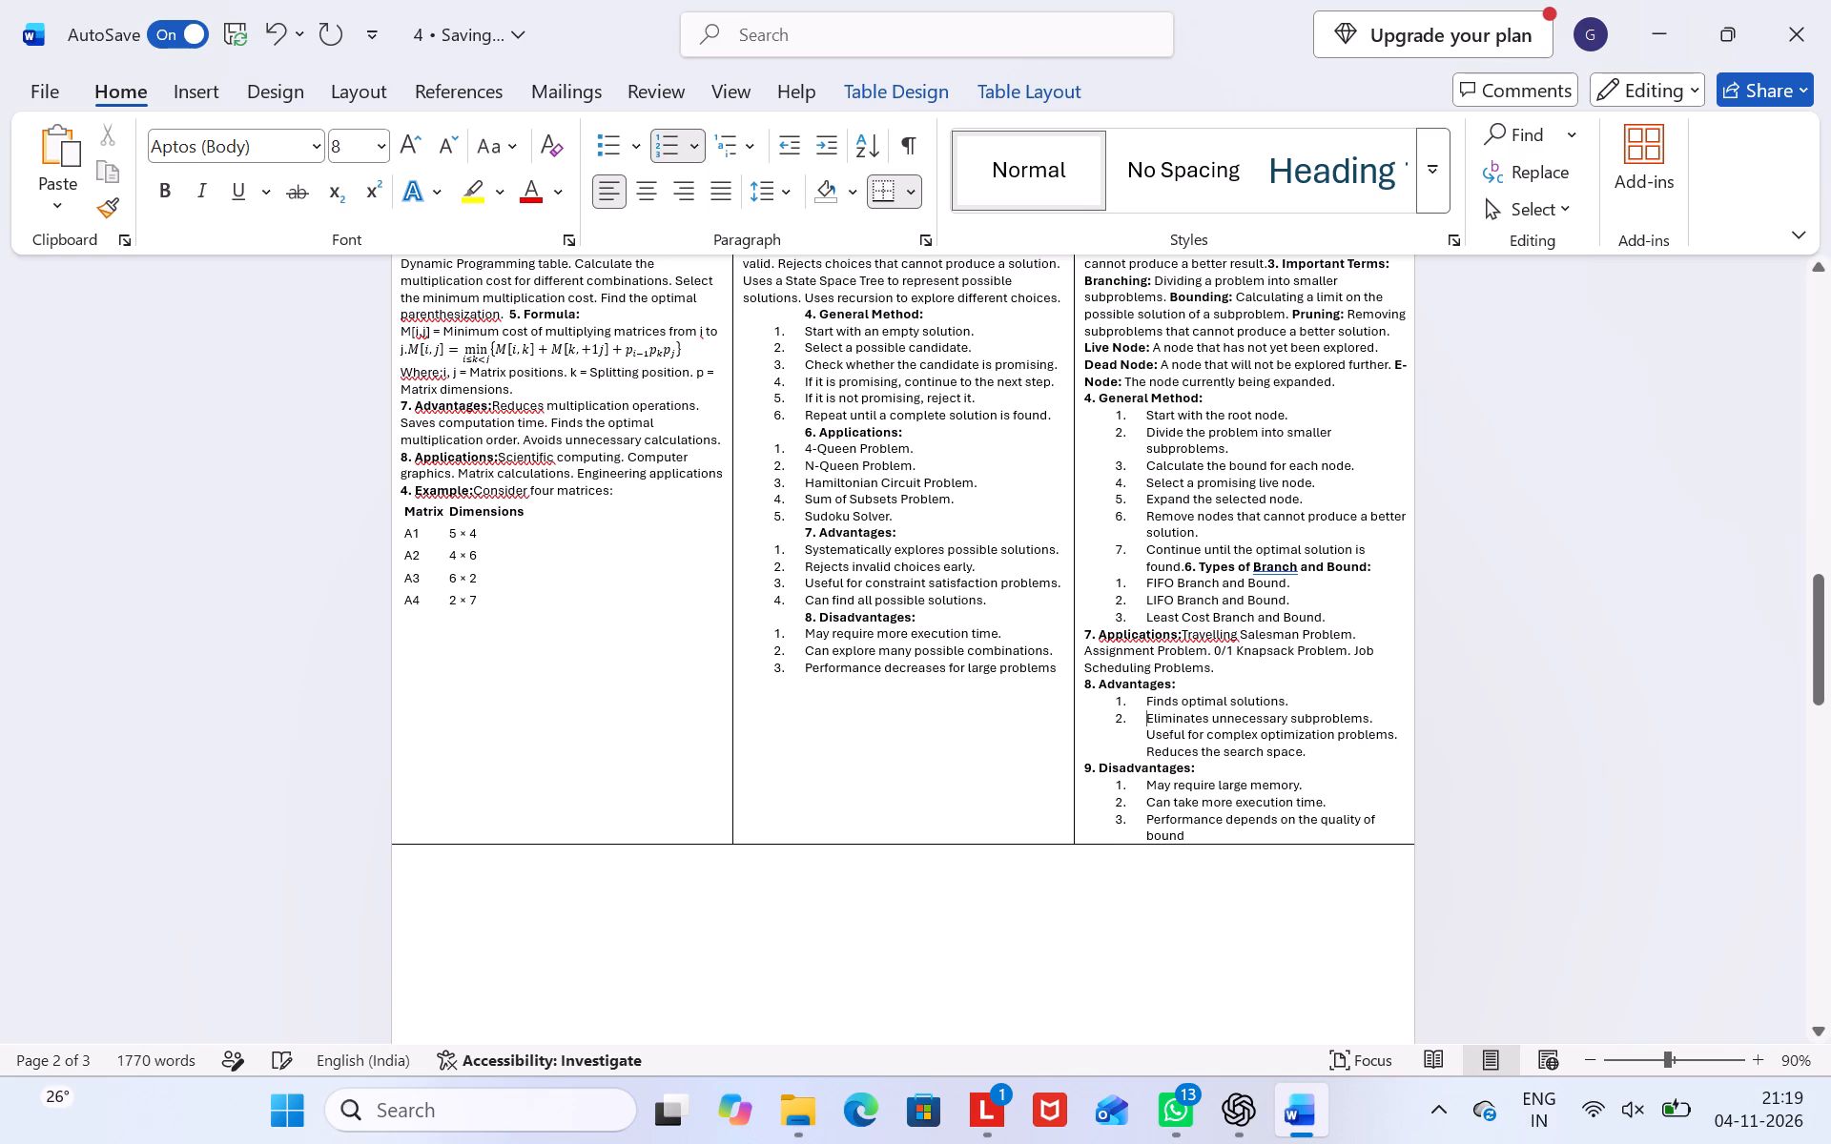
key("BackSpace")
key("BackSpace")
key("BackSpace")
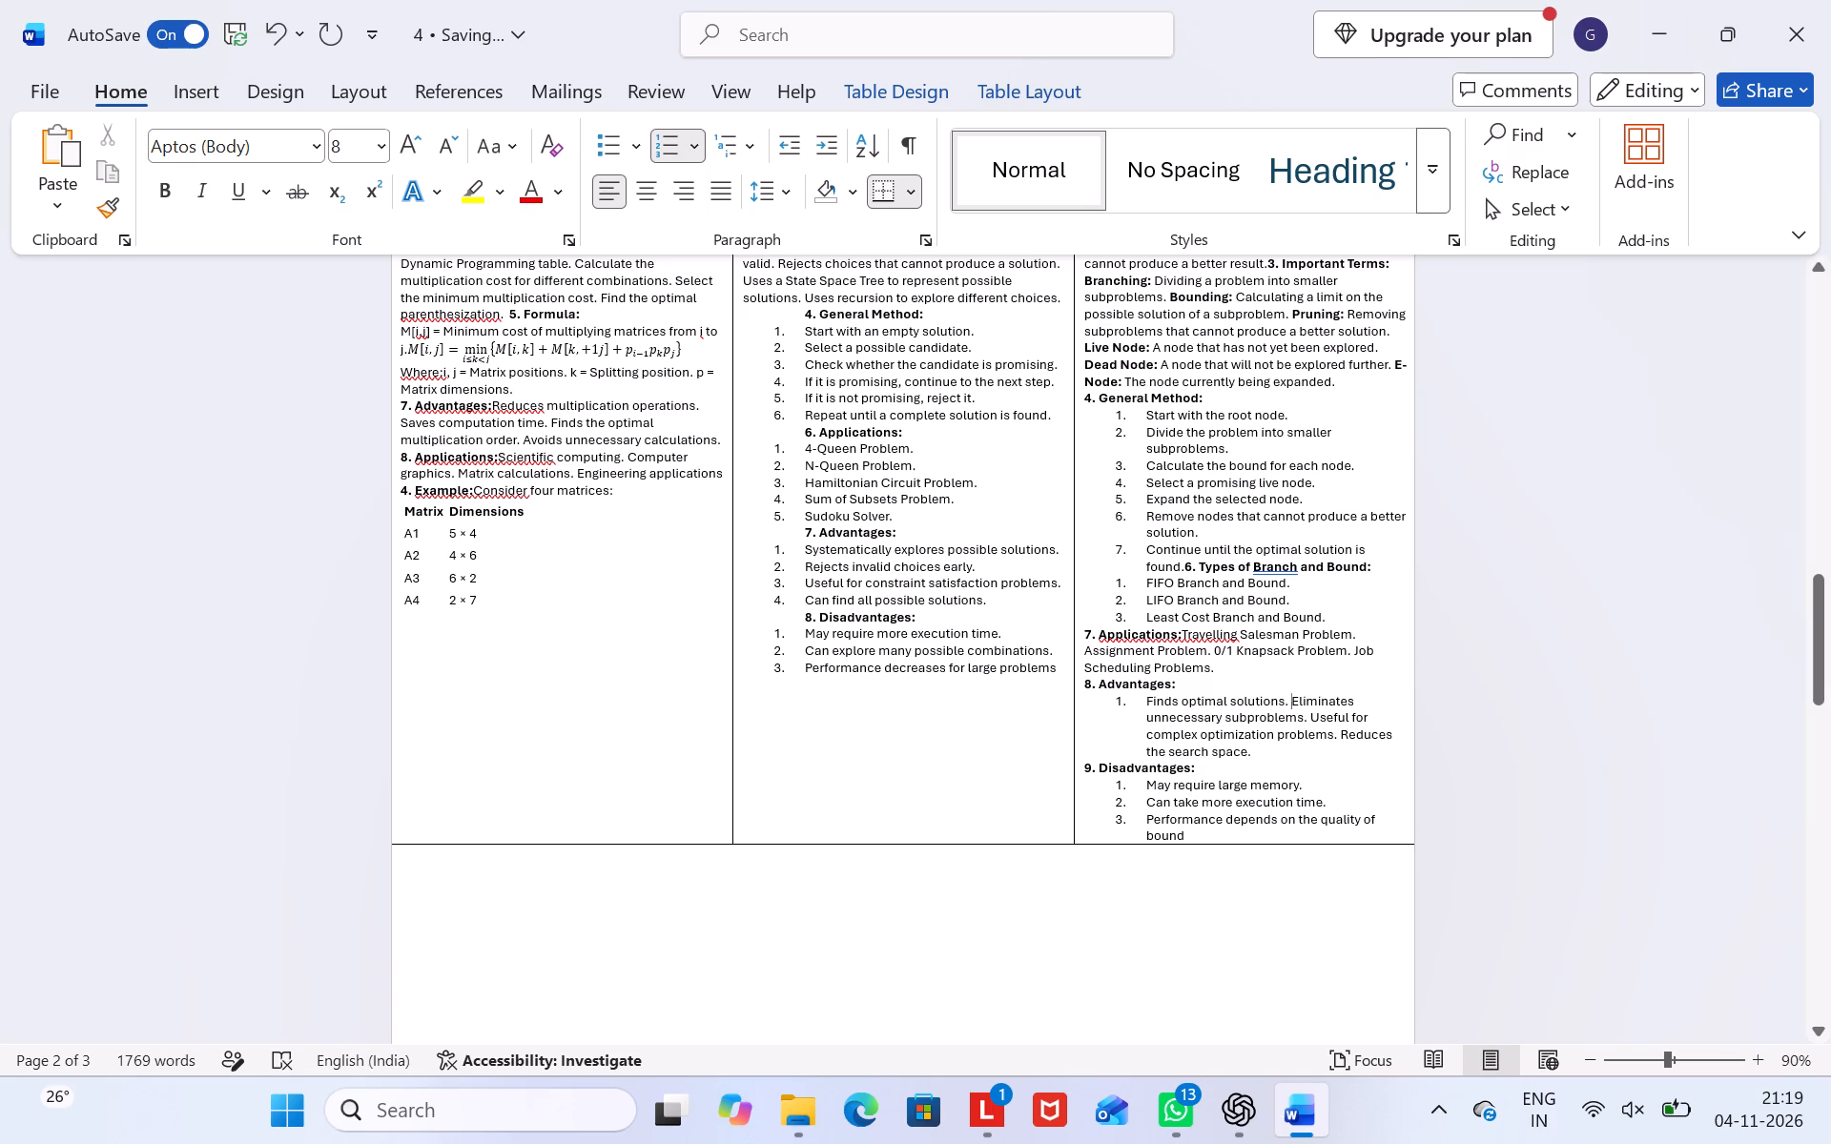
left_click(1130, 705)
key("BackSpace")
key("BackSpace")
key("BackSpace")
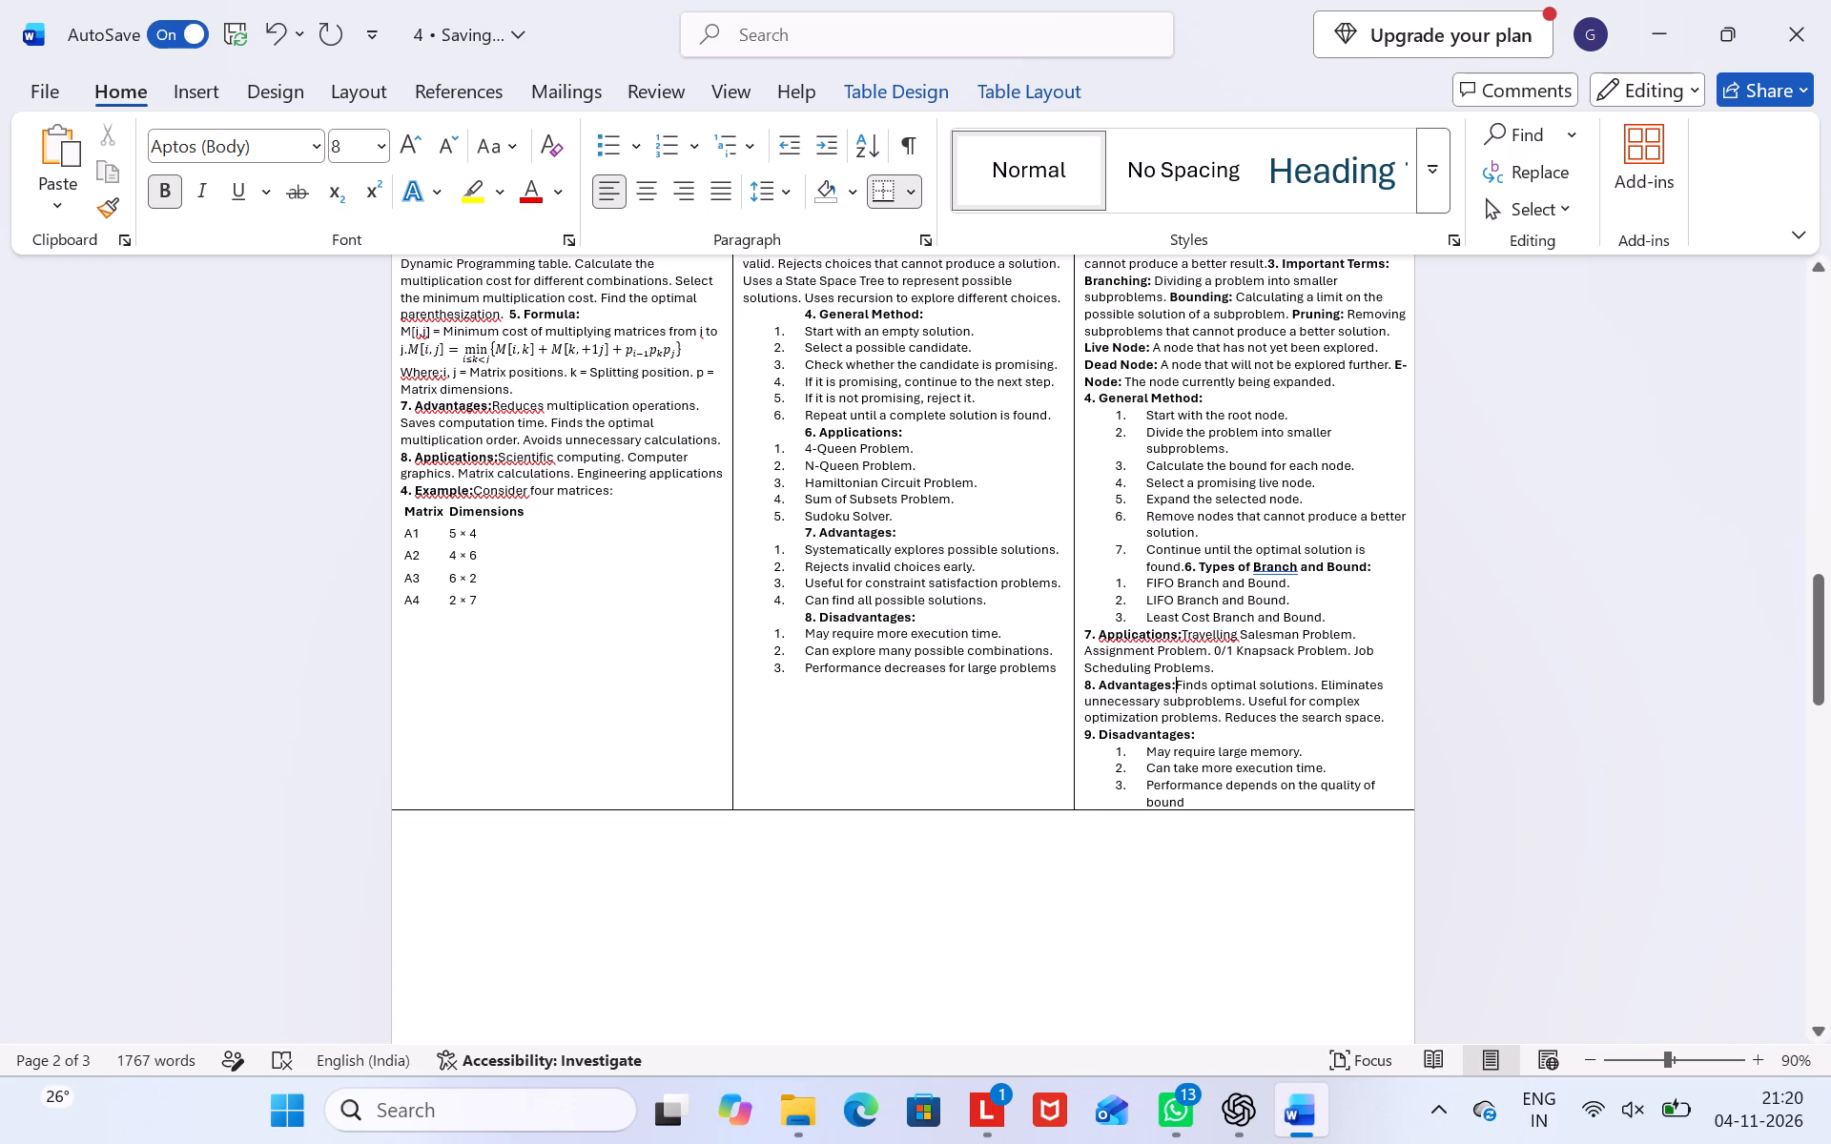
Remove the numbering and indent from the last Q9 disadvantage about the quality of bound.
left_click(1138, 780)
key("BackSpace")
key("BackSpace")
key("BackSpace")
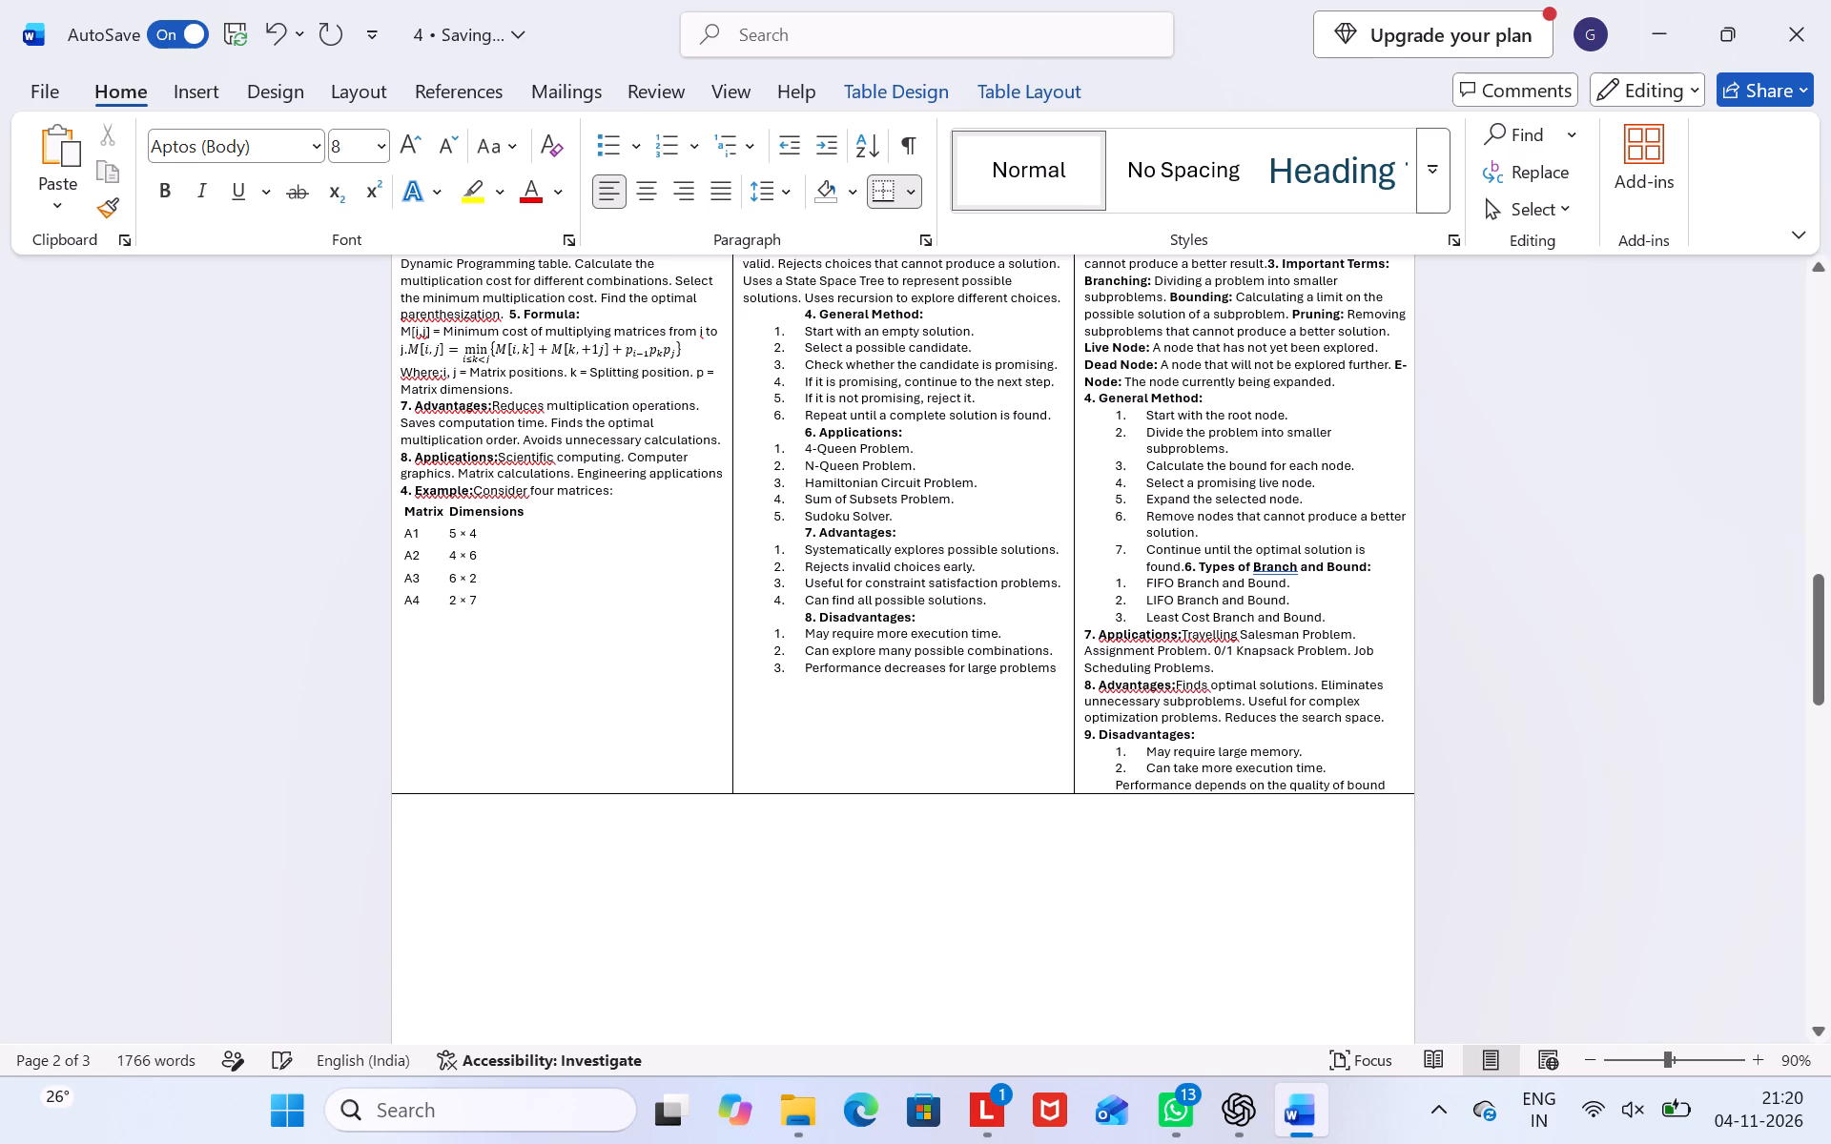
Merge the first two Q9 disadvantages and join them, without numbering, onto the "9. Disadvantages:" heading line.
left_click(1133, 760)
key("BackSpace")
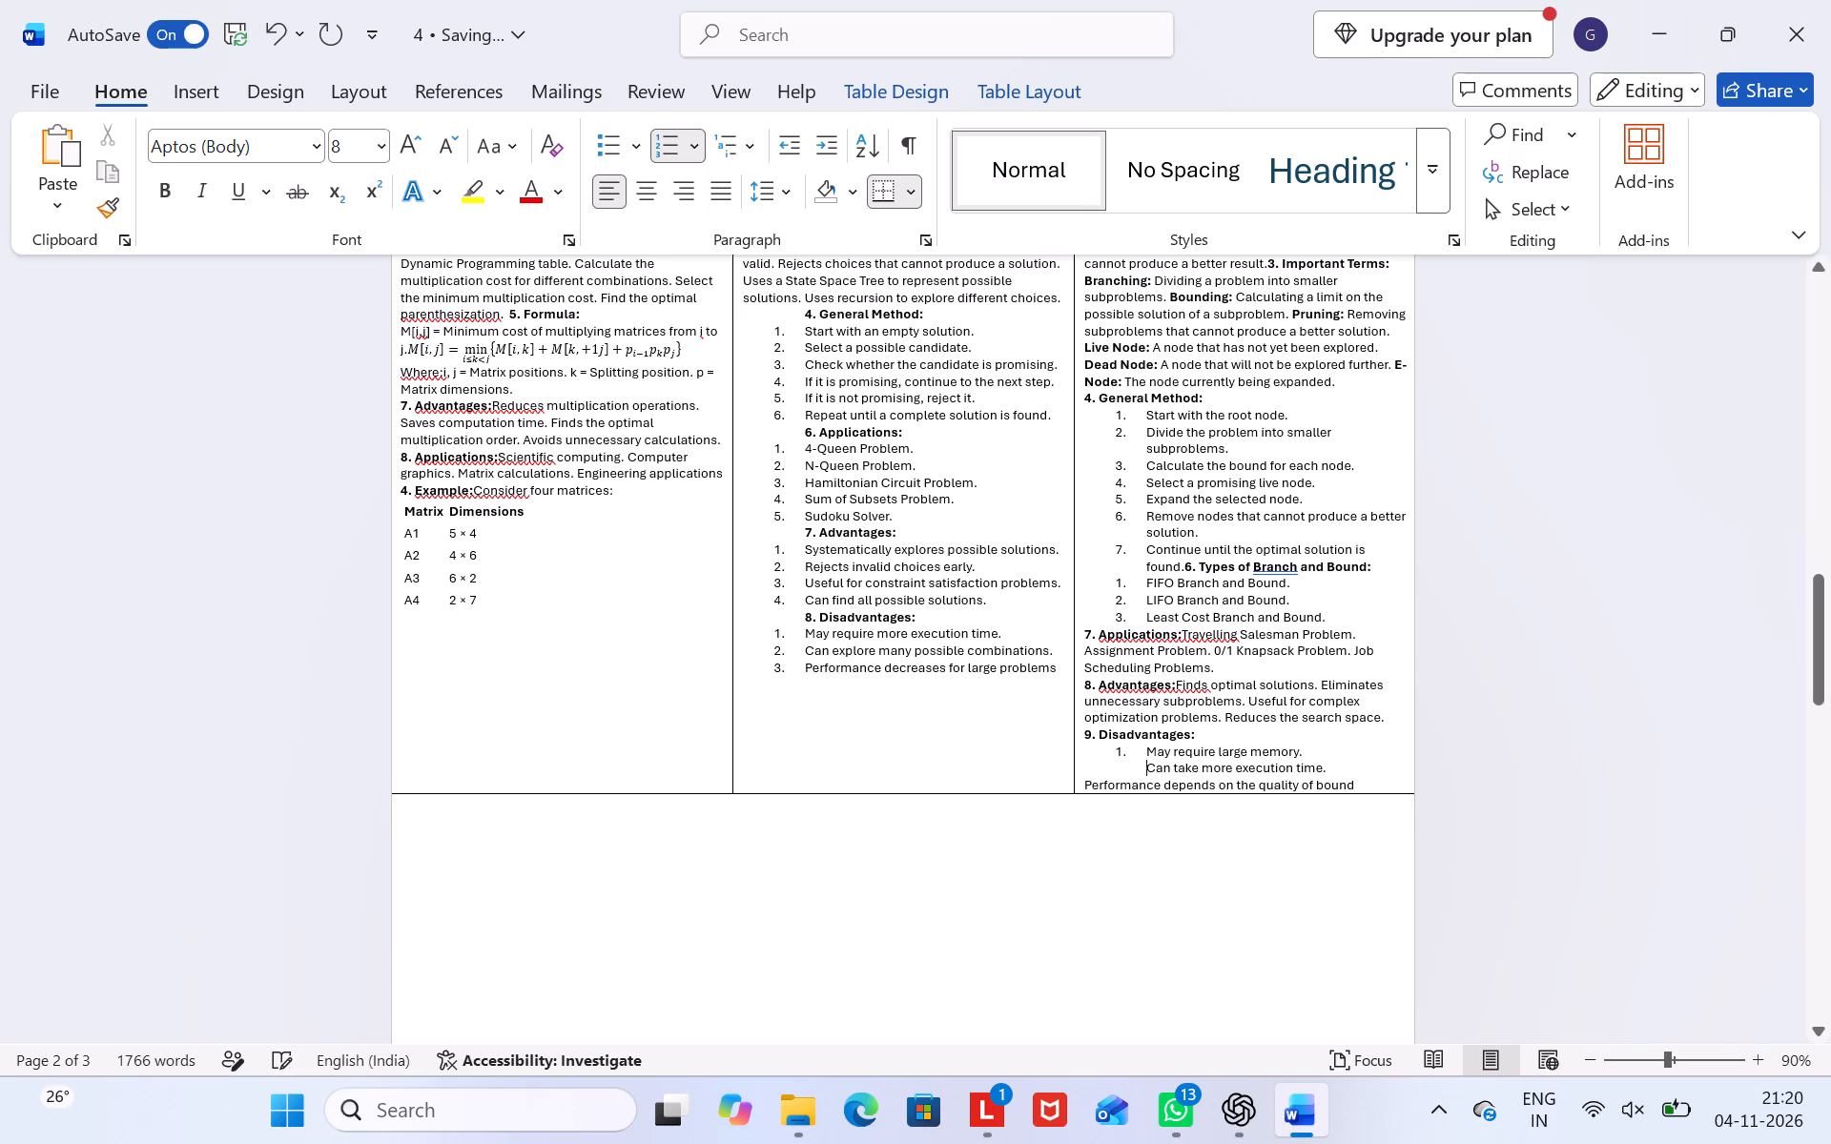
key("BackSpace")
key("BackSpace")
key("BackSpace")
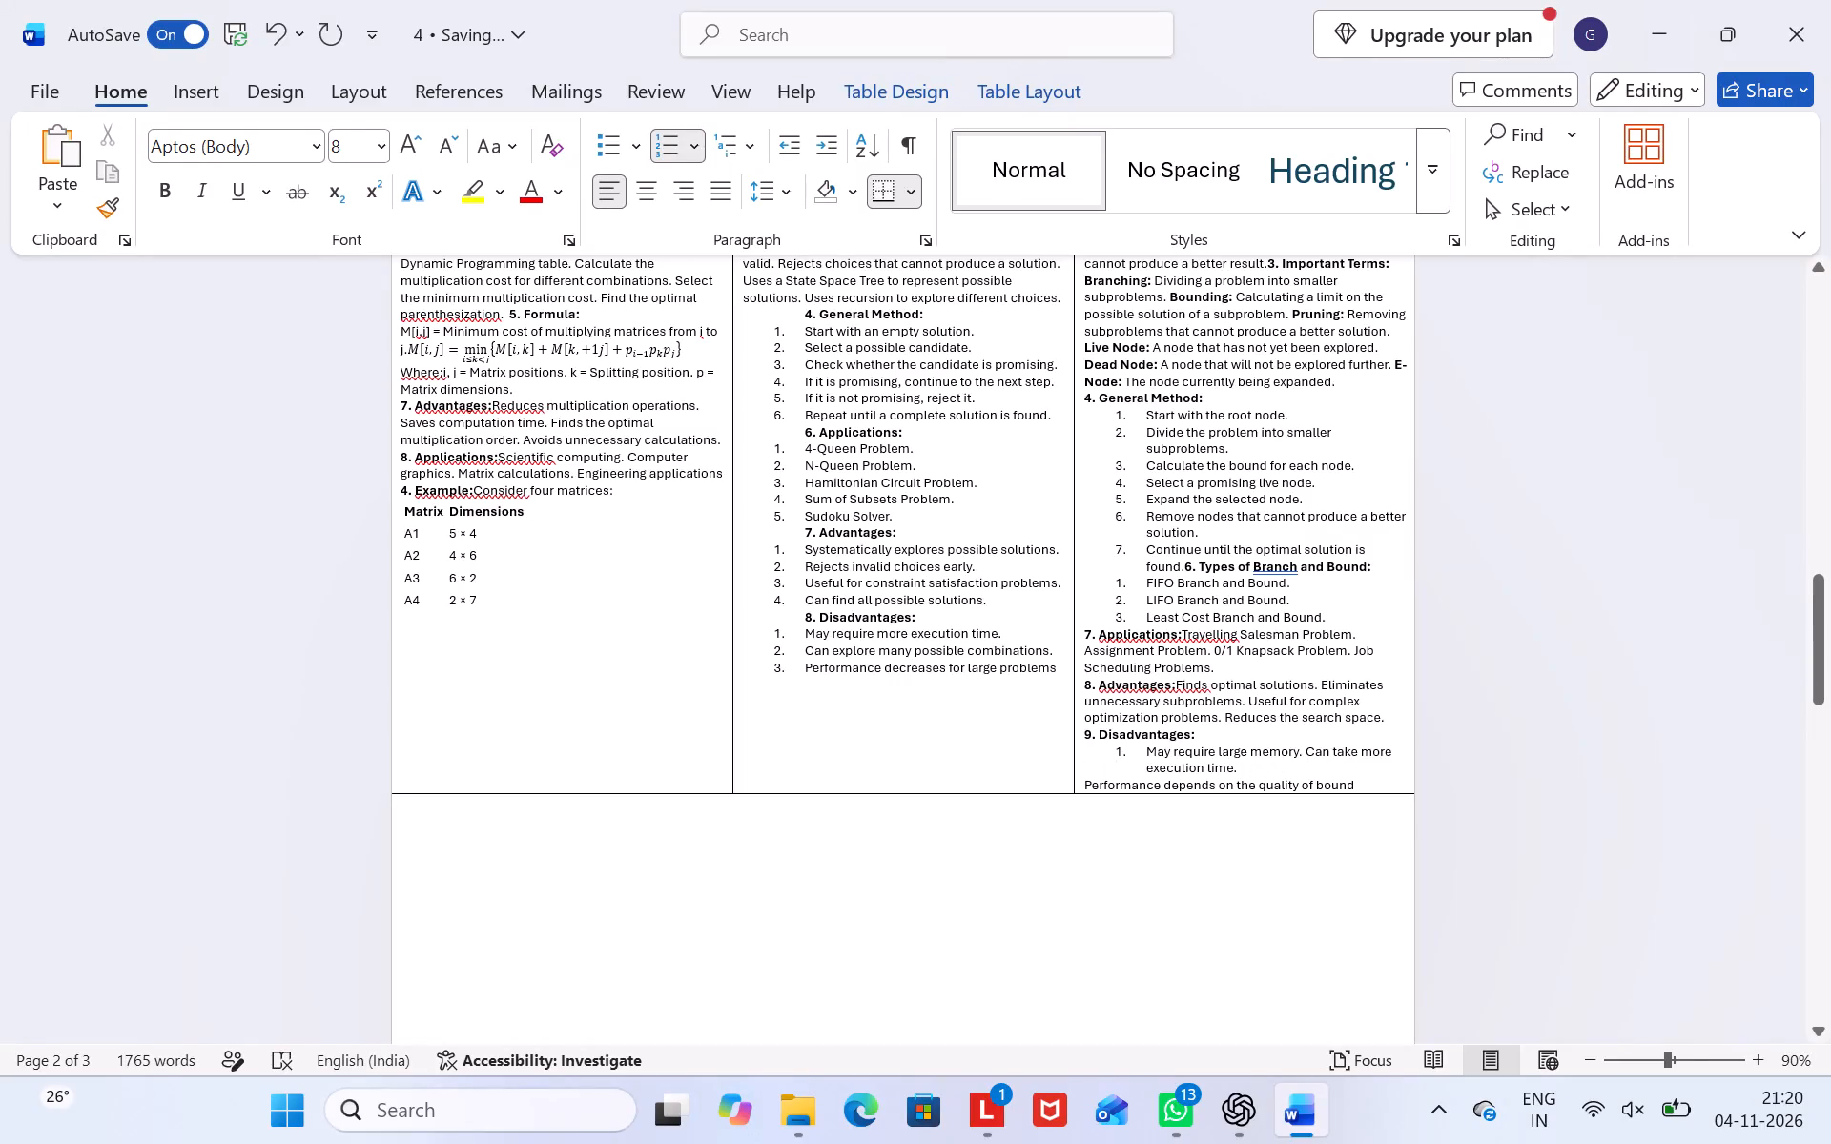
left_click(1137, 749)
key("BackSpace")
key("BackSpace")
key("BackSpace")
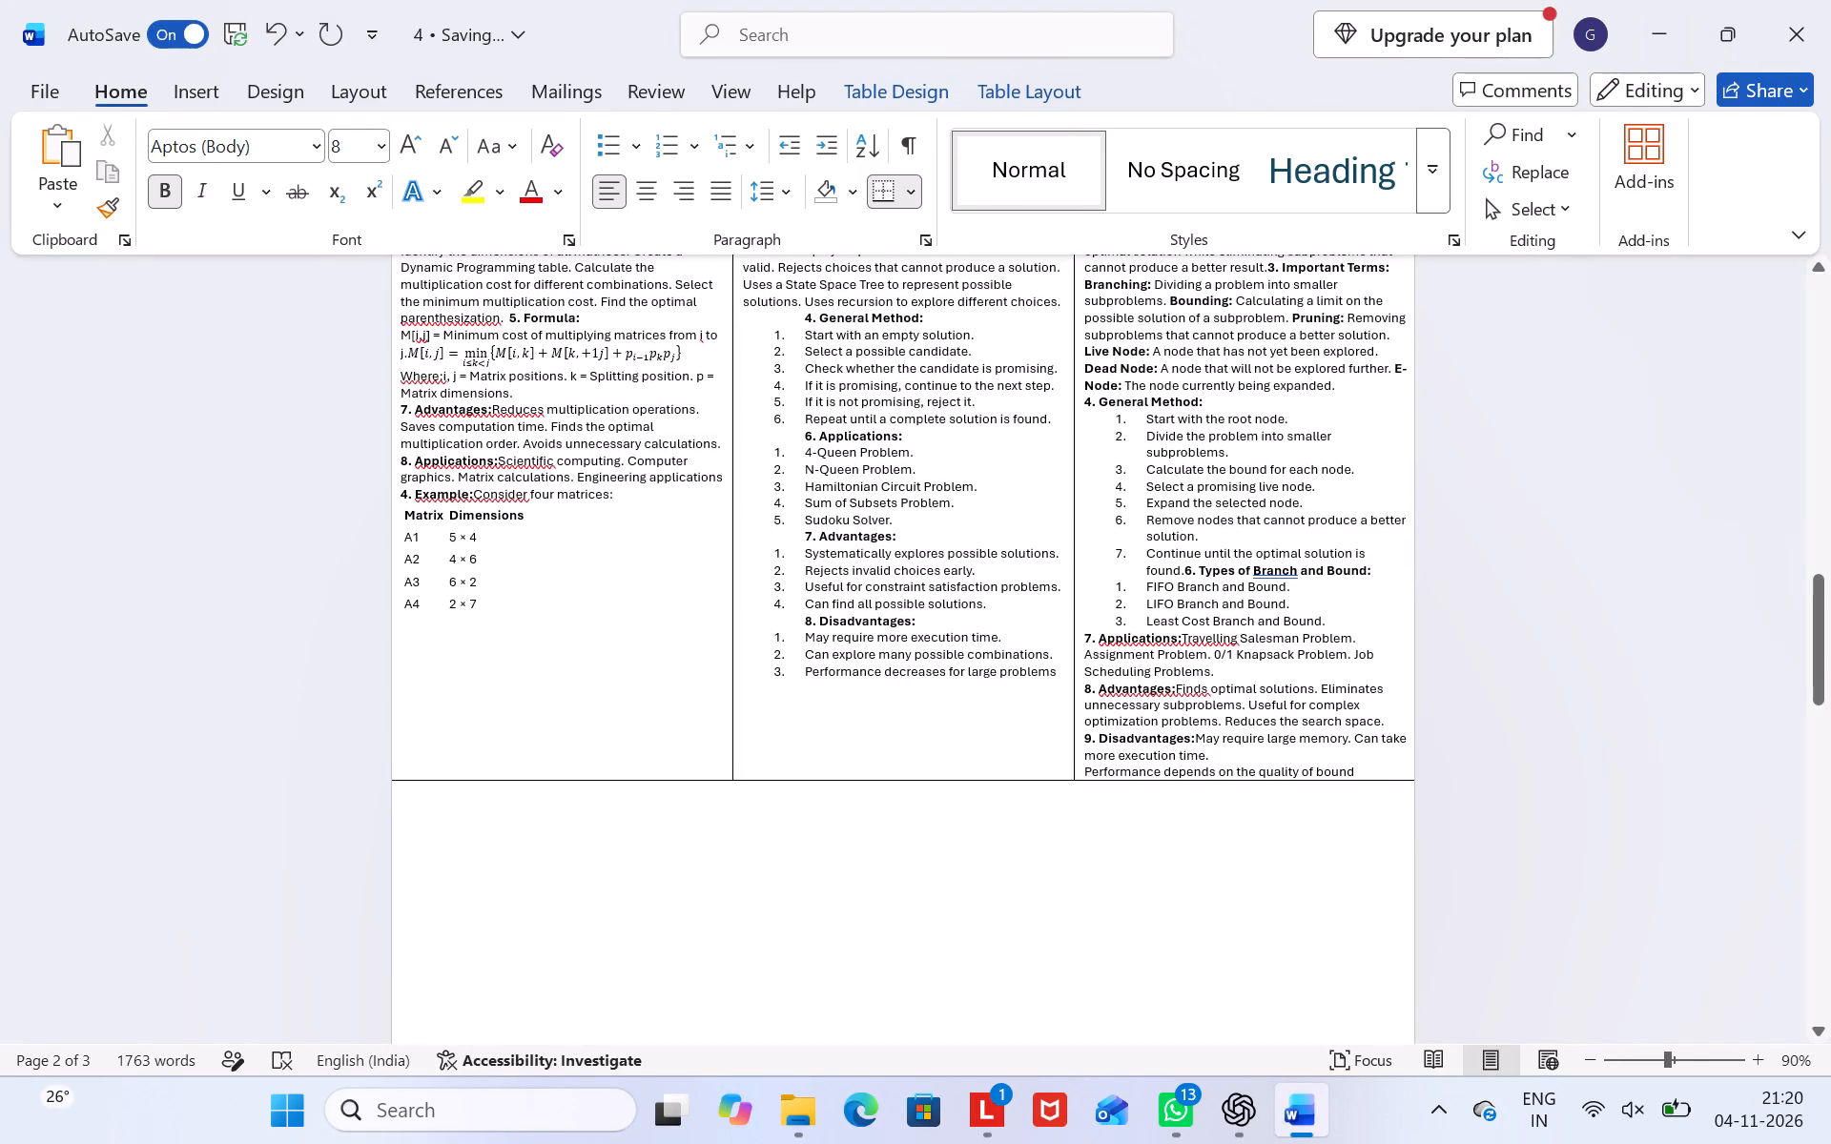
Merge the FIFO, LIFO and Least Cost items of the Q9 Branch and Bound types into one list item.
left_click(1137, 623)
key("BackSpace")
key("BackSpace")
key("BackSpace")
key("BackSpace")
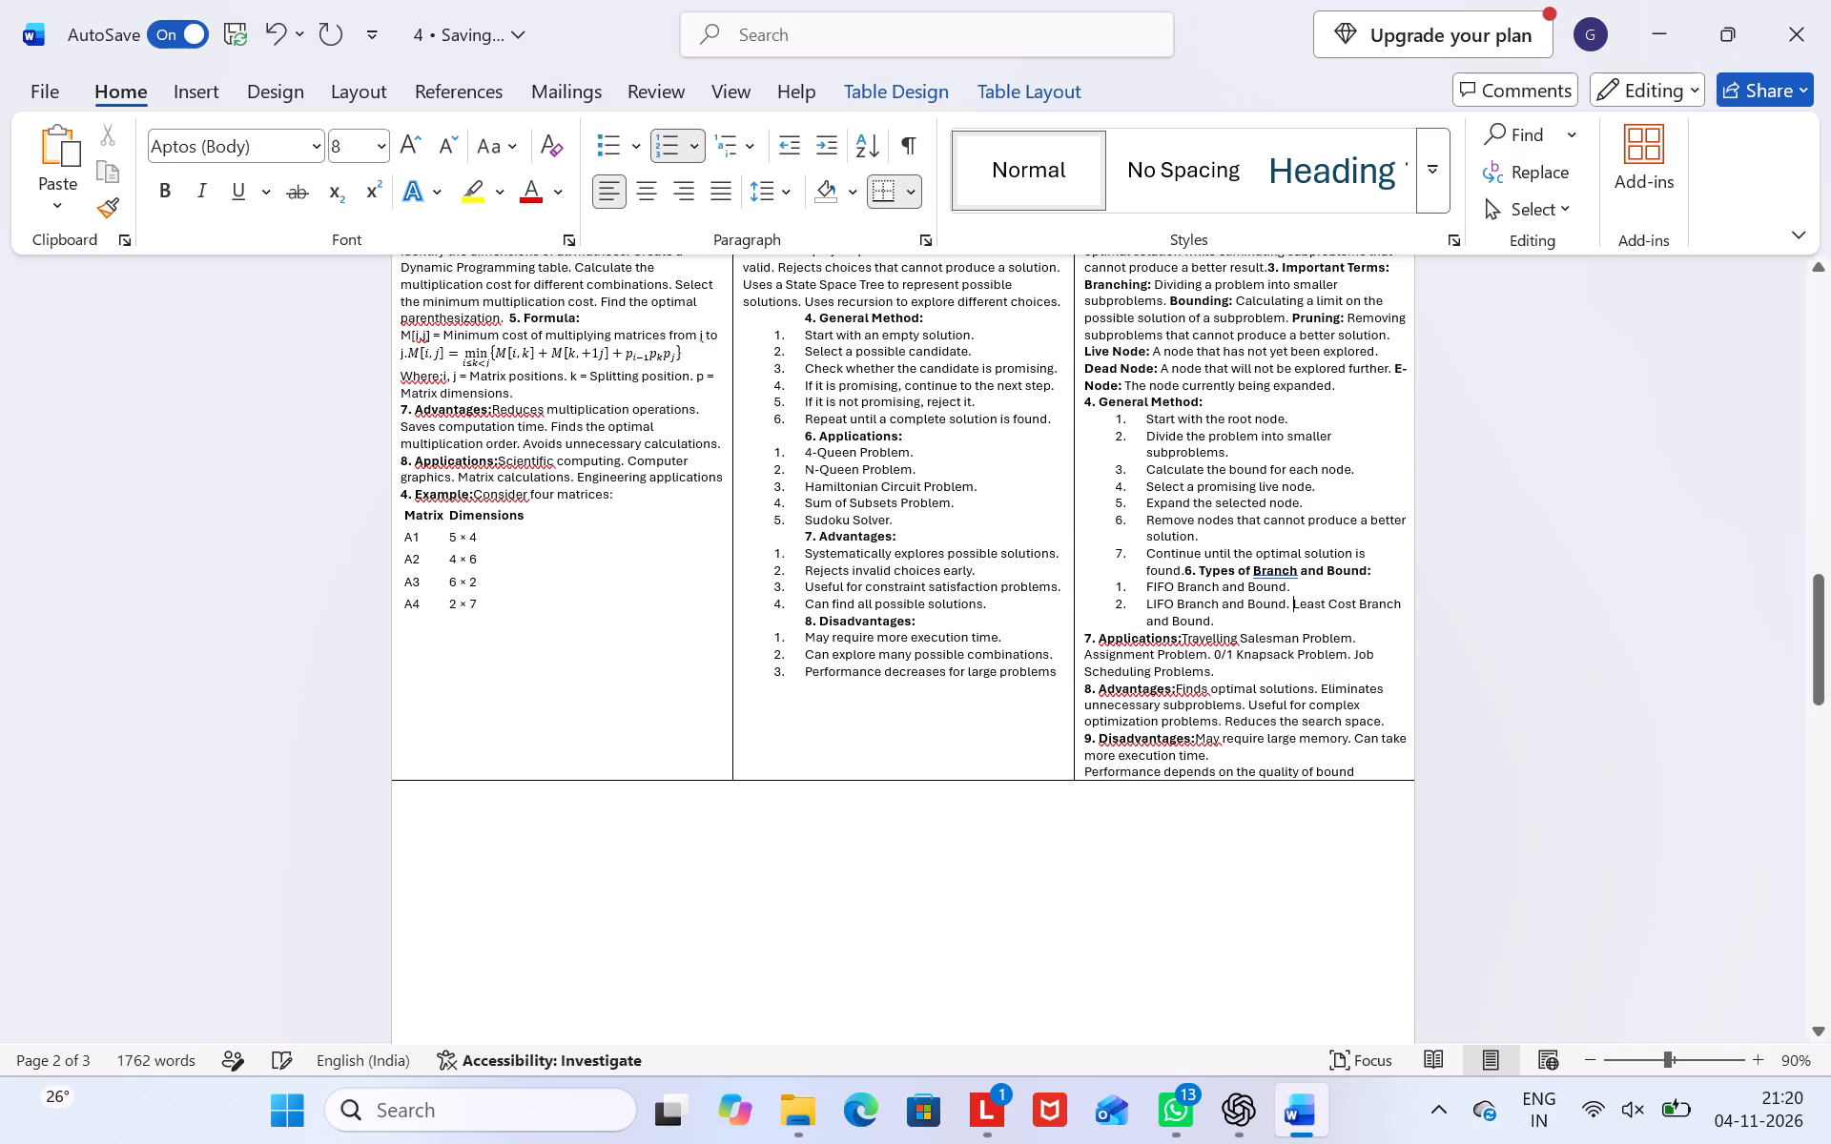
left_click(1139, 598)
key("BackSpace")
key("BackSpace")
key("BackSpace")
key("BackSpace")
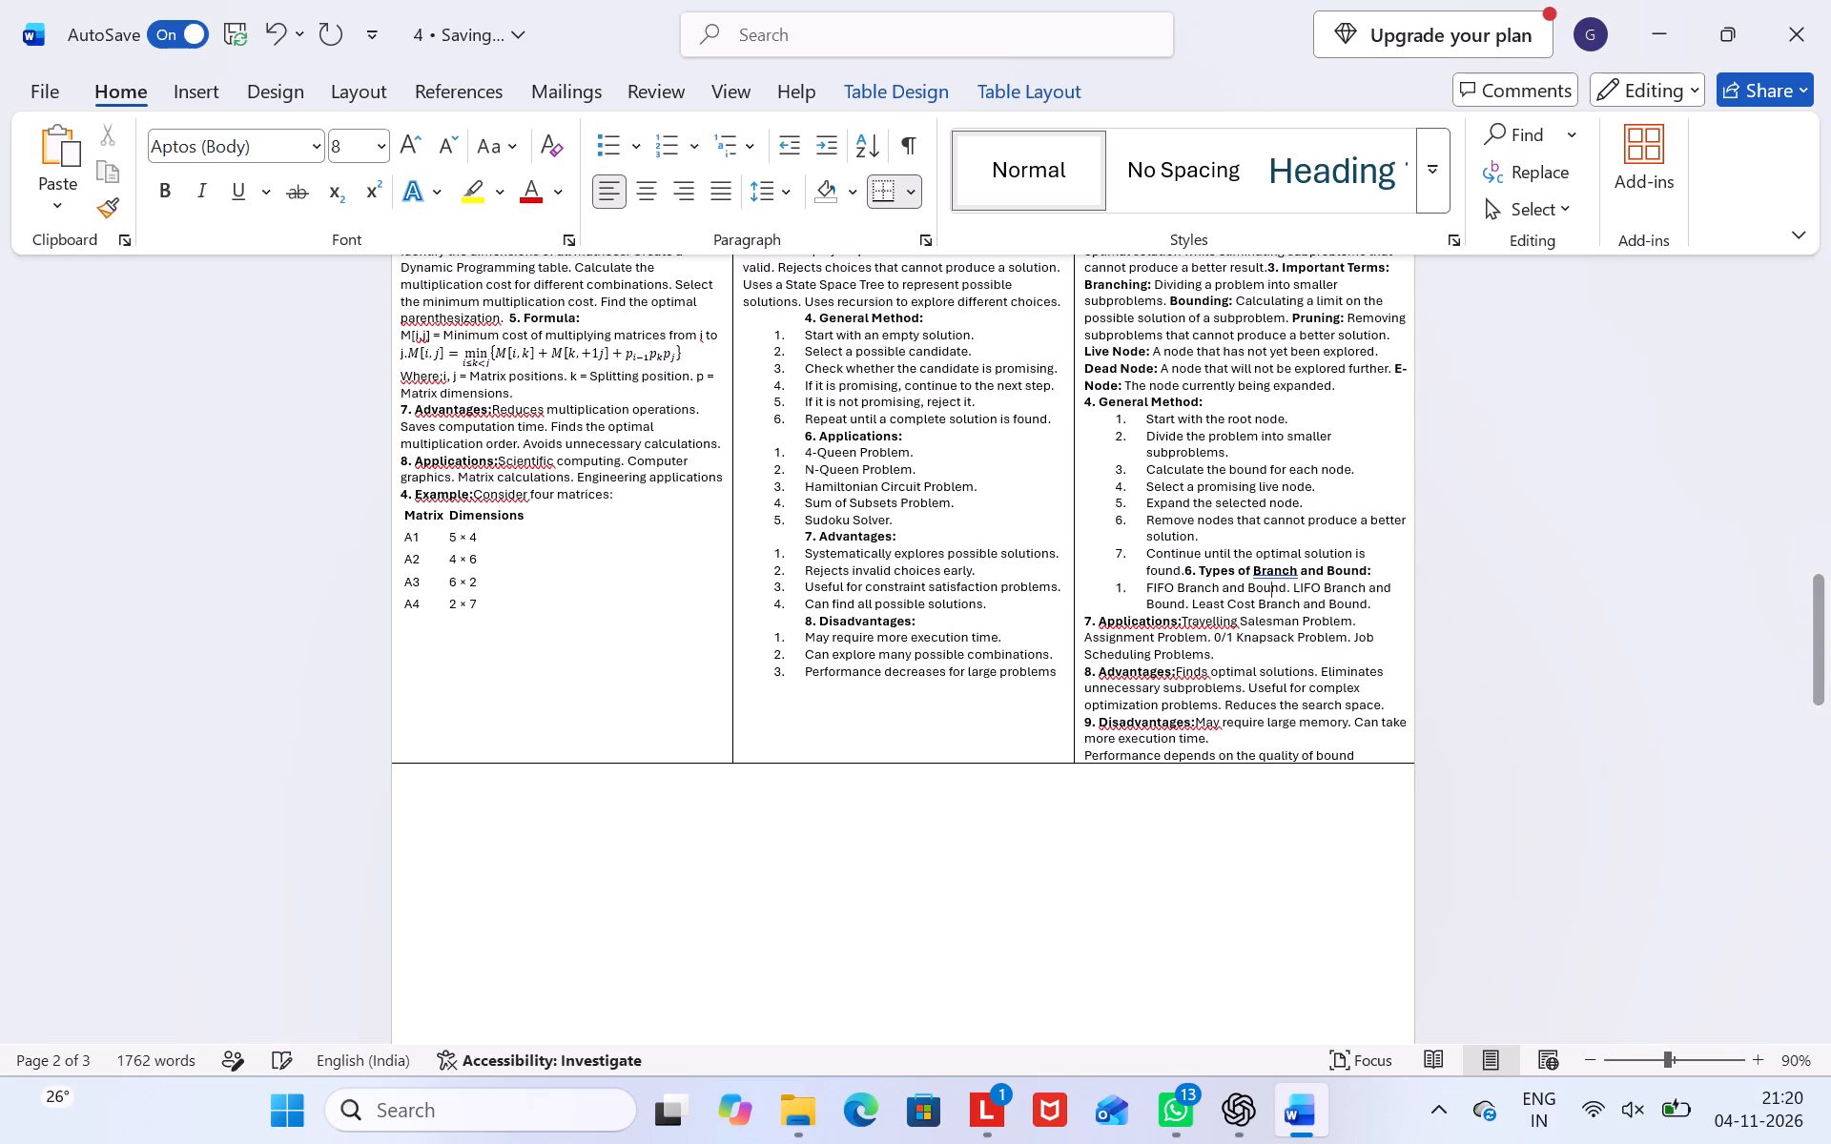
Remove the numbering from the combined types and join them onto the "6. Types of Branch and Bound:" heading.
left_click(1134, 586)
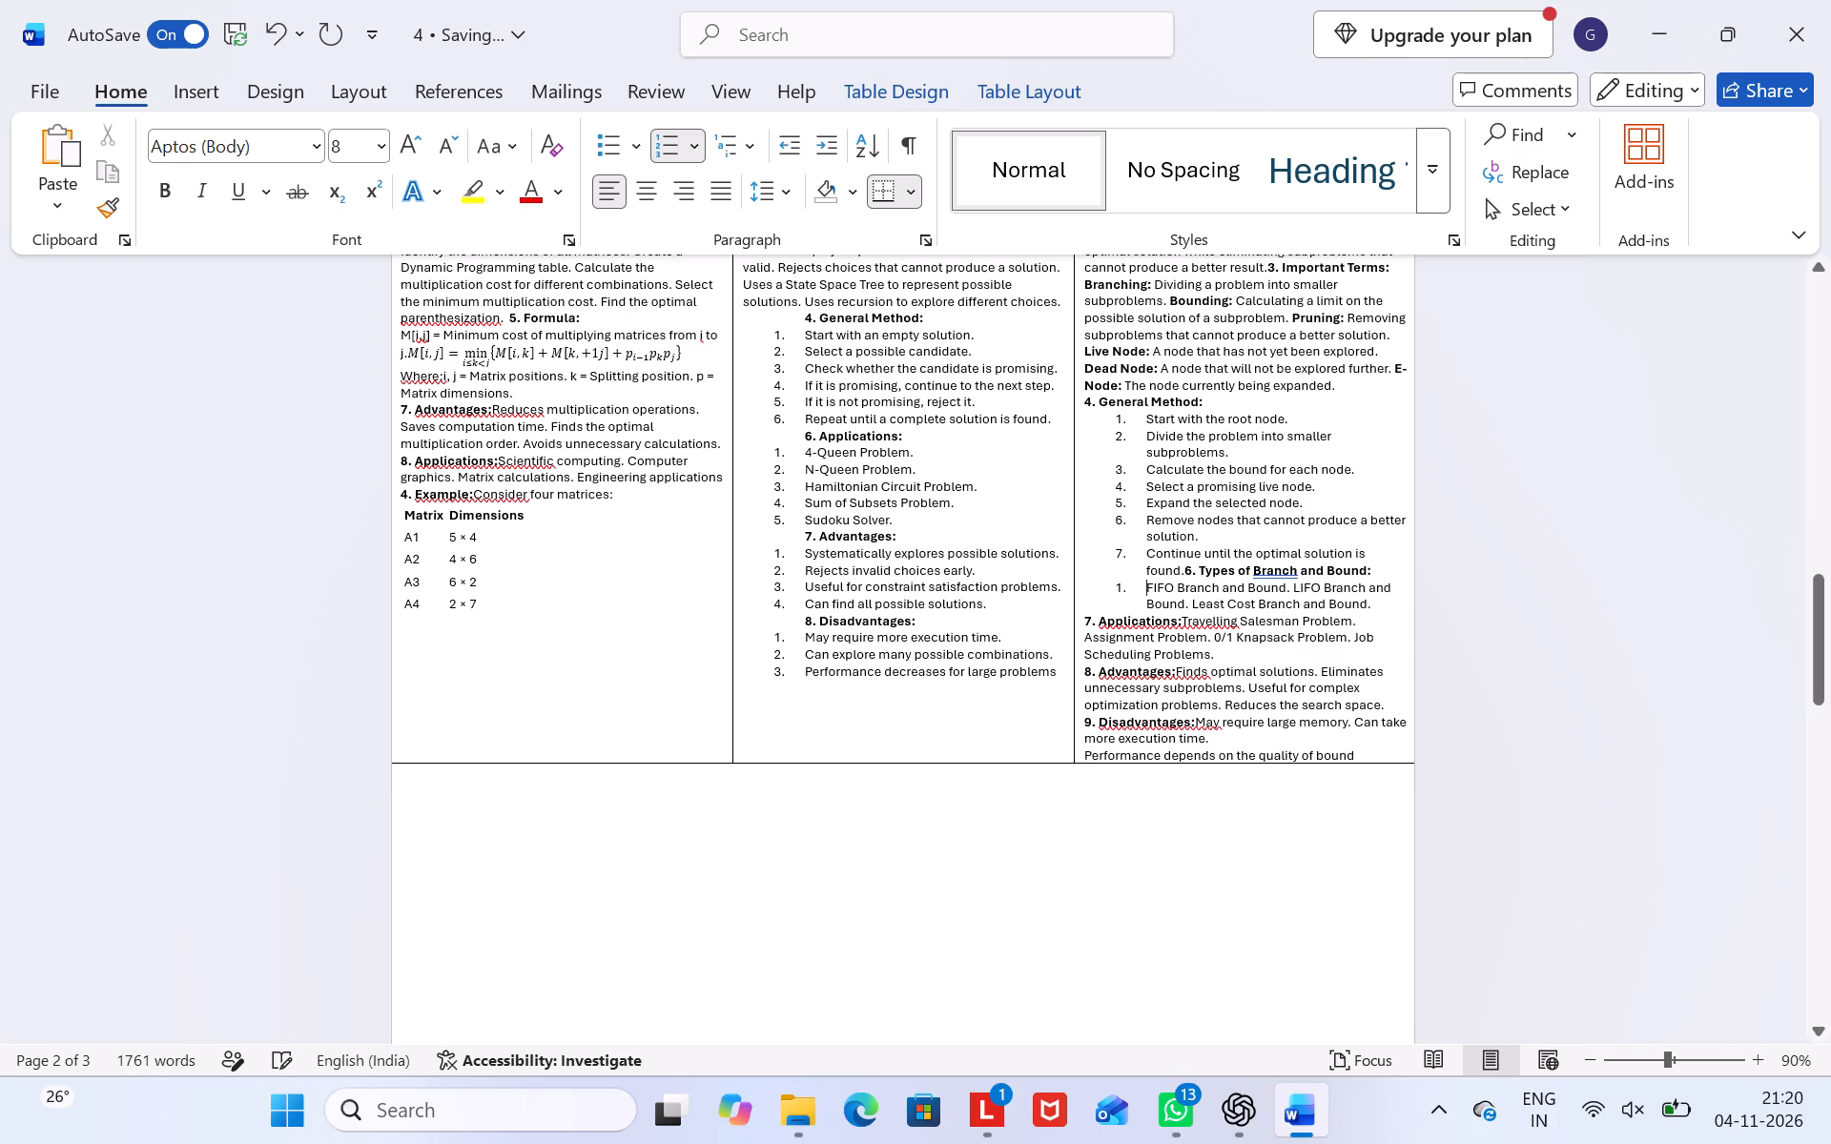
key("BackSpace")
key("BackSpace")
key("BackSpace")
key("BackSpace")
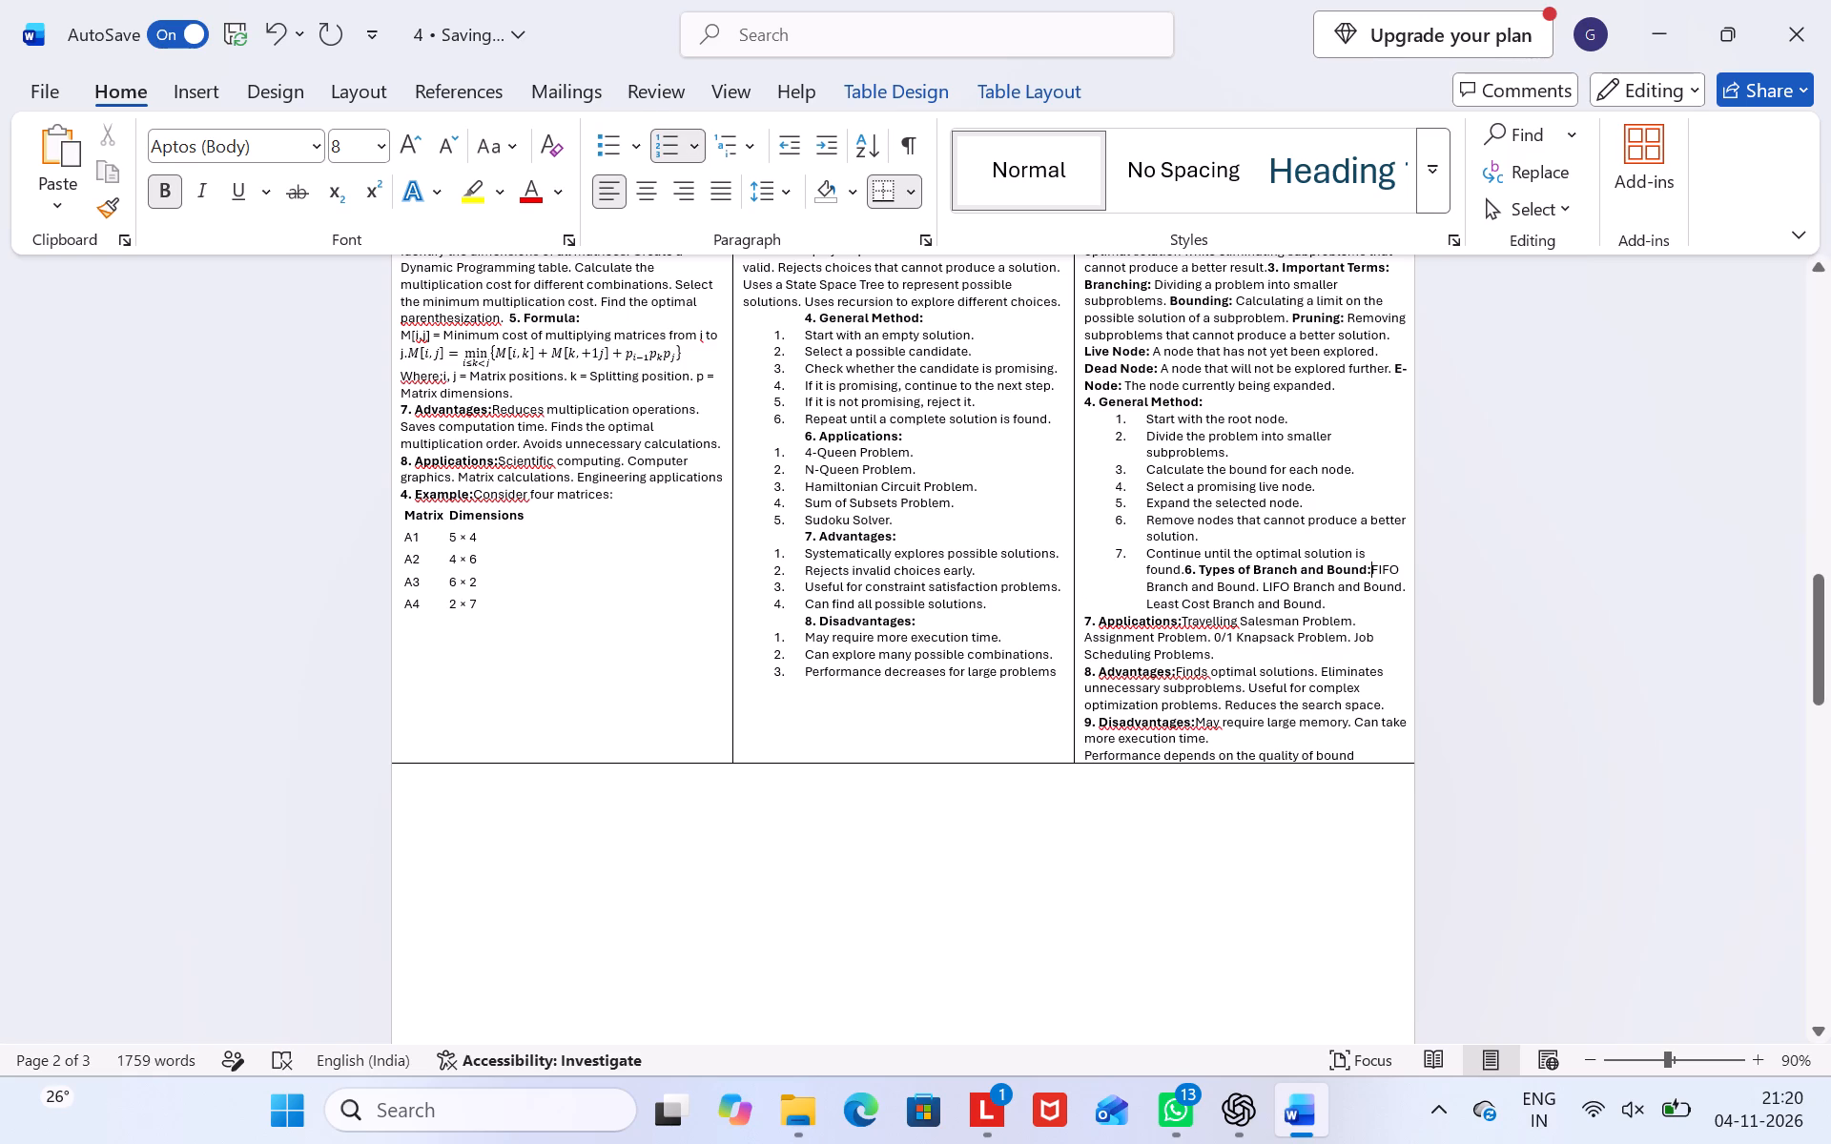
Merge the seventh Q9 General Method item into "Remove nodes", and that into "Expand the selected node".
left_click(1140, 549)
key("BackSpace")
key("BackSpace")
key("BackSpace")
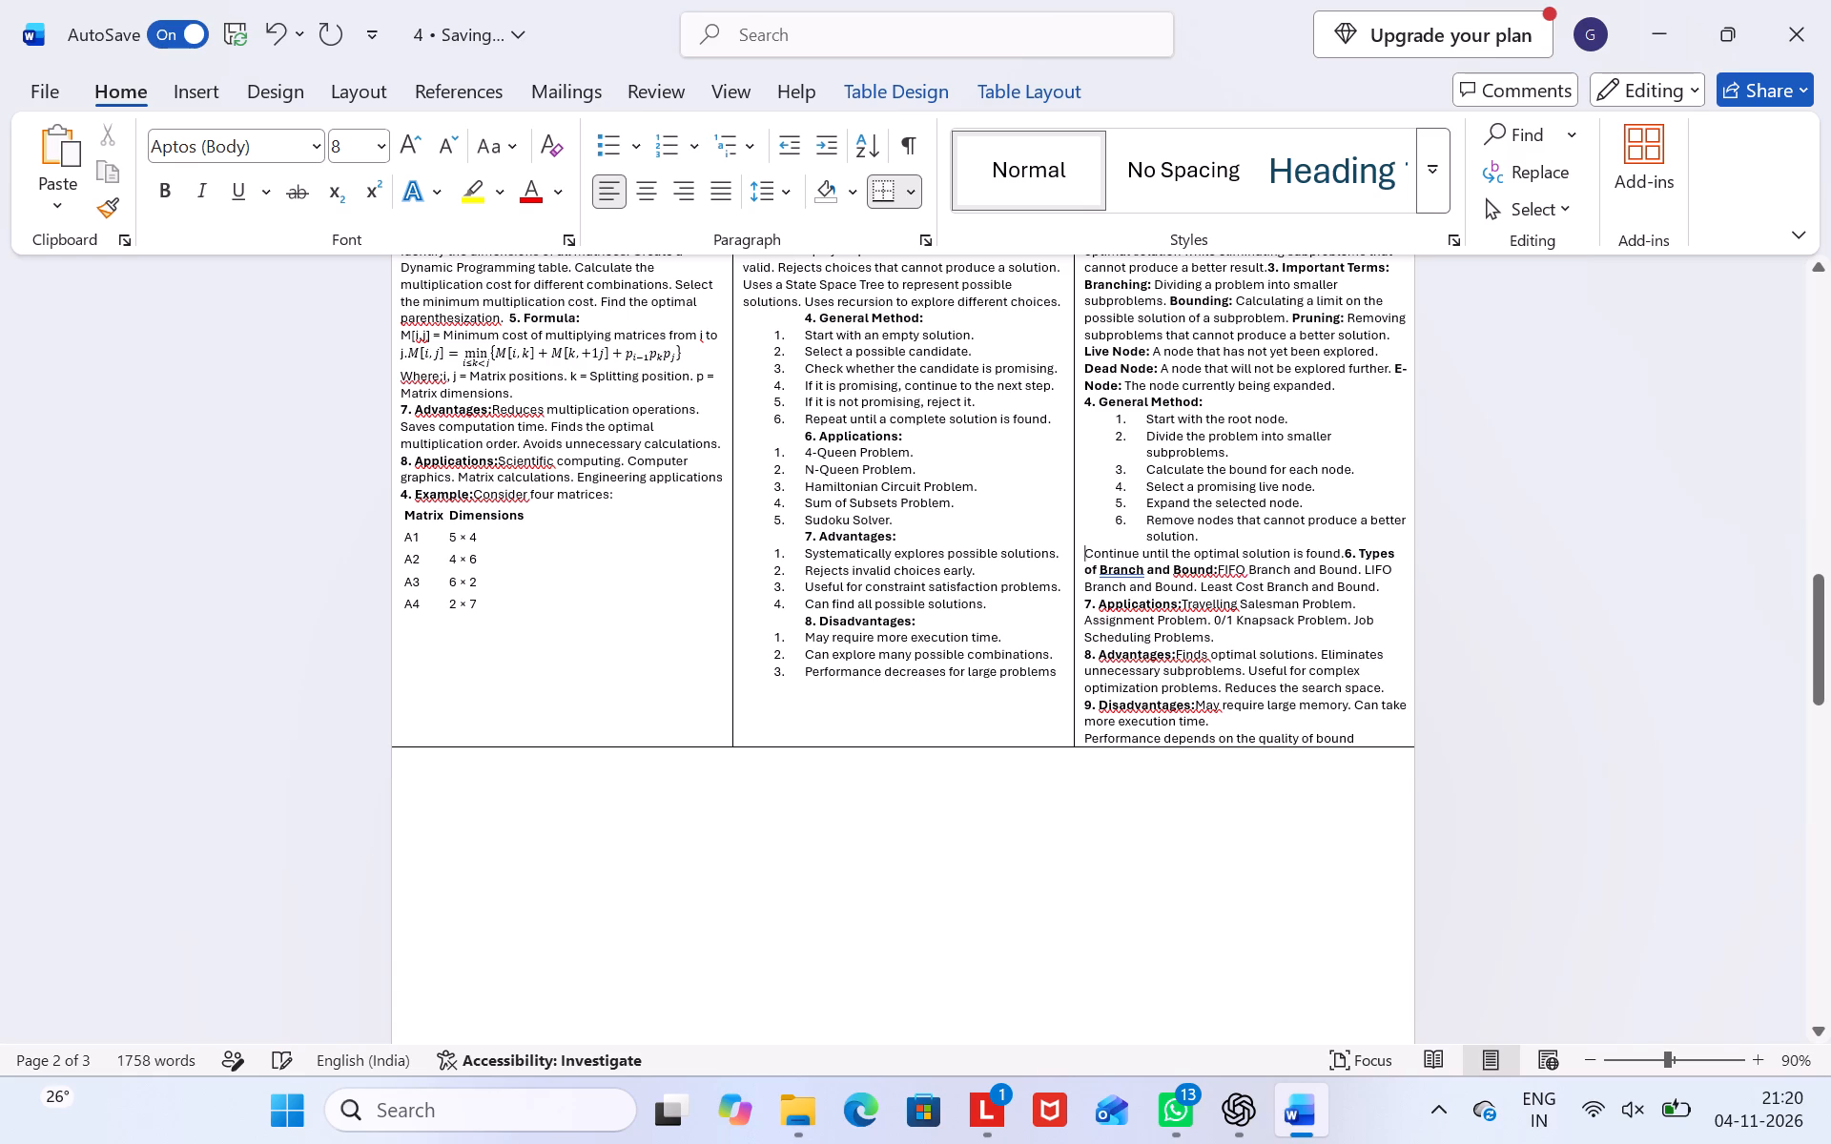
key("BackSpace")
left_click(1136, 521)
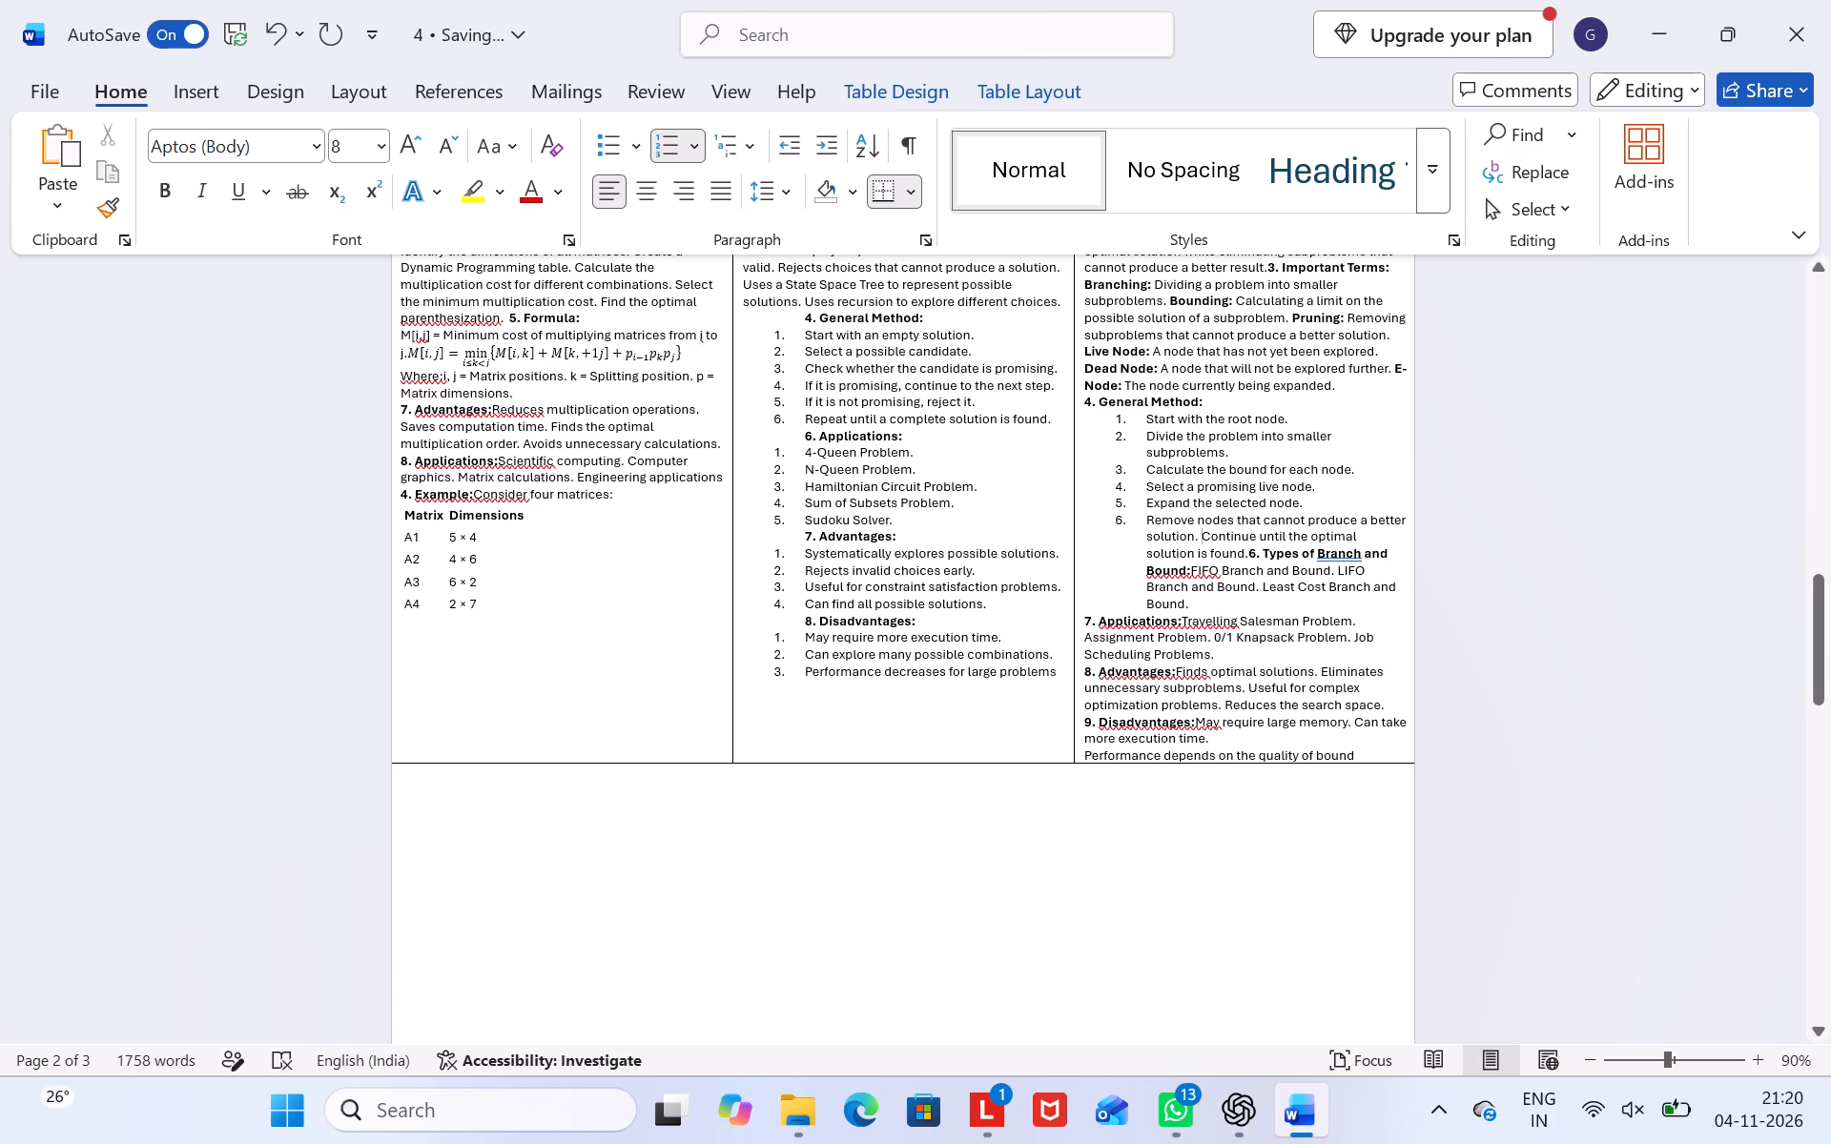
key("BackSpace")
key("BackSpace")
key("BackSpace")
key("BackSpace")
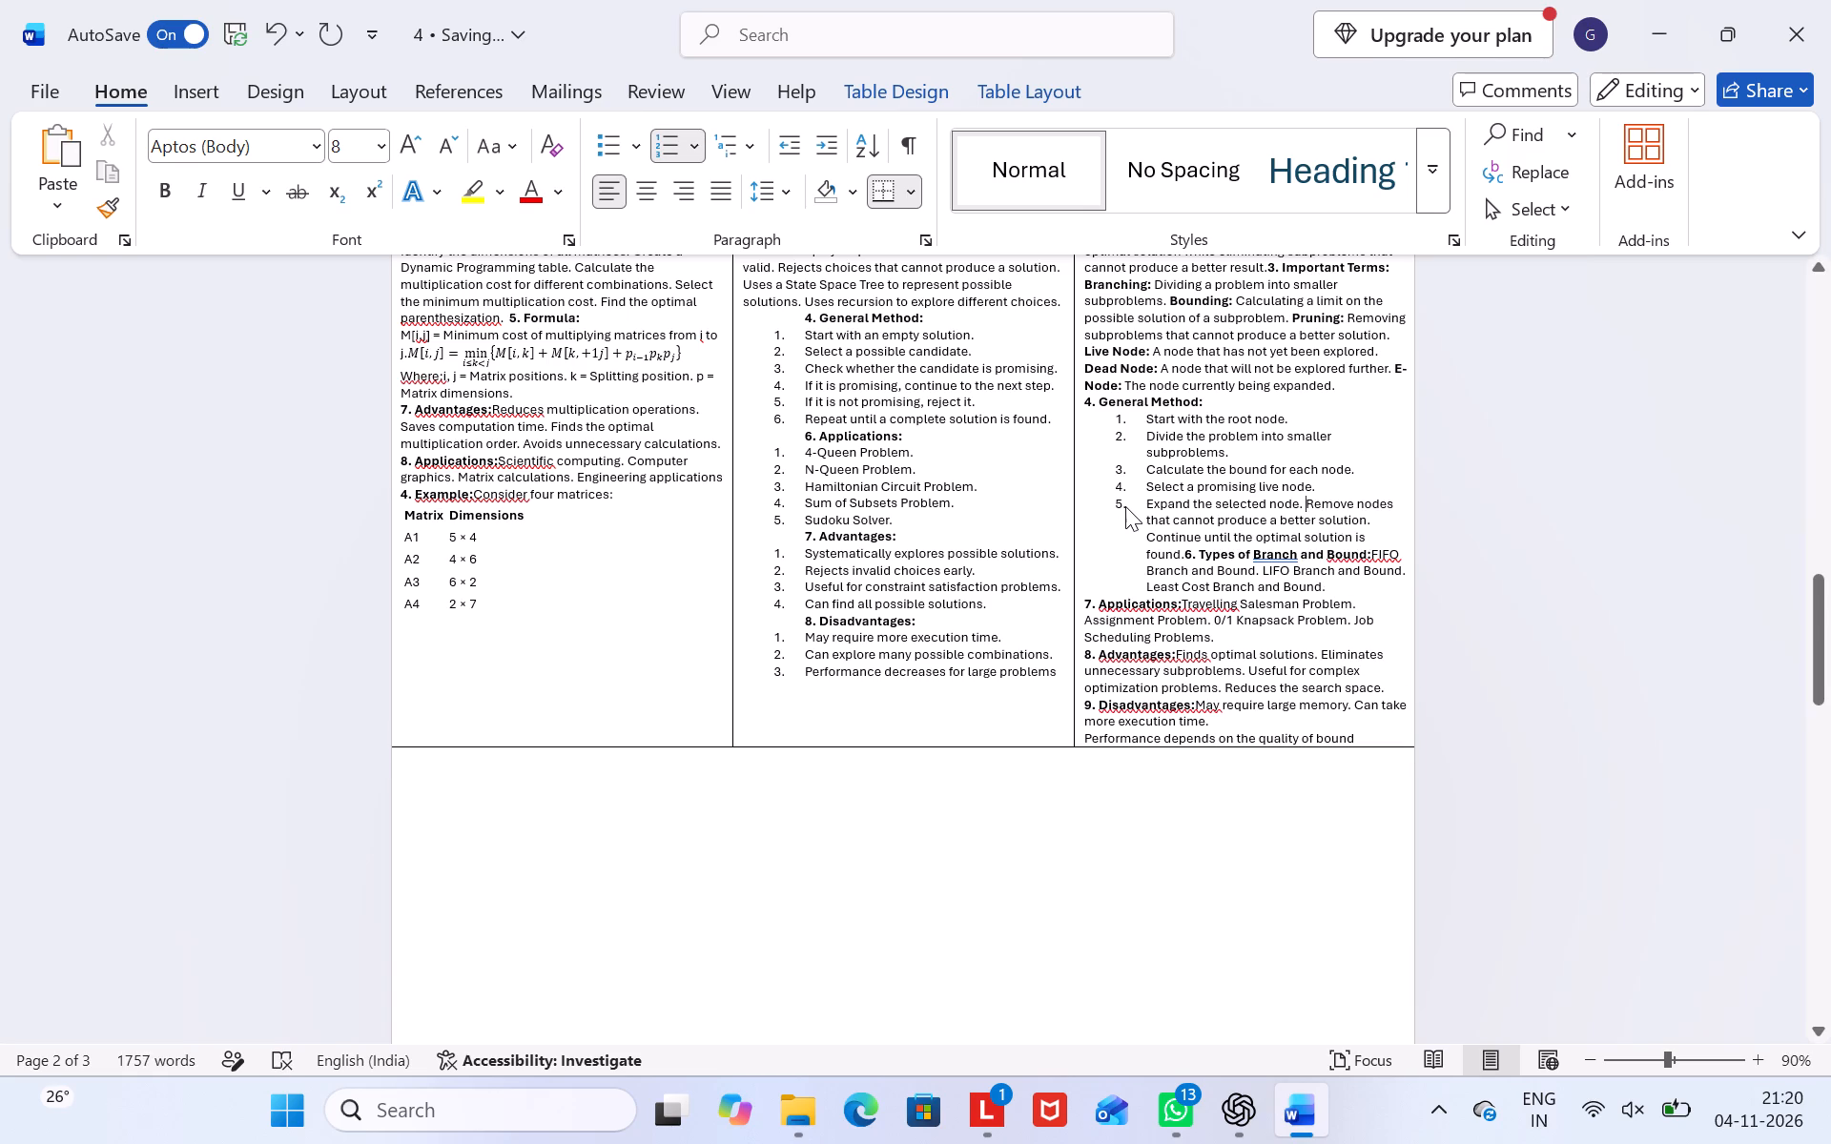
Merge the combined "Expand the selected node" item into "Select a promising live node", and that into "Calculate the bound for each node".
left_click(1125, 506)
key("BackSpace")
key("BackSpace")
key("BackSpace")
key("BackSpace")
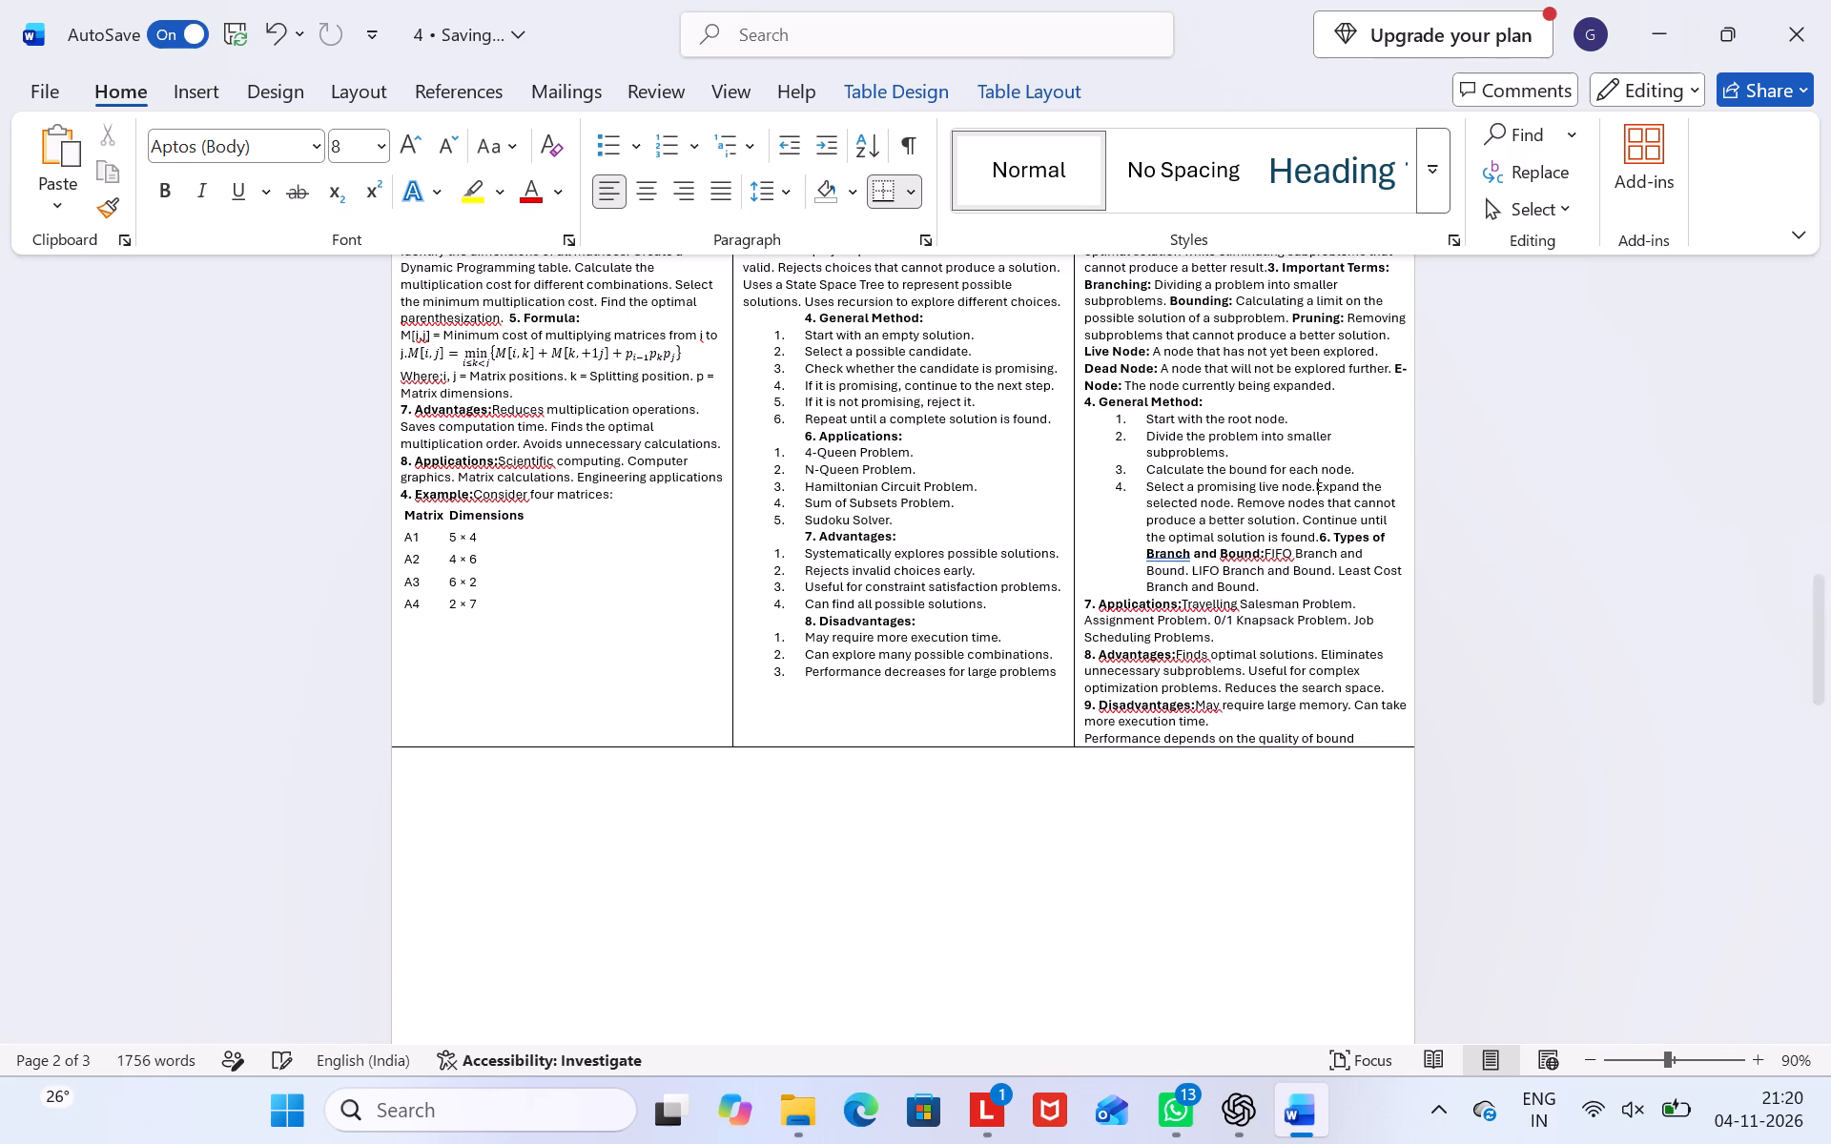
left_click(1137, 483)
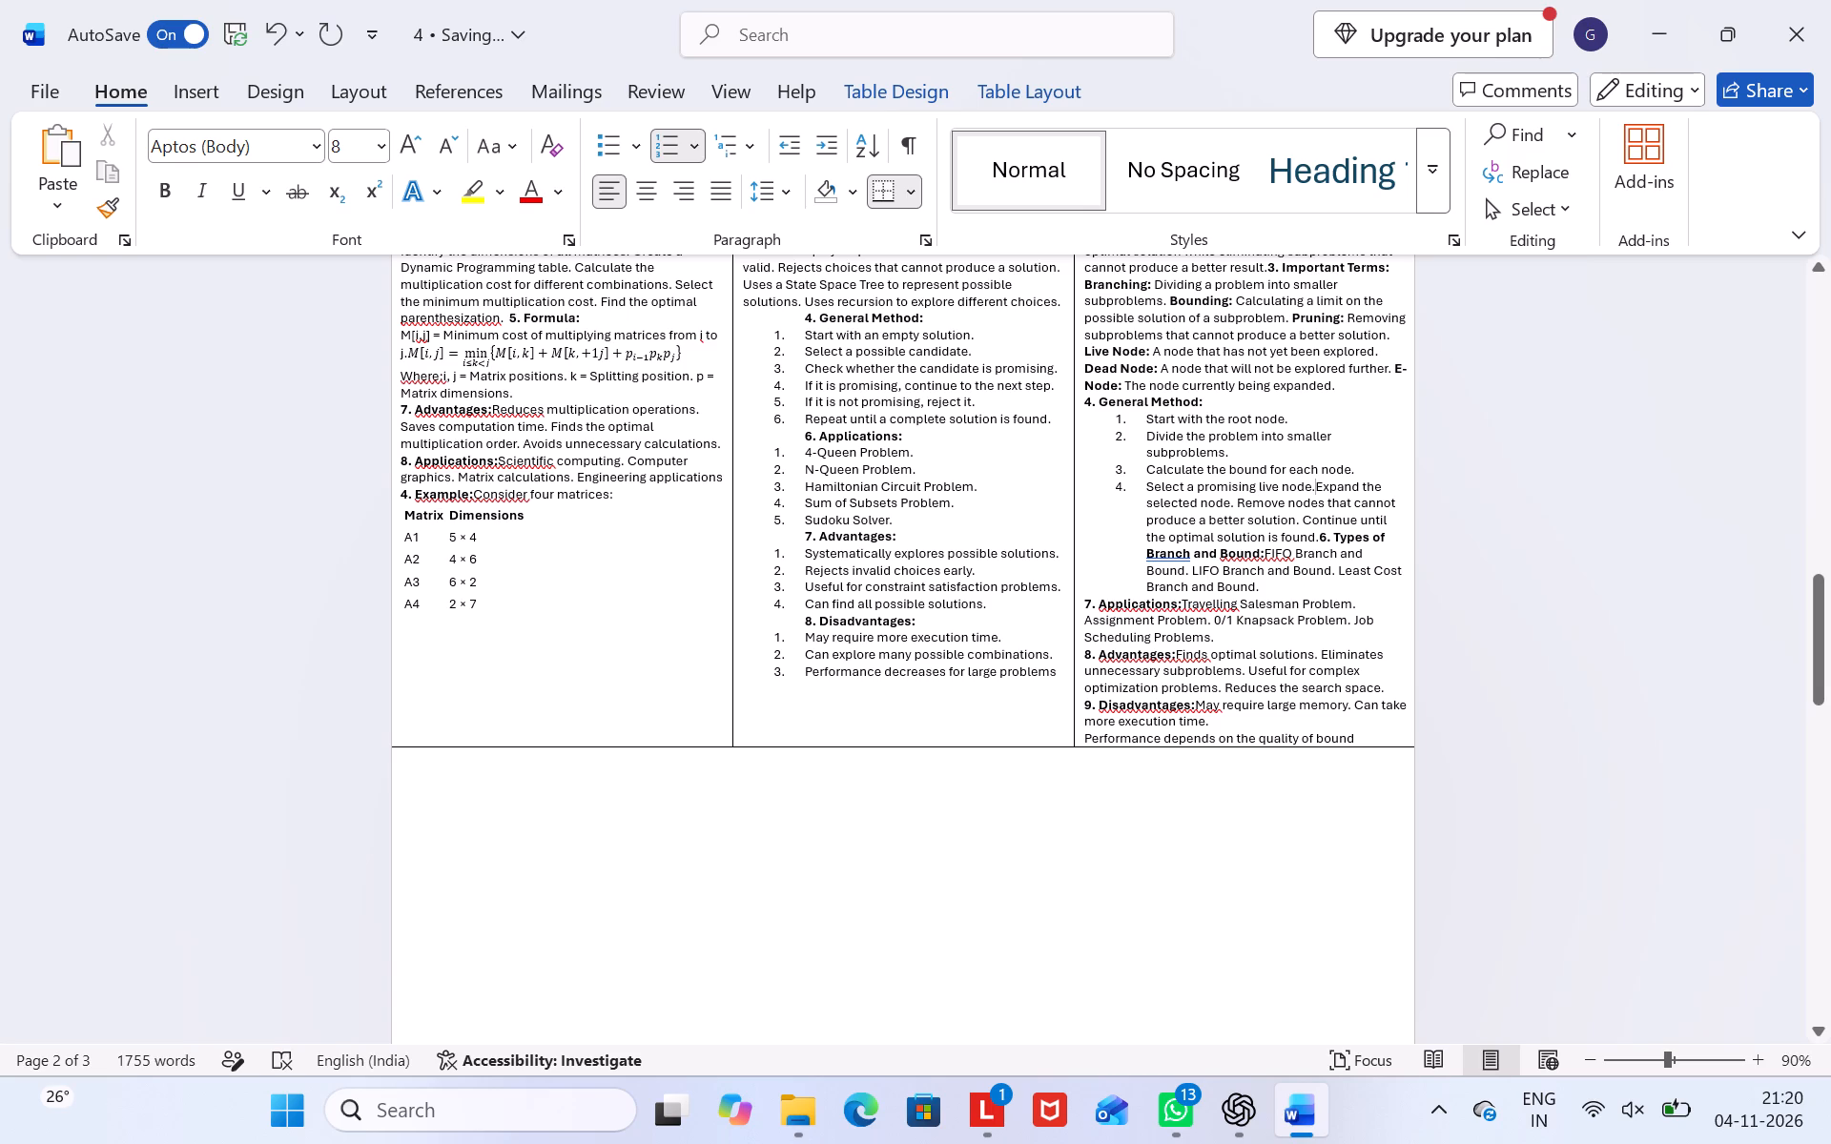
key("BackSpace")
key("BackSpace")
key("BackSpace")
key("BackSpace")
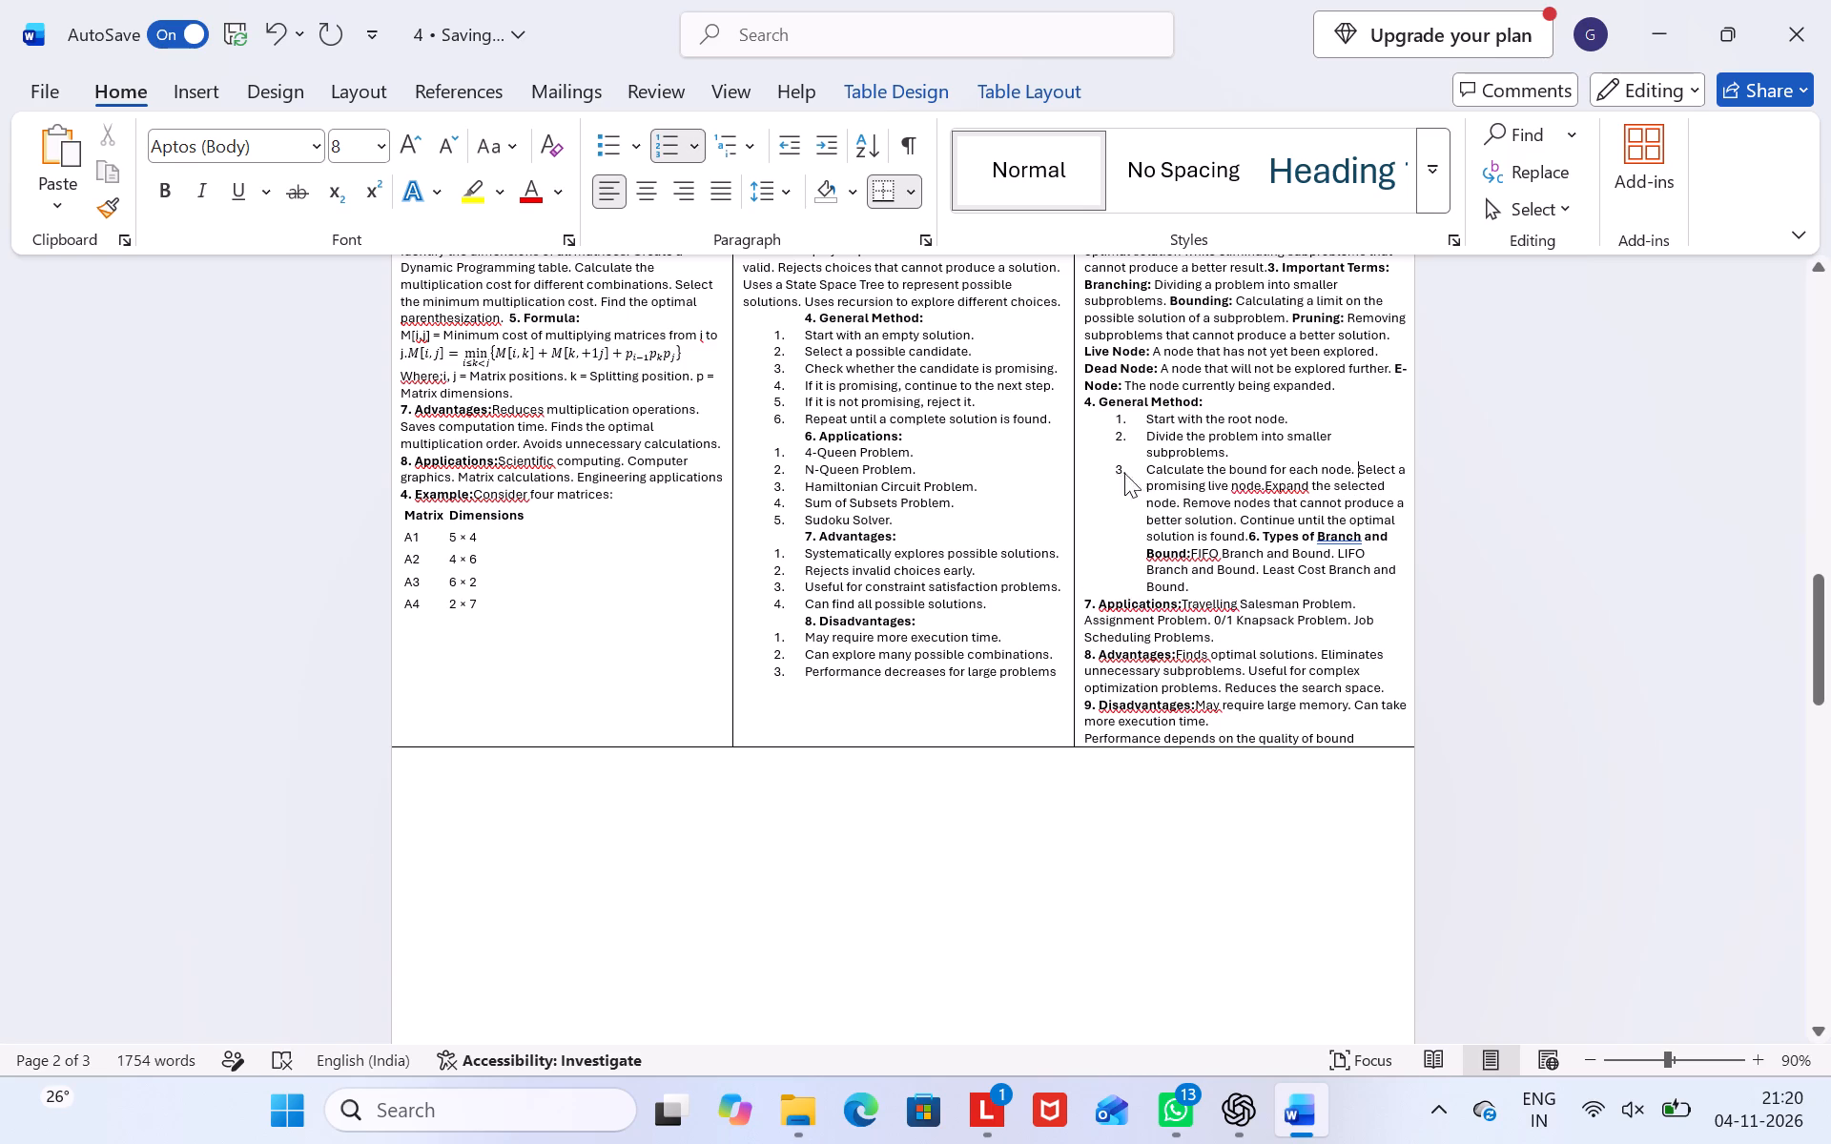
Merge the combined "Calculate the bound" item into "Divide the problem into smaller subproblems" in the Q9 General Method.
left_click(1141, 468)
key("BackSpace")
key("BackSpace")
key("BackSpace")
key("BackSpace")
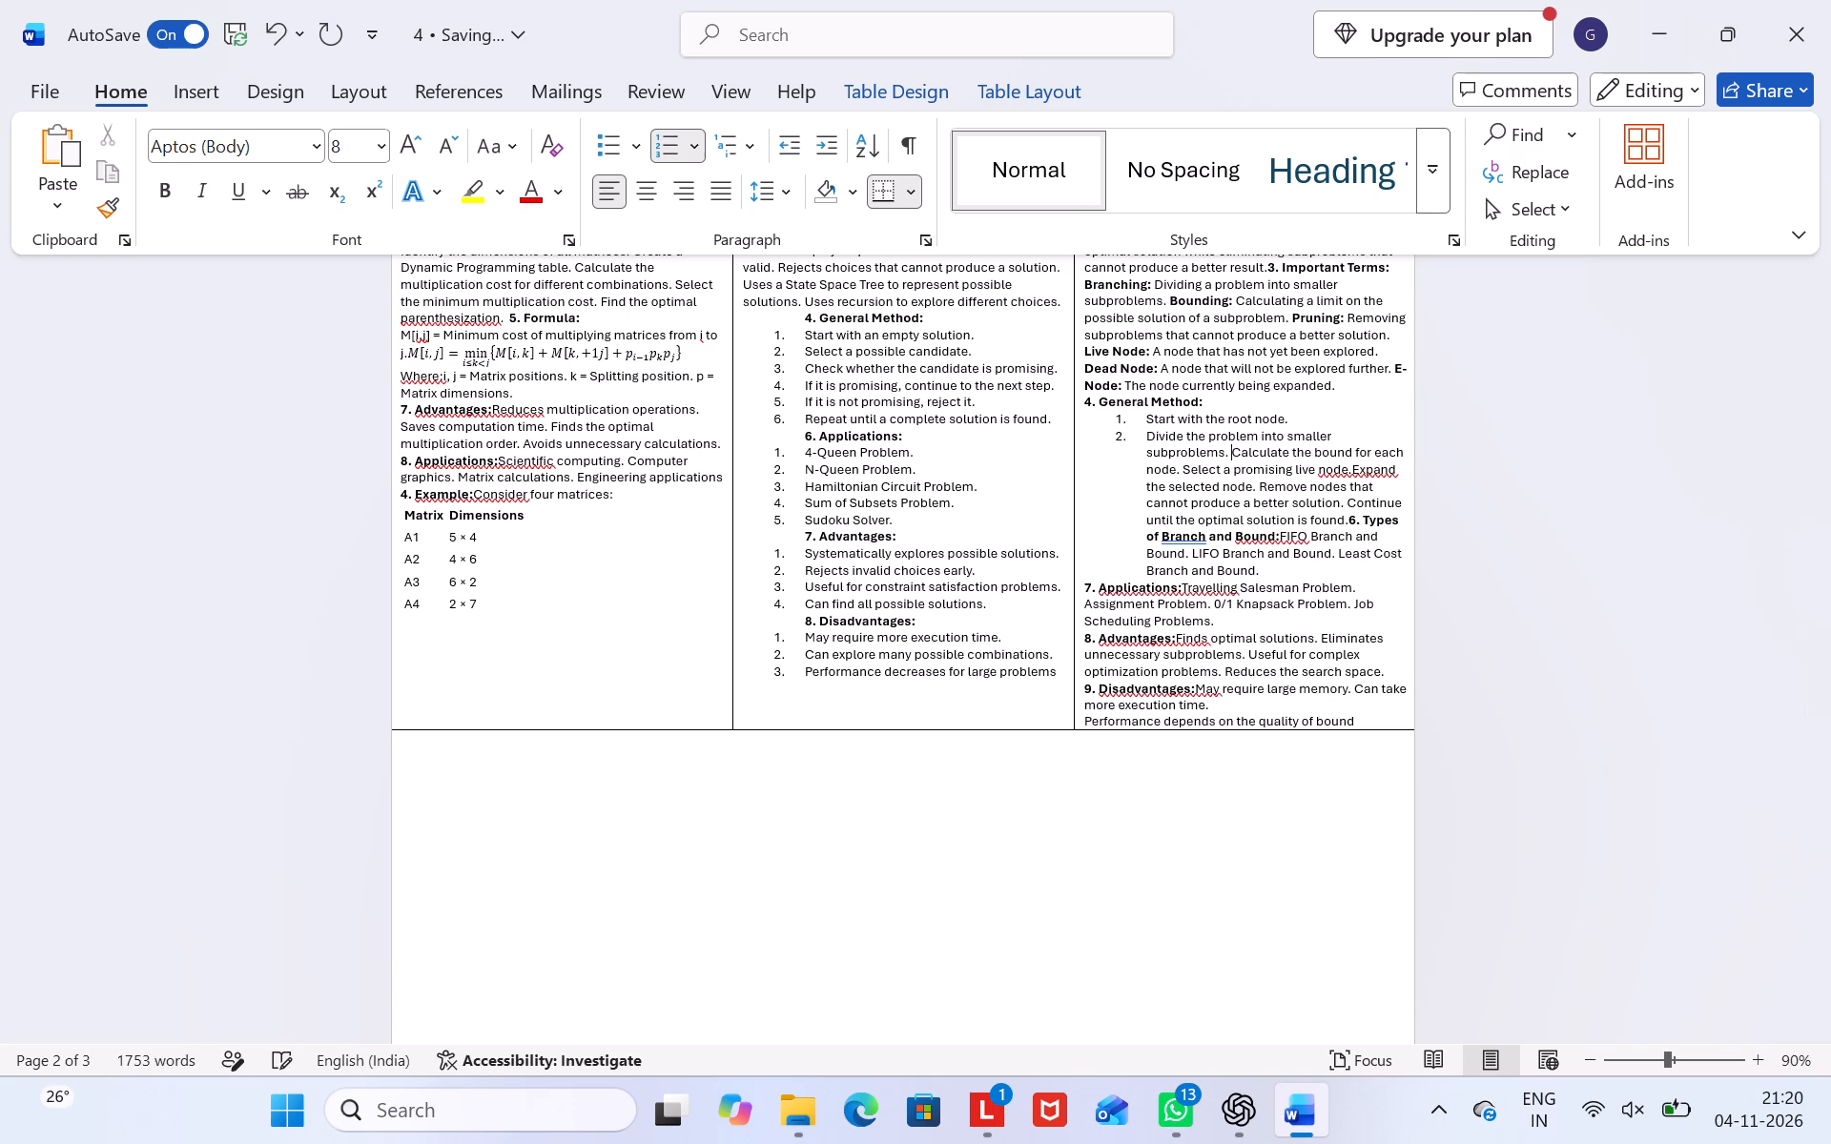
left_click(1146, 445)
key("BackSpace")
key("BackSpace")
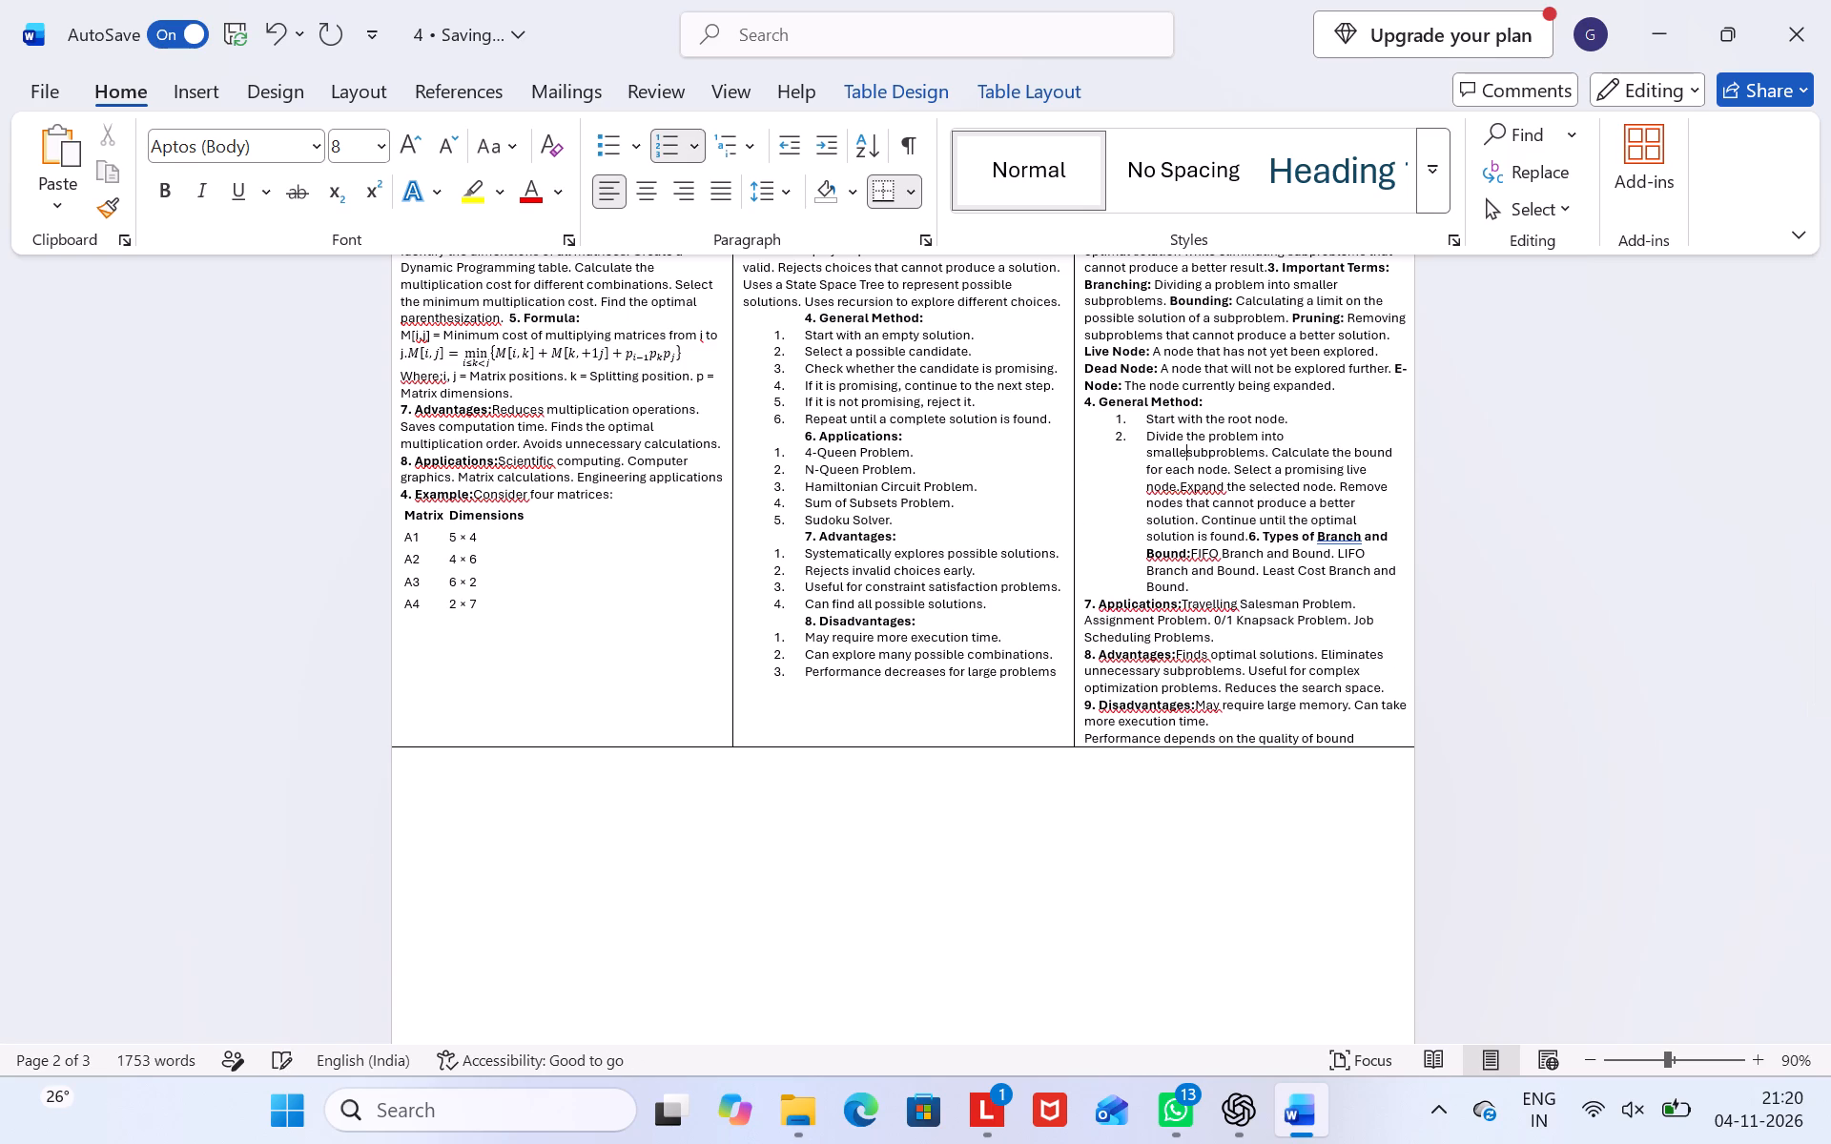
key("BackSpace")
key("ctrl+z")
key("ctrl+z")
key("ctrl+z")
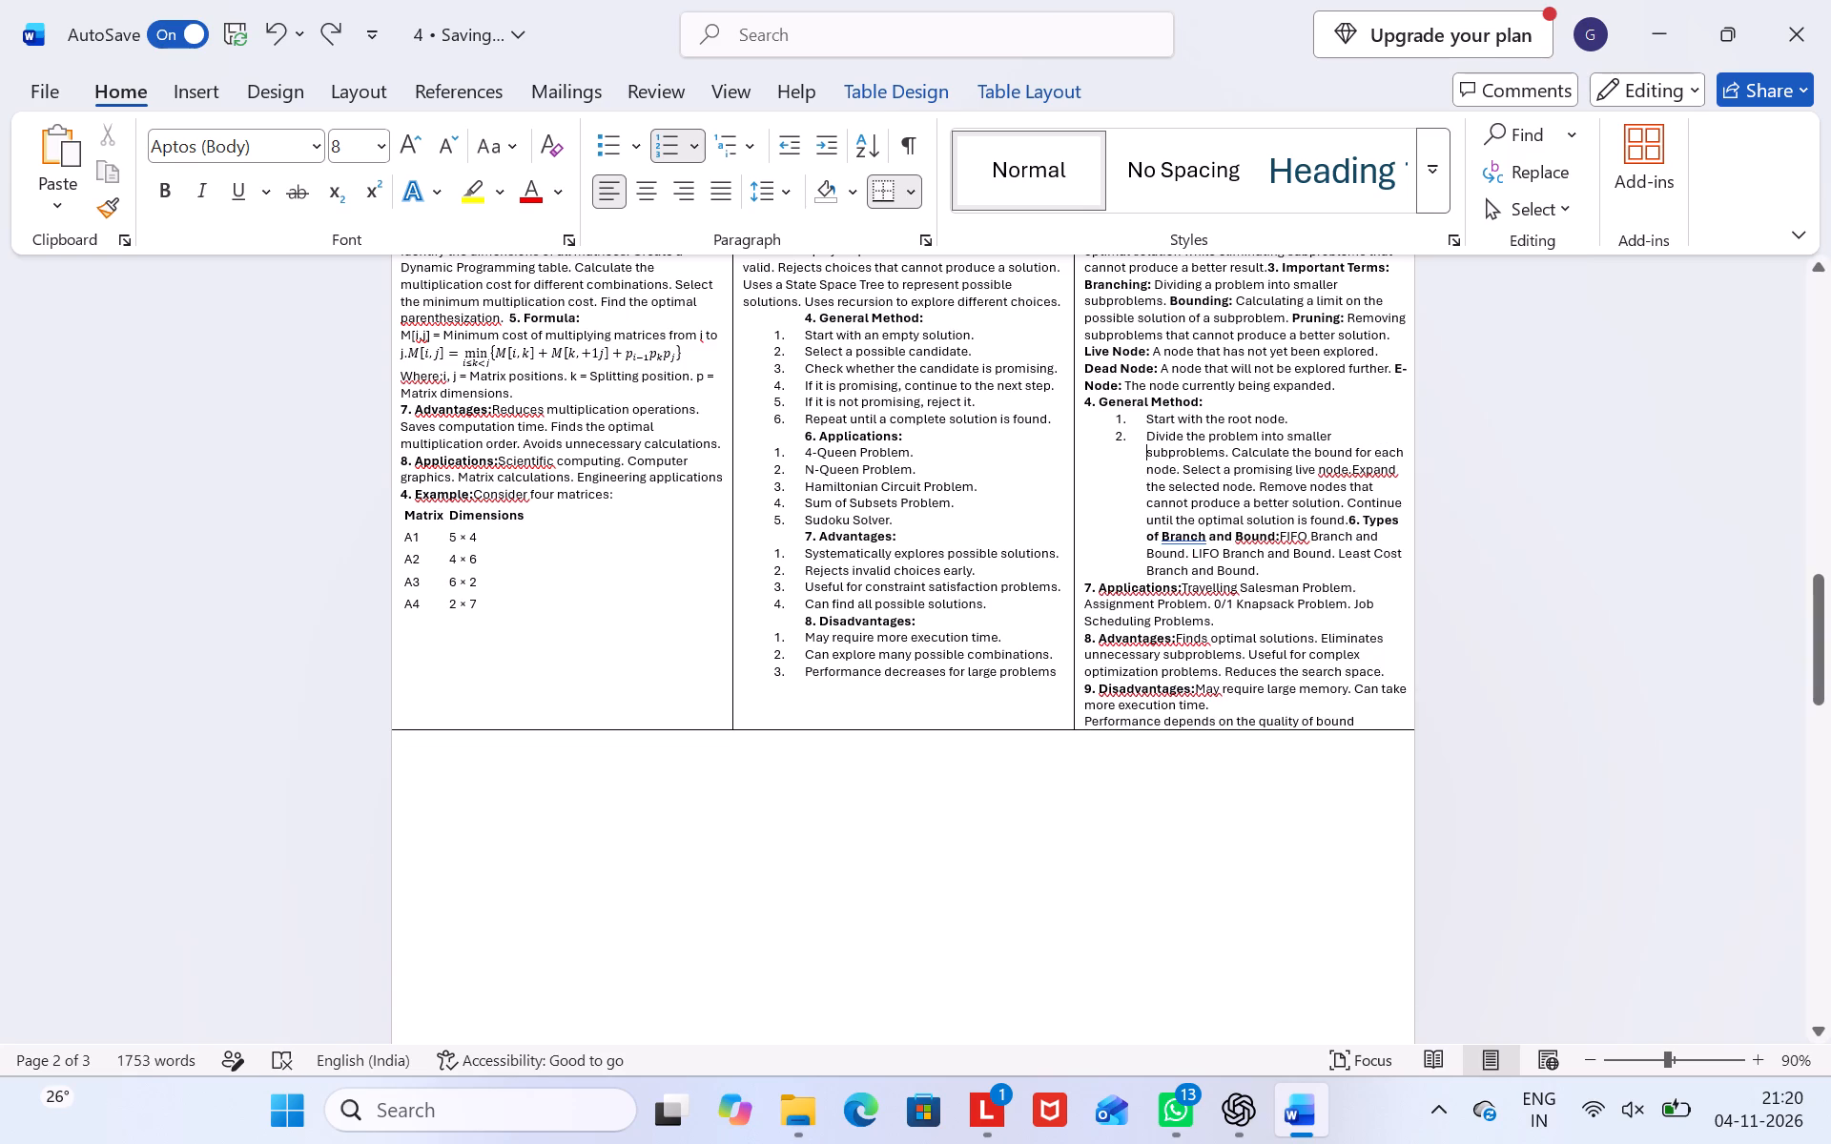
Merge the combined "Divide the problem into smaller subproblems" item into "Start with the root node" in the Q9 General Method.
left_click(1137, 438)
key("BackSpace")
key("BackSpace")
key("BackSpace")
key("BackSpace")
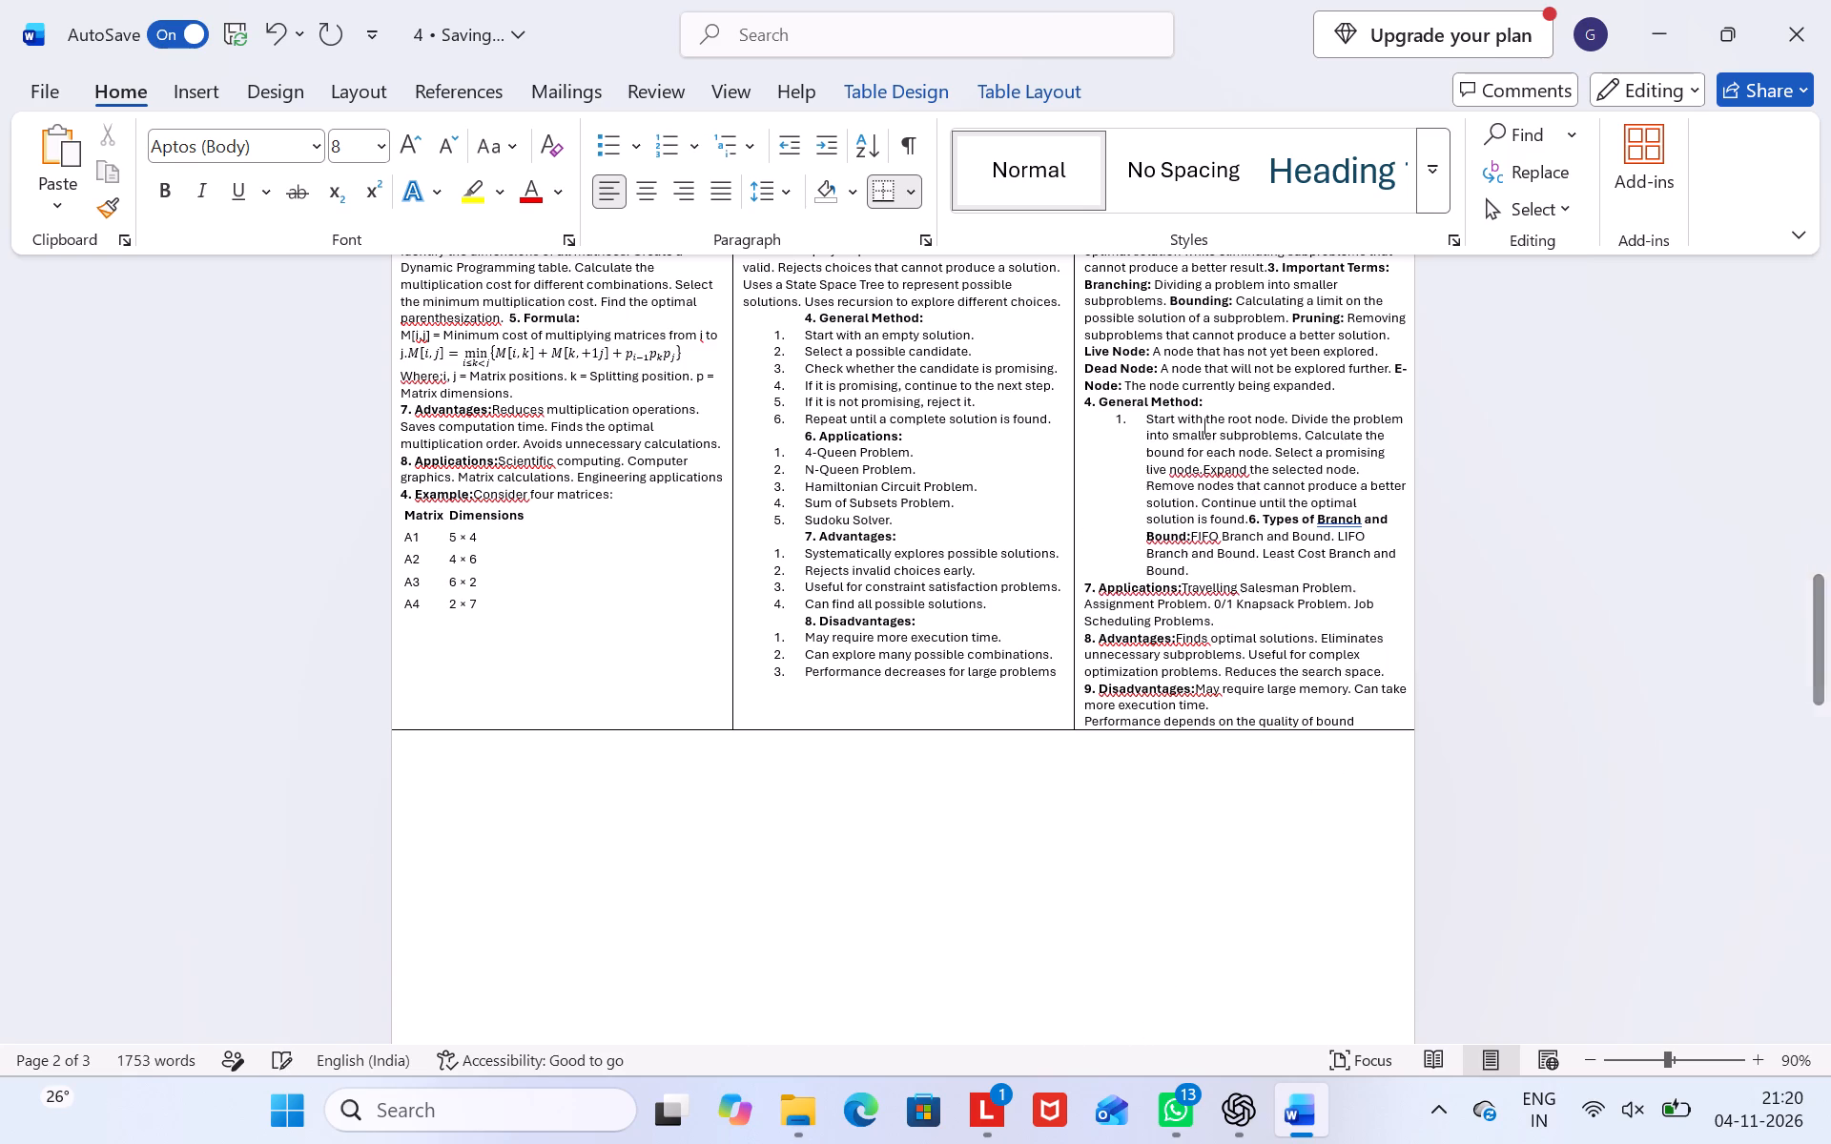
Remove the numbering from the combined Q9 General Method text, leaving it as a plain paragraph below the "4. General Method:" heading.
left_click(1142, 423)
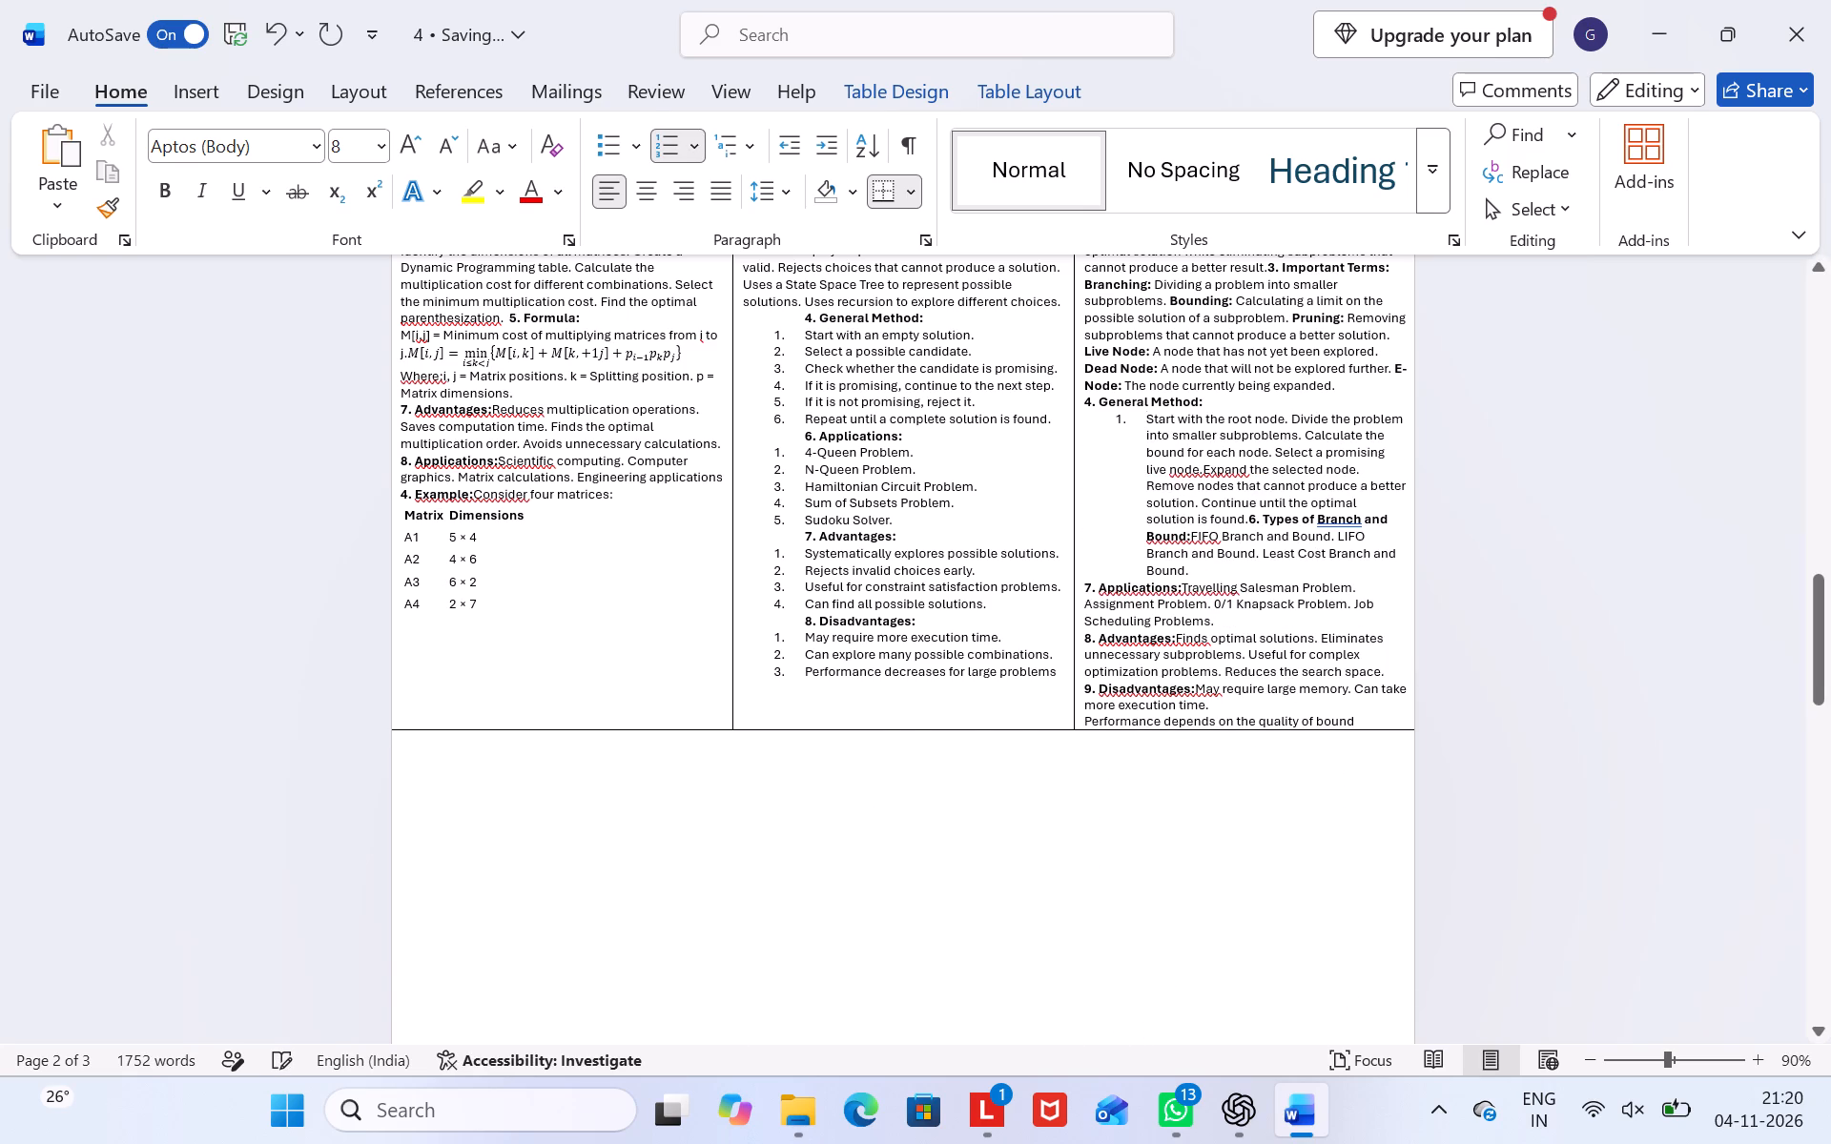
key("BackSpace")
key("BackSpace")
key("BackSpace")
scroll(1154, 603, "down", 1)
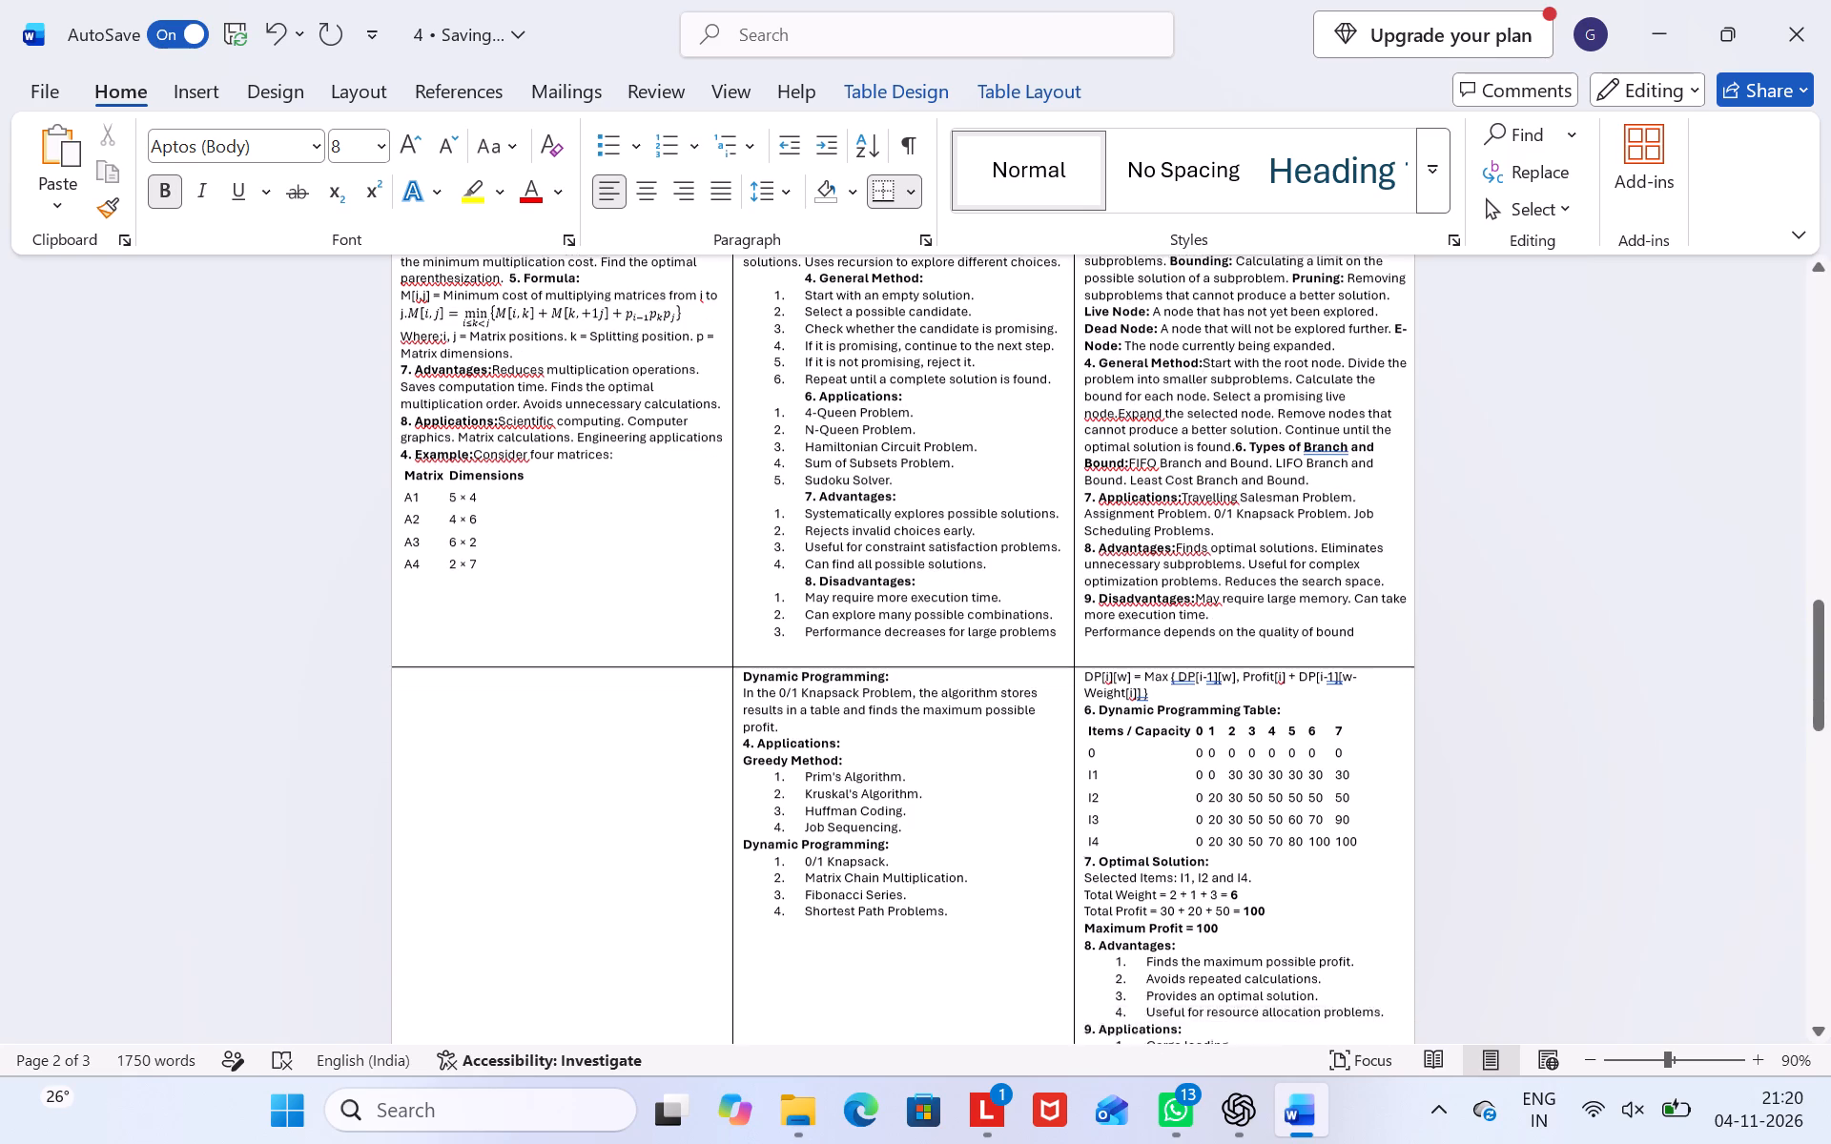
scroll(1154, 603, "down", 1)
key("Return")
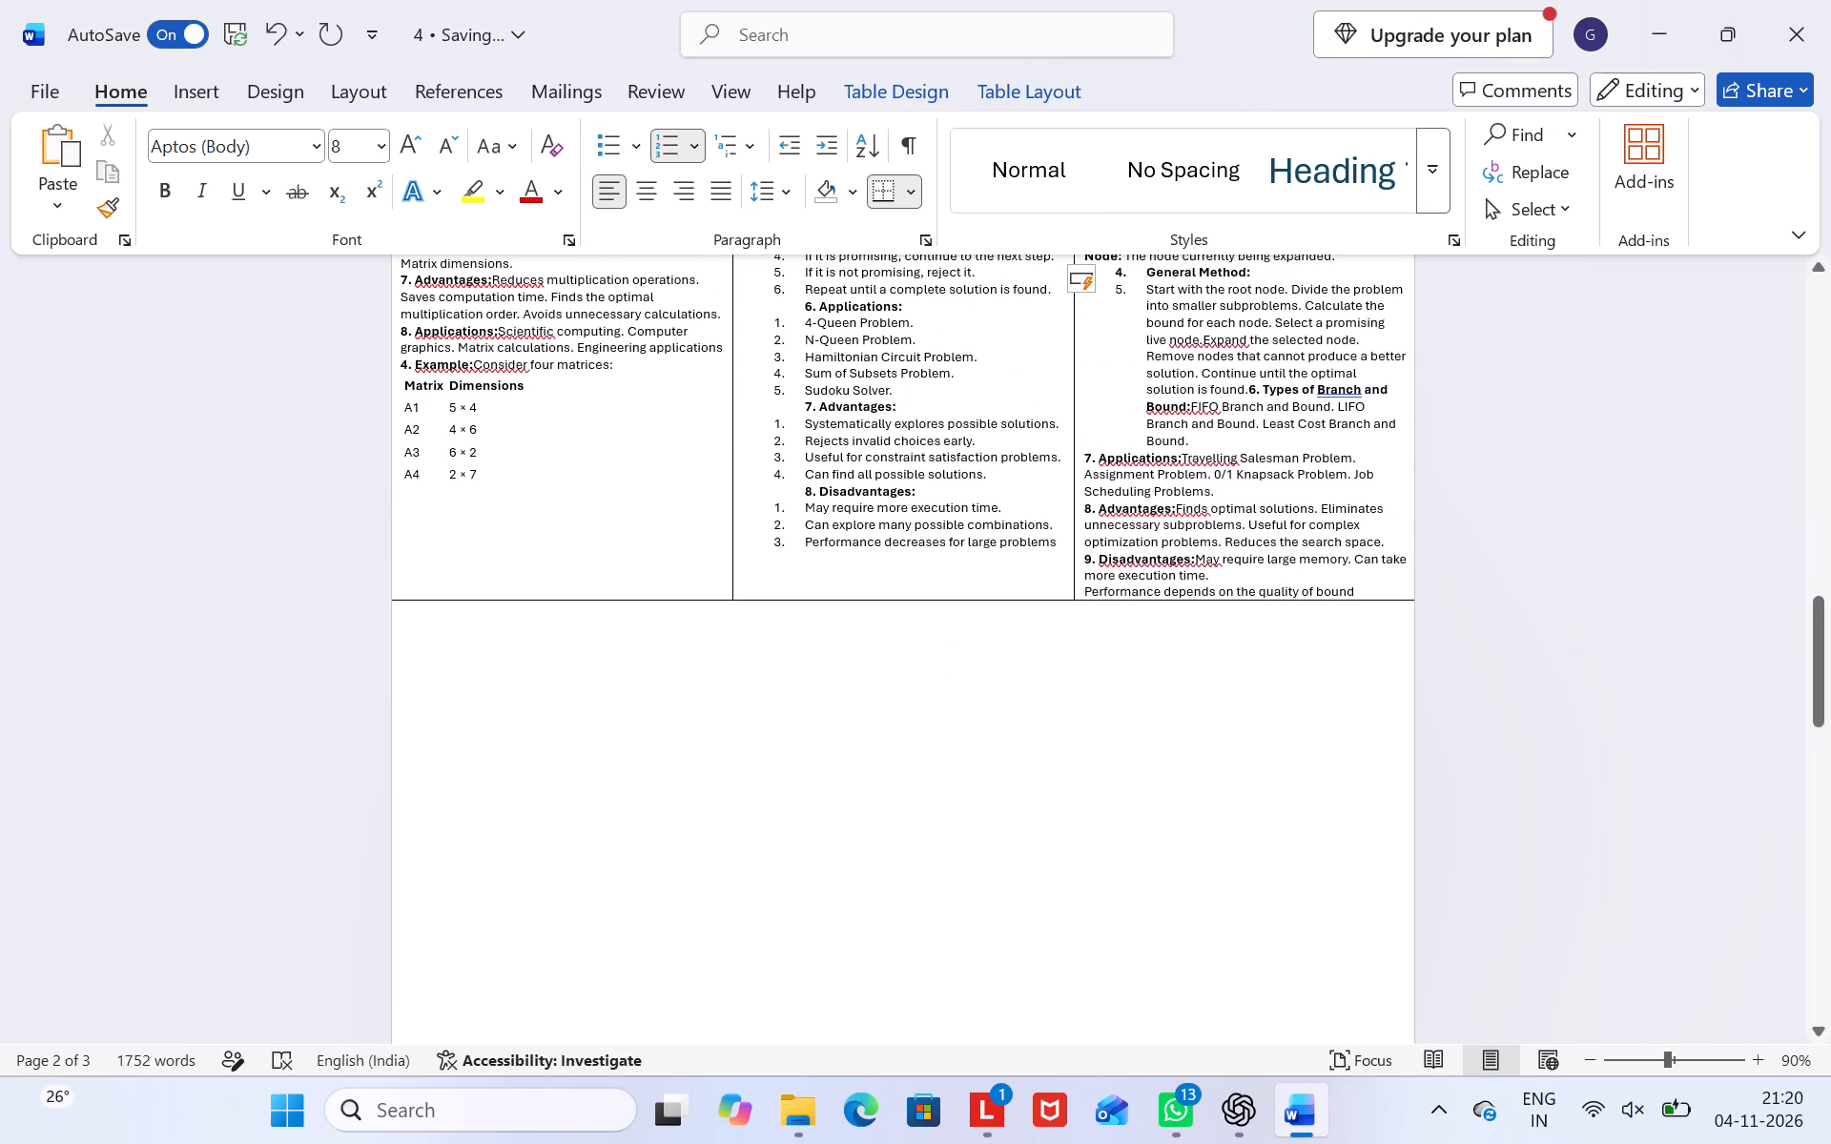
key("ctrl+z")
Look over the Q7 to Q9 answers and the table row beneath them.
scroll(1080, 632, "down", 1)
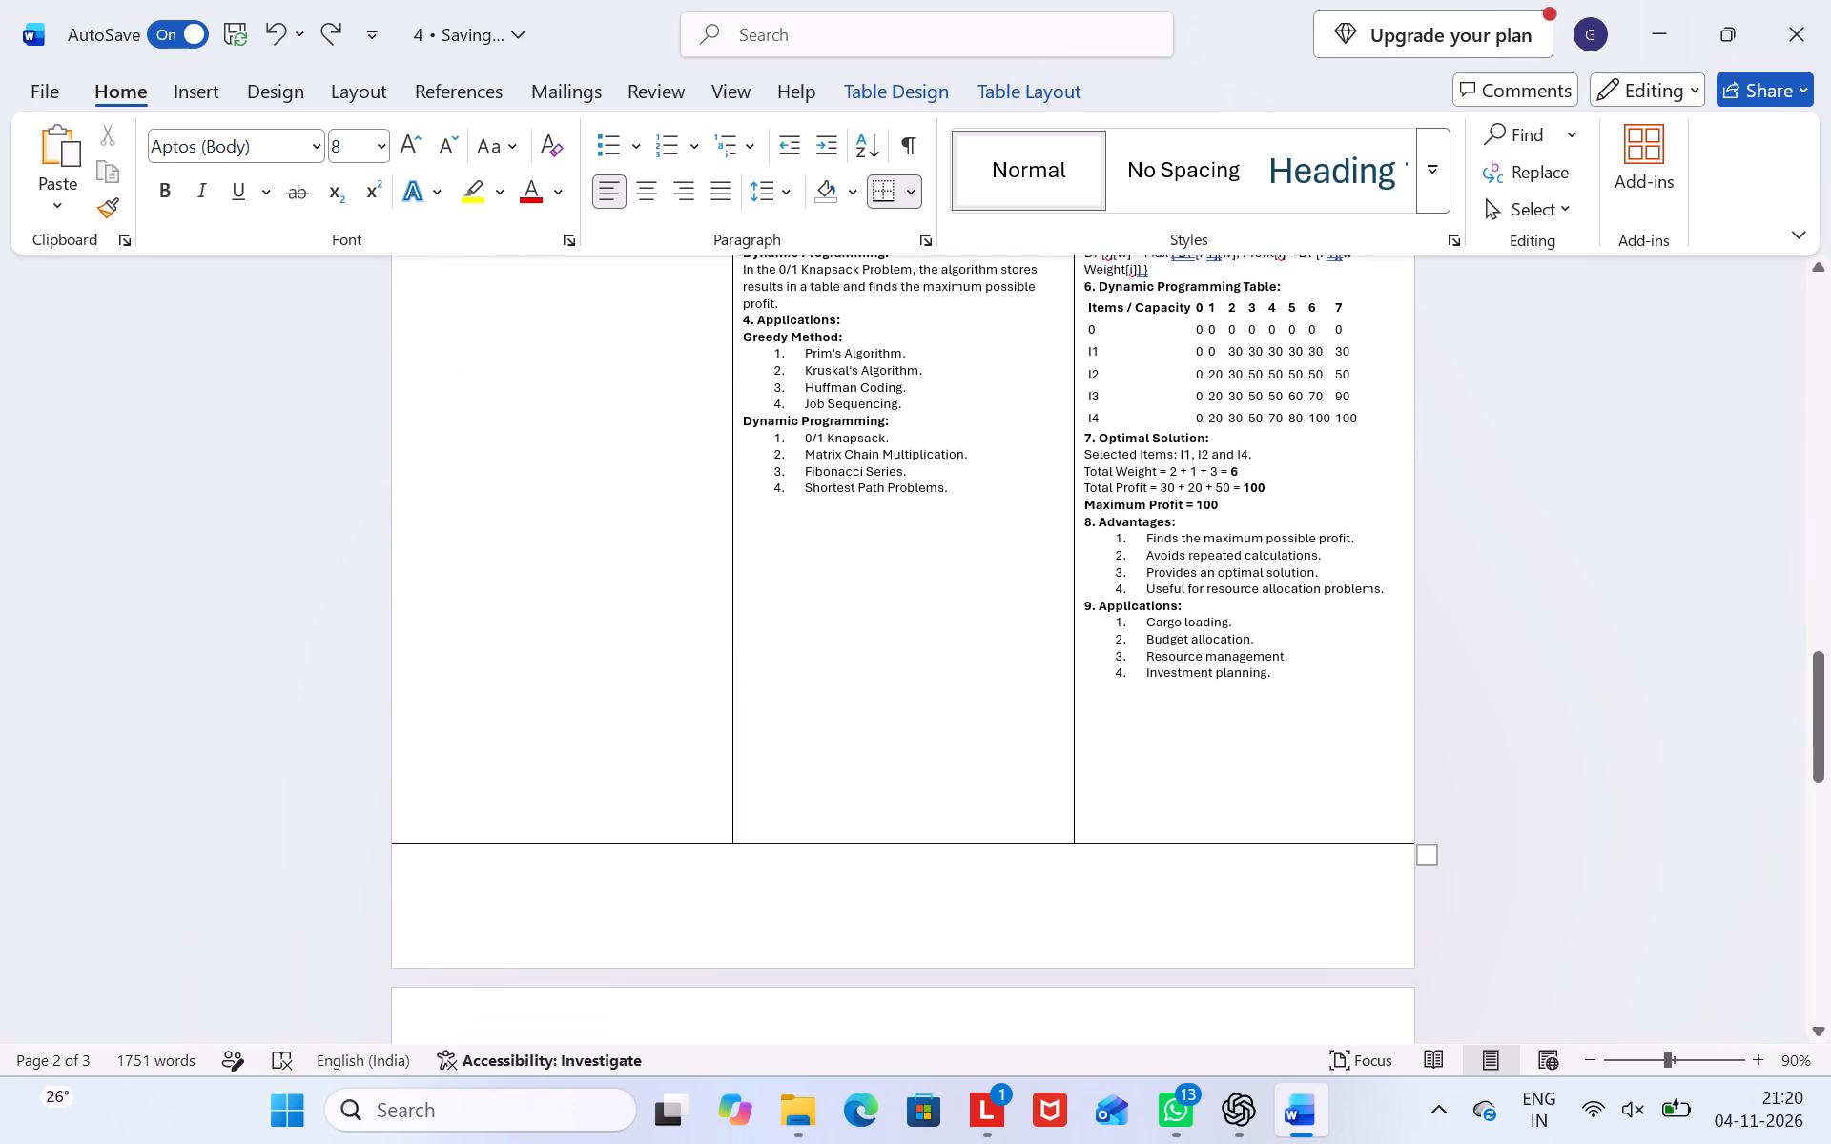
scroll(936, 640, "up", 3)
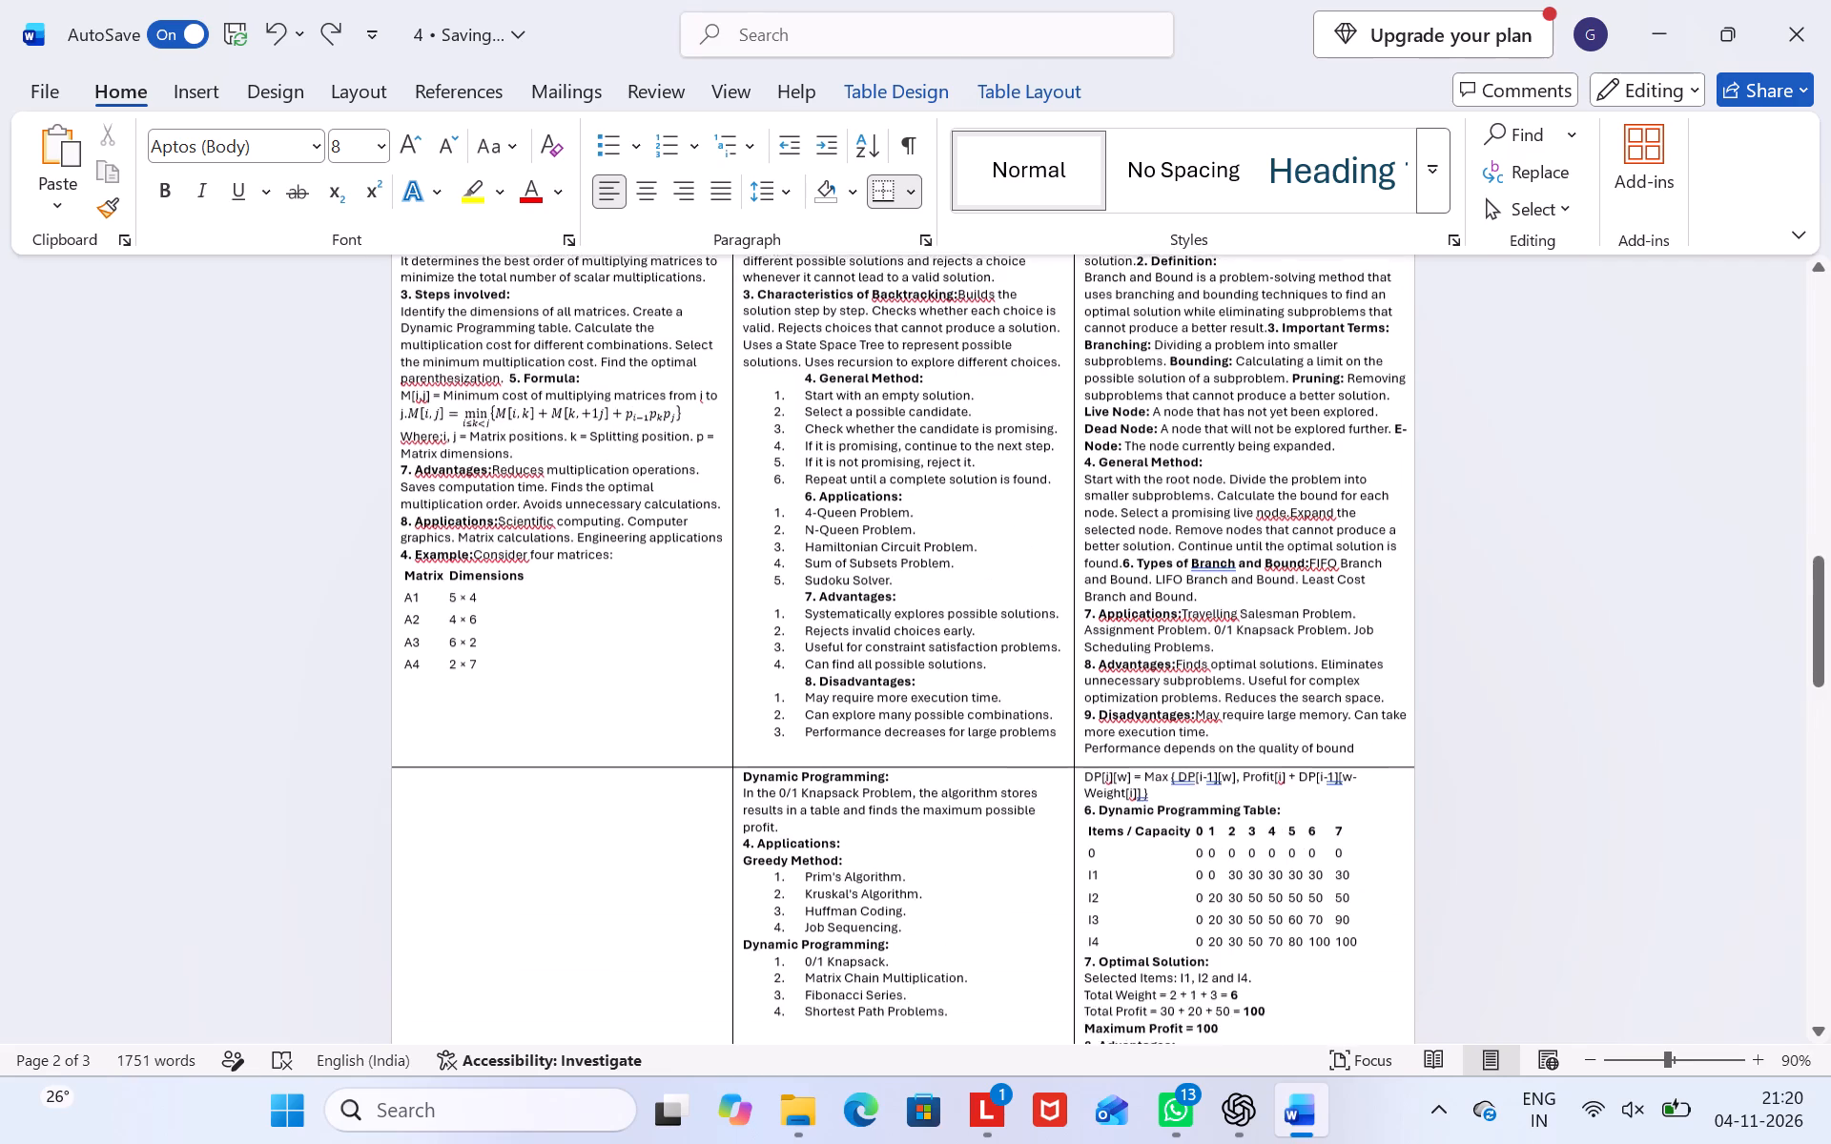
scroll(936, 640, "up", 2)
scroll(936, 640, "down", 4)
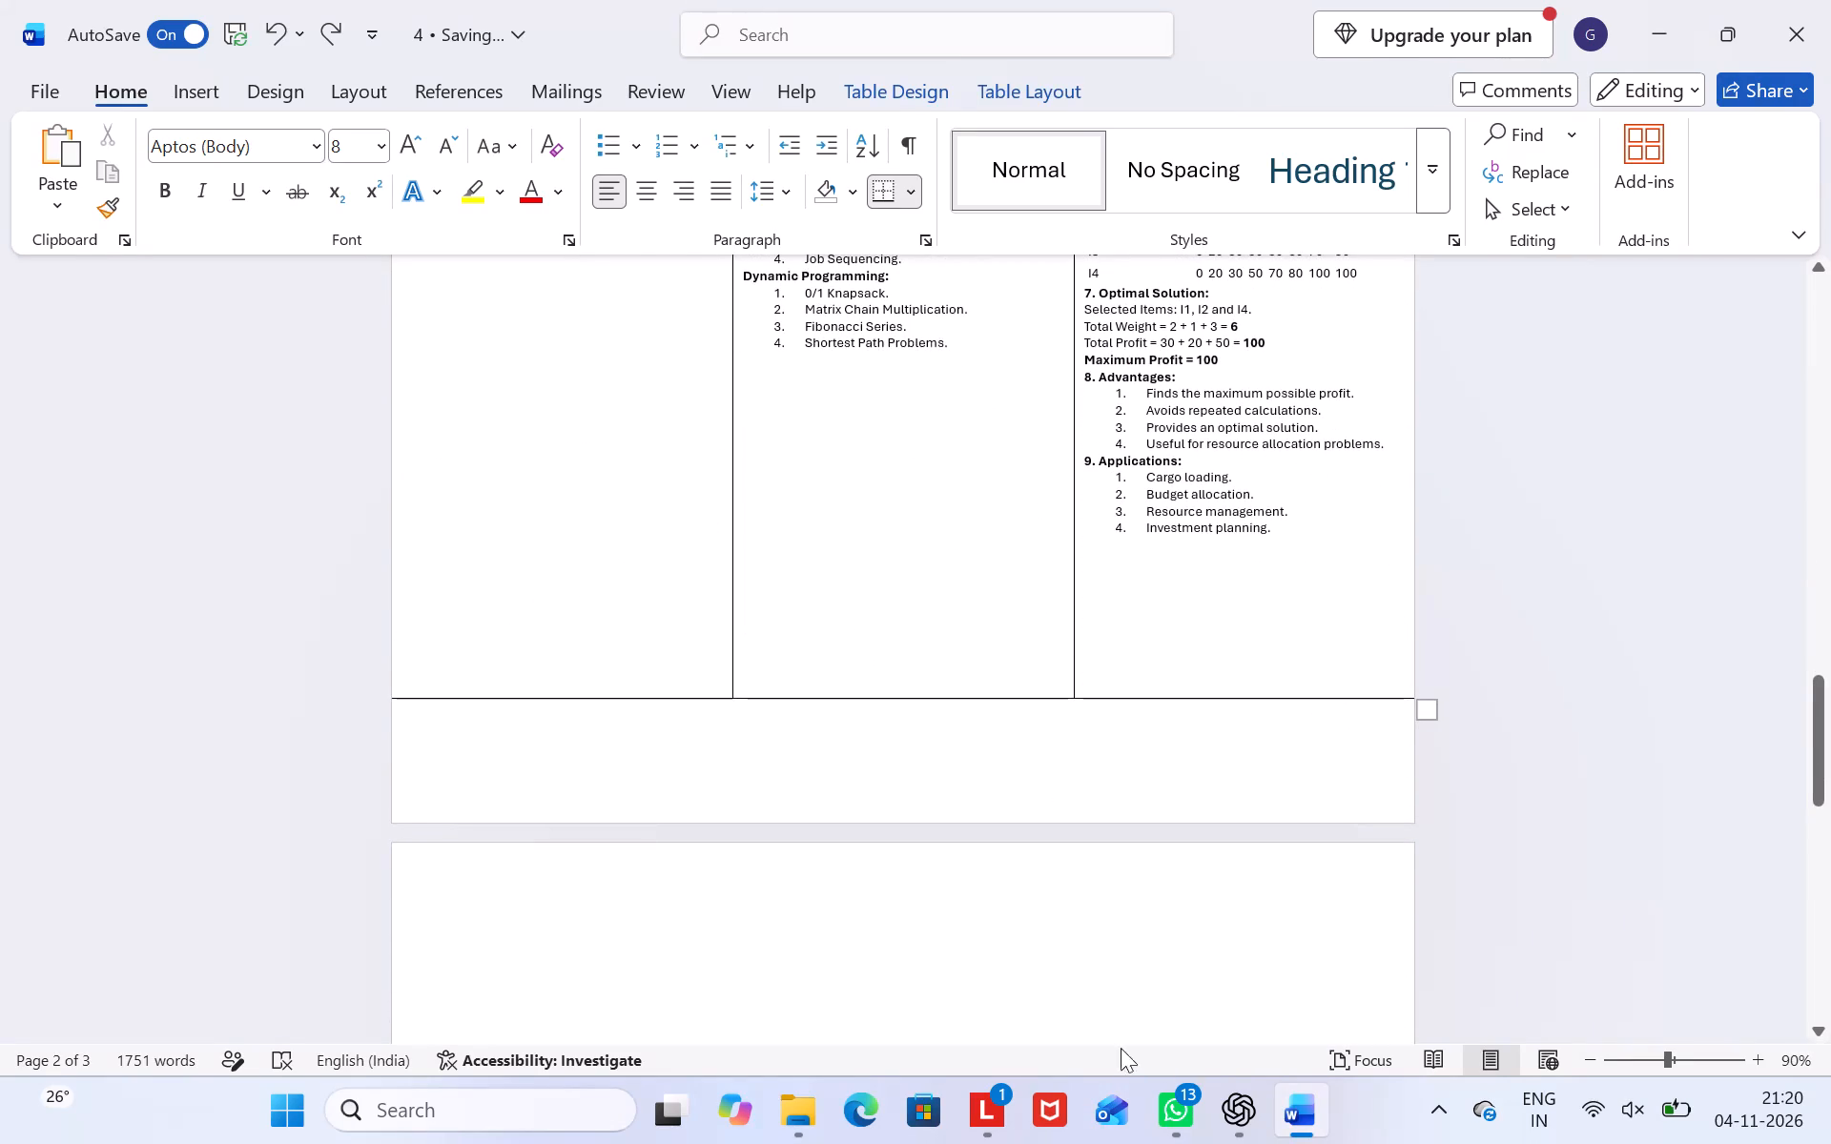
scroll(1059, 276, "up", 2)
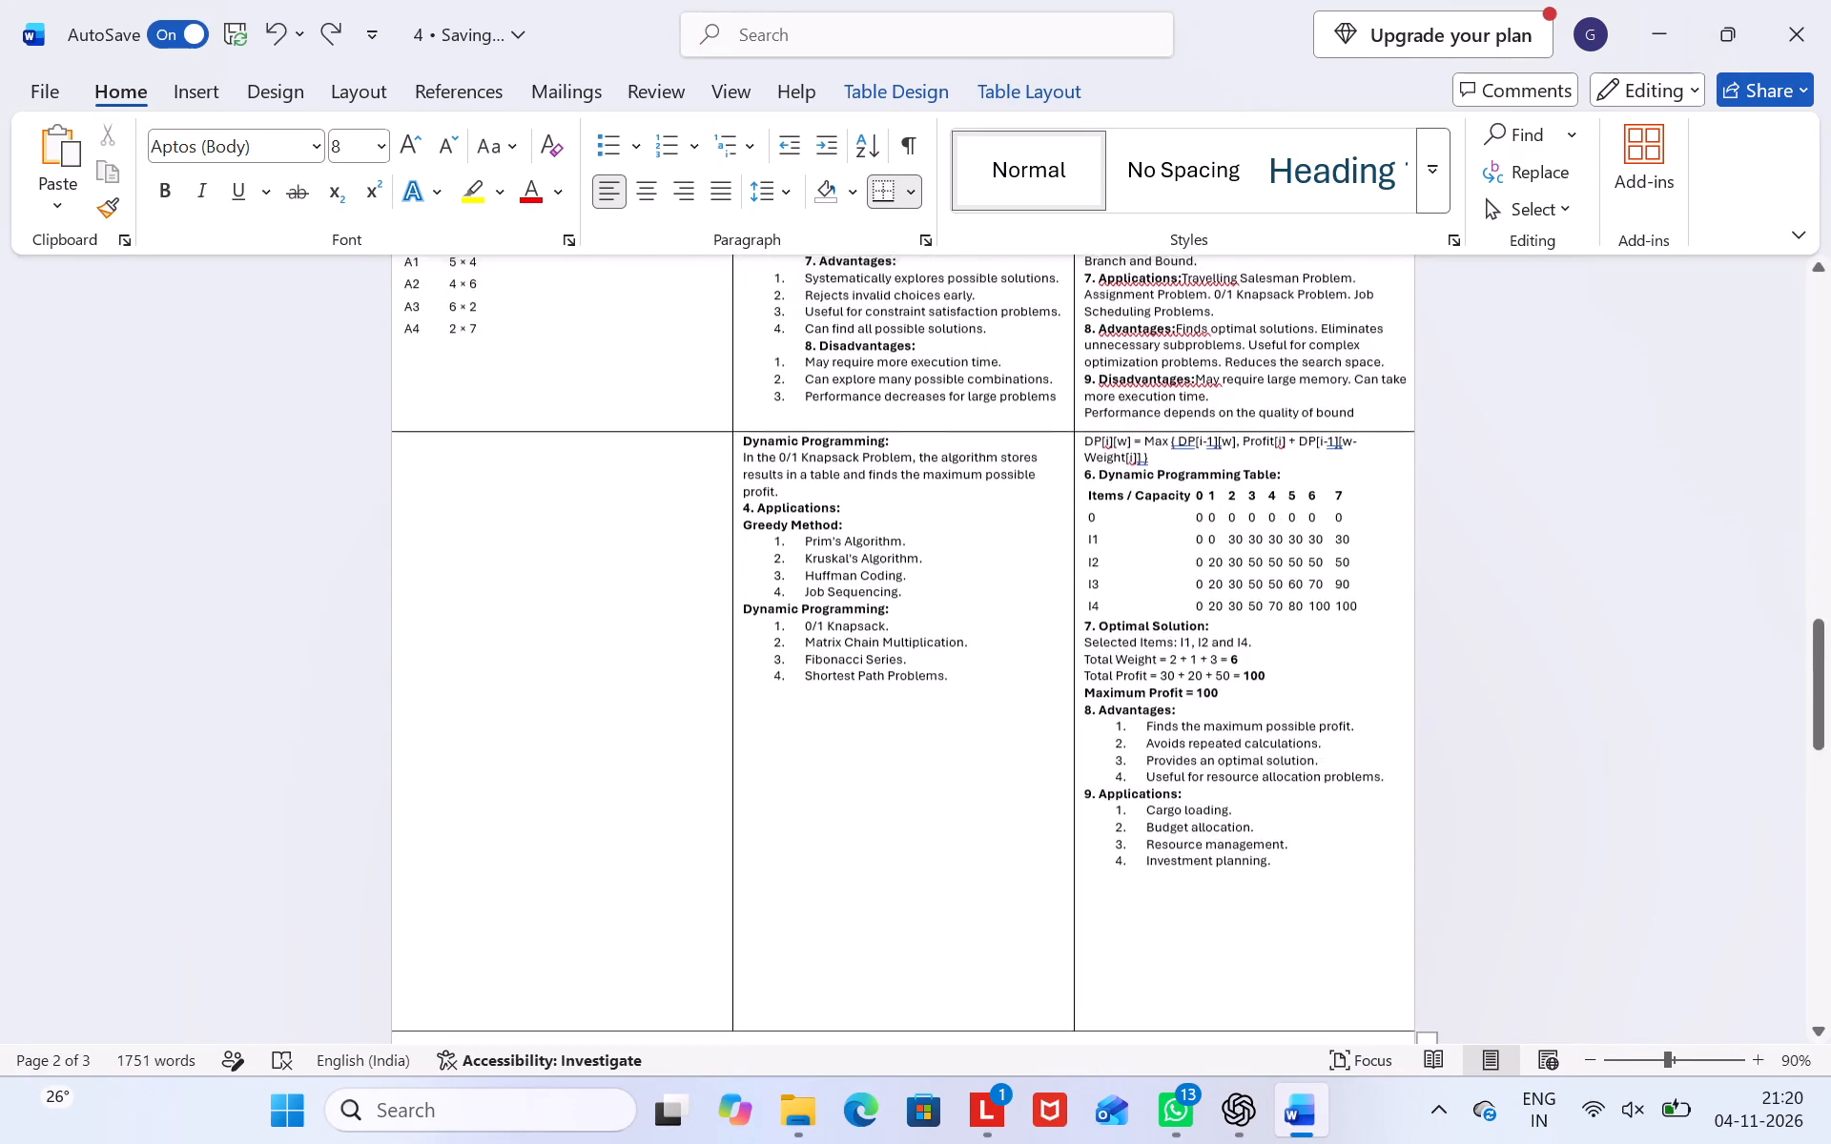
scroll(1059, 276, "up", 5)
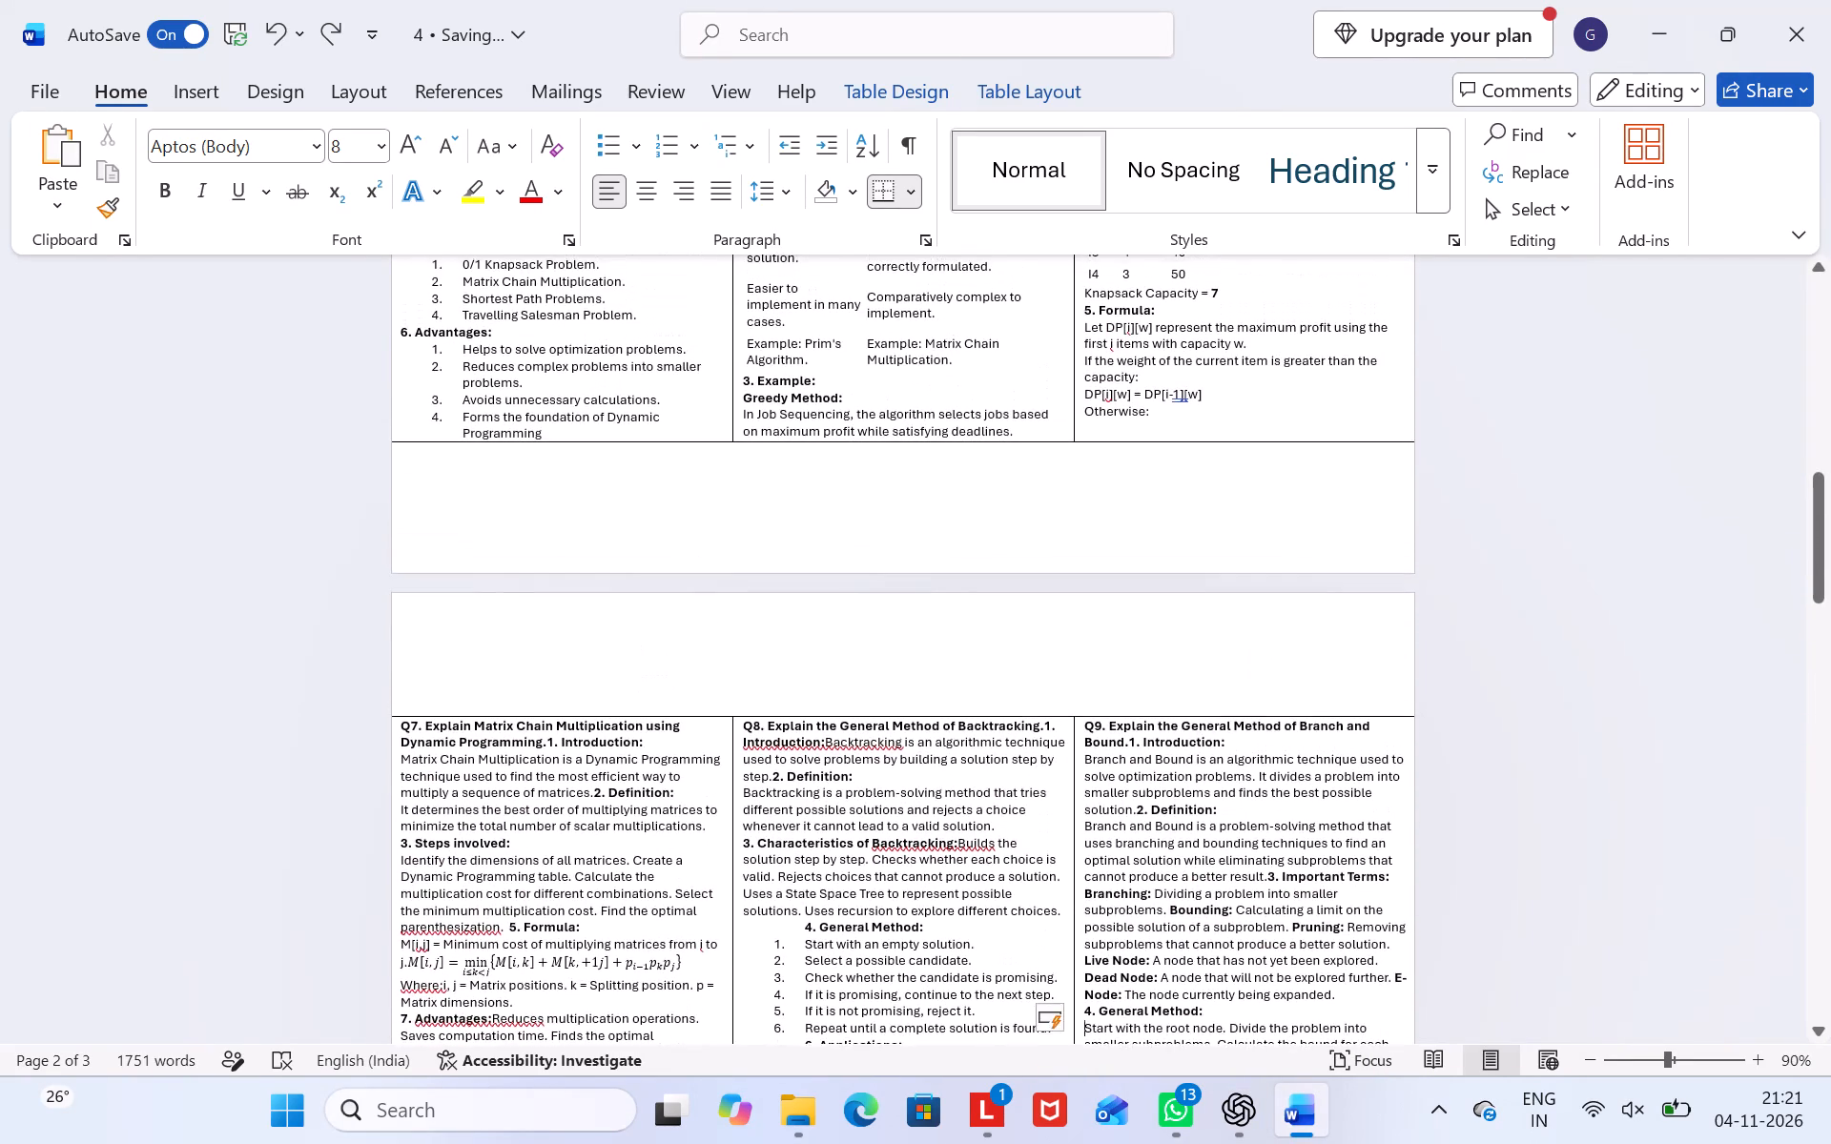
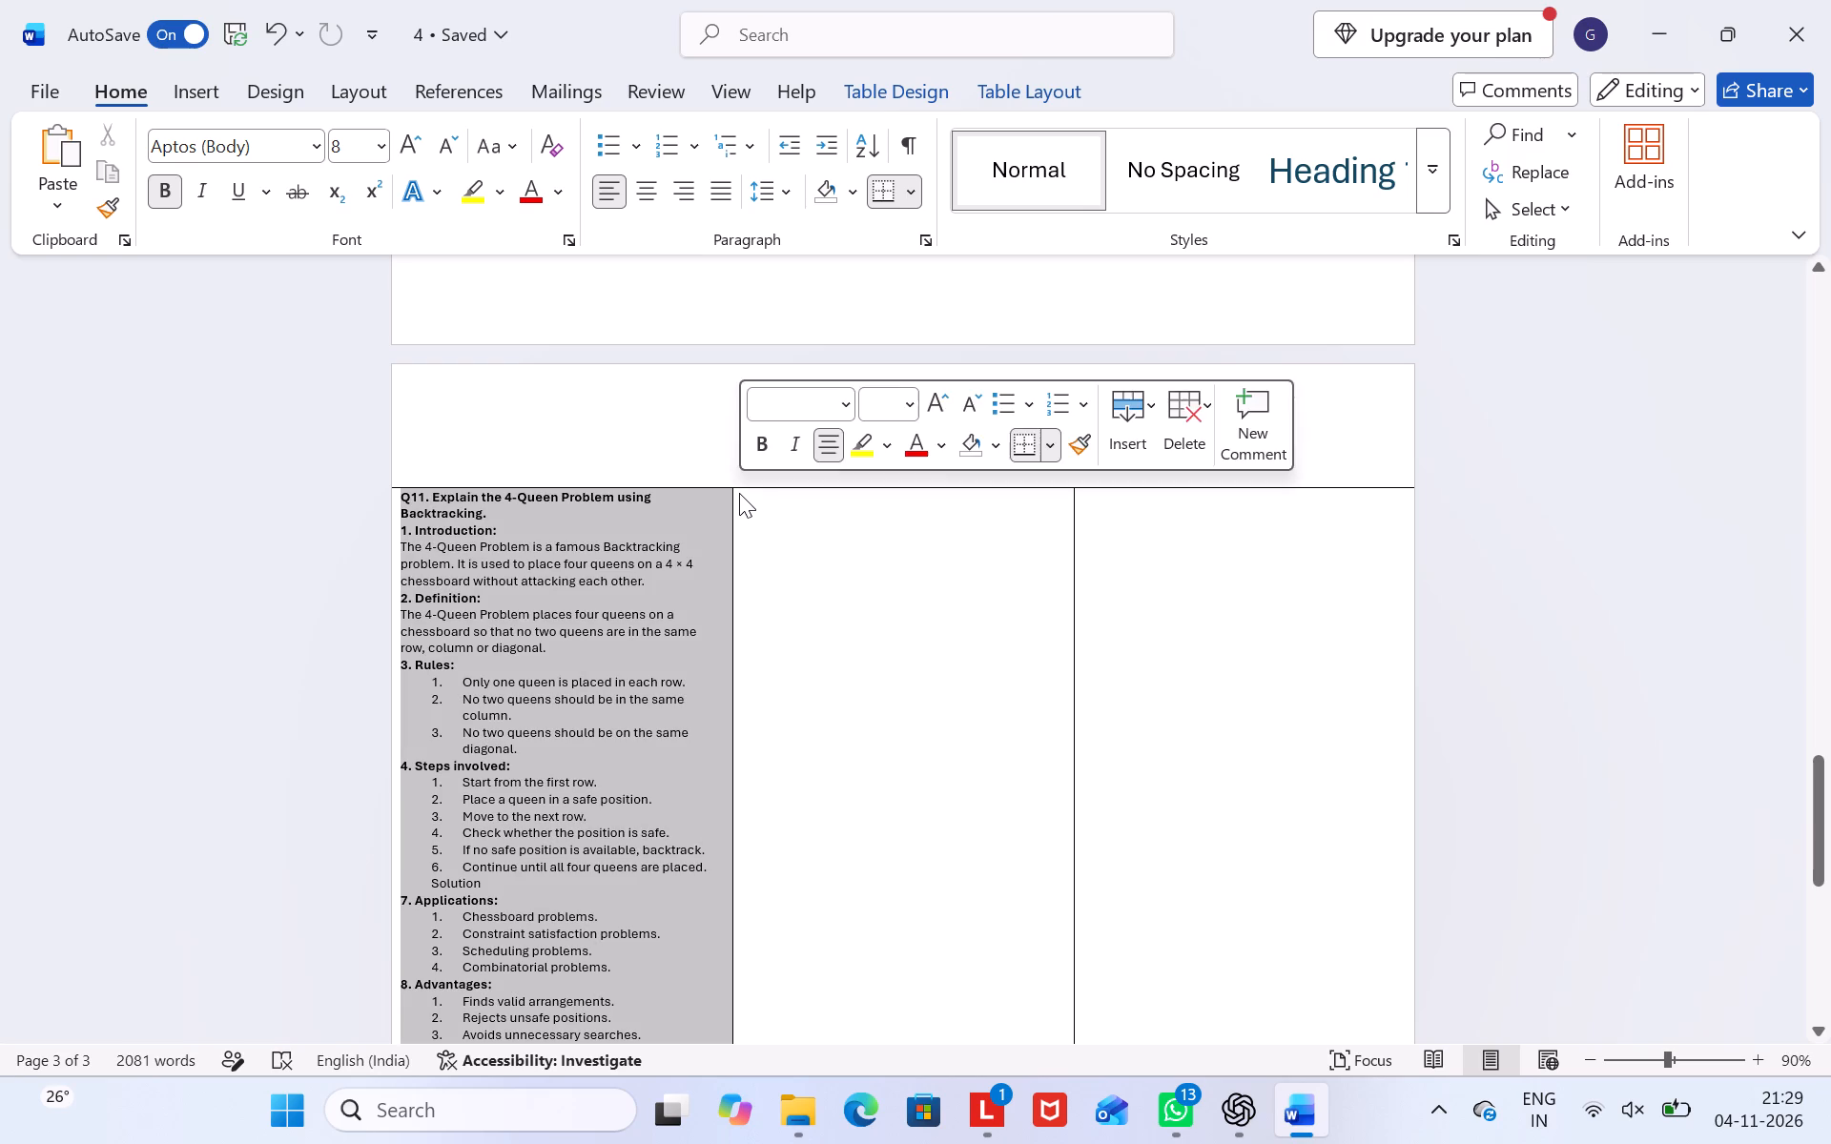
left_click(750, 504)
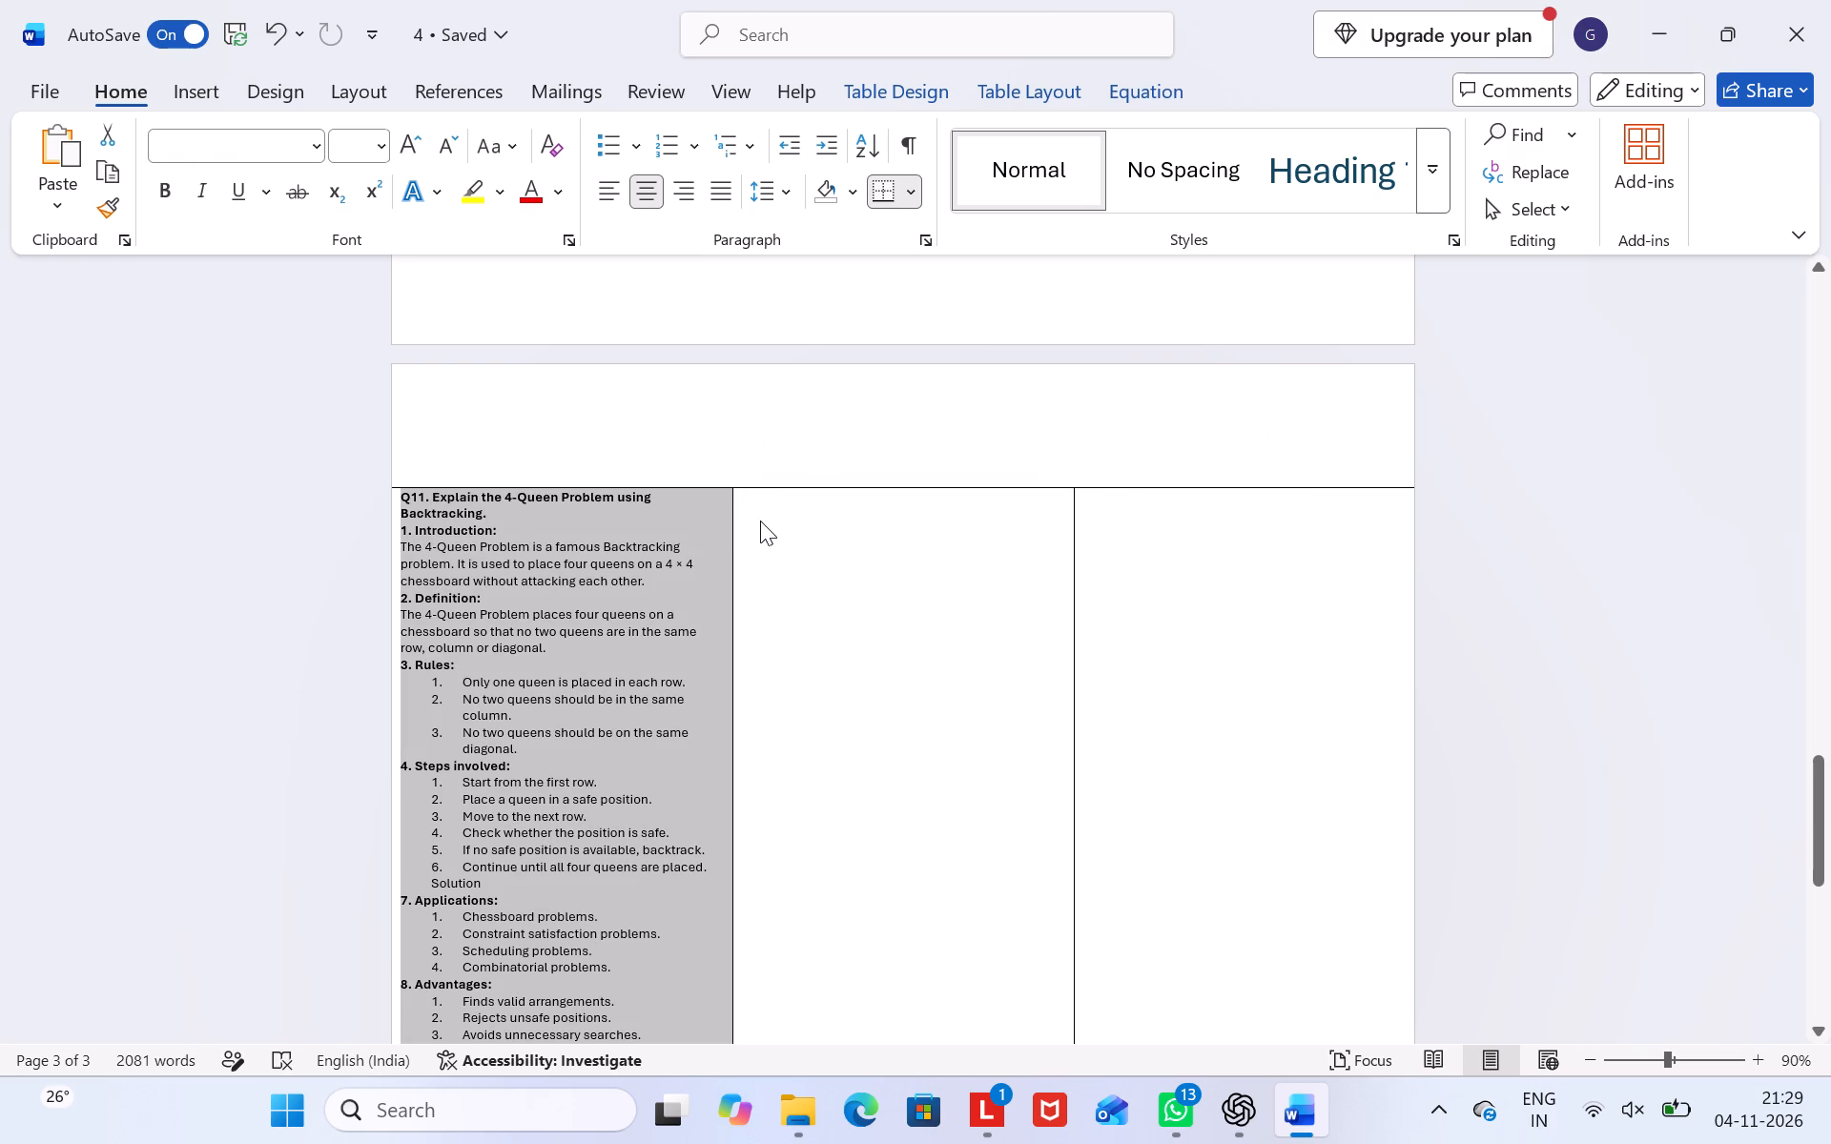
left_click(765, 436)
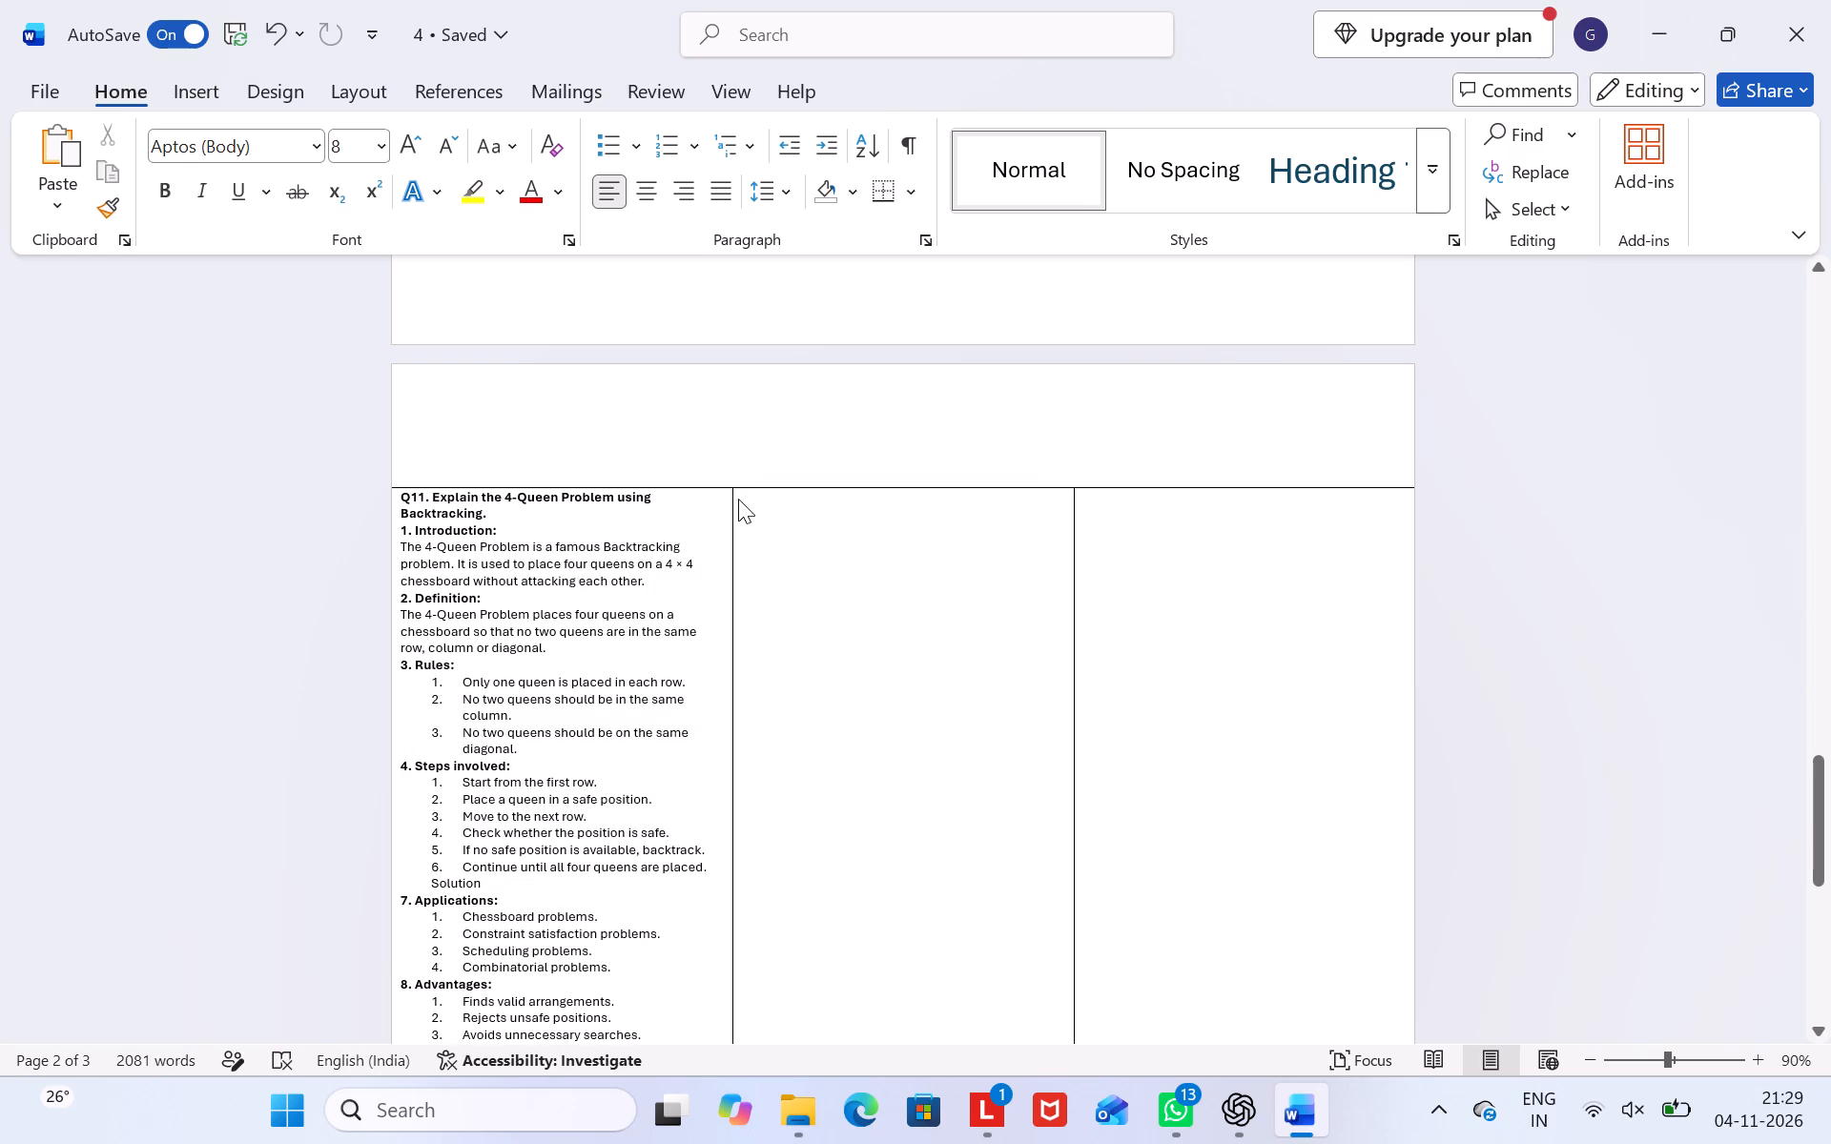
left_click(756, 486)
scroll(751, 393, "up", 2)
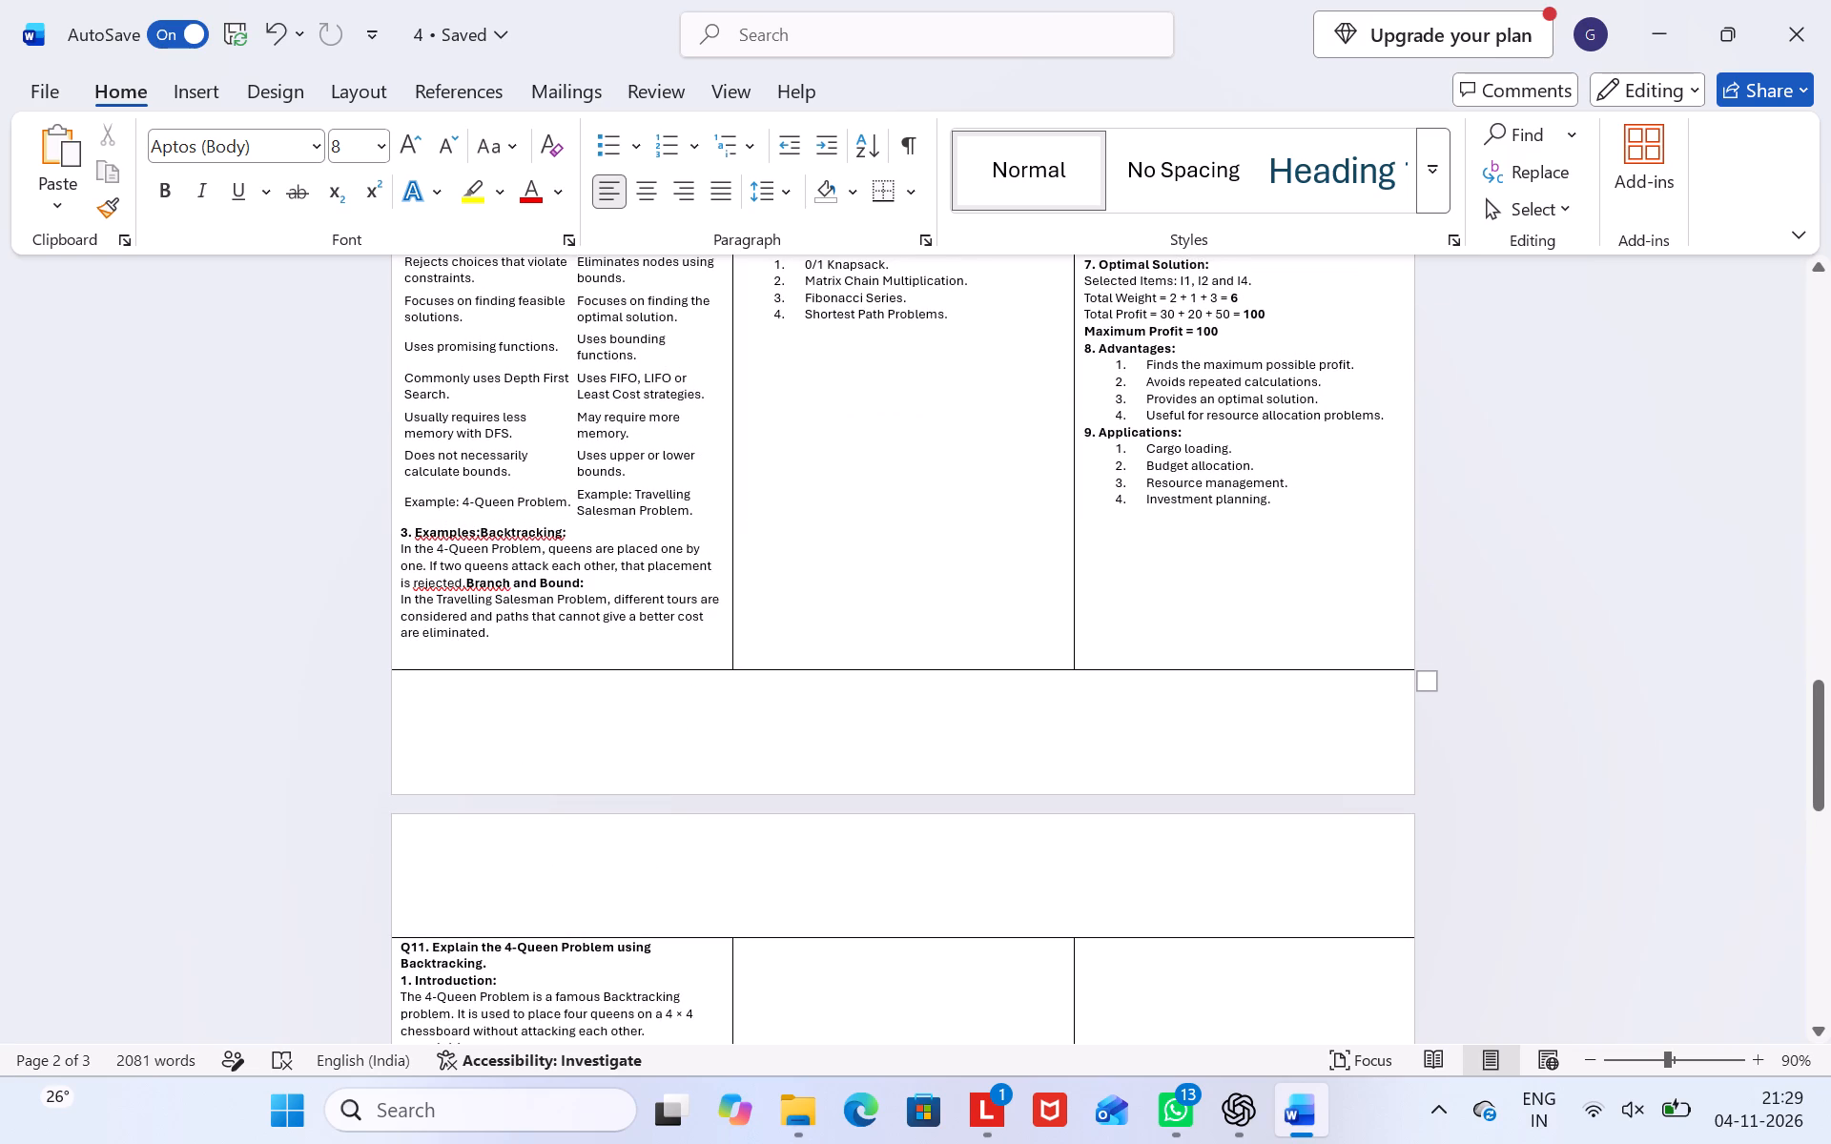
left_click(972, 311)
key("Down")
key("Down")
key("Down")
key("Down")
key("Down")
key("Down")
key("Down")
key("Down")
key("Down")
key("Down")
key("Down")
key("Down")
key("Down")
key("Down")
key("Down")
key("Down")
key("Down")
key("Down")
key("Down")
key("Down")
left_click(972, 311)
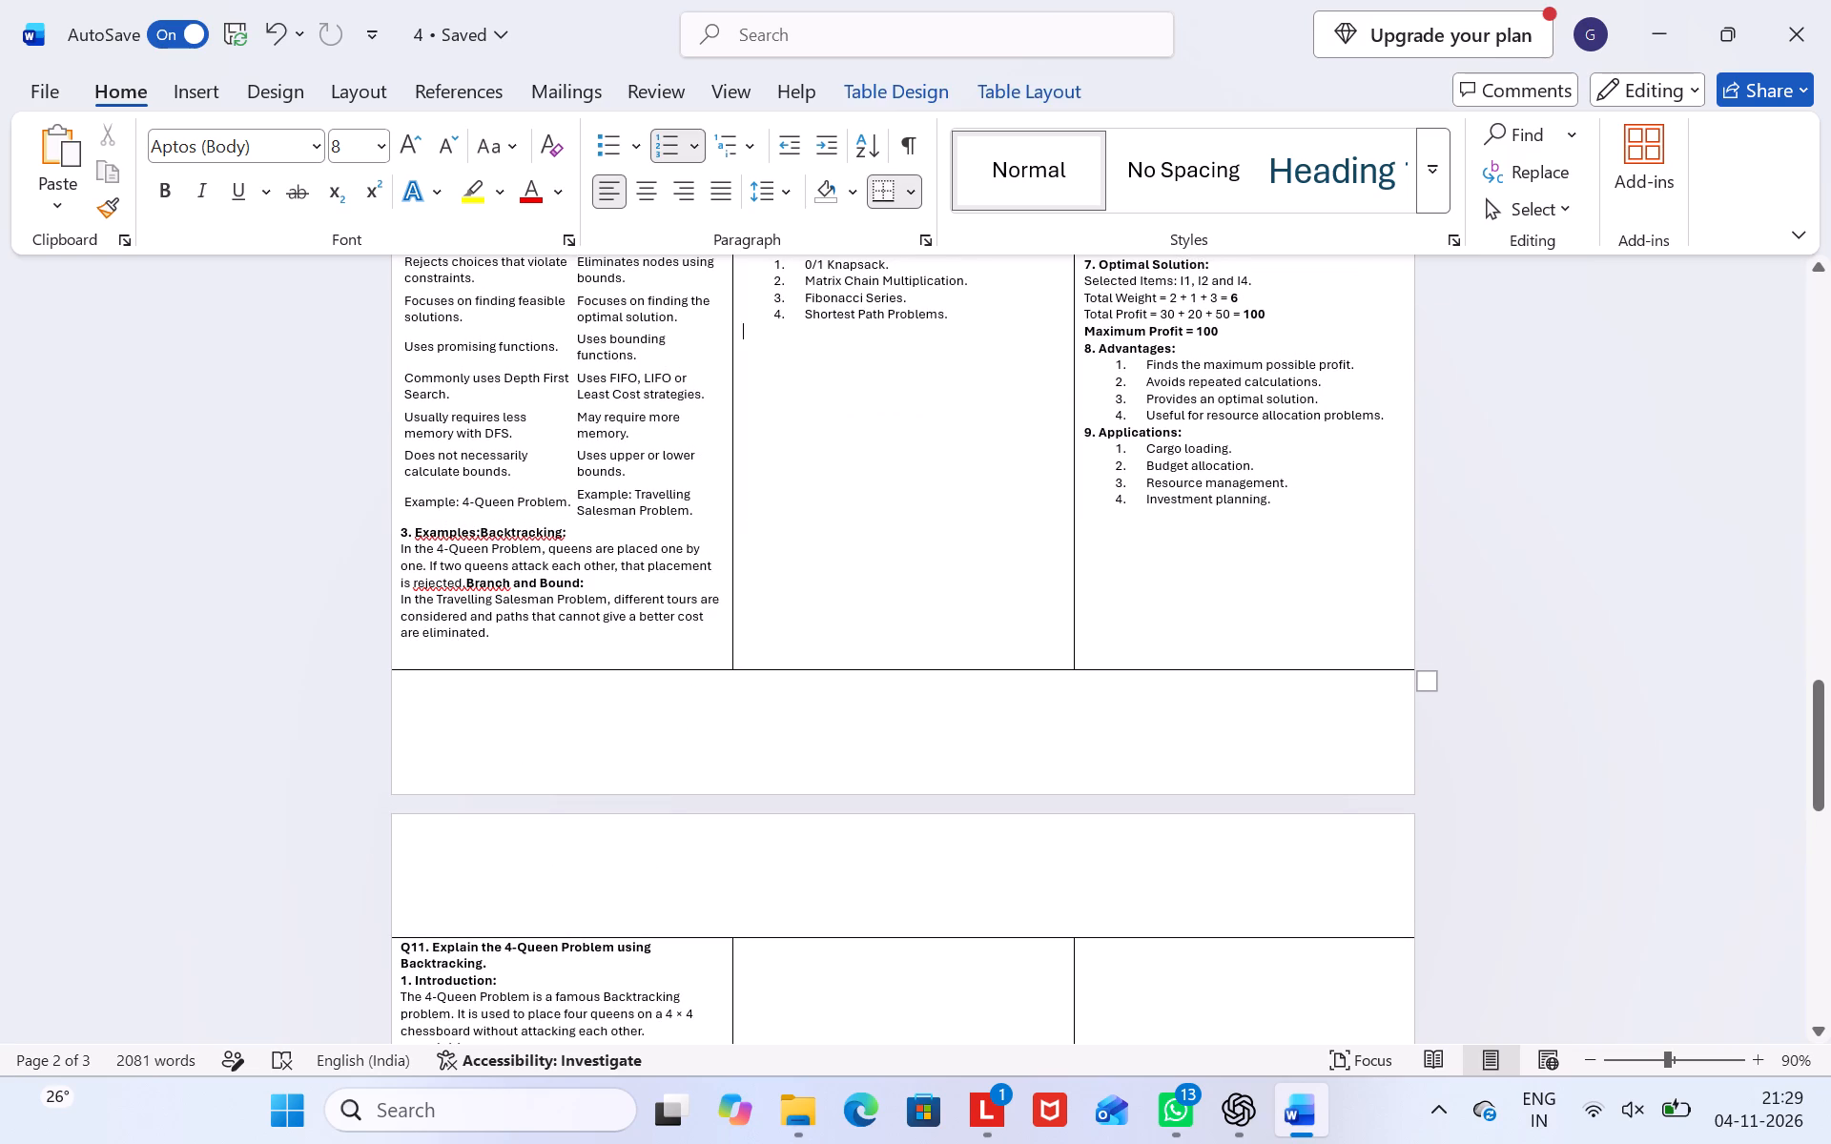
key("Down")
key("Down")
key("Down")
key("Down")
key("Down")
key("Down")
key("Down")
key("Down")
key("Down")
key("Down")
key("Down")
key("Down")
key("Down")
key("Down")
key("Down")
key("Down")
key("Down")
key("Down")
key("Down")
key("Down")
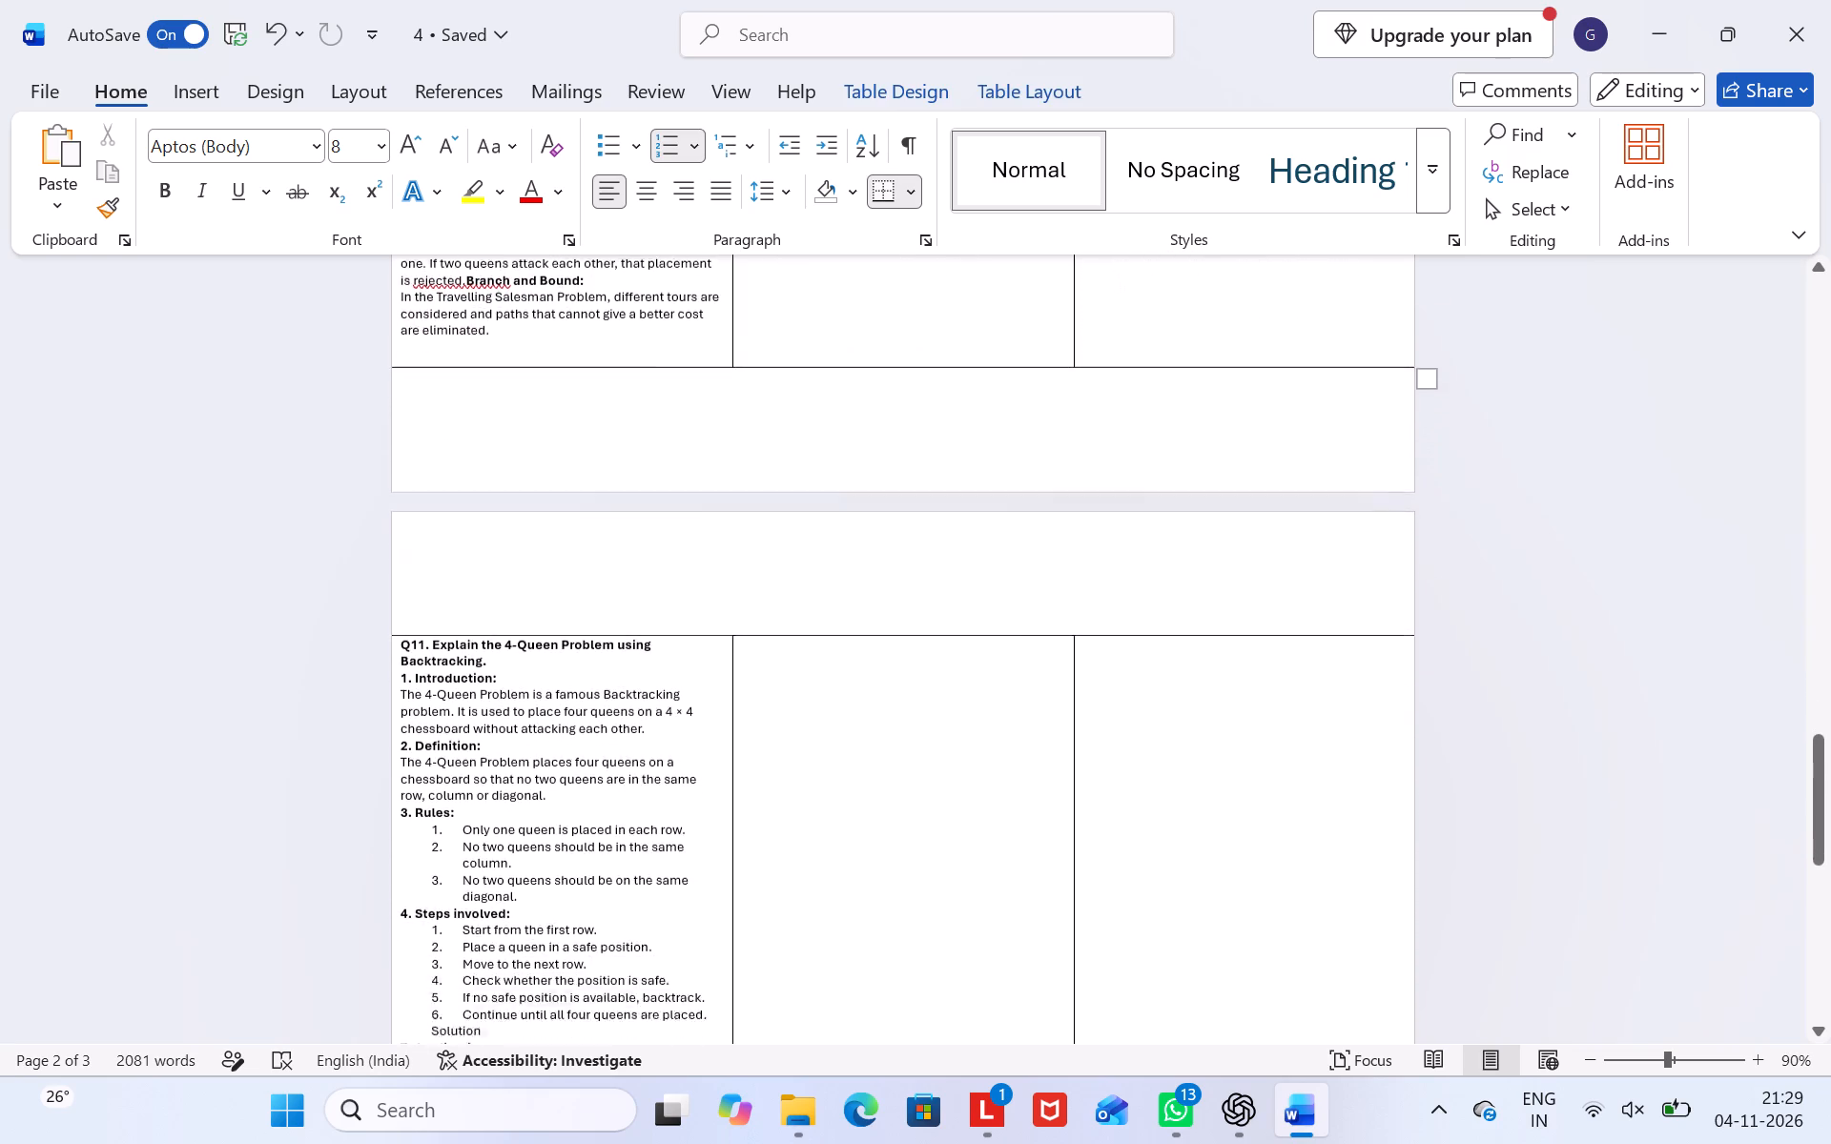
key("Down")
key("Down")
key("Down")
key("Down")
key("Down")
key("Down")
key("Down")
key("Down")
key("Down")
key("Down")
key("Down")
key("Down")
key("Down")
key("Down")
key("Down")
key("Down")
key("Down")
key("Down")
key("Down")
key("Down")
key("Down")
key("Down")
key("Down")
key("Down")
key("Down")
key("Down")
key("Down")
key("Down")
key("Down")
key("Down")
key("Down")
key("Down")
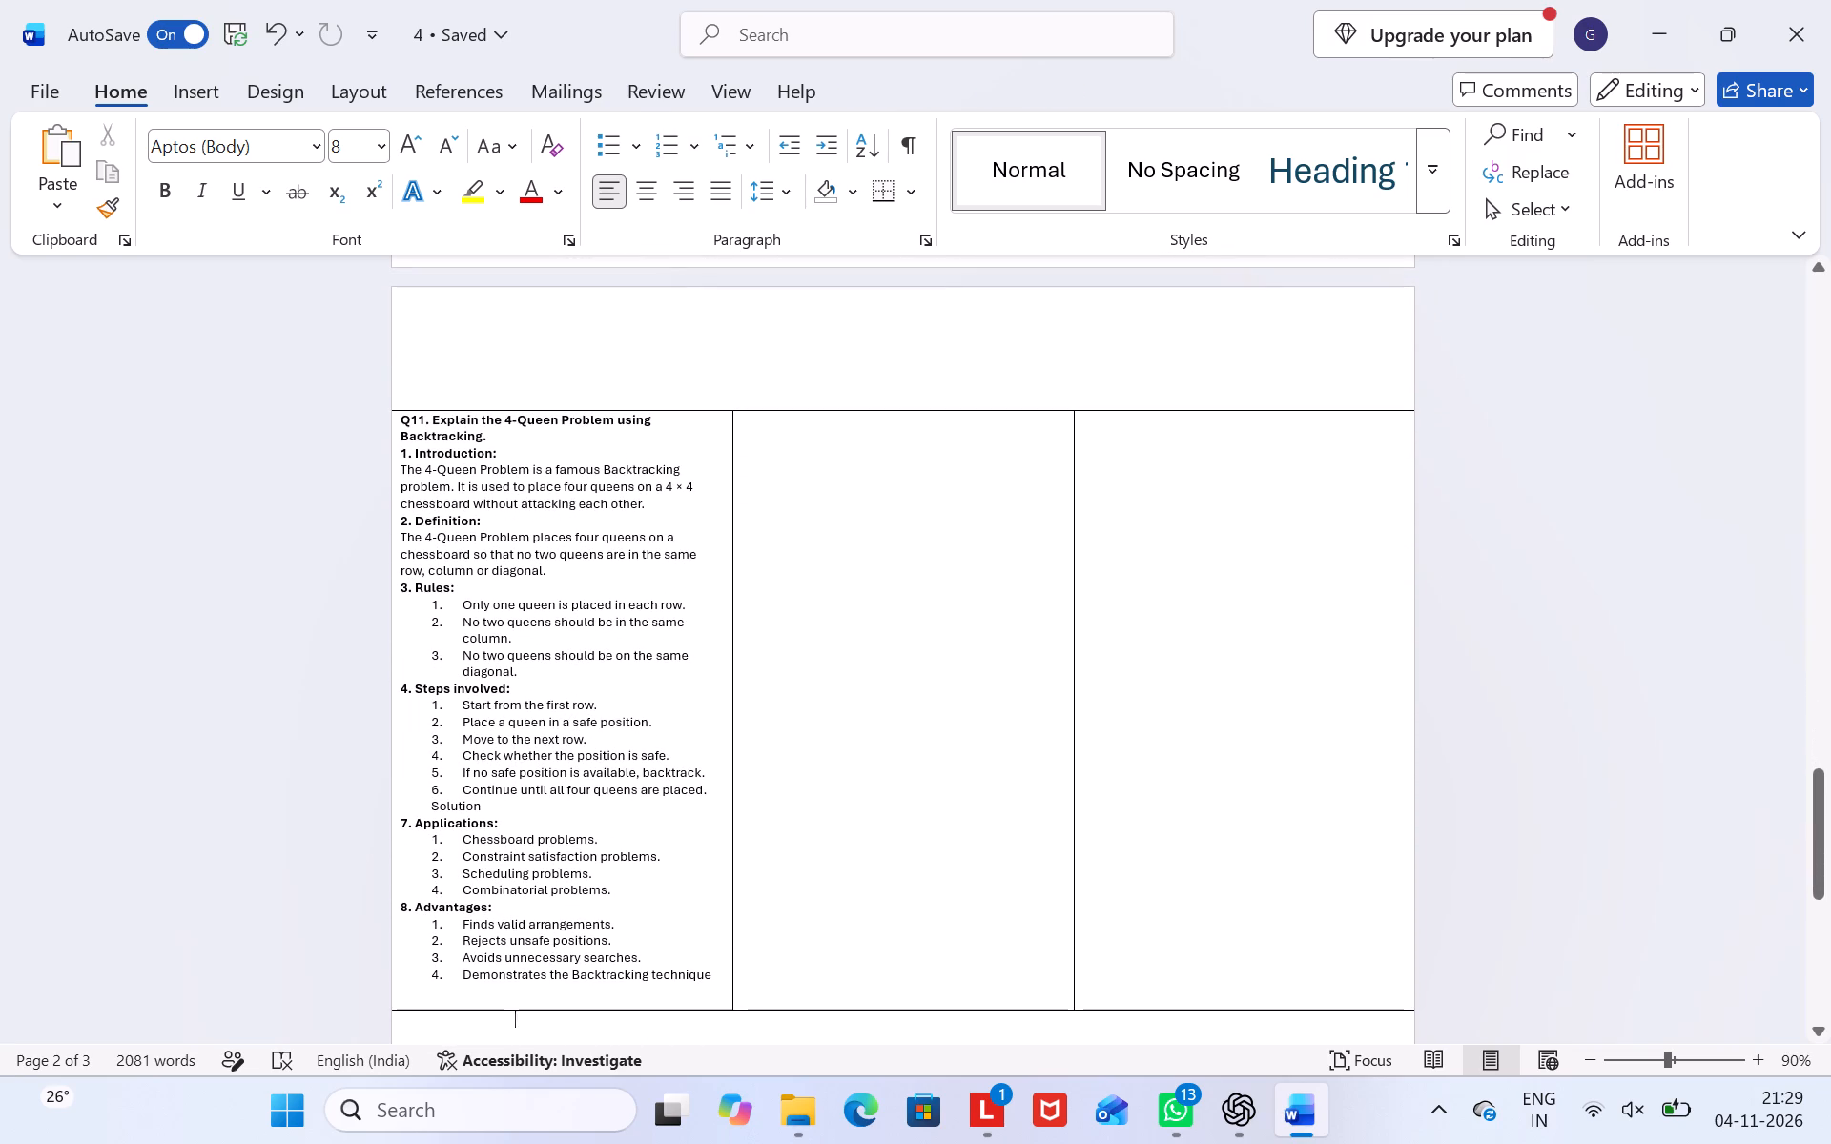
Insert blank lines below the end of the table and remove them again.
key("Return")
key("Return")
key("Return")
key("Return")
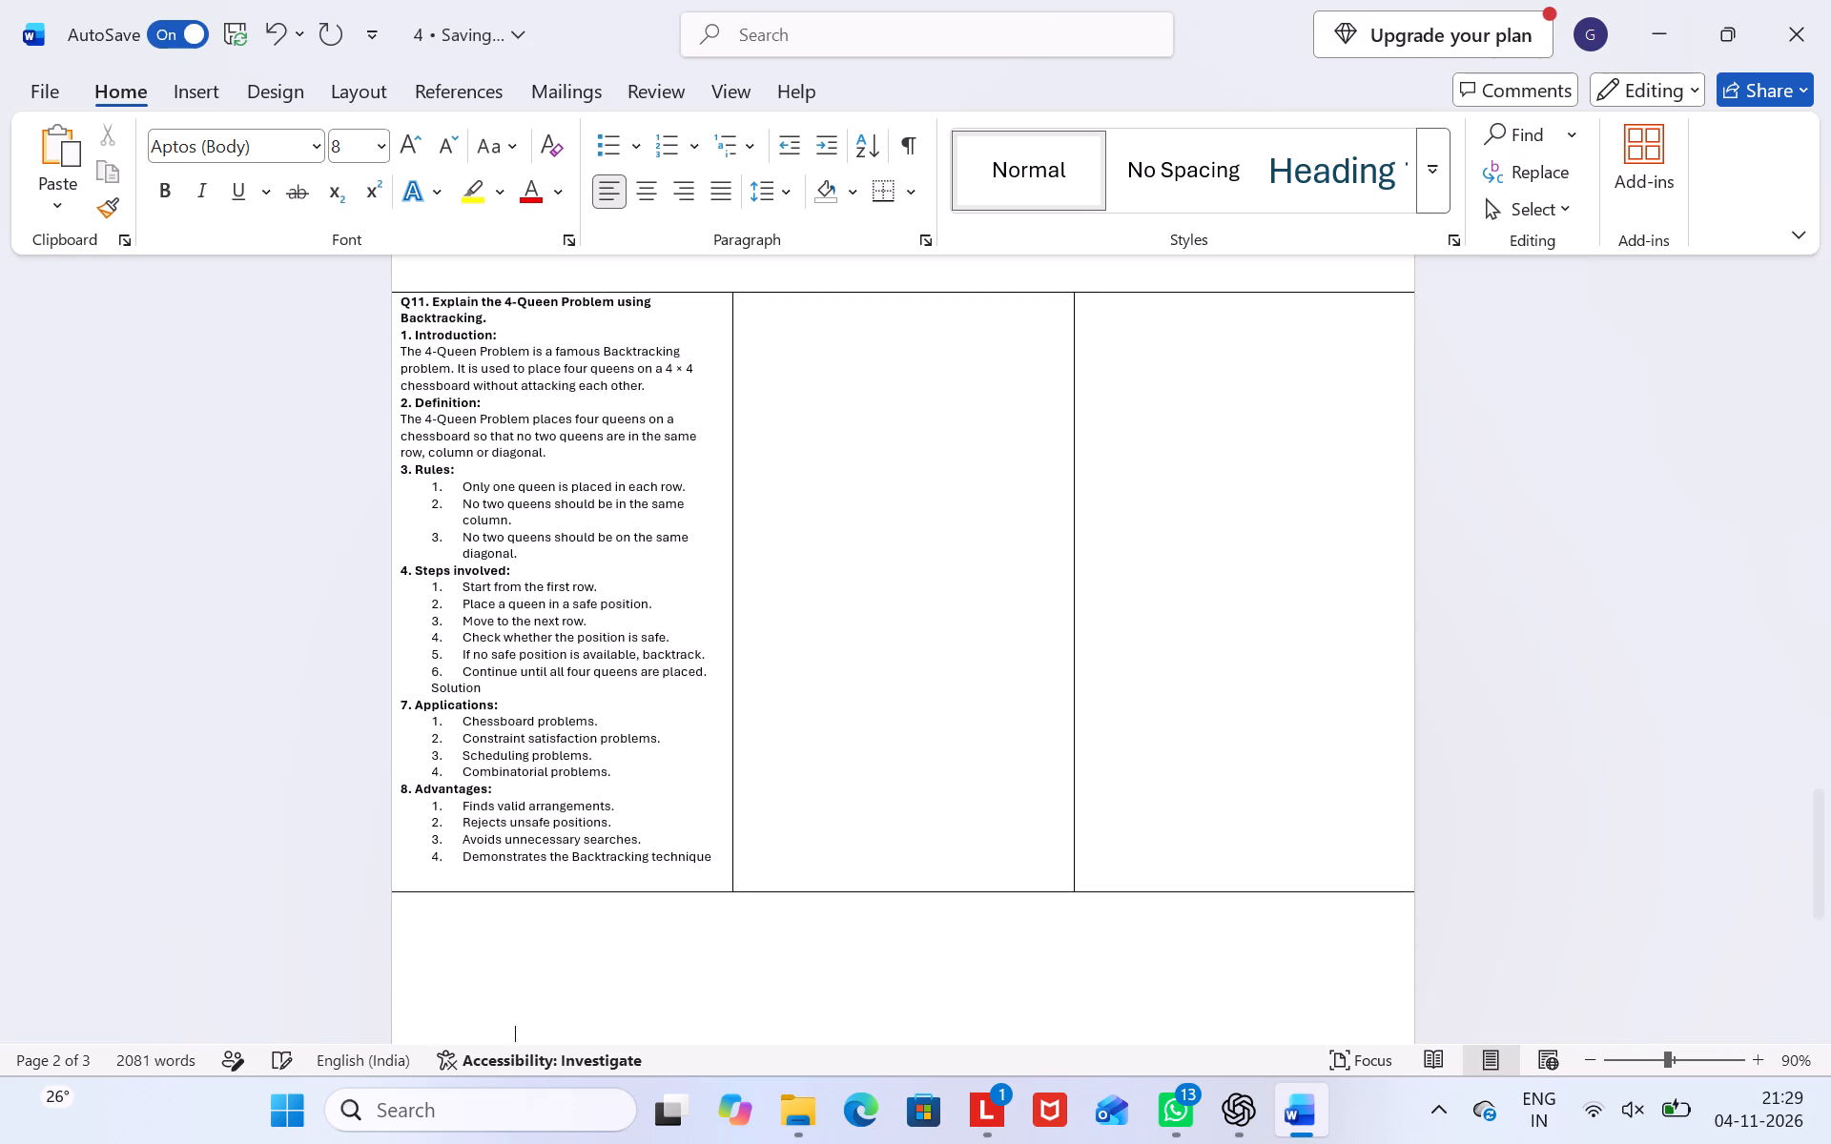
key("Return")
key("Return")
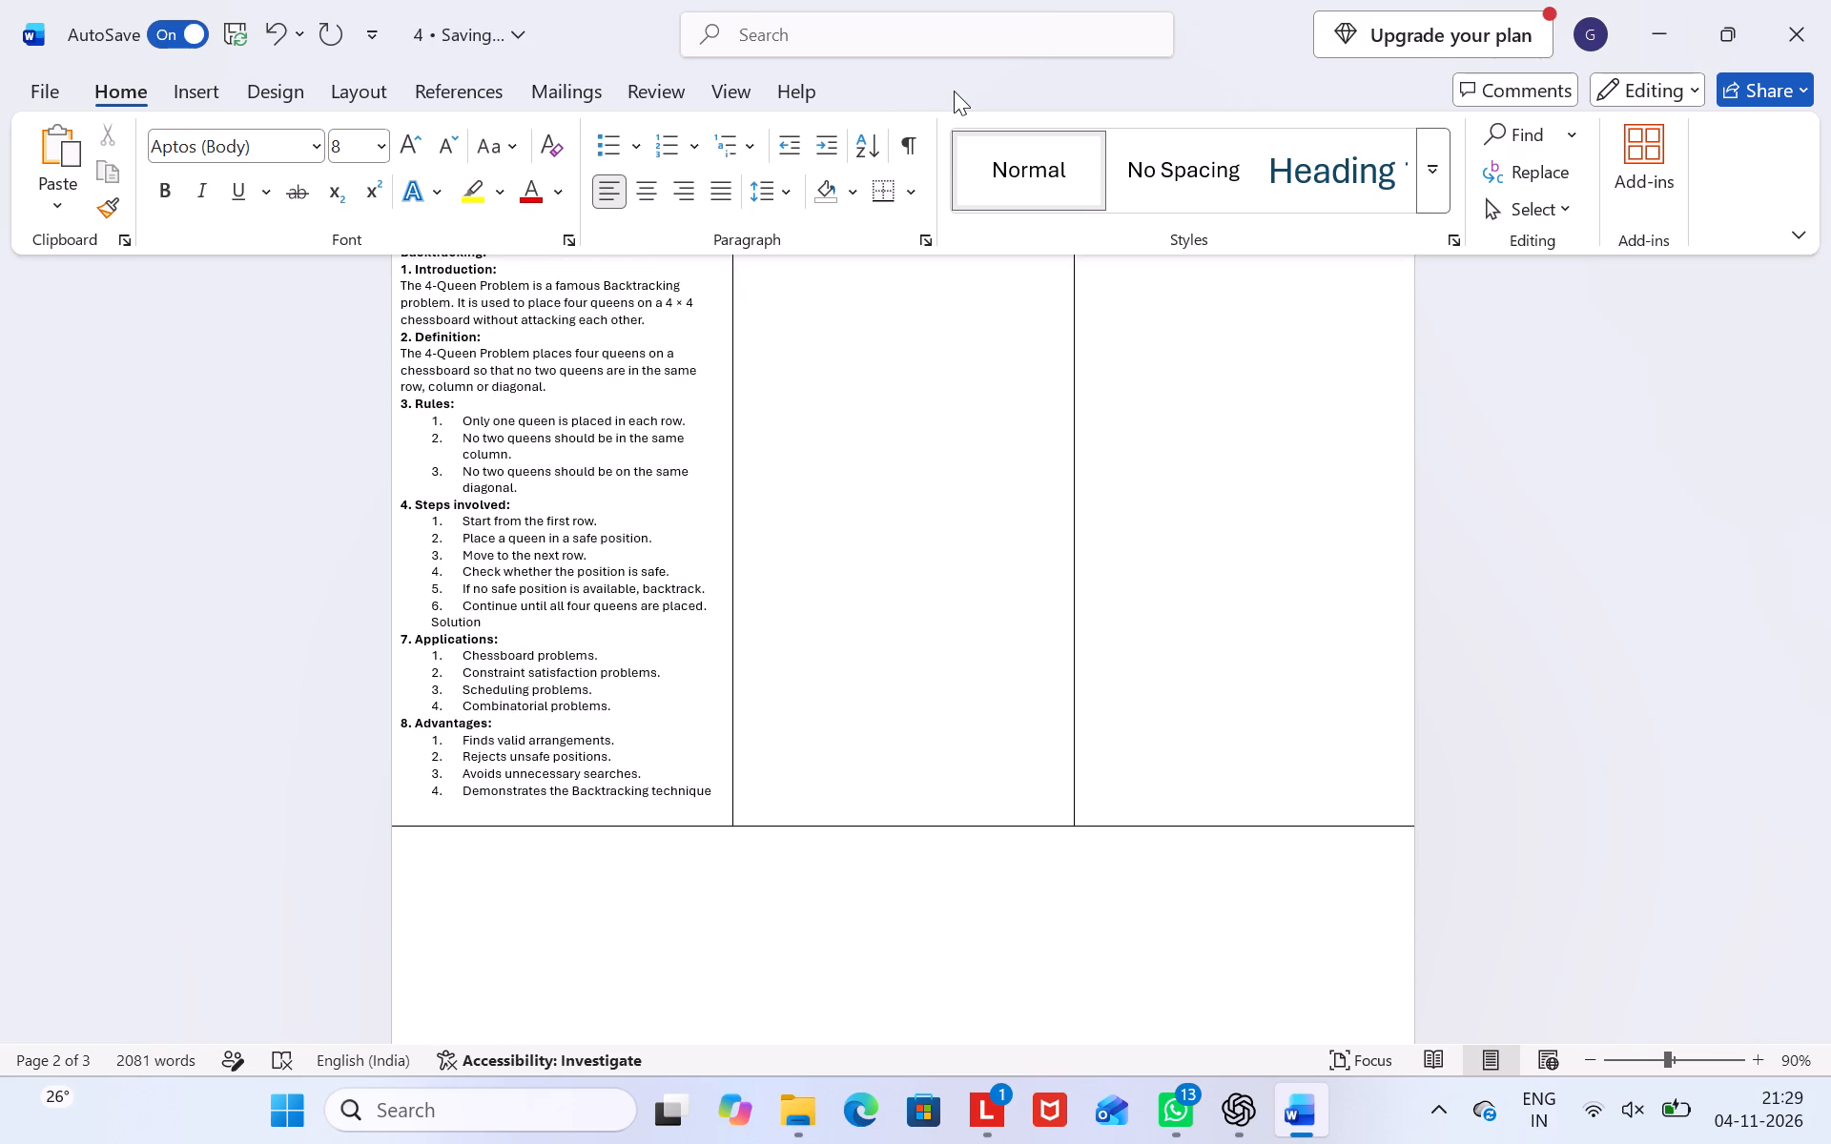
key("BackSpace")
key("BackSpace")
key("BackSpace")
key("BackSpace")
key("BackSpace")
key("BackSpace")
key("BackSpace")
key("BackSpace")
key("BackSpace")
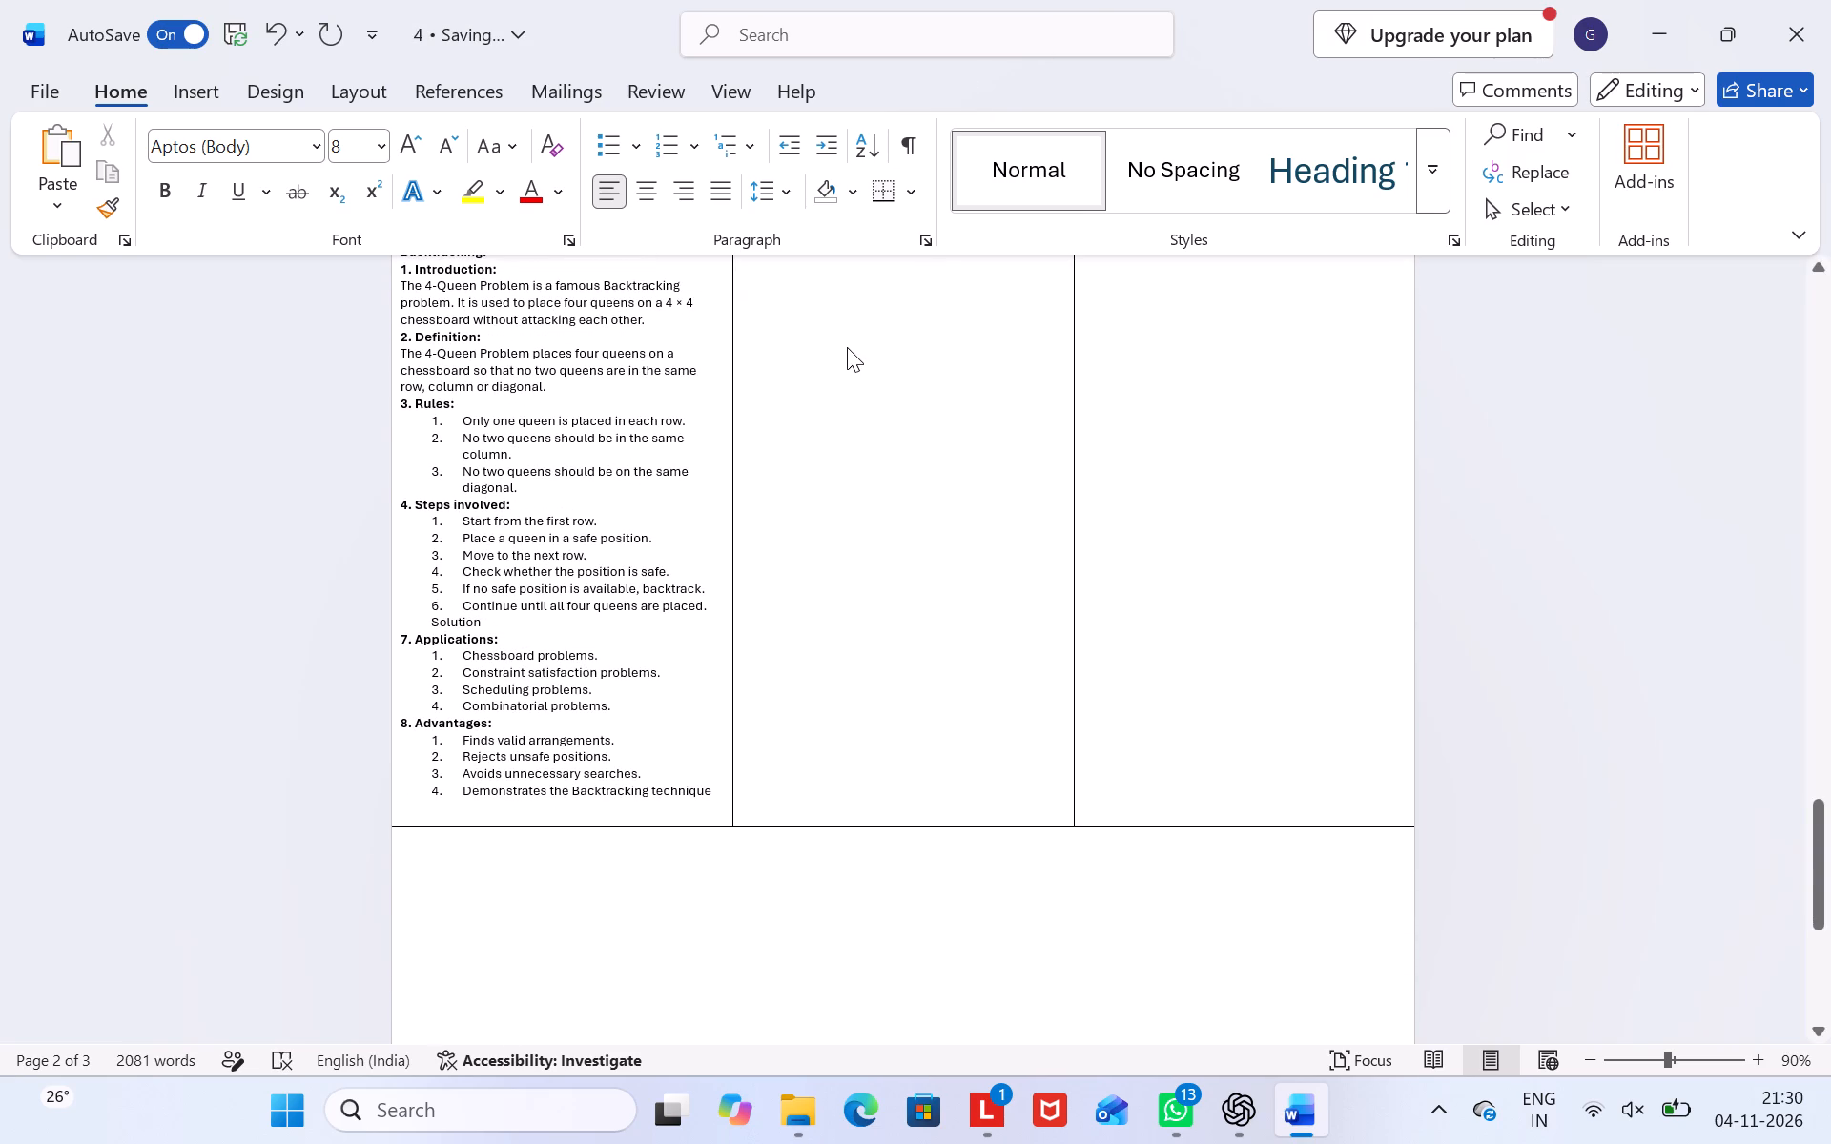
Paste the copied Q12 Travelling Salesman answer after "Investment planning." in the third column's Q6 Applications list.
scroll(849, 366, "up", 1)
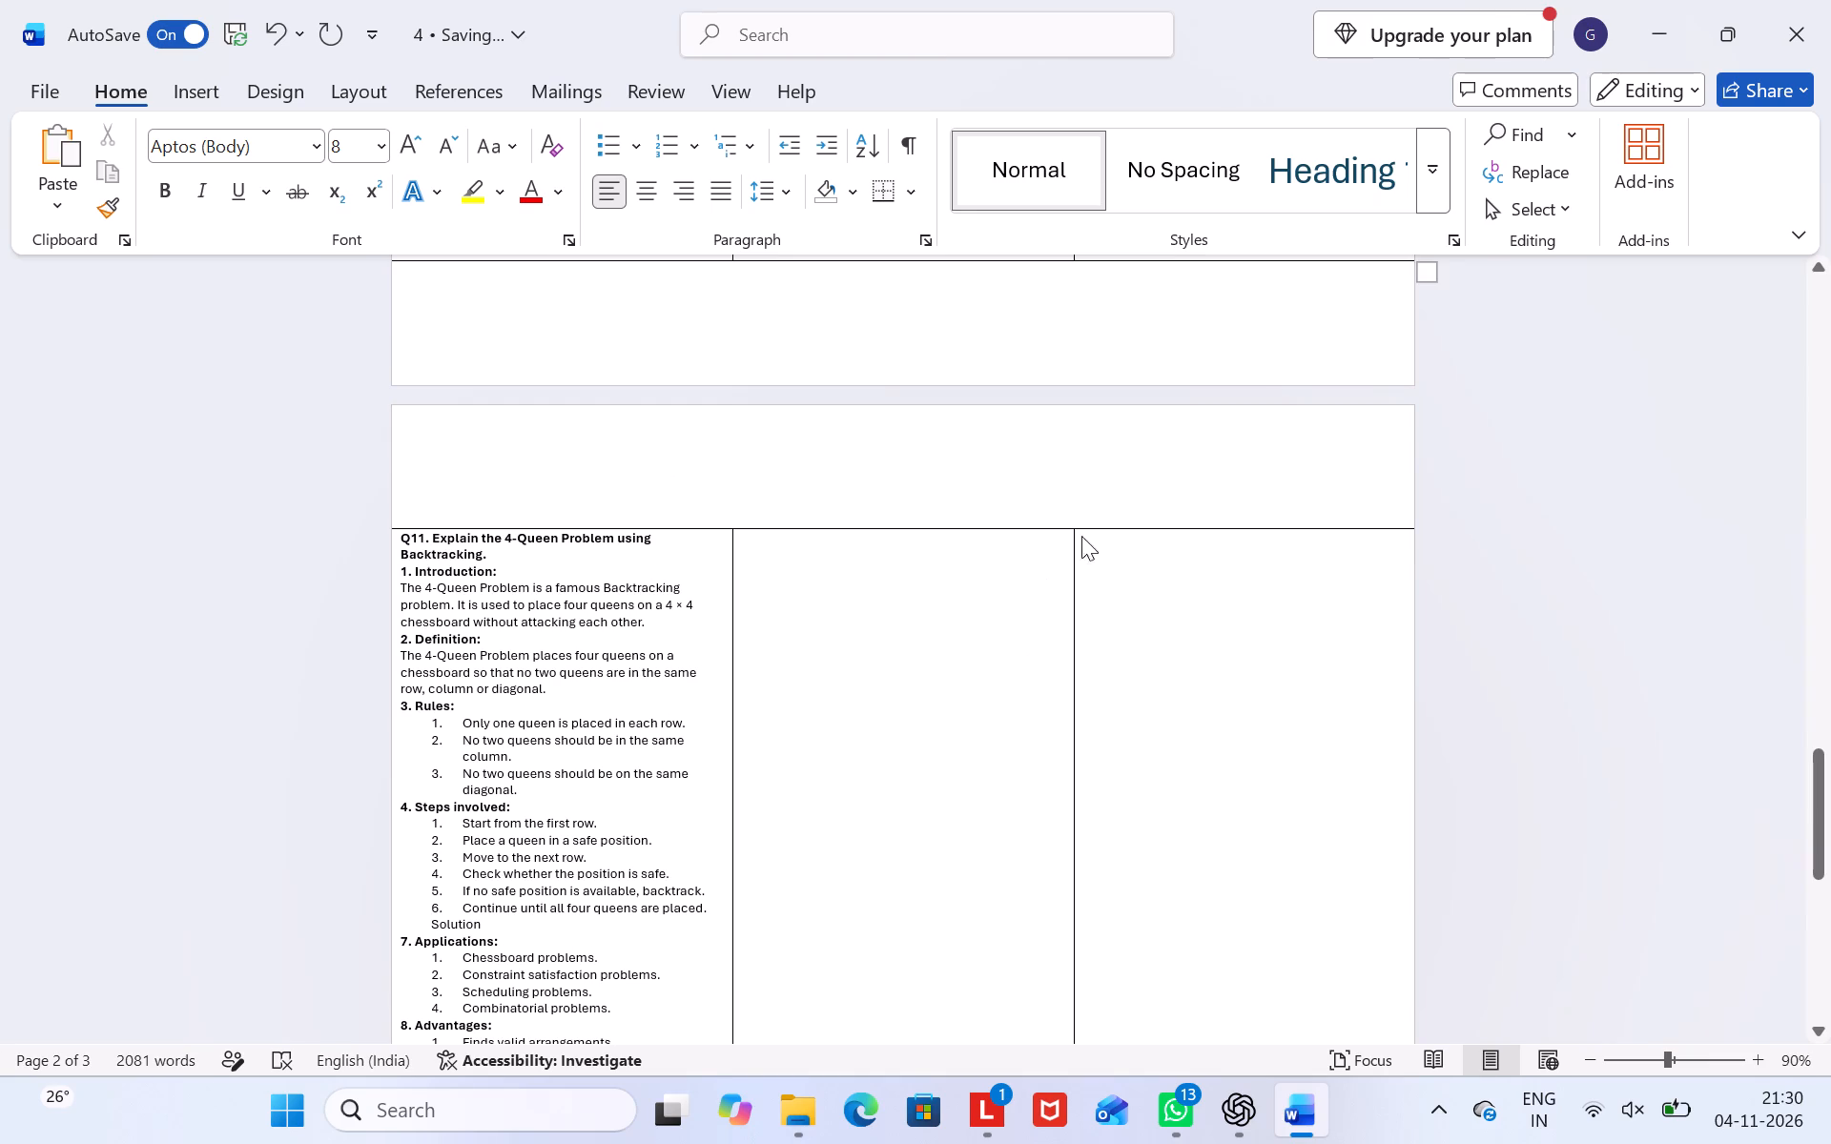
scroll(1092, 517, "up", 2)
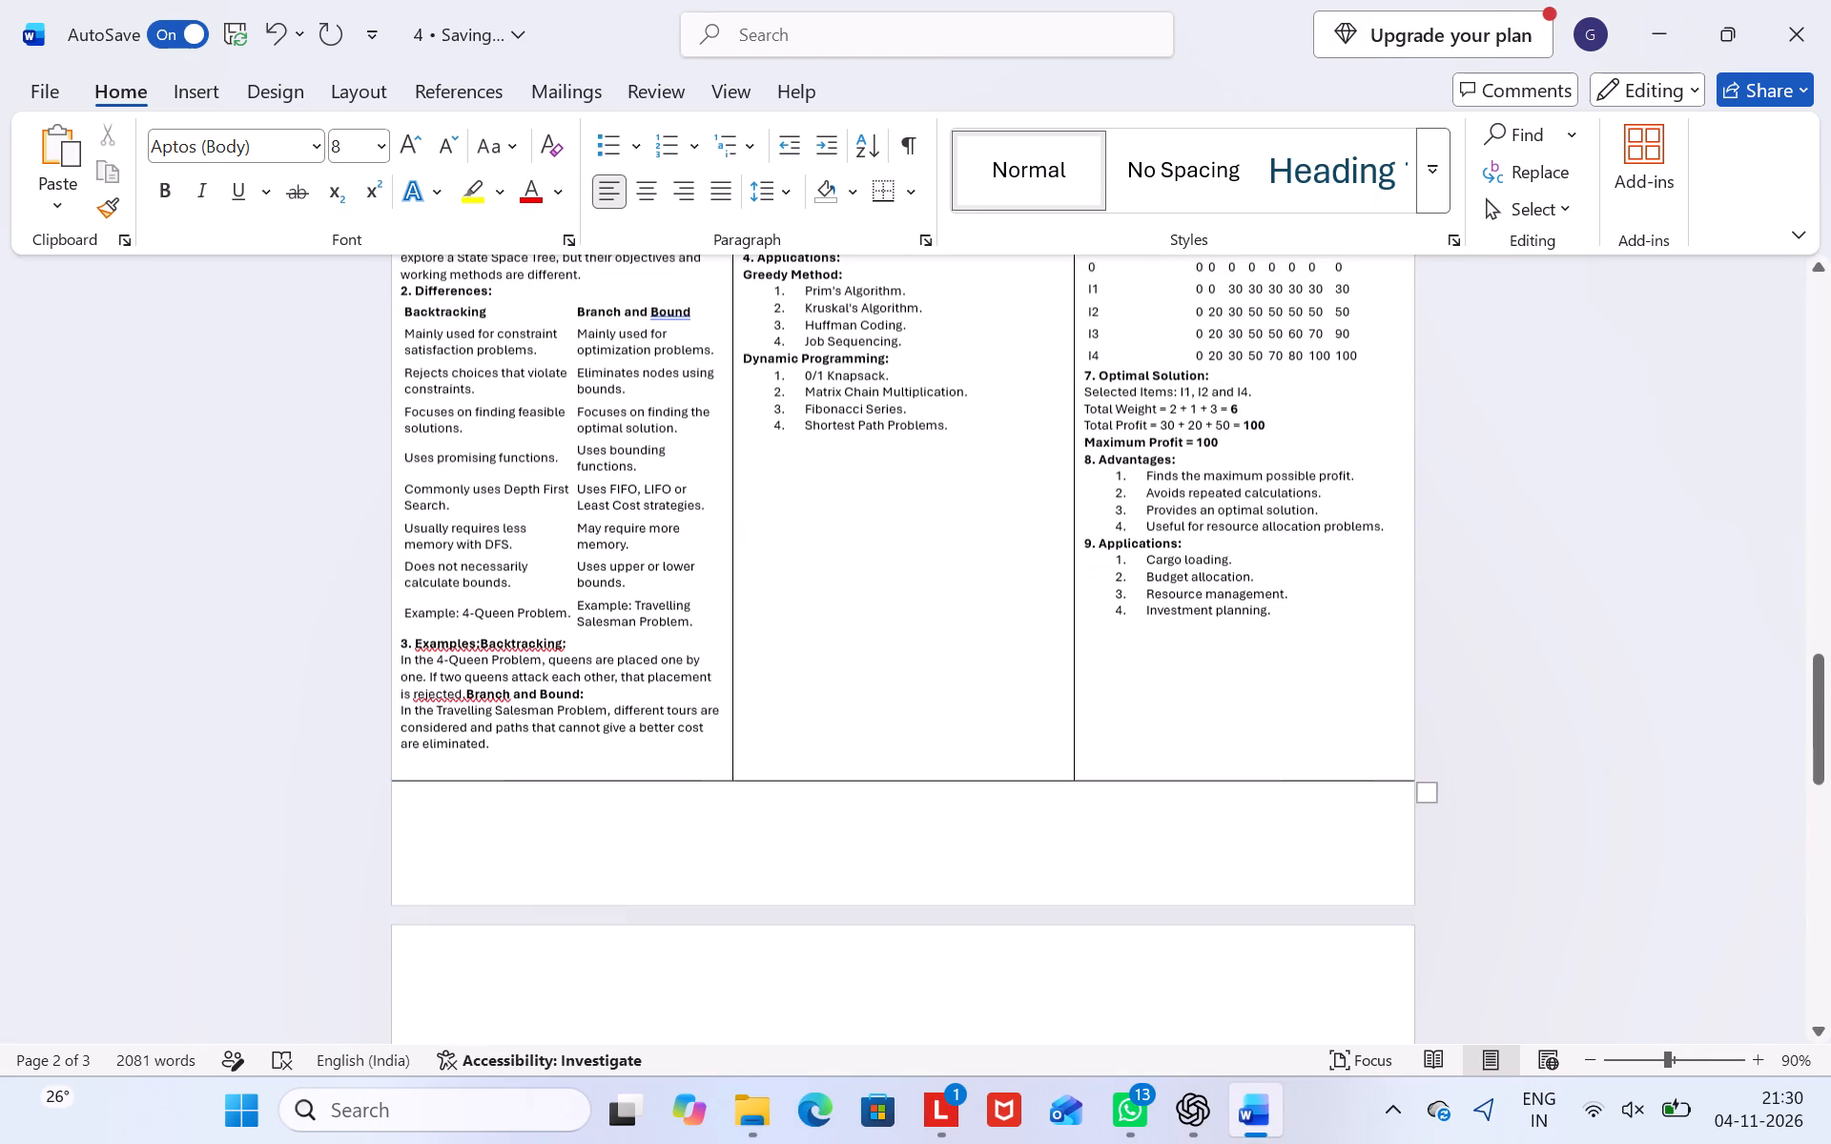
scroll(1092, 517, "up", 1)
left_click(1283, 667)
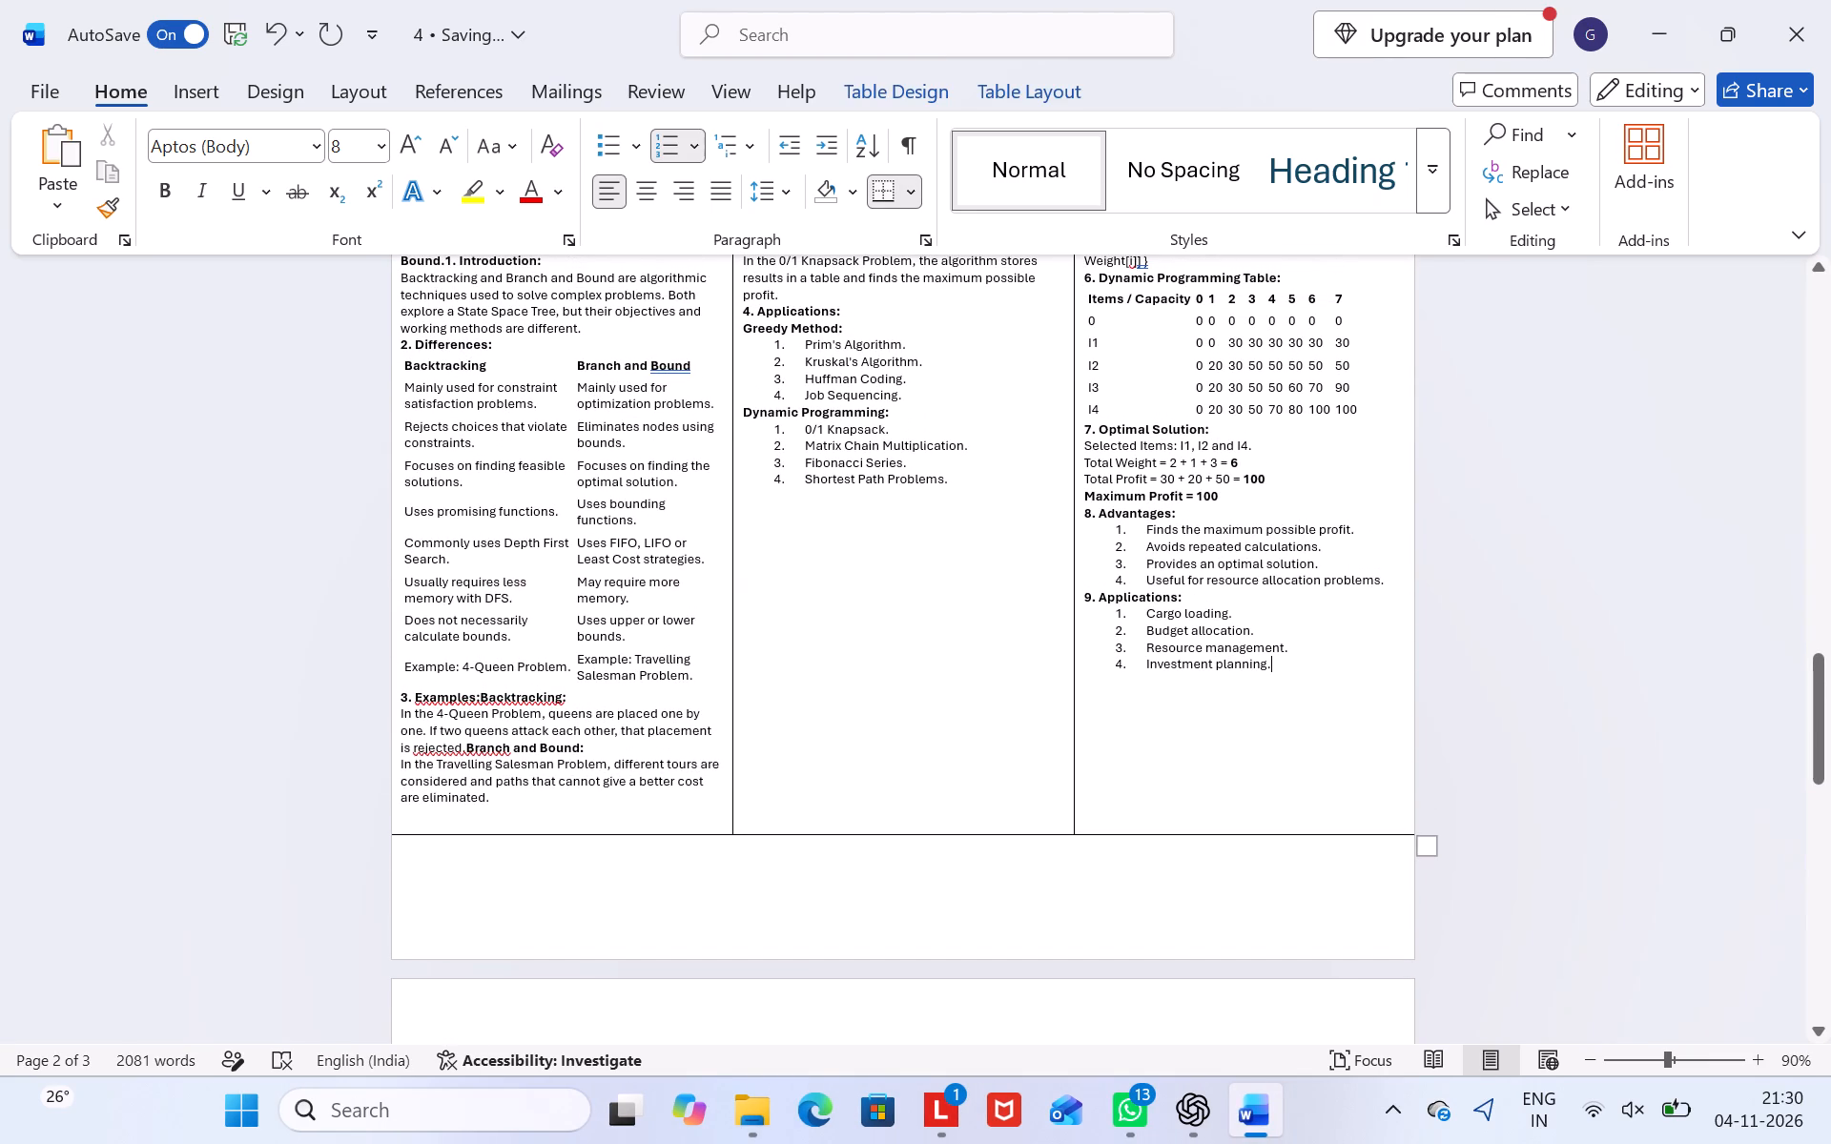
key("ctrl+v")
Examine the table's pages to check the layout and numbering of the pasted Q12 answer.
scroll(1283, 667, "up", 6)
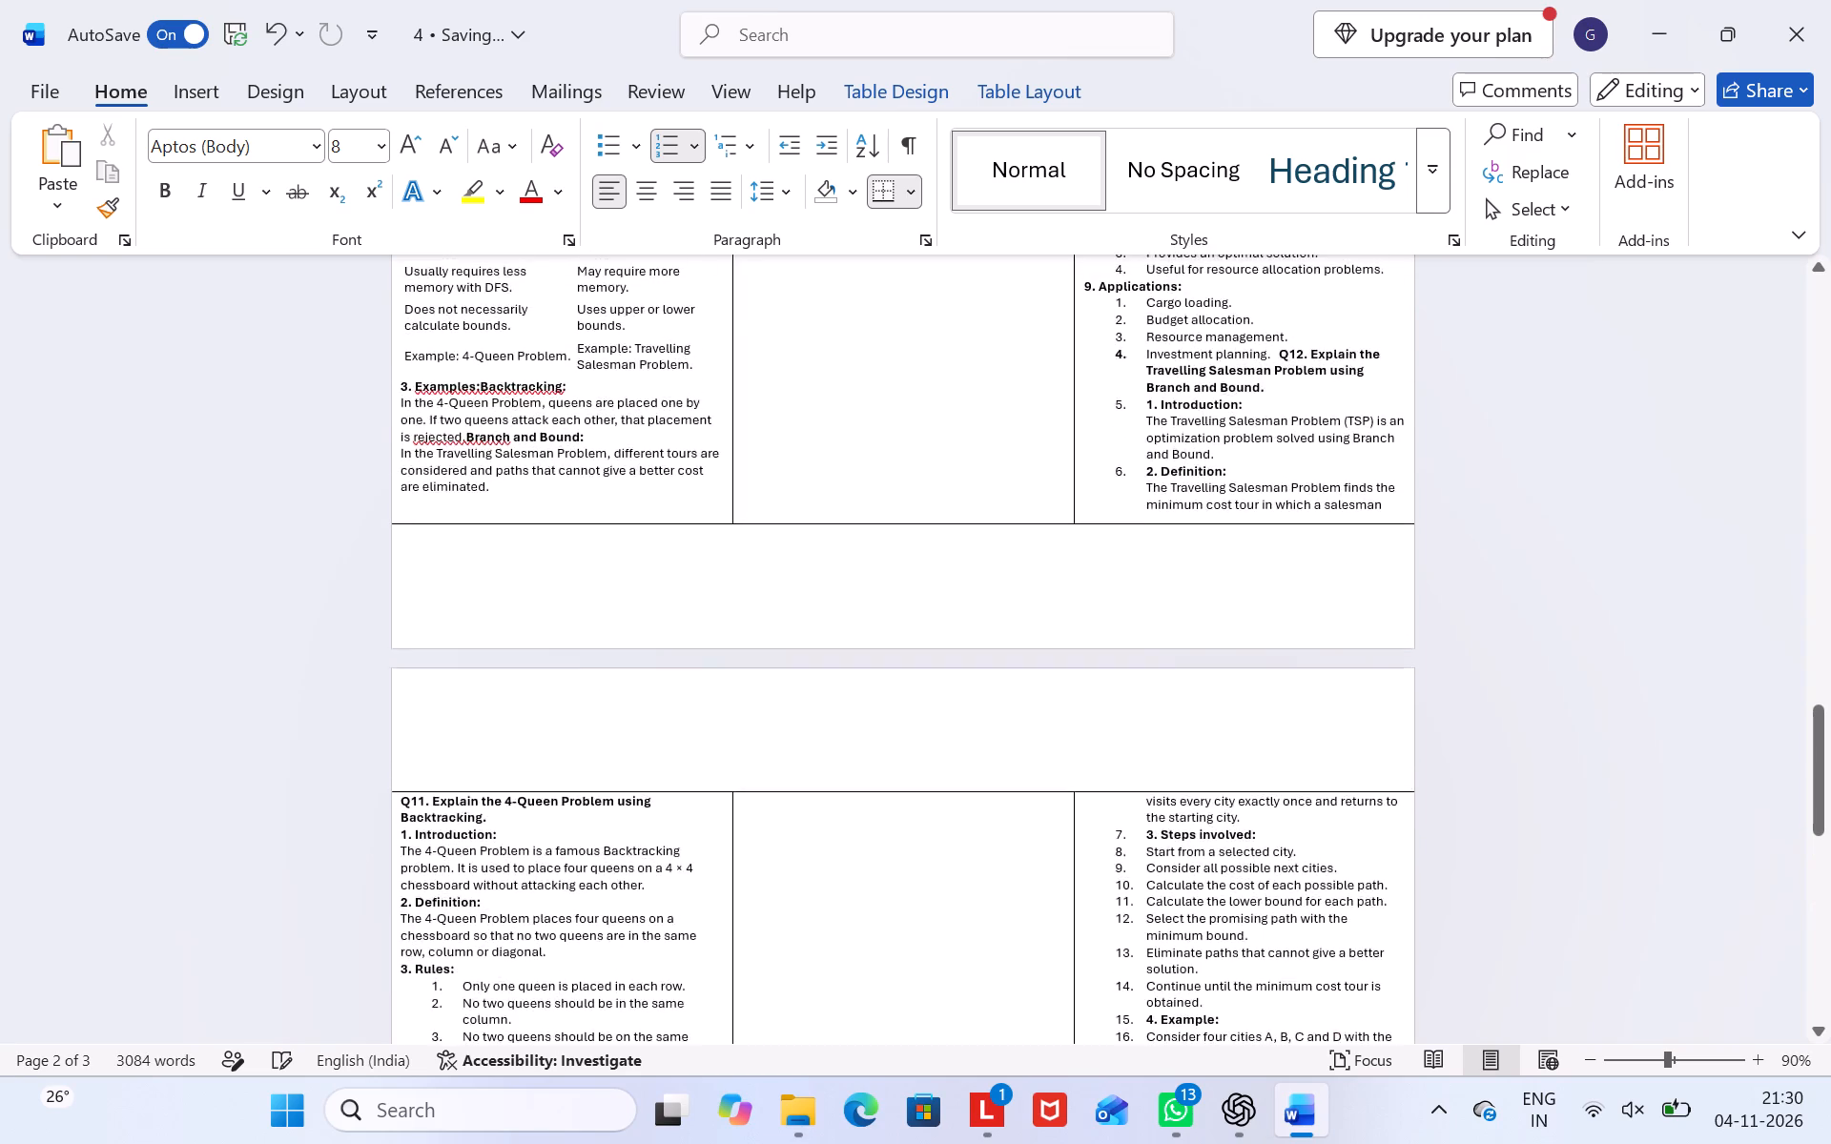
scroll(1283, 667, "up", 1)
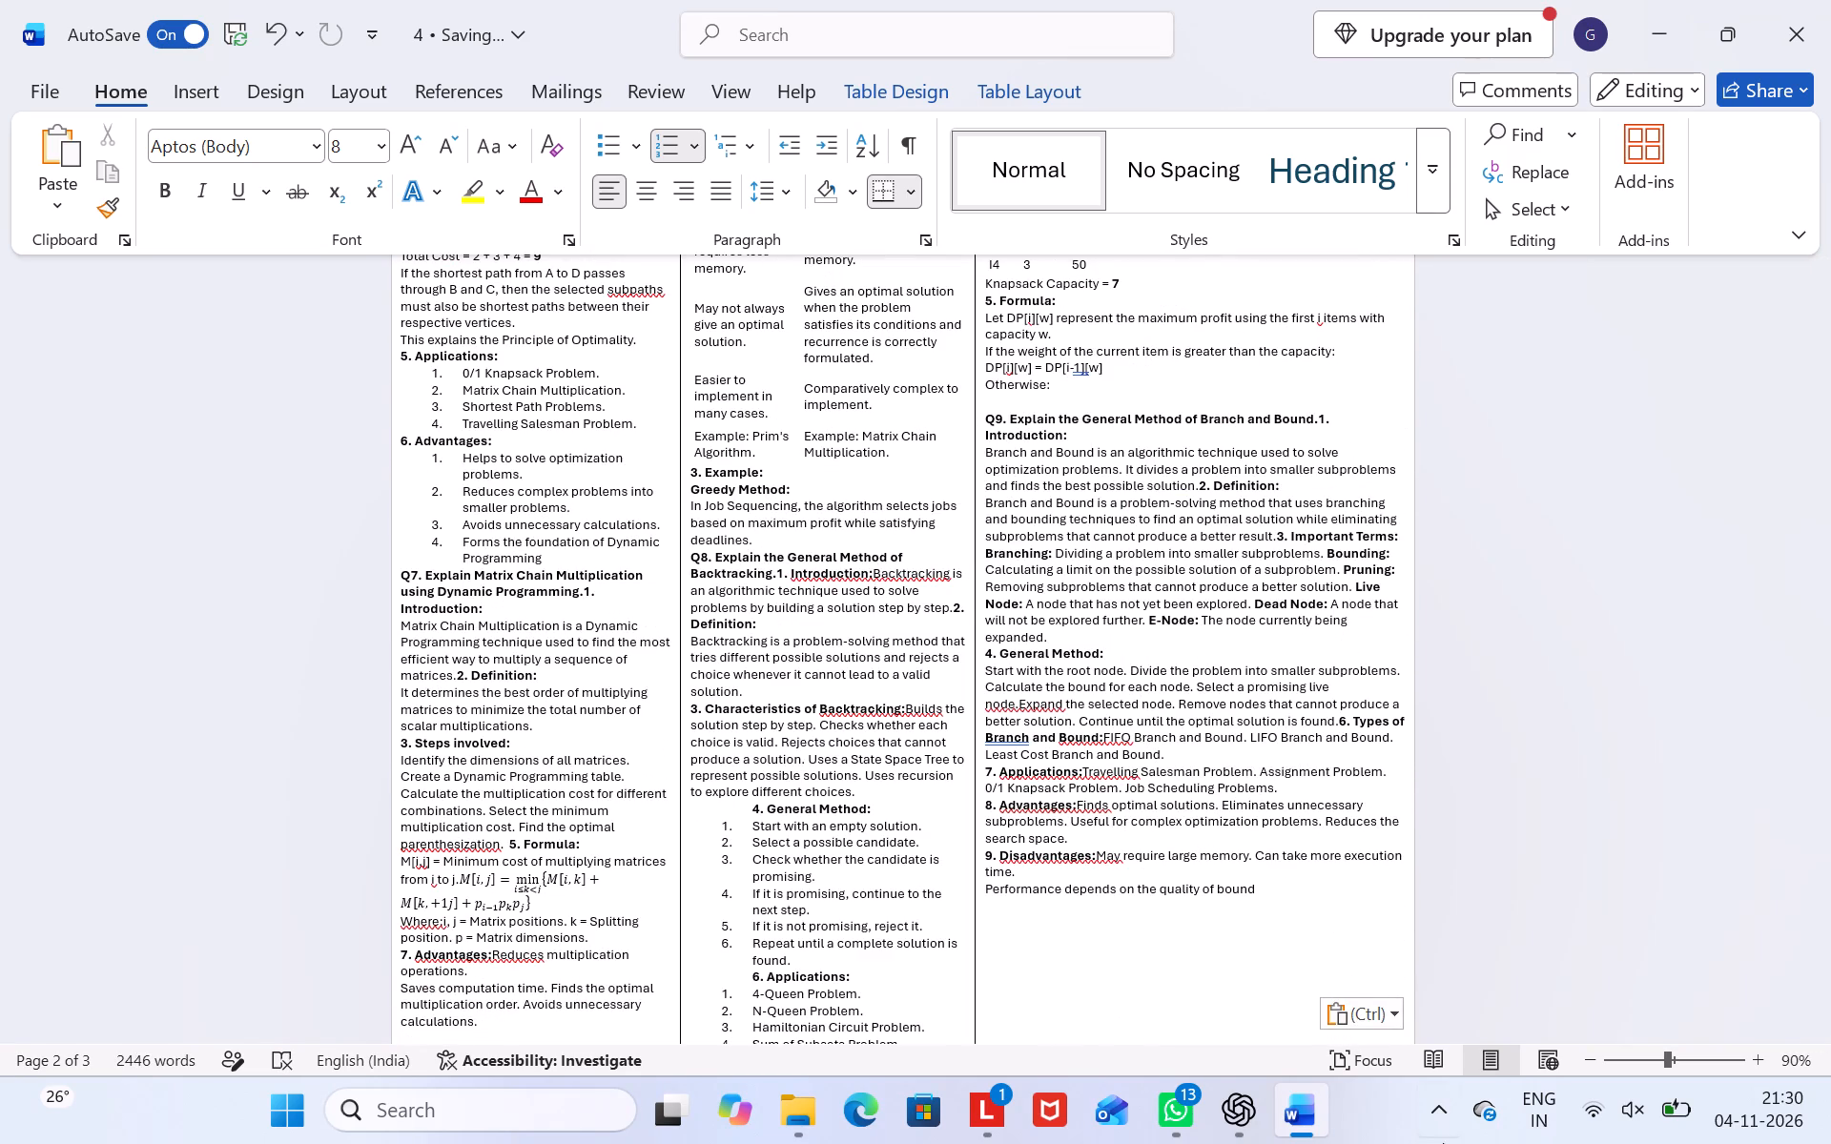
scroll(1128, 723, "up", 1)
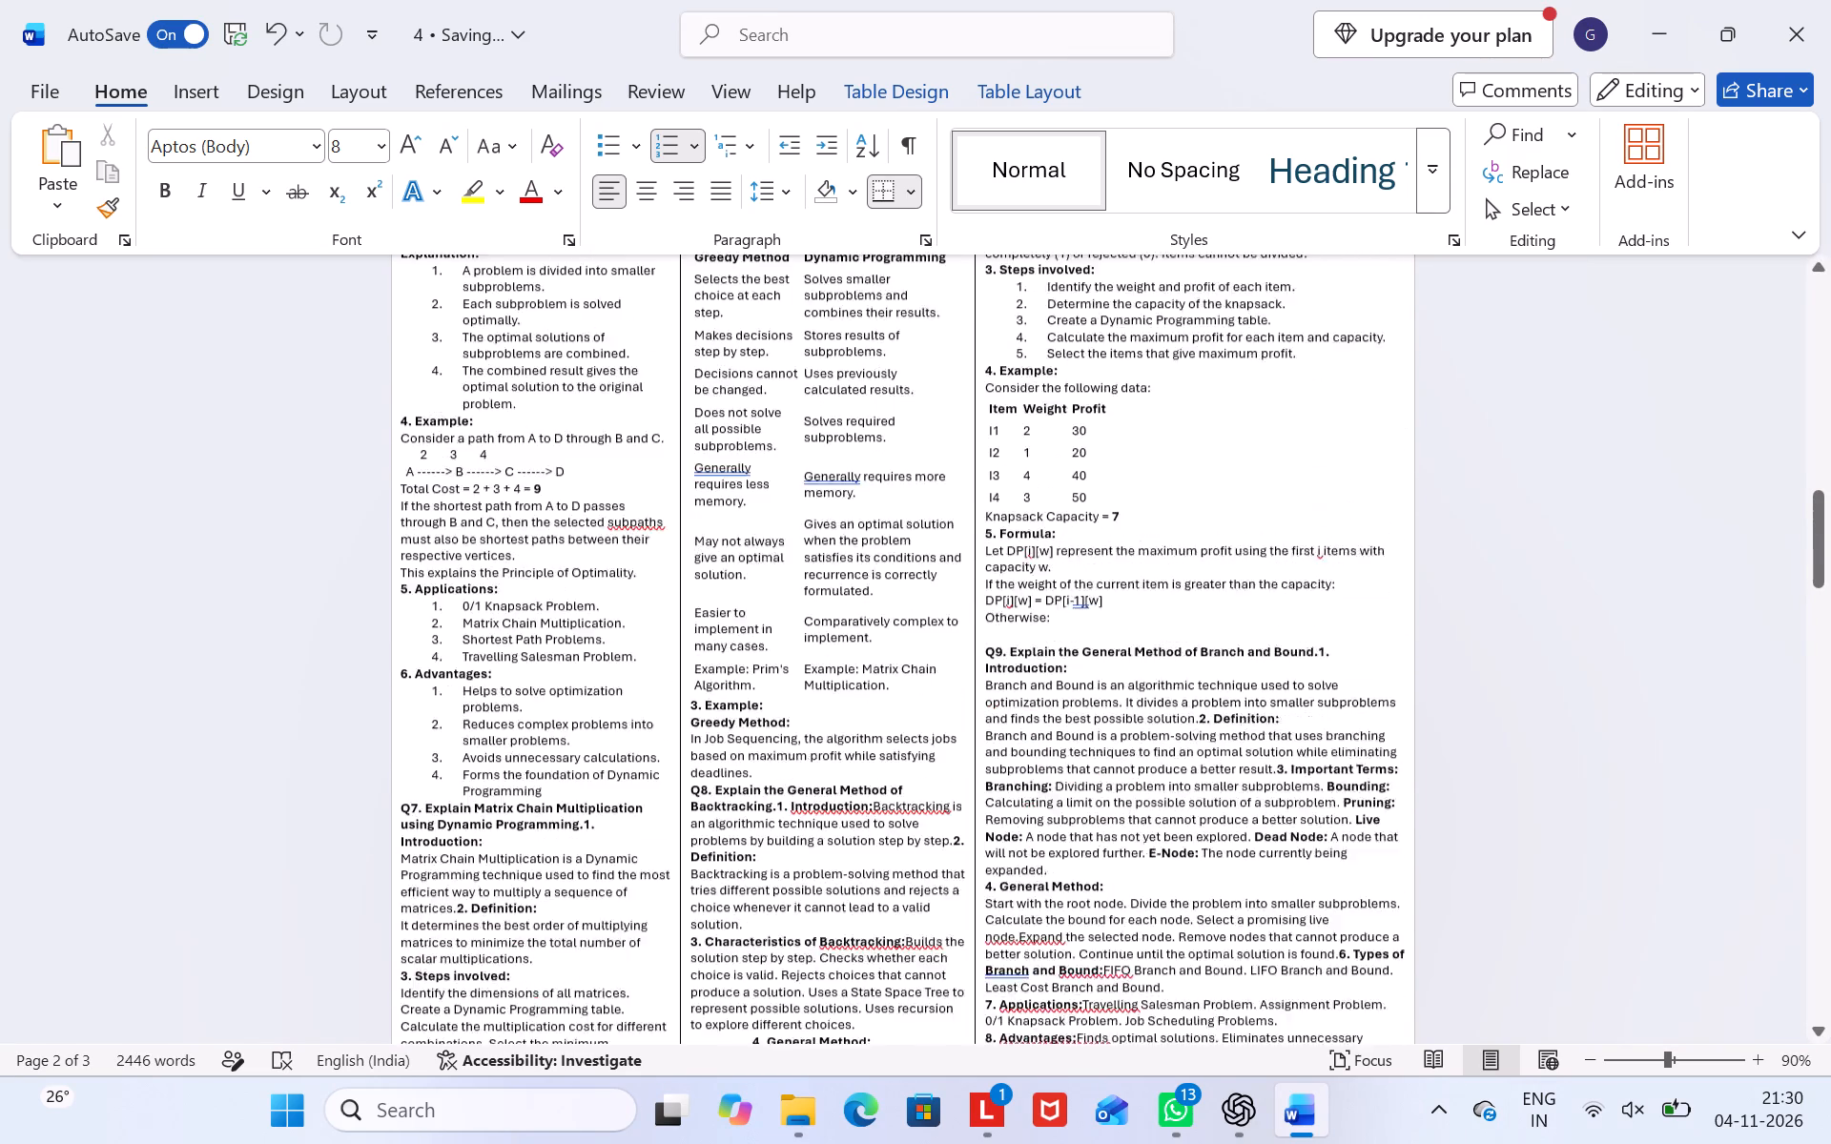
scroll(1128, 723, "up", 5)
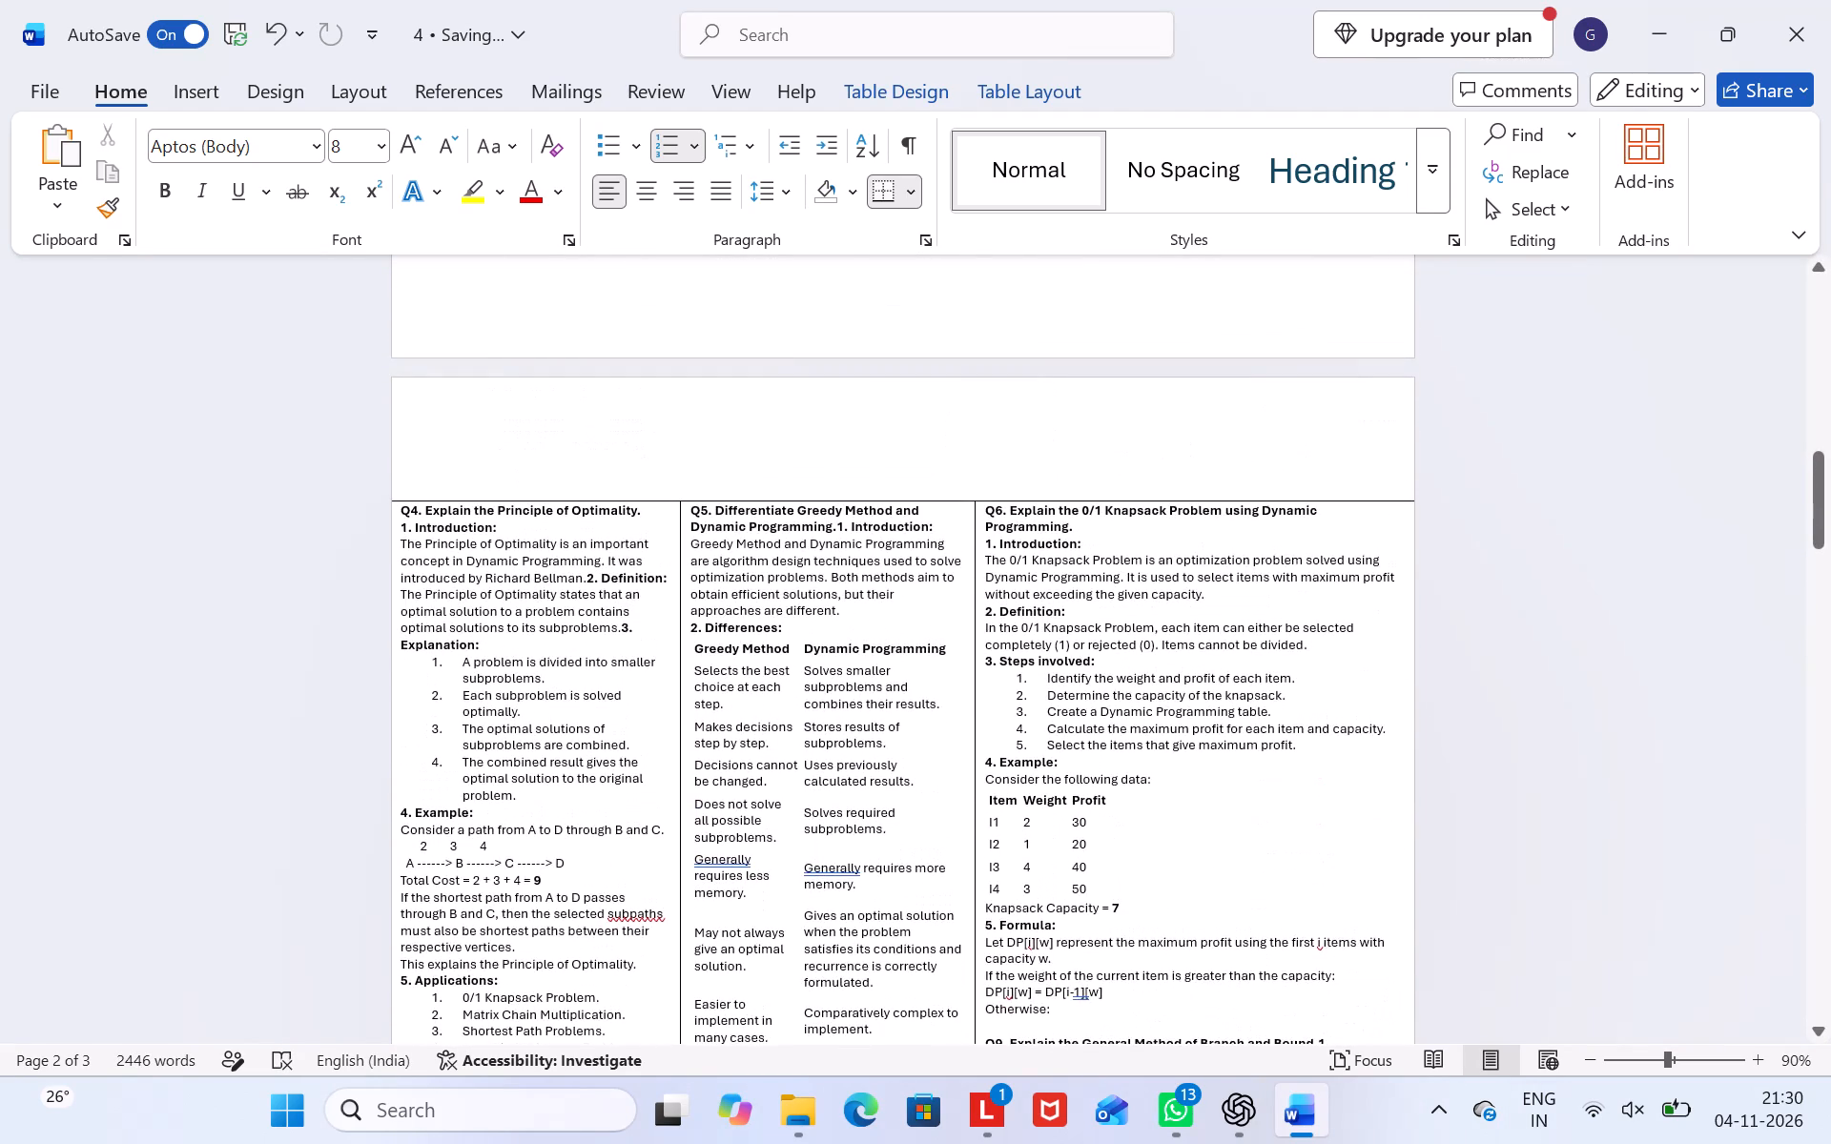
scroll(1128, 723, "up", 7)
scroll(1128, 723, "down", 2)
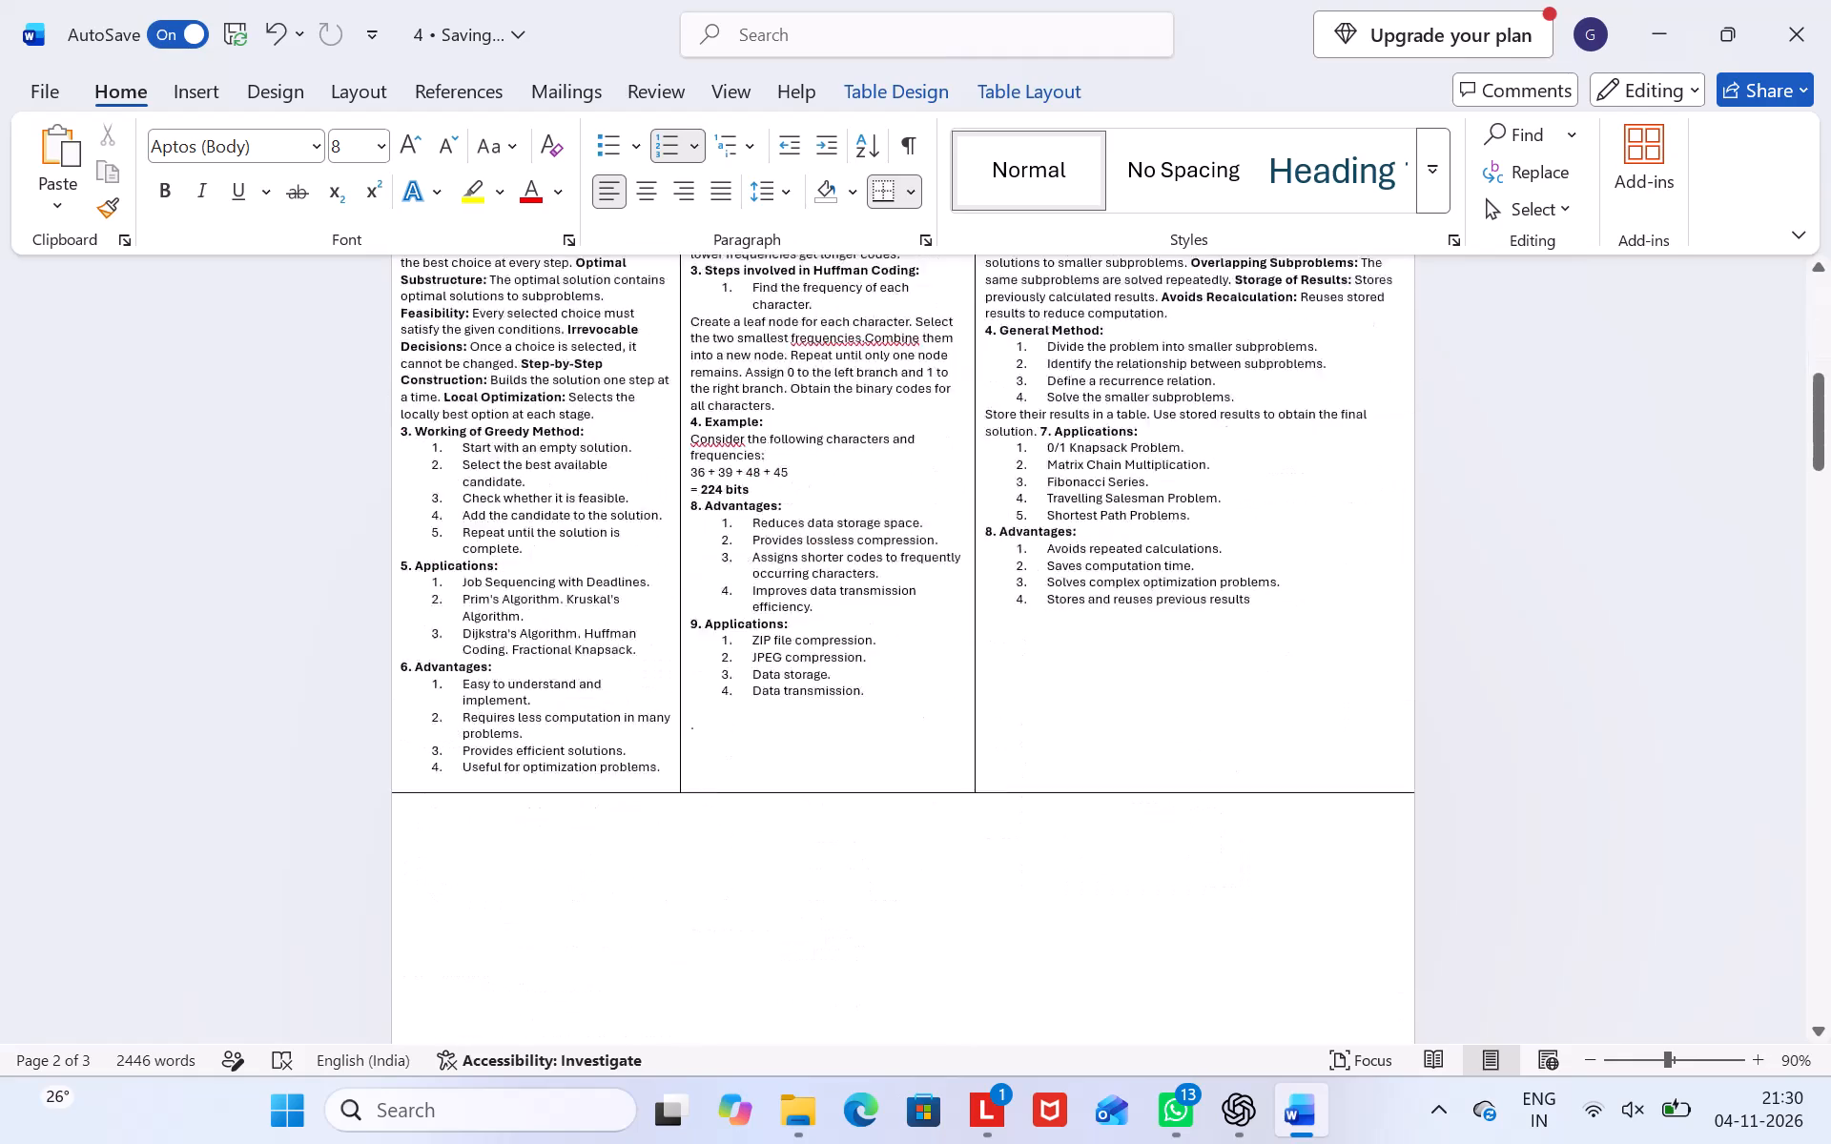
scroll(1128, 723, "down", 3)
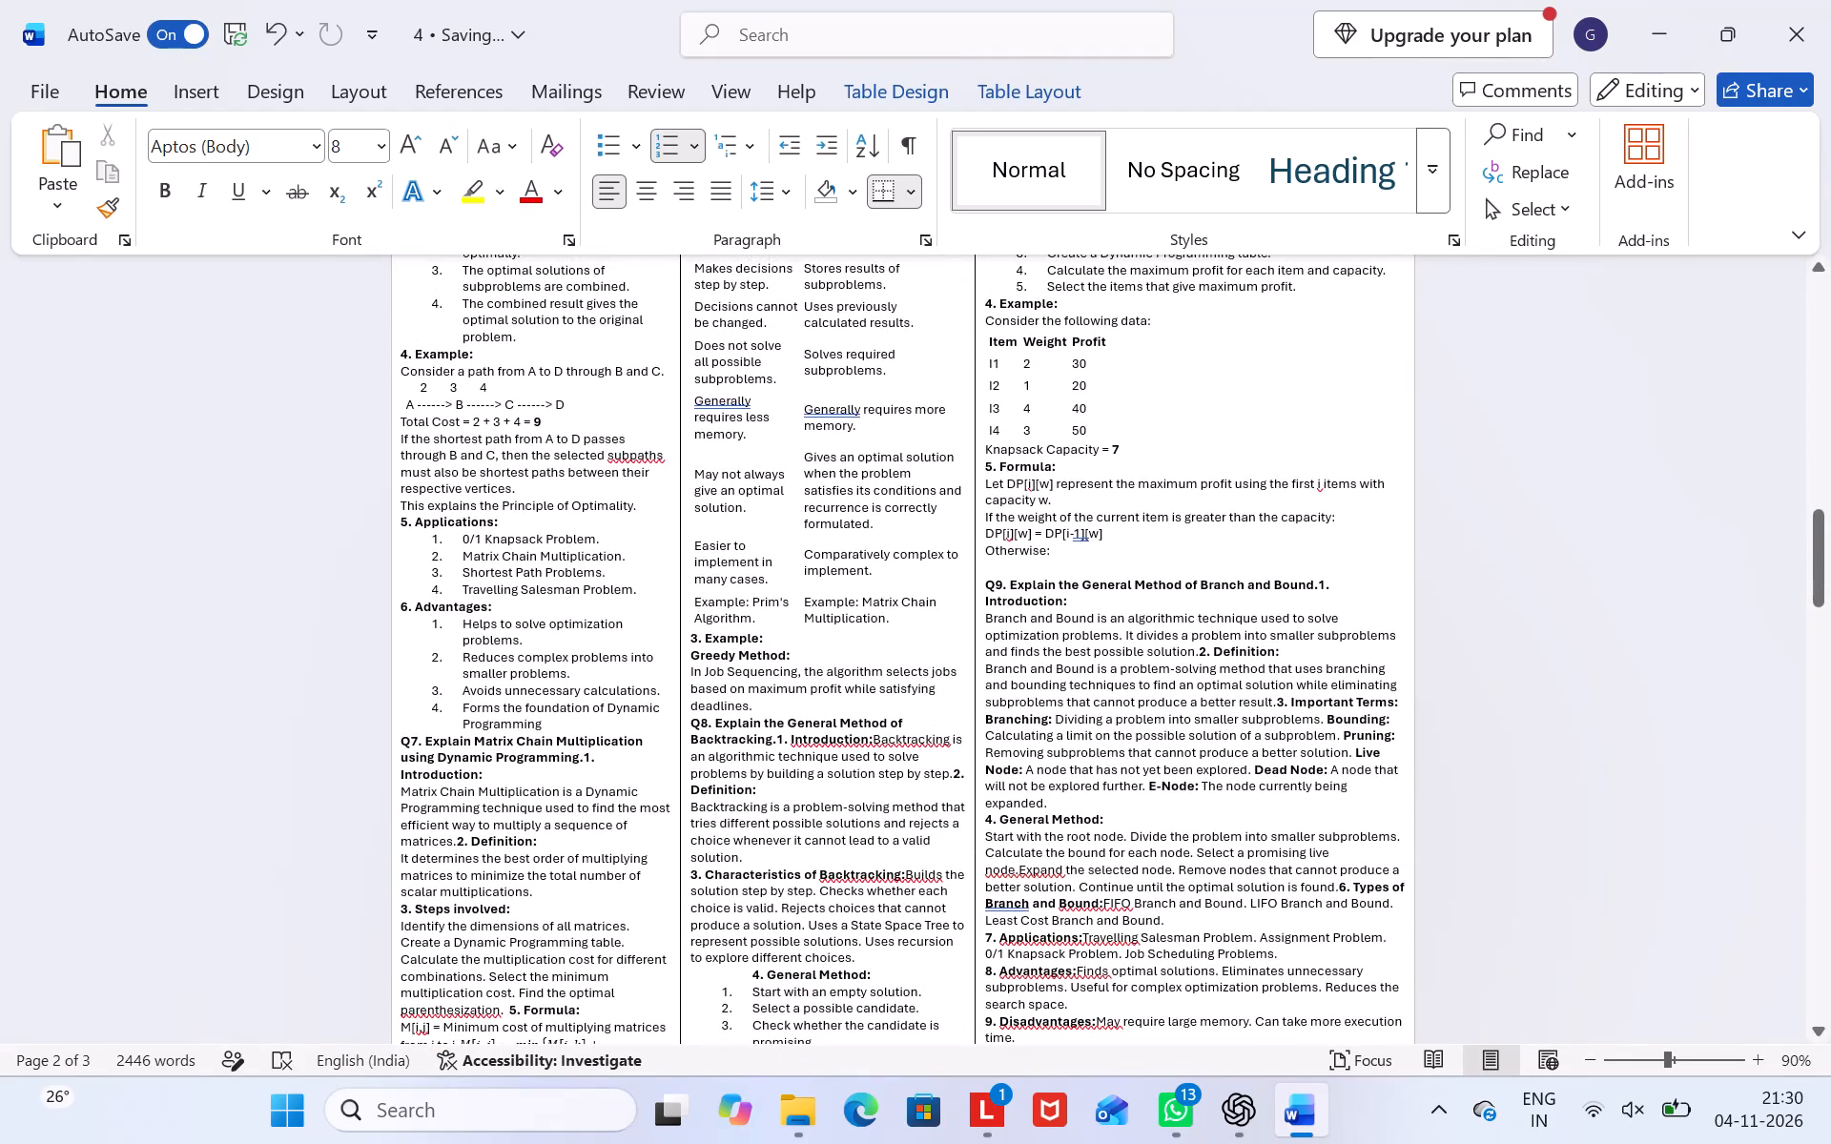
scroll(987, 574, "left", 1)
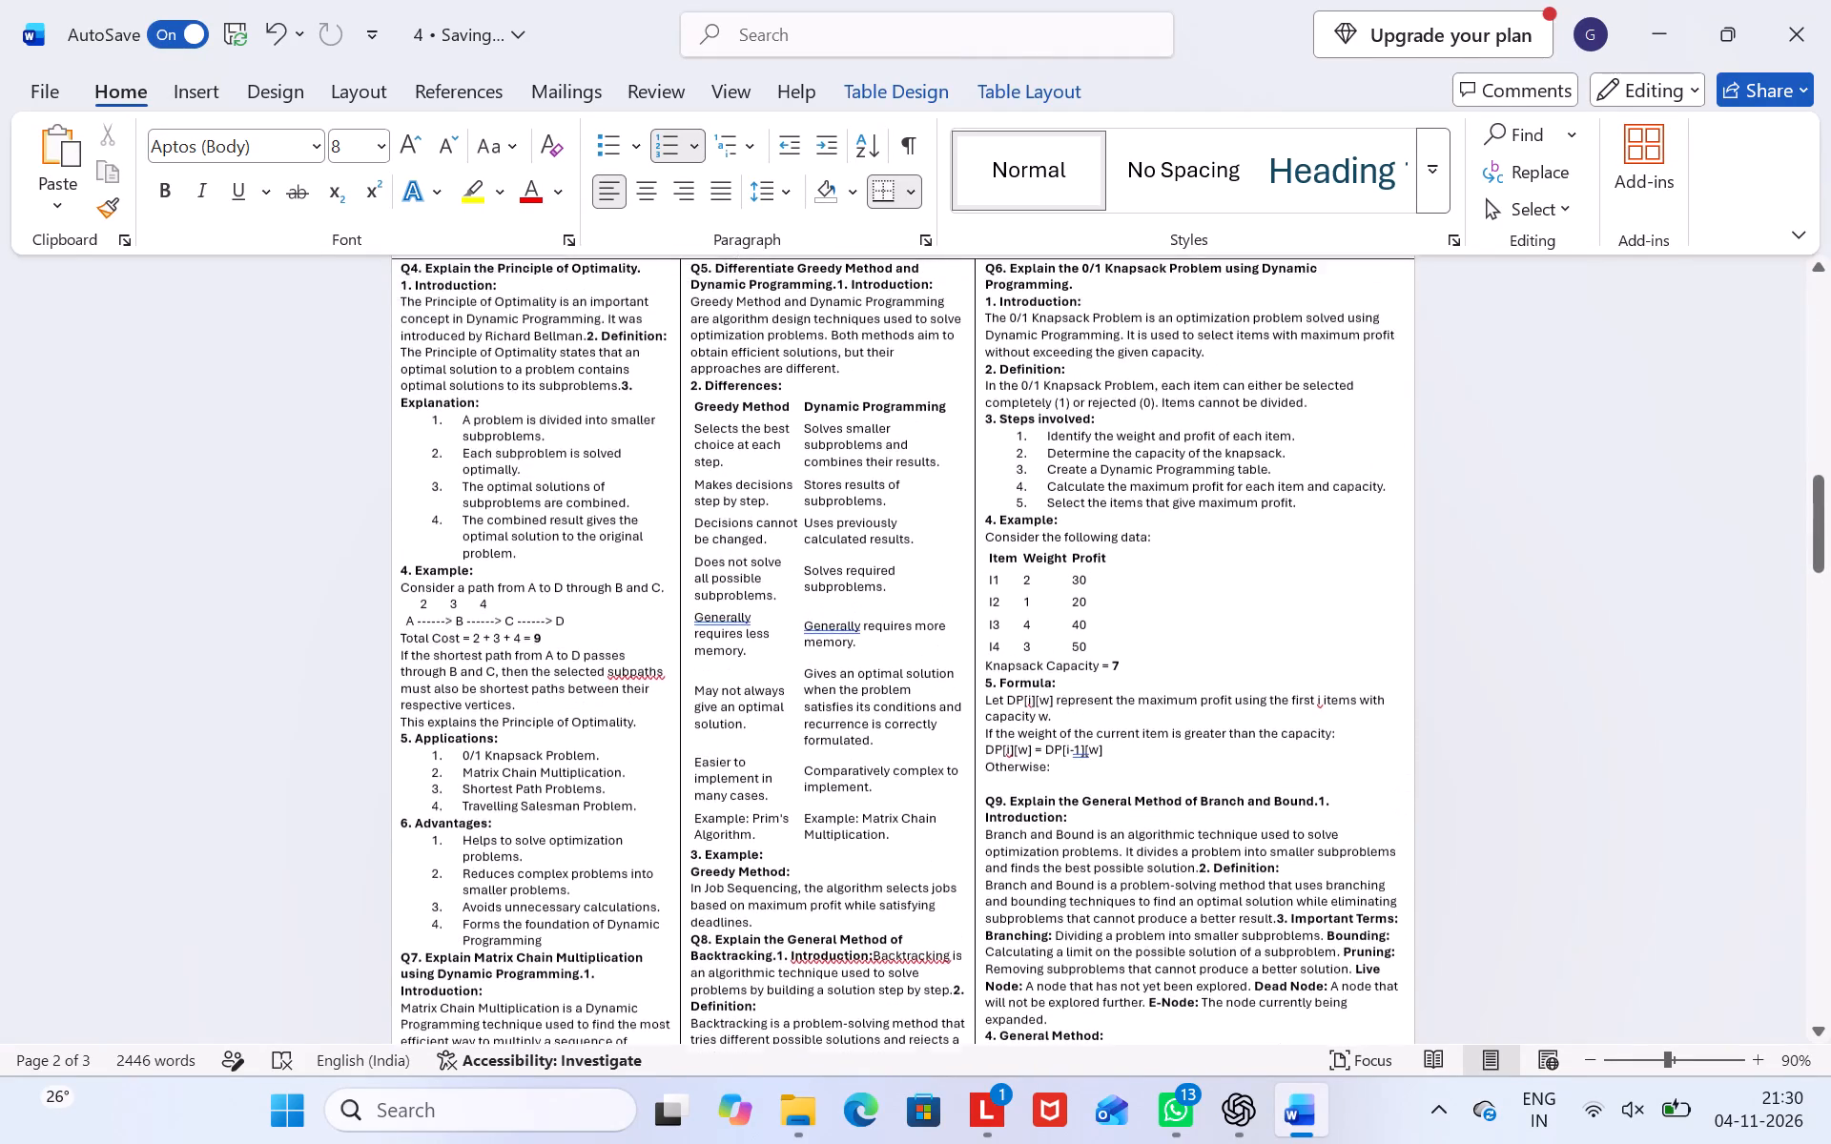
scroll(987, 574, "left", 1)
scroll(987, 574, "down", 3)
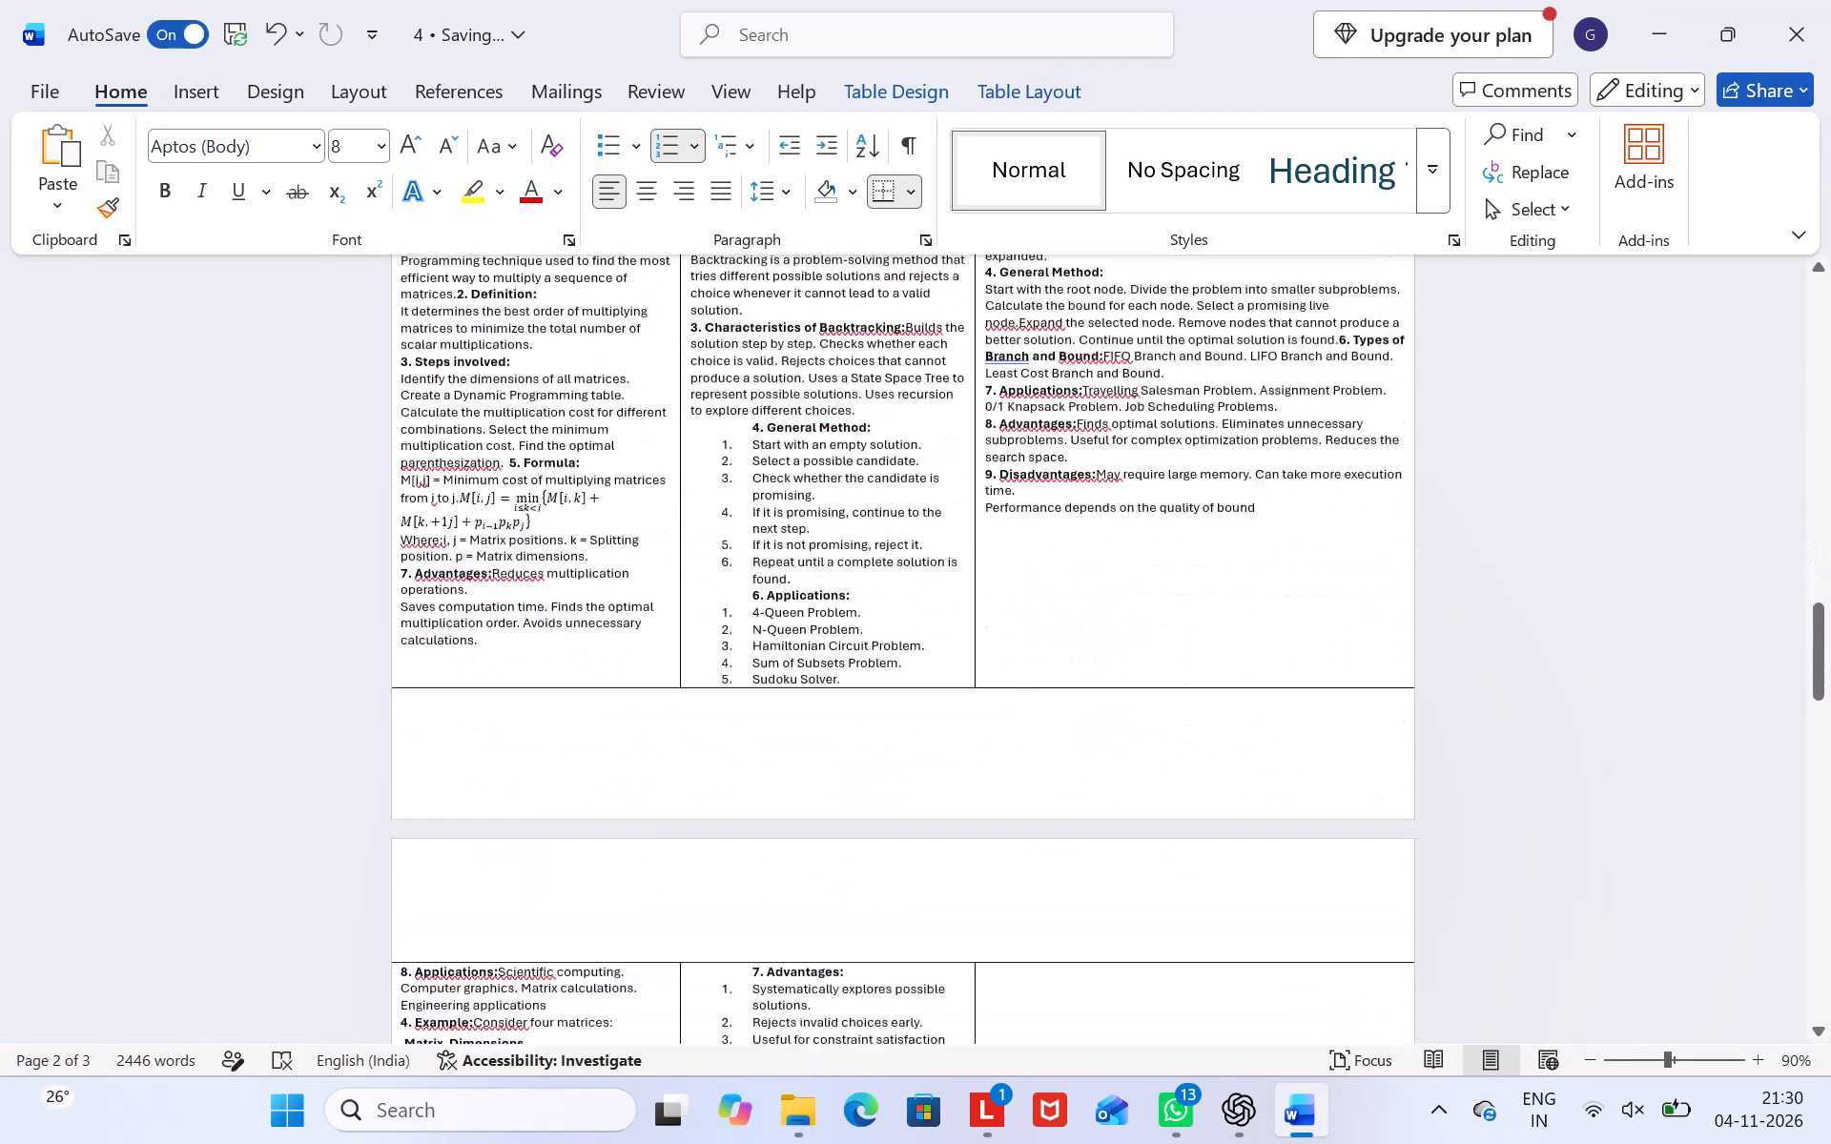
scroll(987, 574, "down", 7)
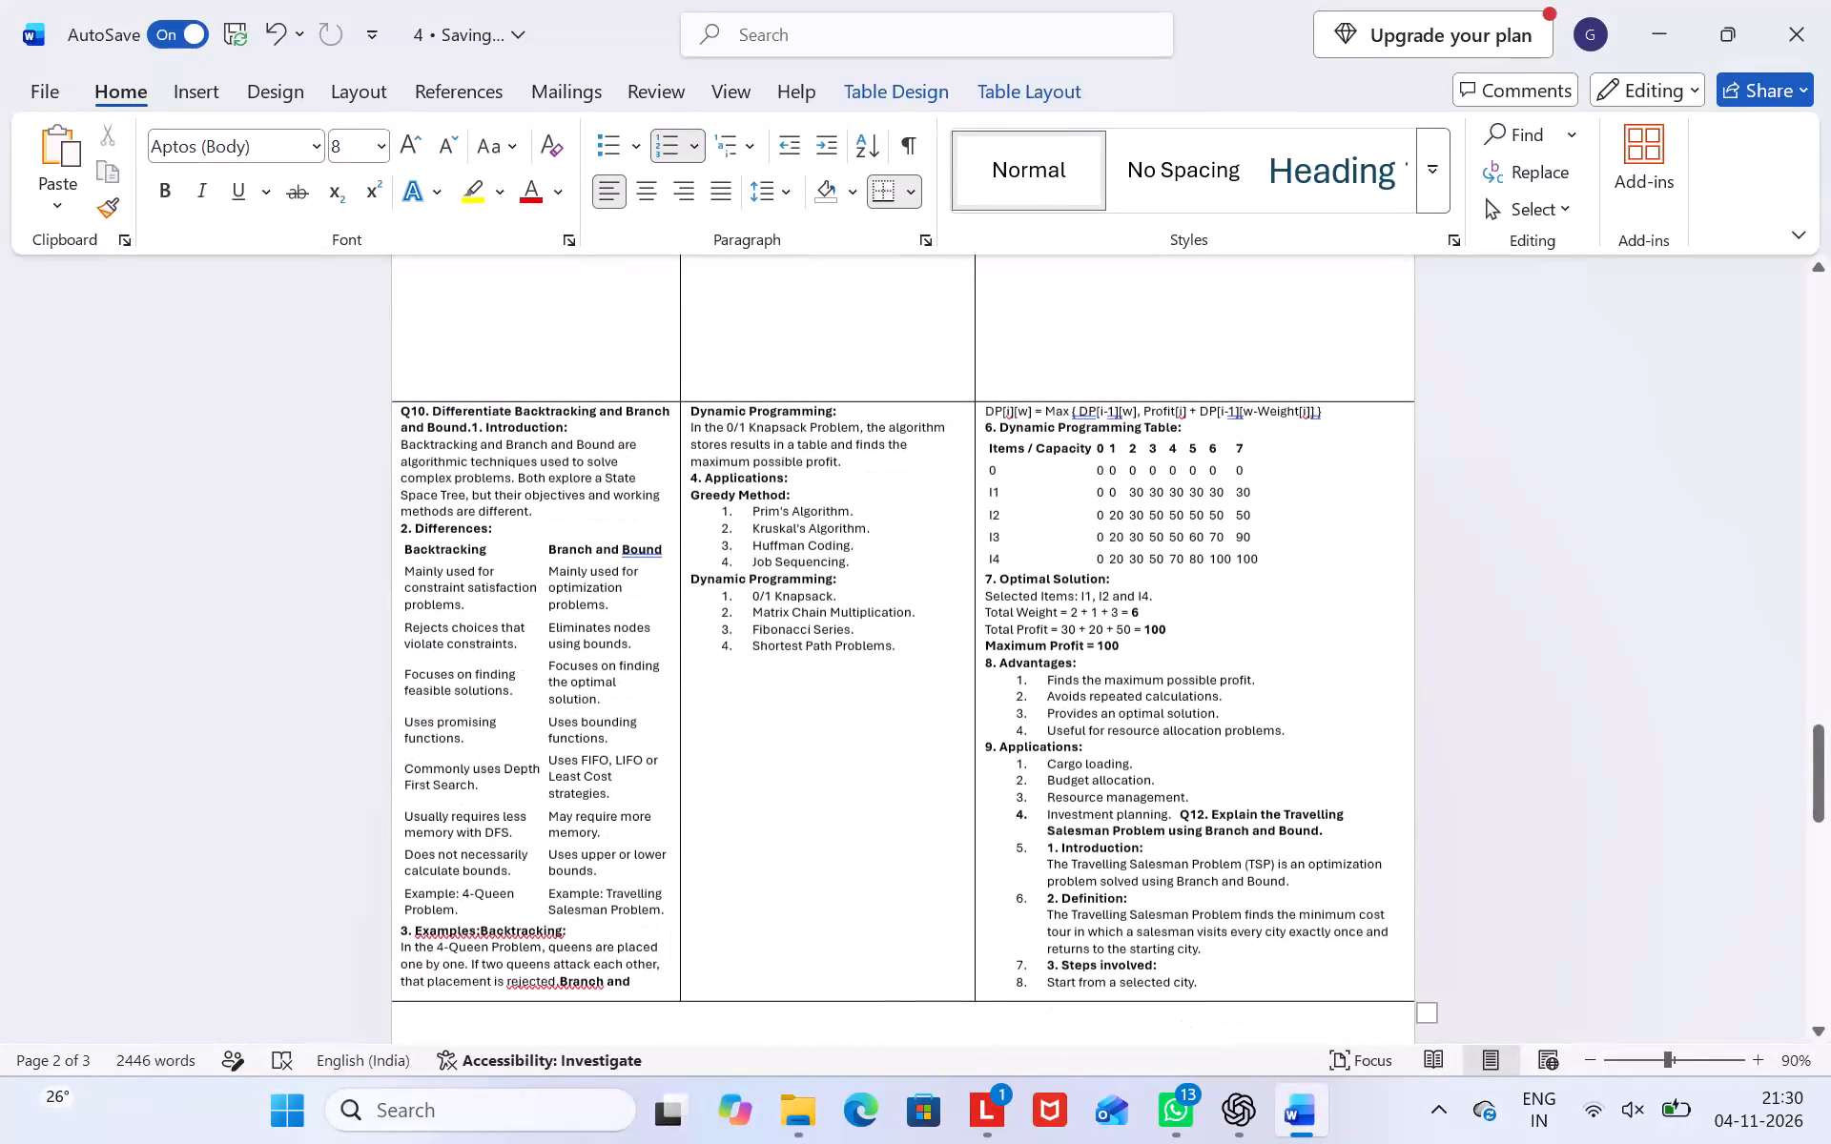
scroll(1141, 564, "down", 5)
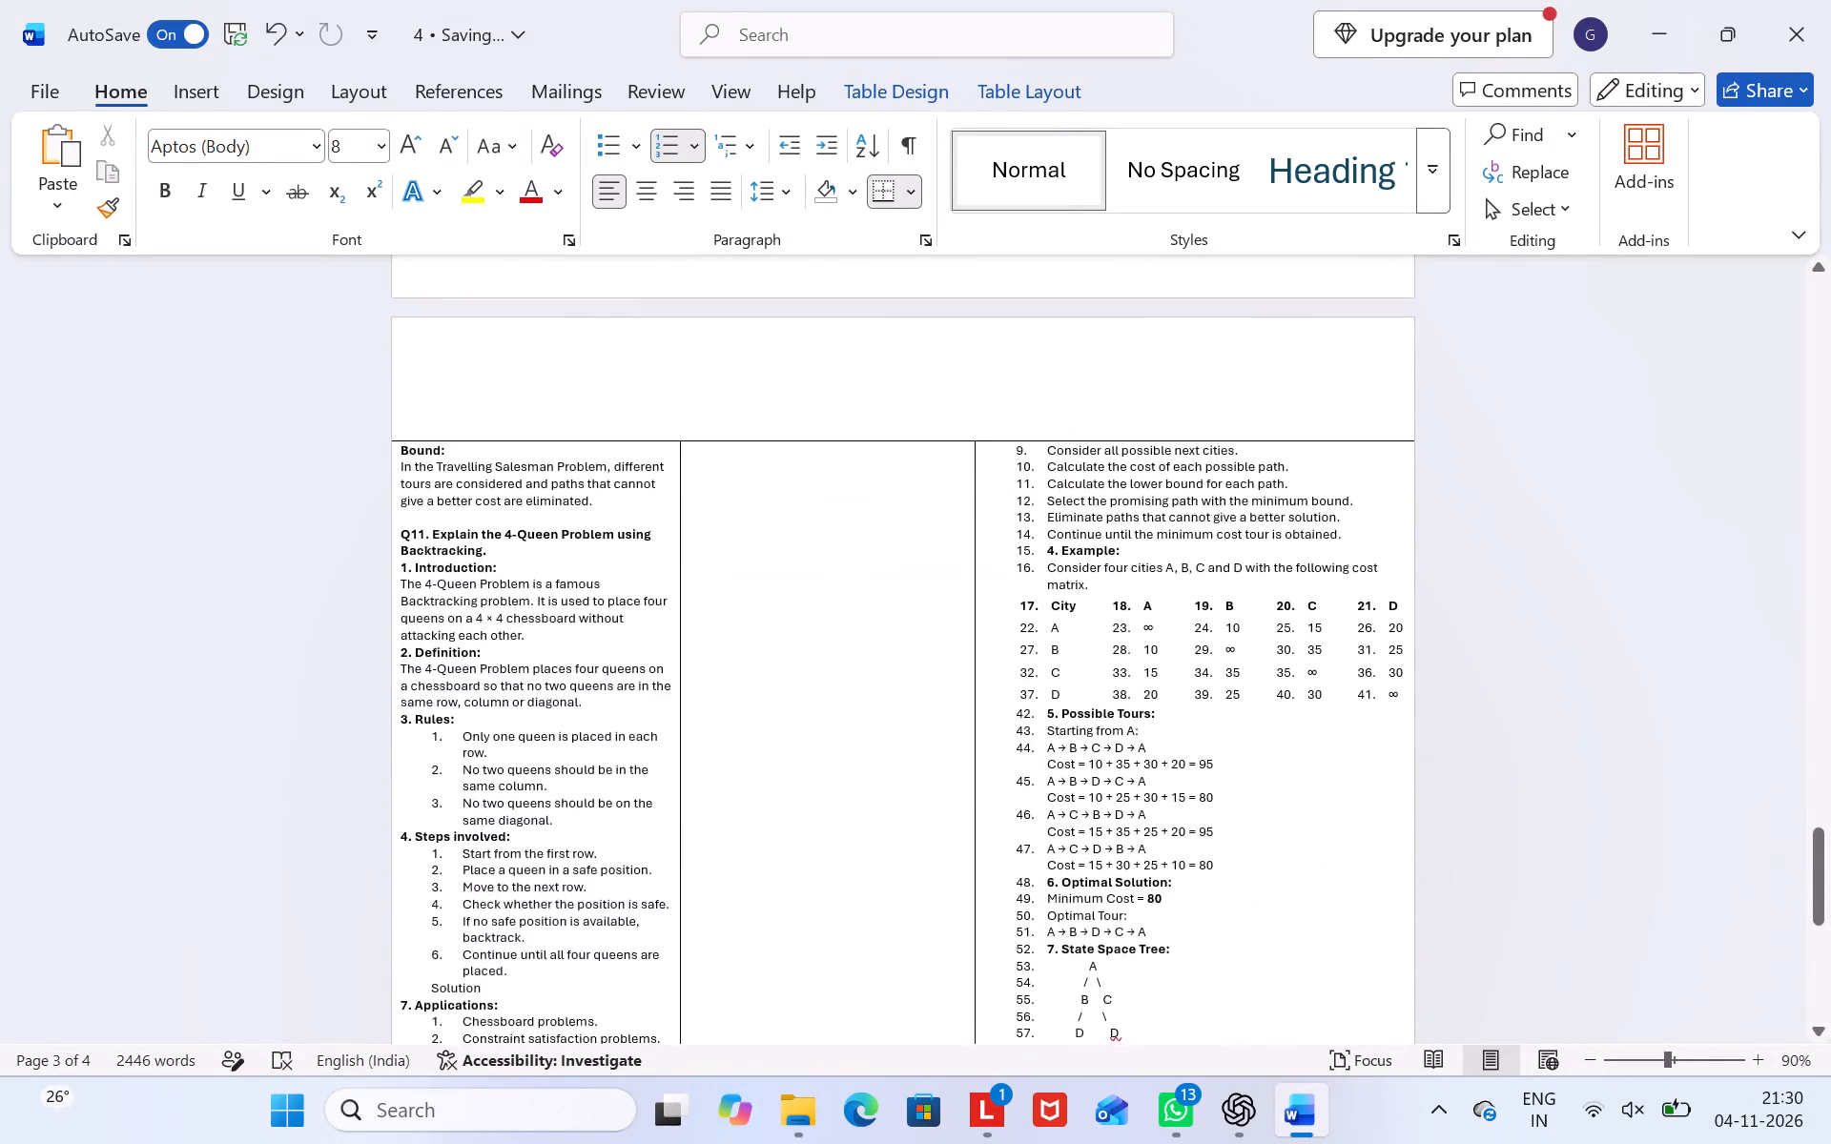
scroll(1141, 564, "down", 1)
scroll(1141, 564, "up", 1)
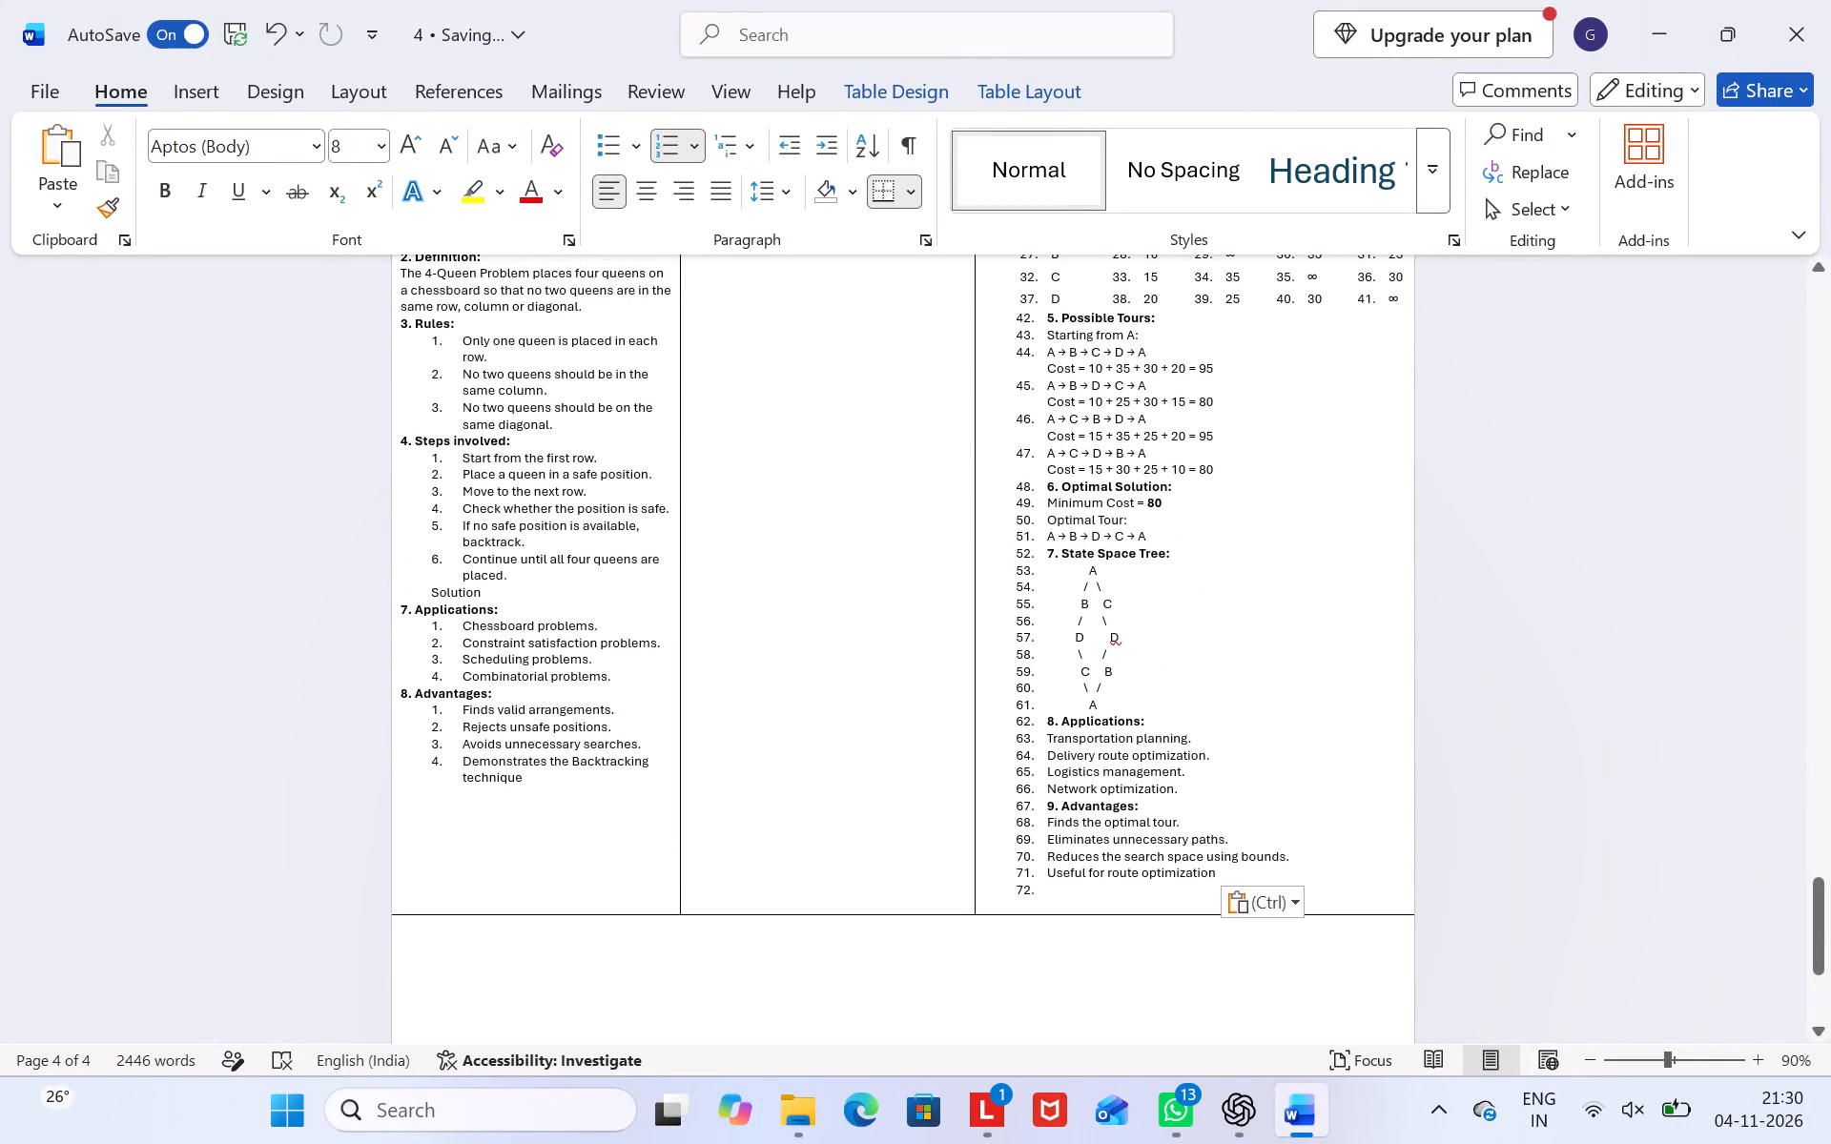
scroll(1141, 564, "up", 2)
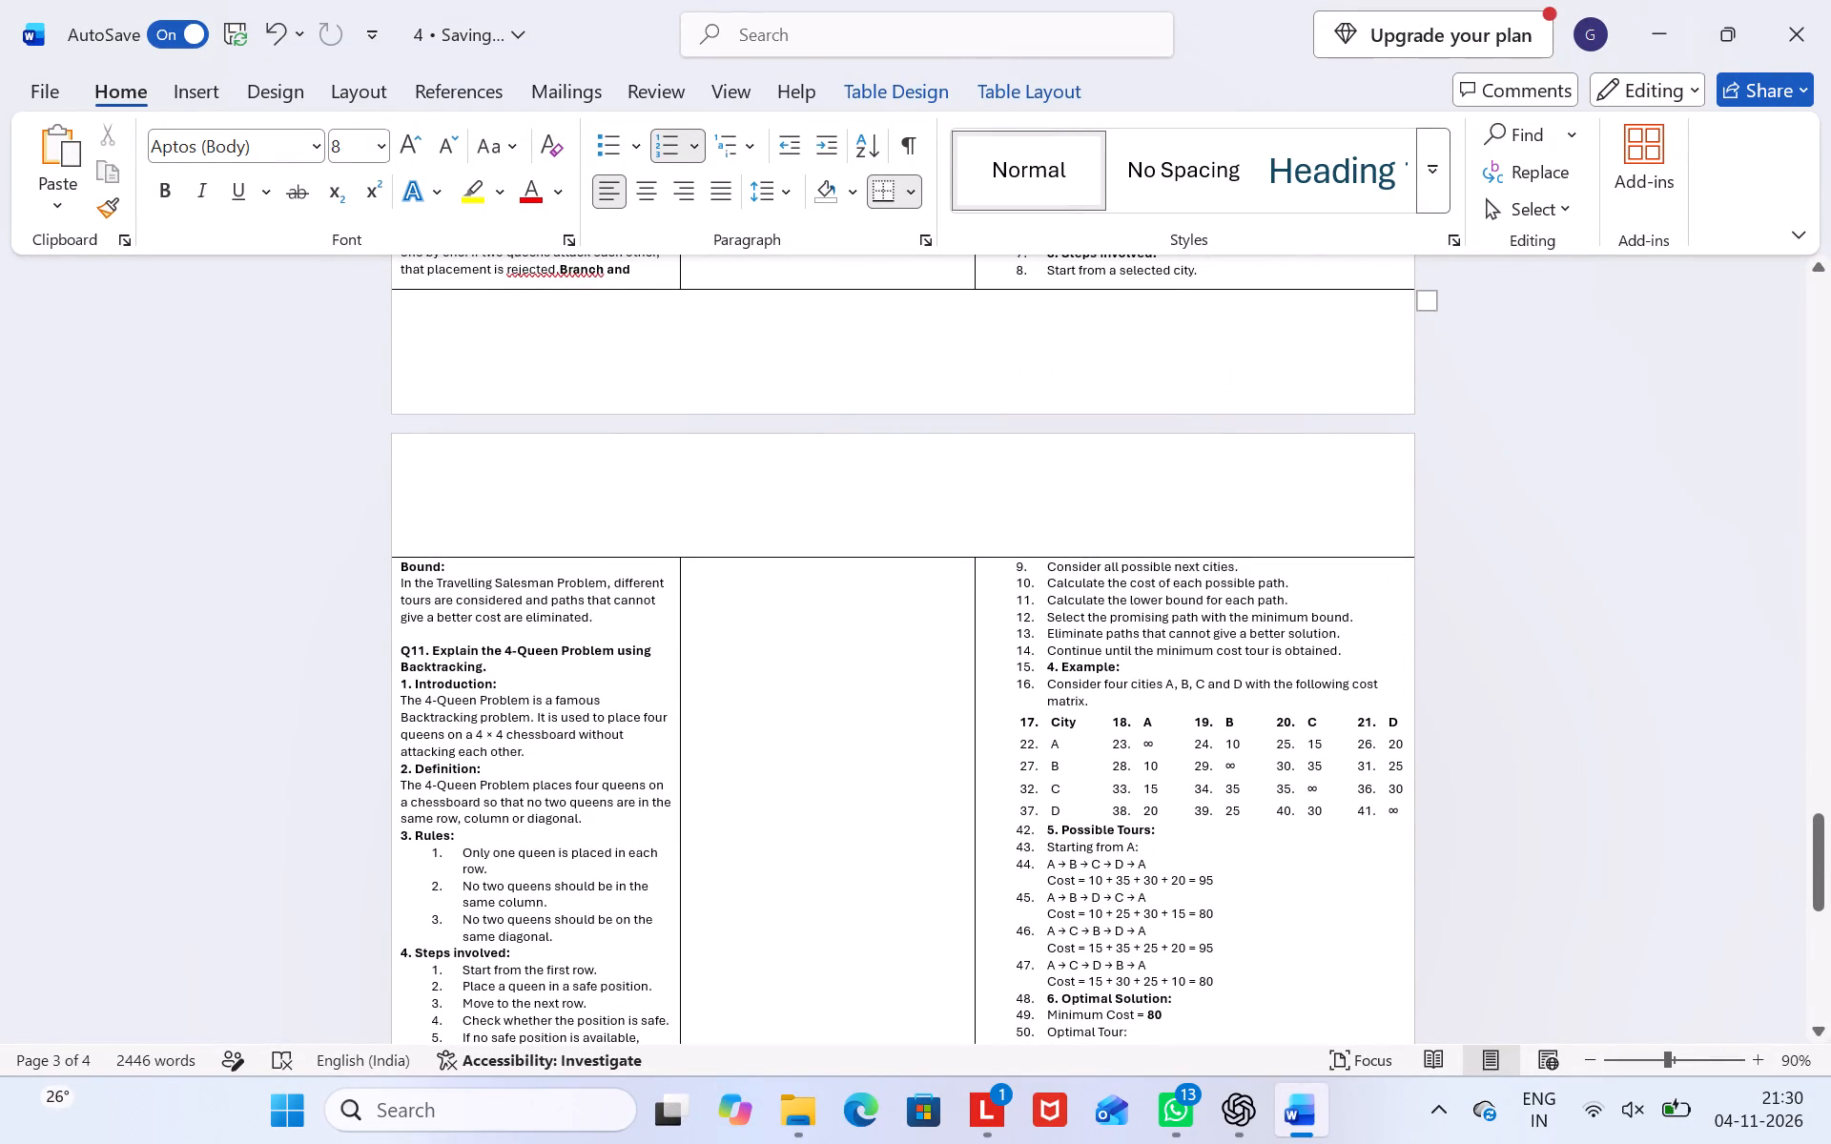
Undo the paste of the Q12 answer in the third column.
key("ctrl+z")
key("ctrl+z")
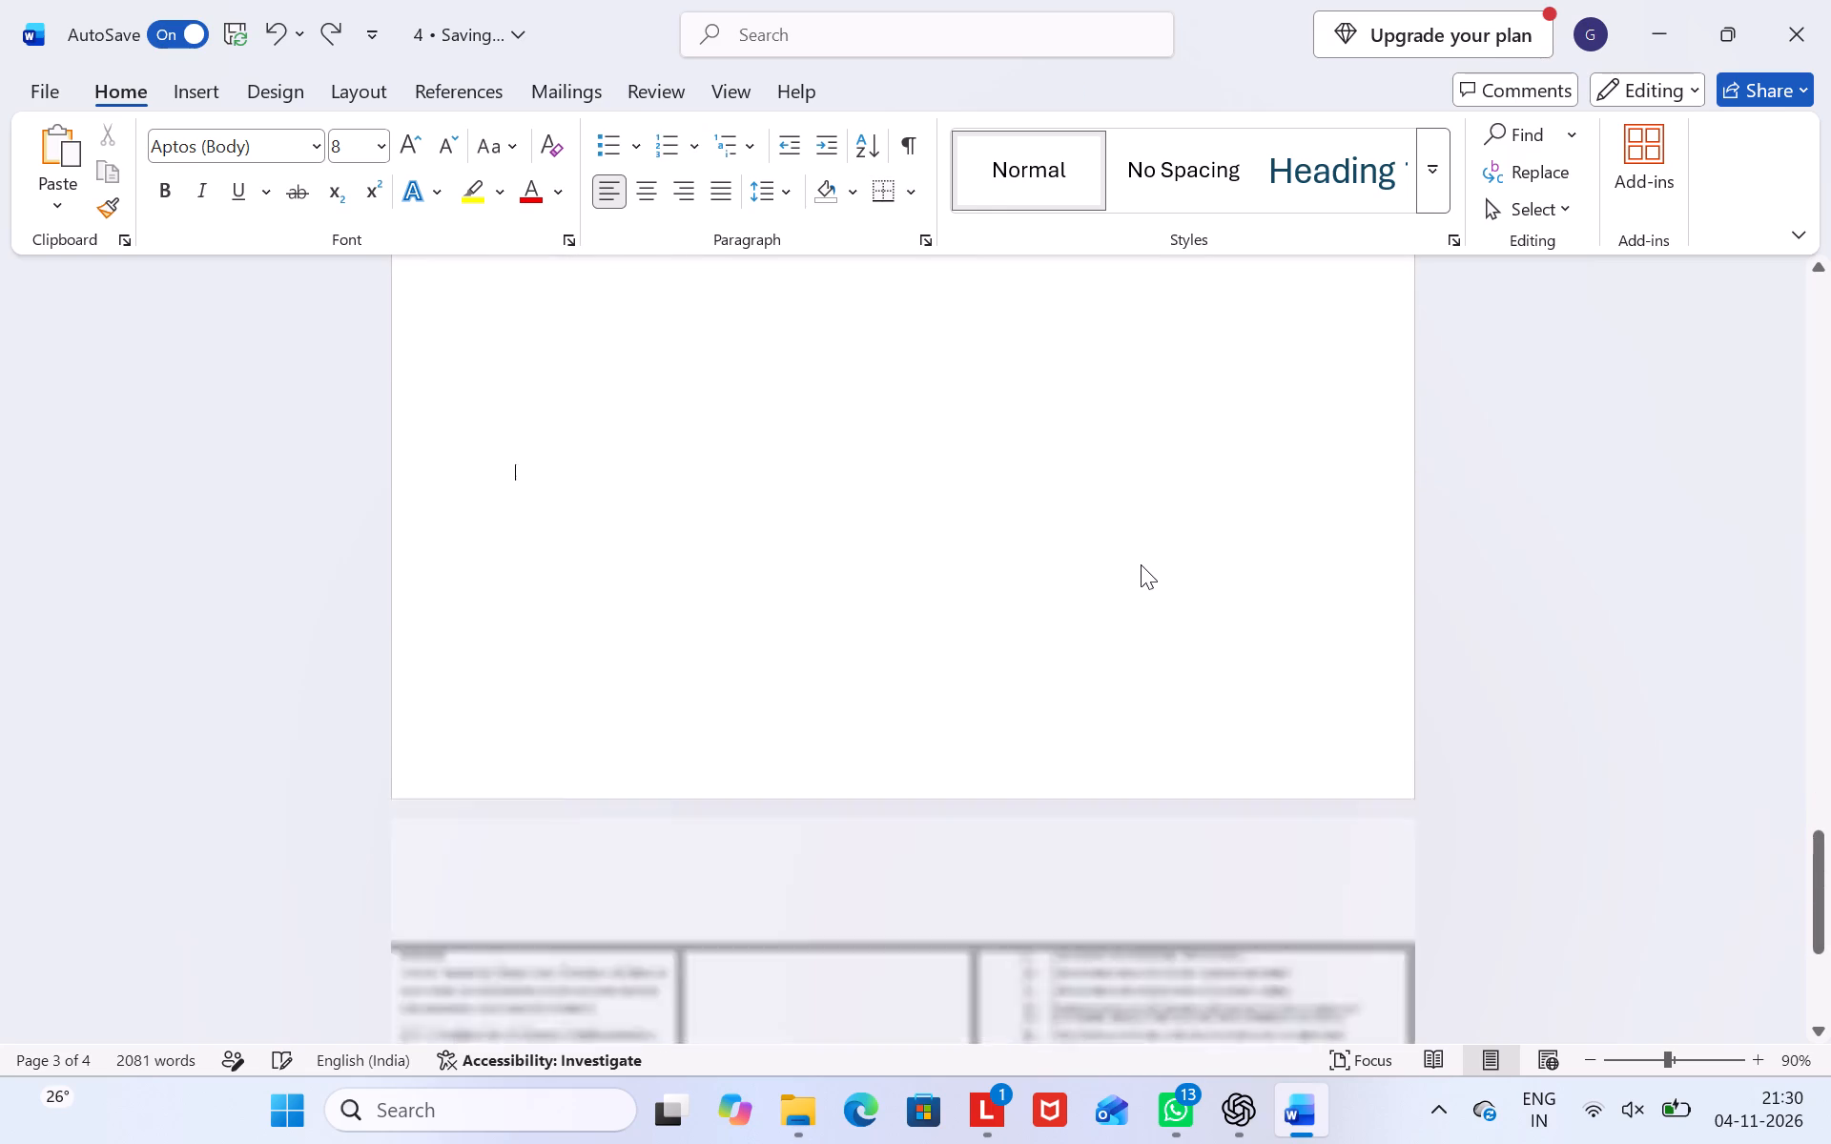
Examine the table rows from Q7 through Q11 for available space in the middle and third columns.
scroll(1141, 564, "up", 4)
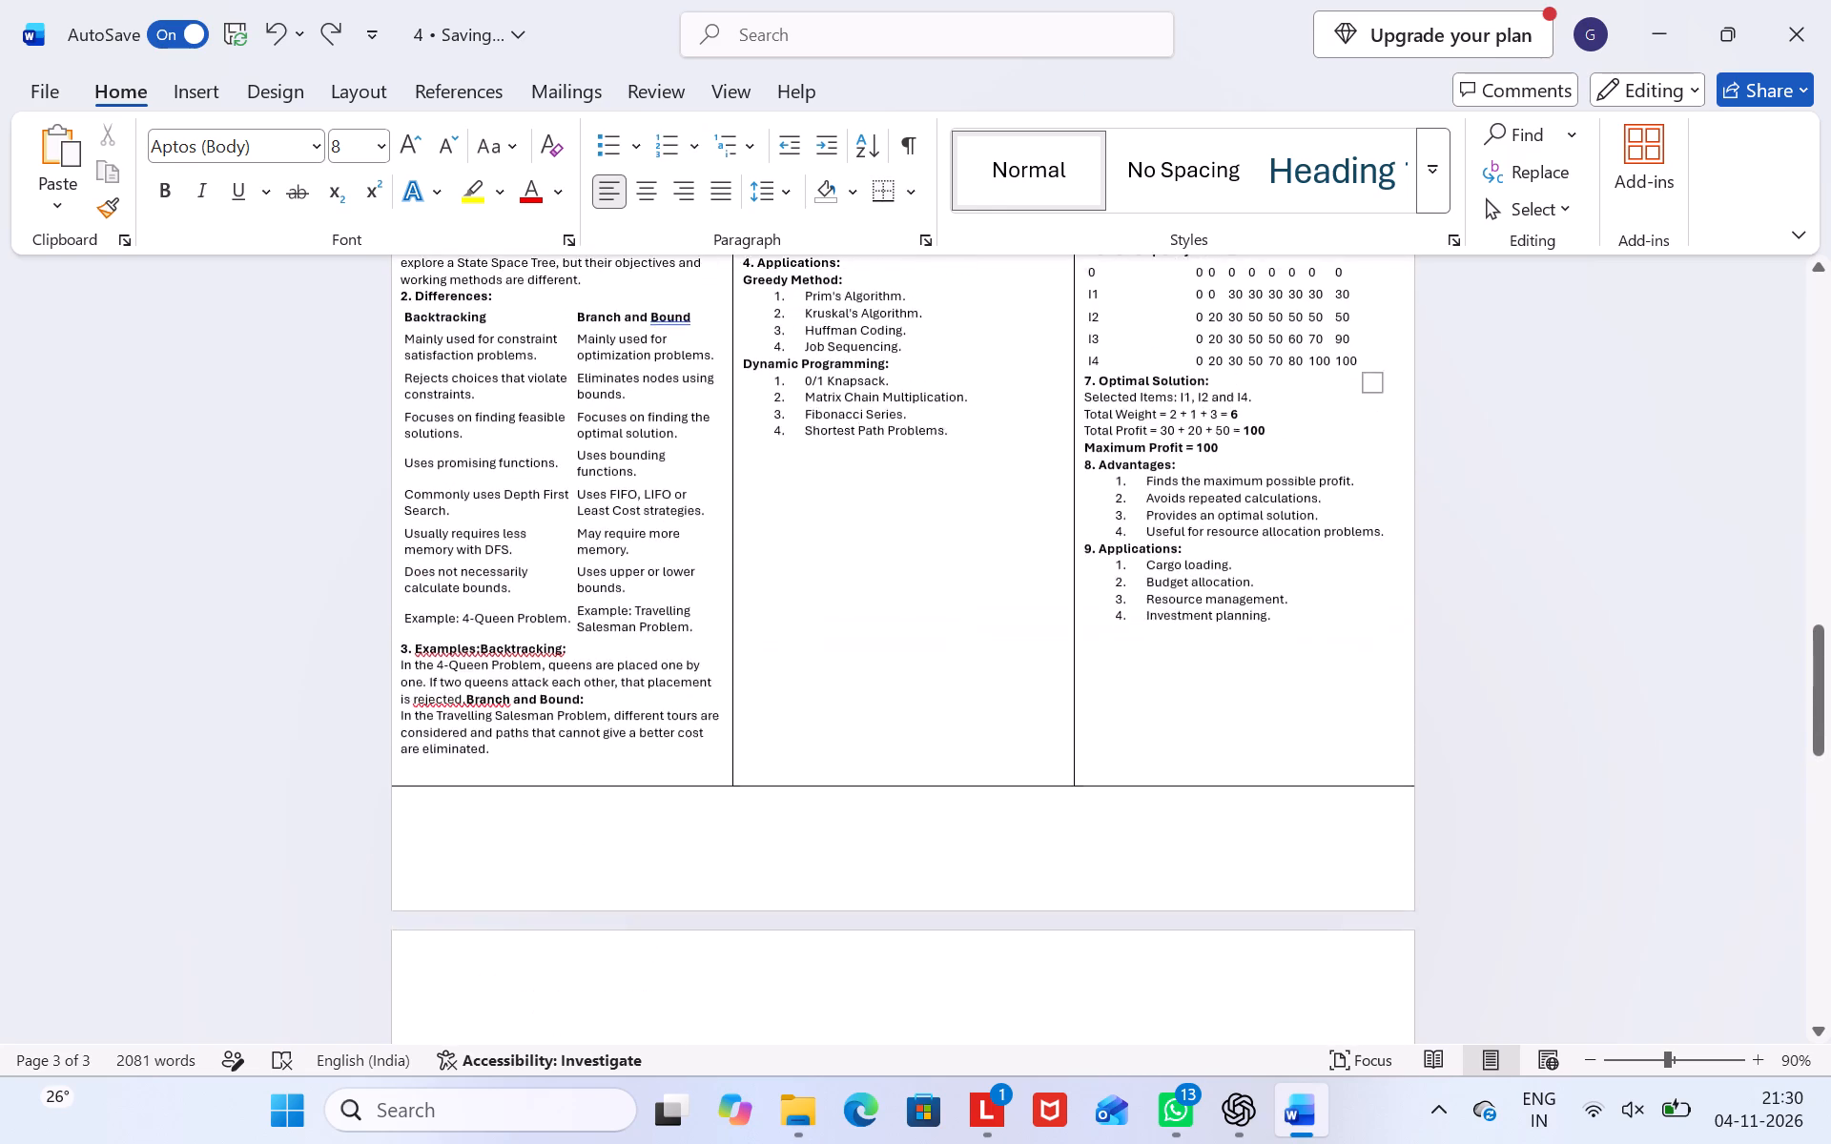
scroll(1141, 564, "up", 1)
scroll(1141, 564, "down", 1)
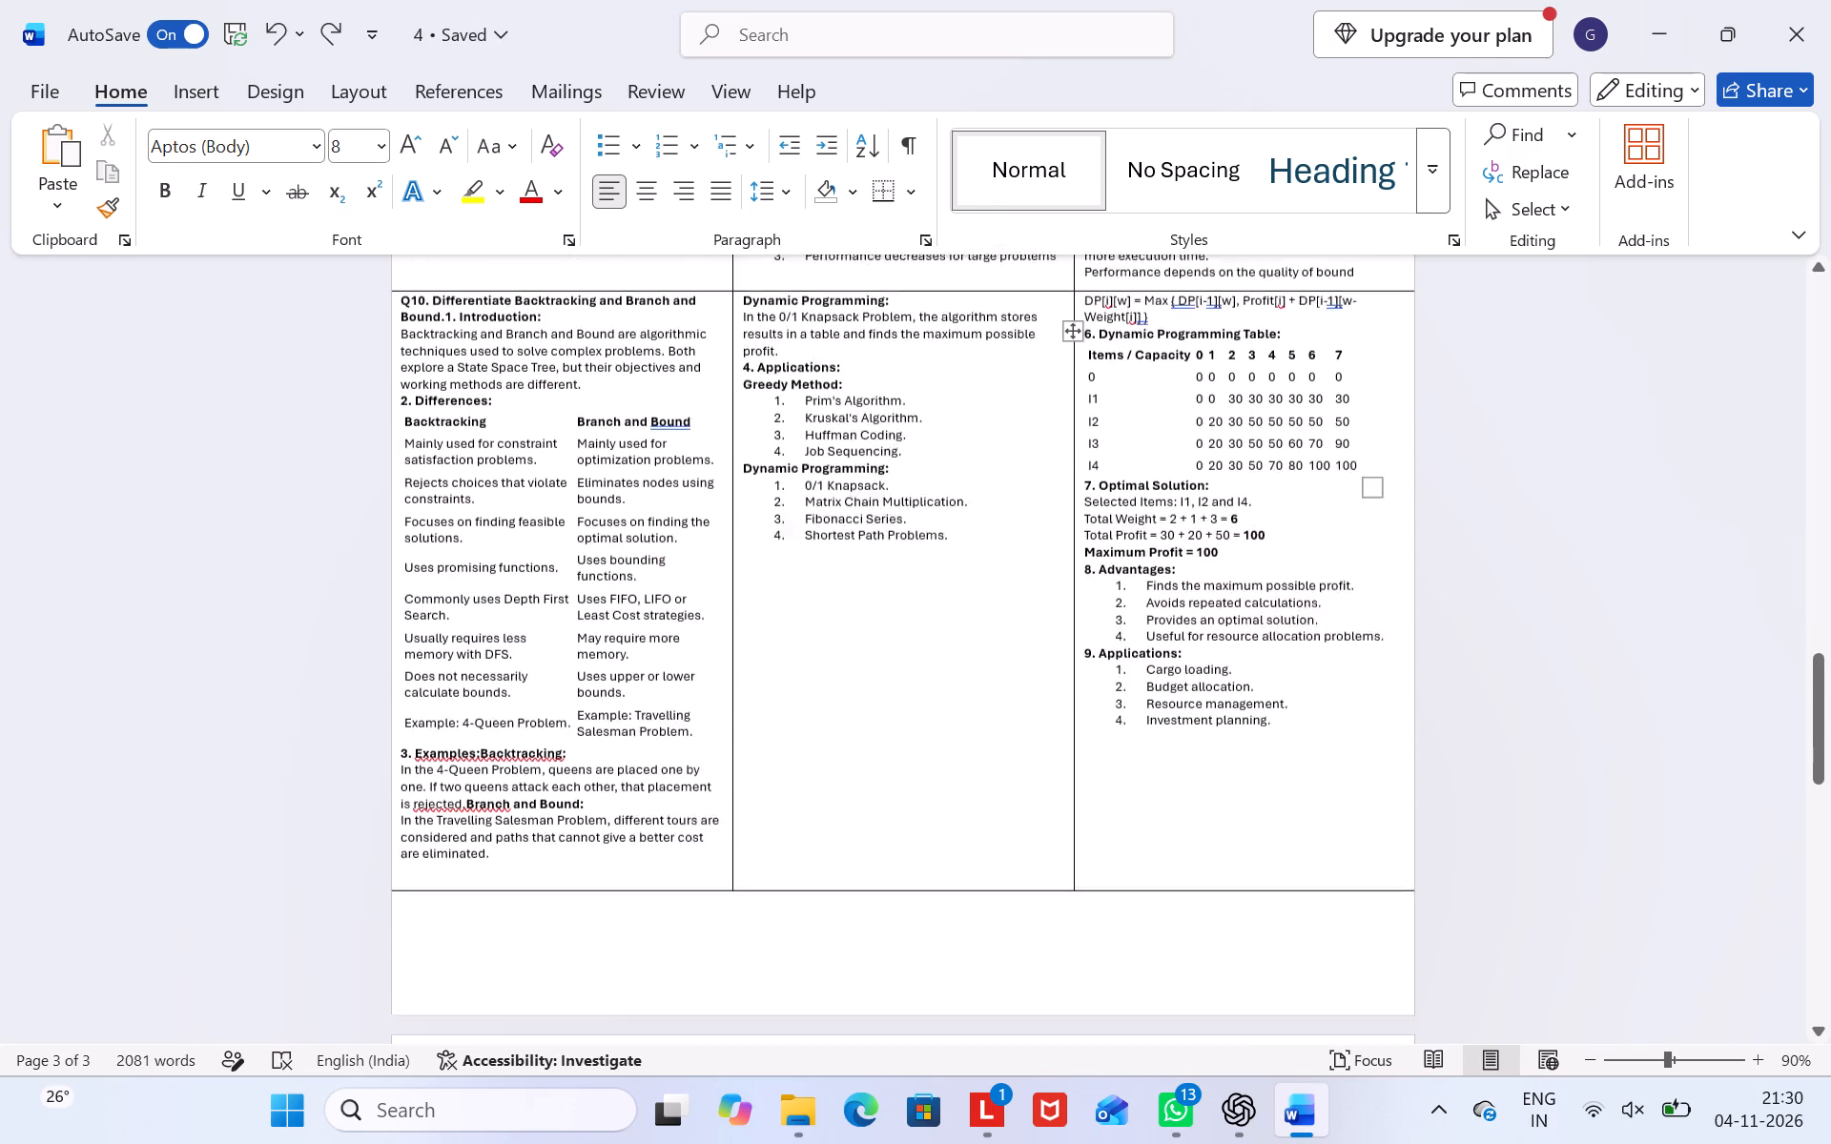
scroll(1141, 564, "down", 2)
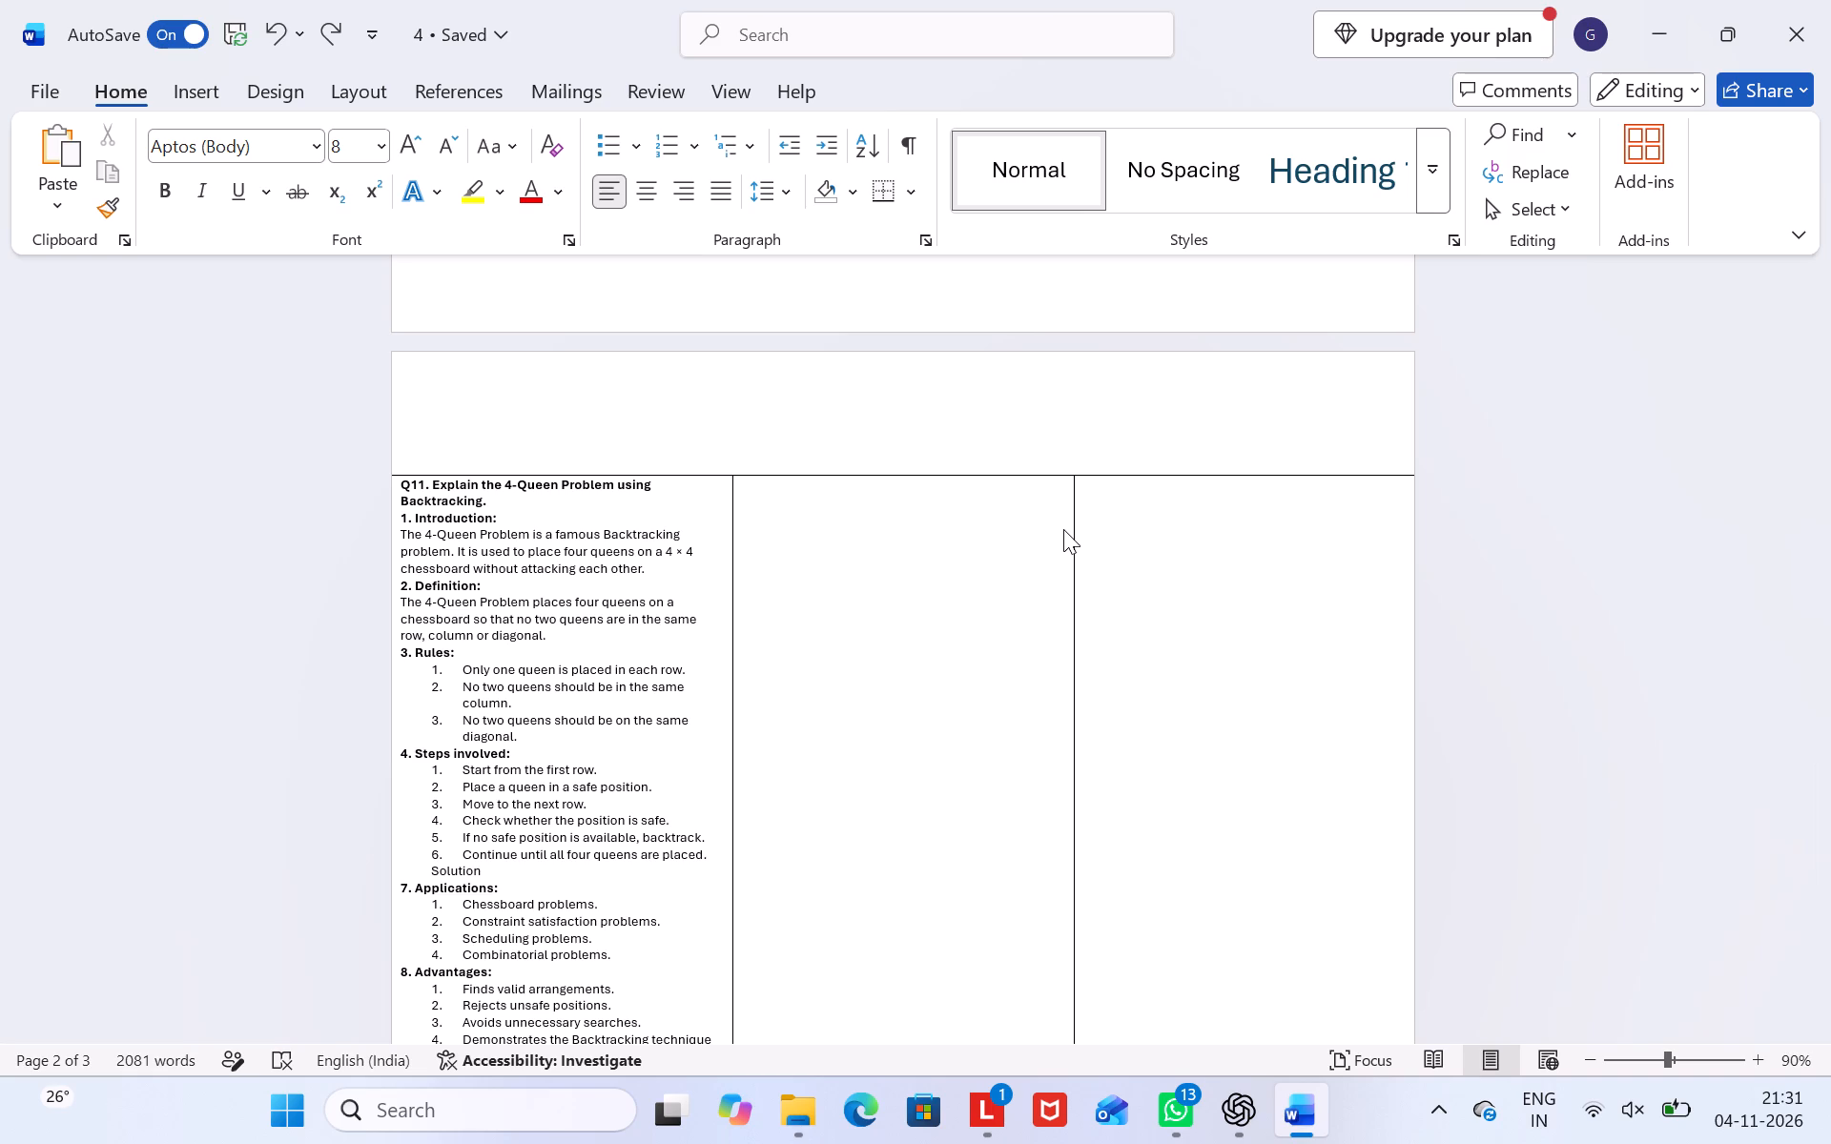
scroll(1022, 620, "up", 3)
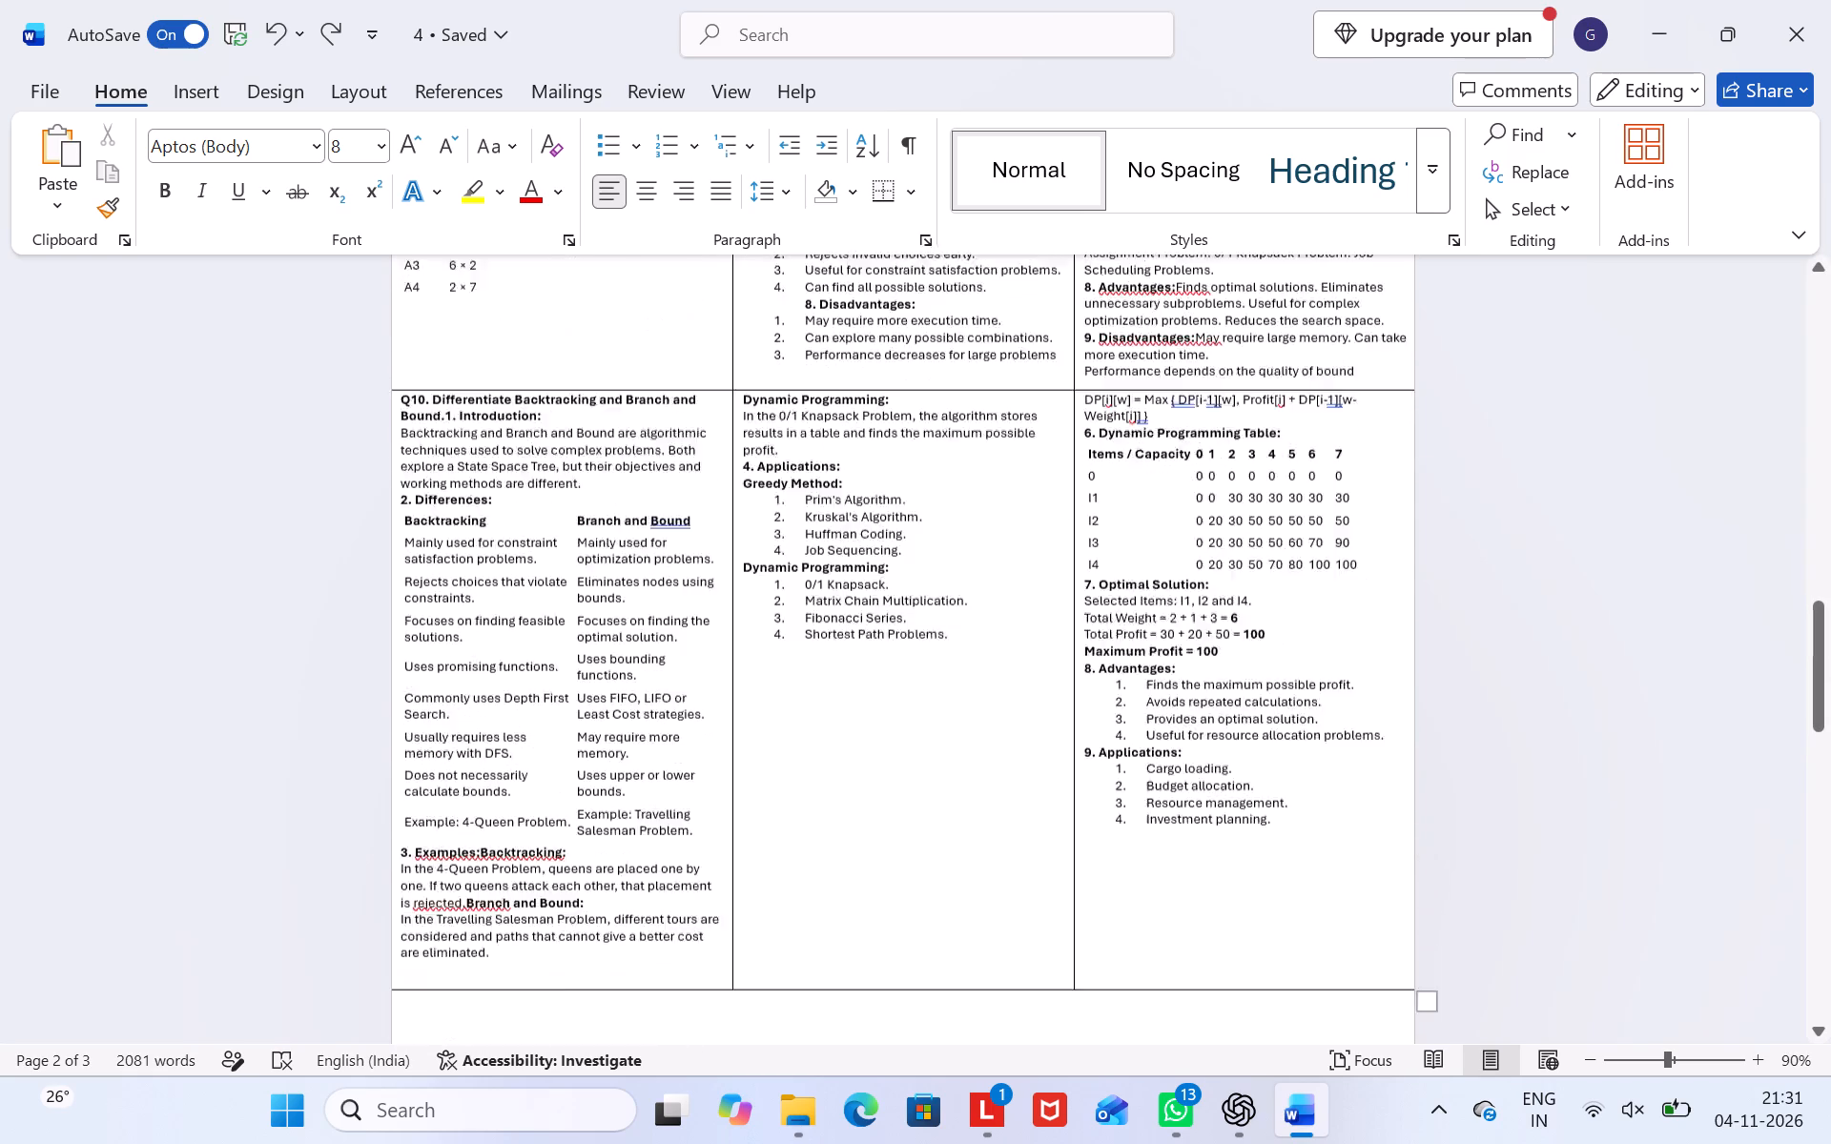
scroll(1022, 620, "up", 1)
scroll(1022, 620, "down", 2)
scroll(1022, 620, "up", 1)
scroll(1022, 620, "right", 1)
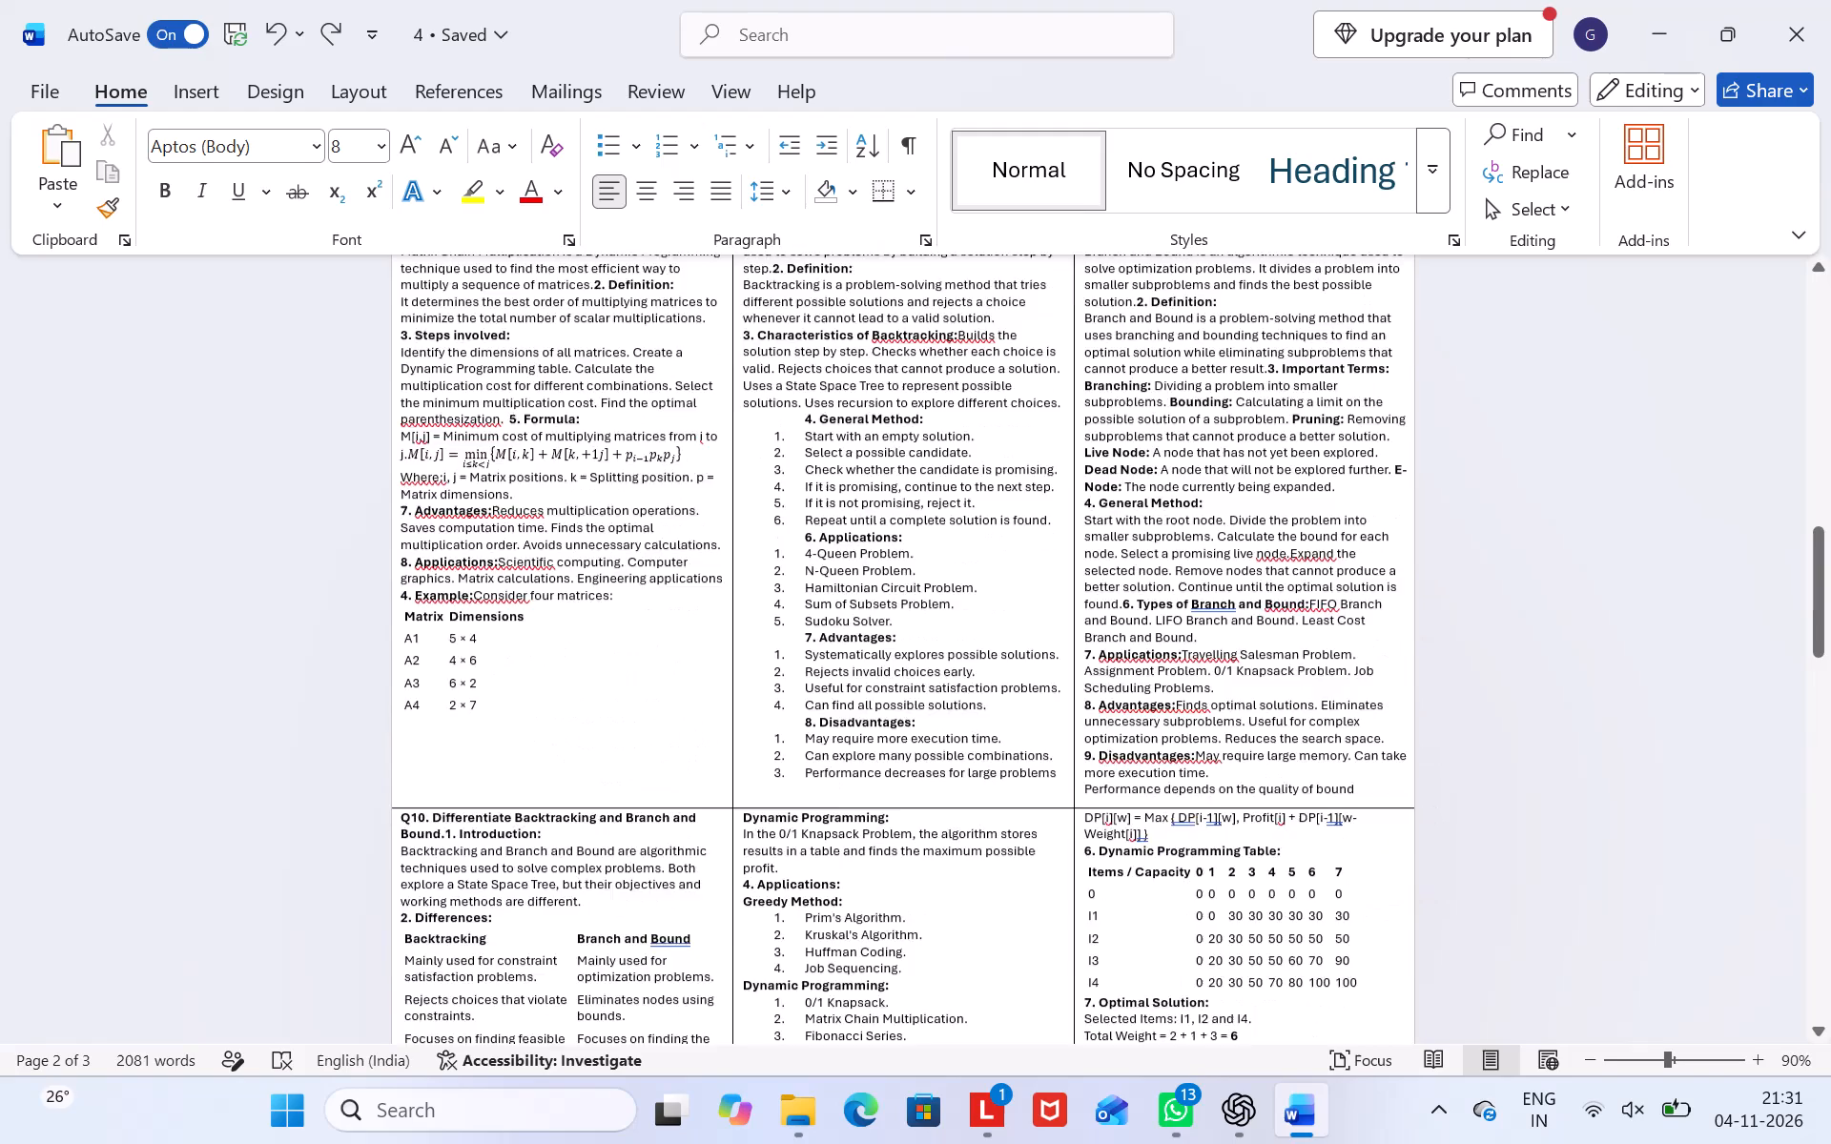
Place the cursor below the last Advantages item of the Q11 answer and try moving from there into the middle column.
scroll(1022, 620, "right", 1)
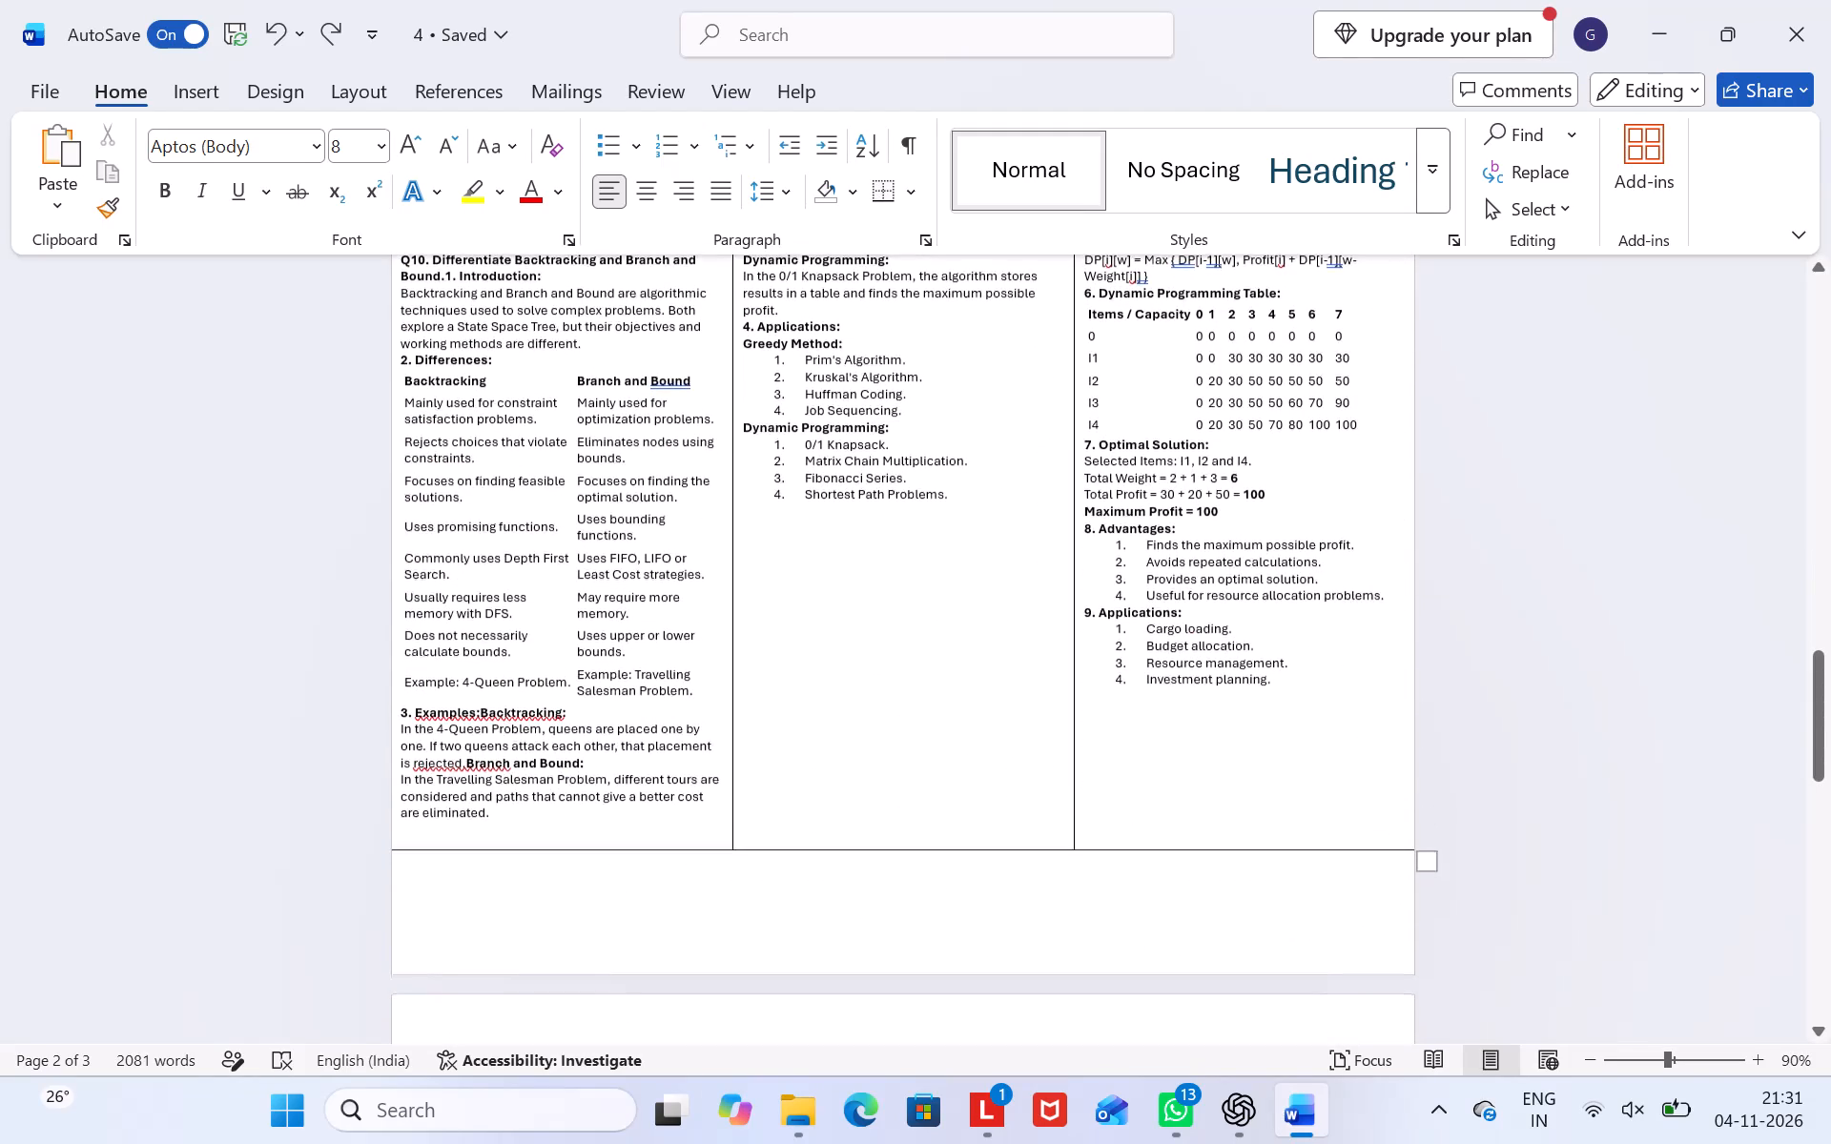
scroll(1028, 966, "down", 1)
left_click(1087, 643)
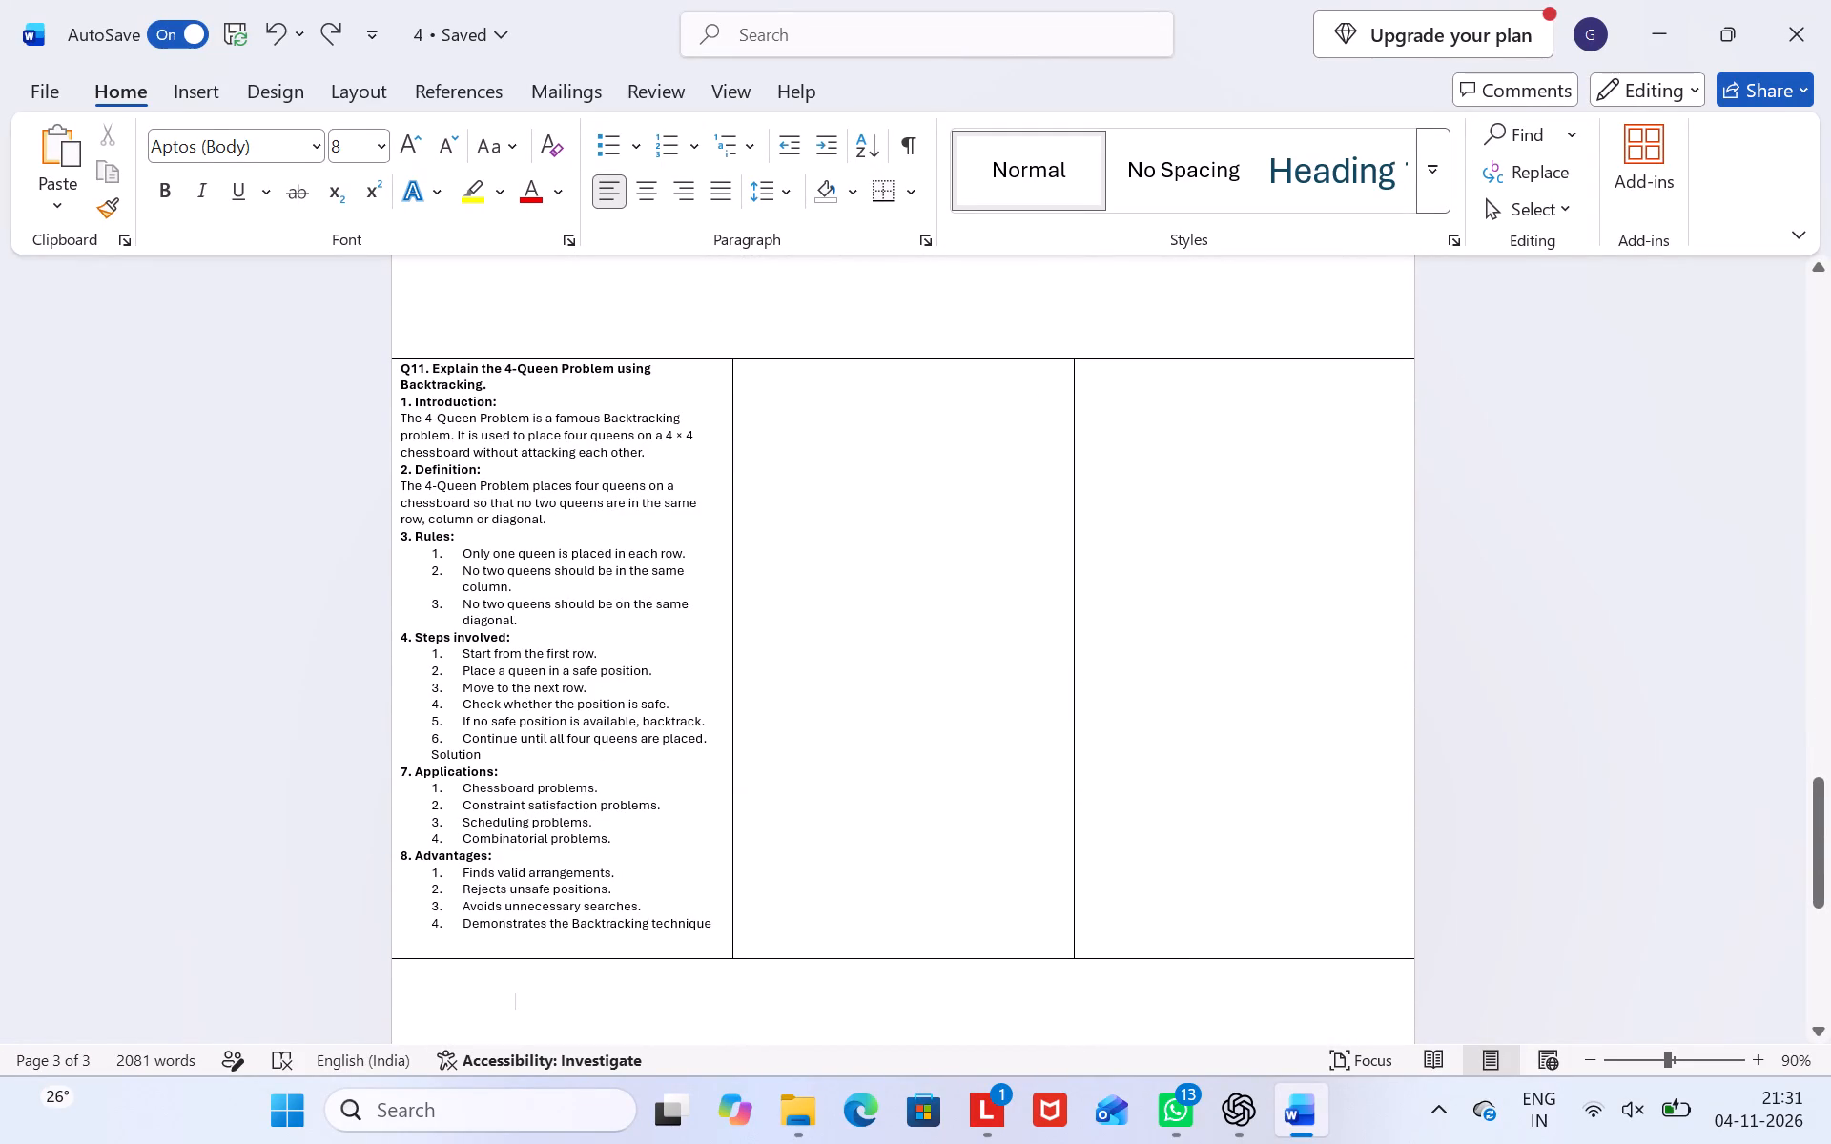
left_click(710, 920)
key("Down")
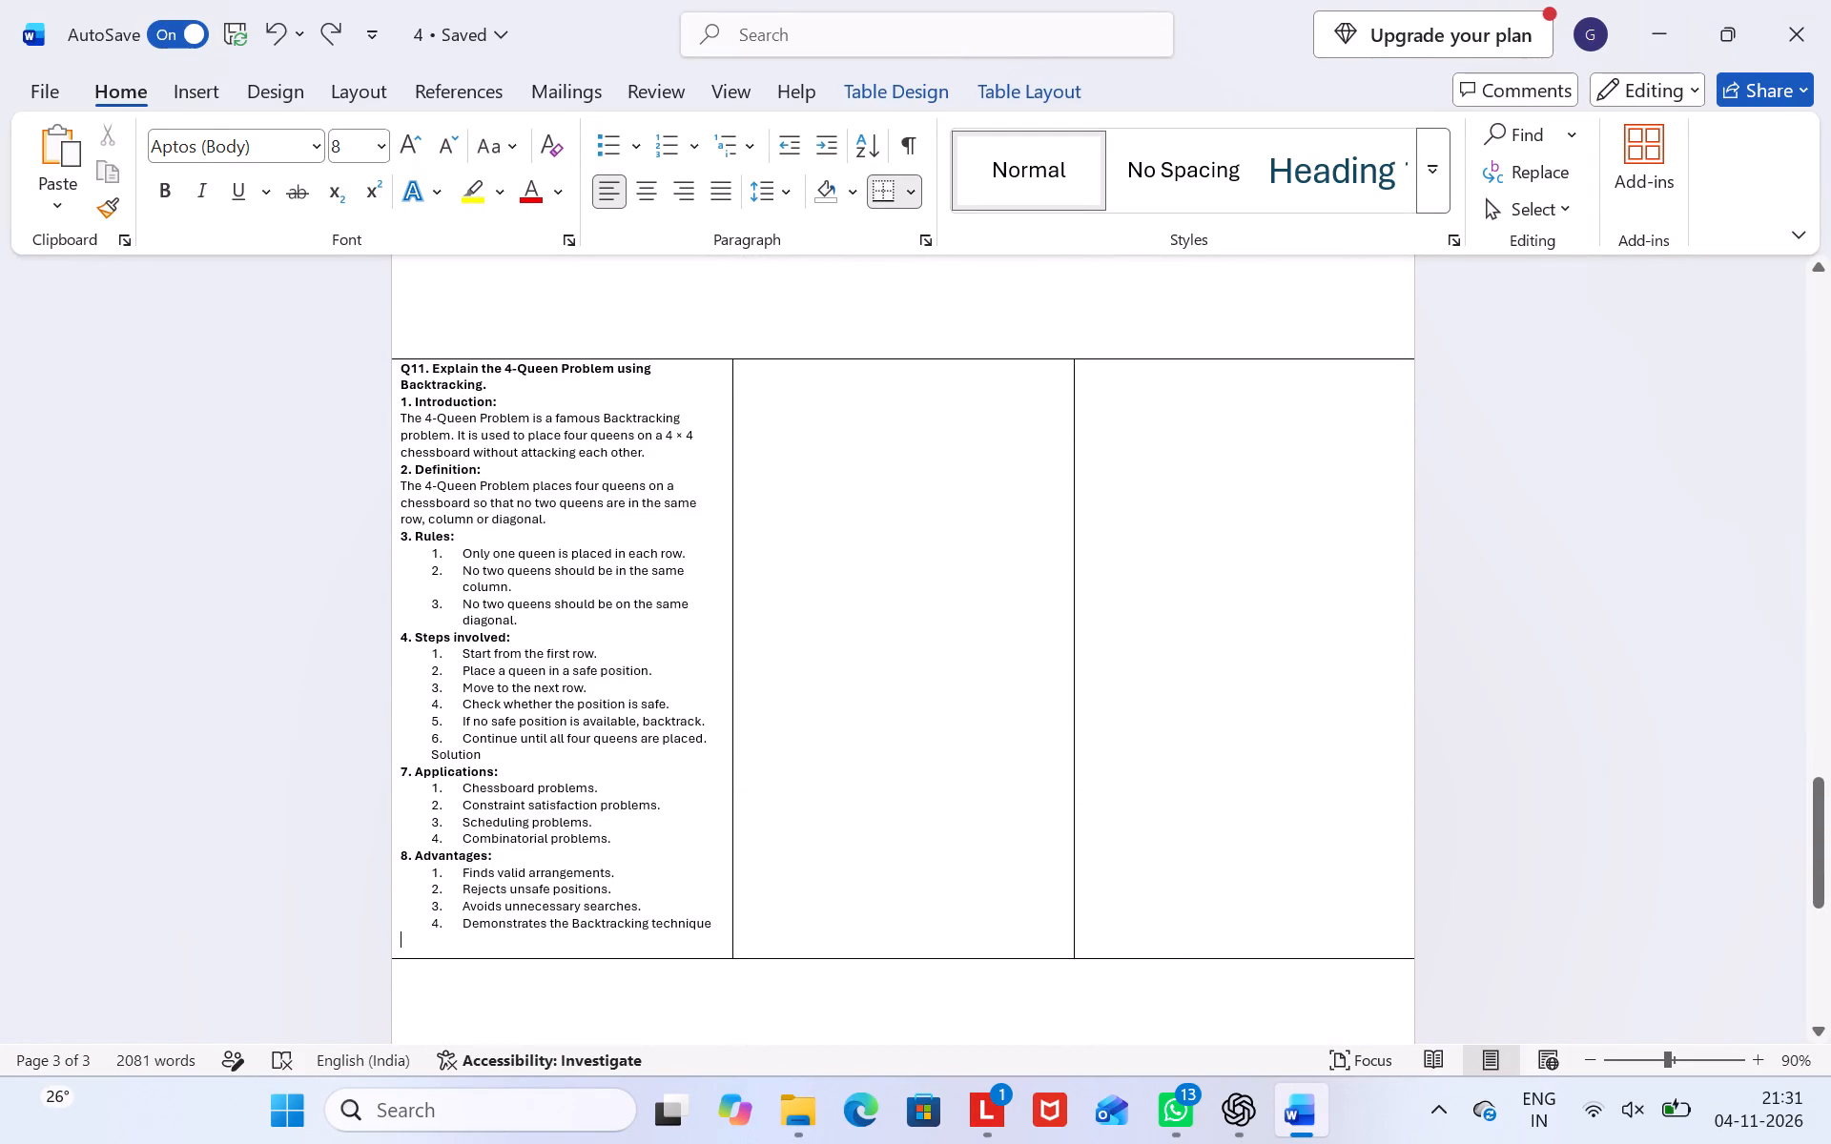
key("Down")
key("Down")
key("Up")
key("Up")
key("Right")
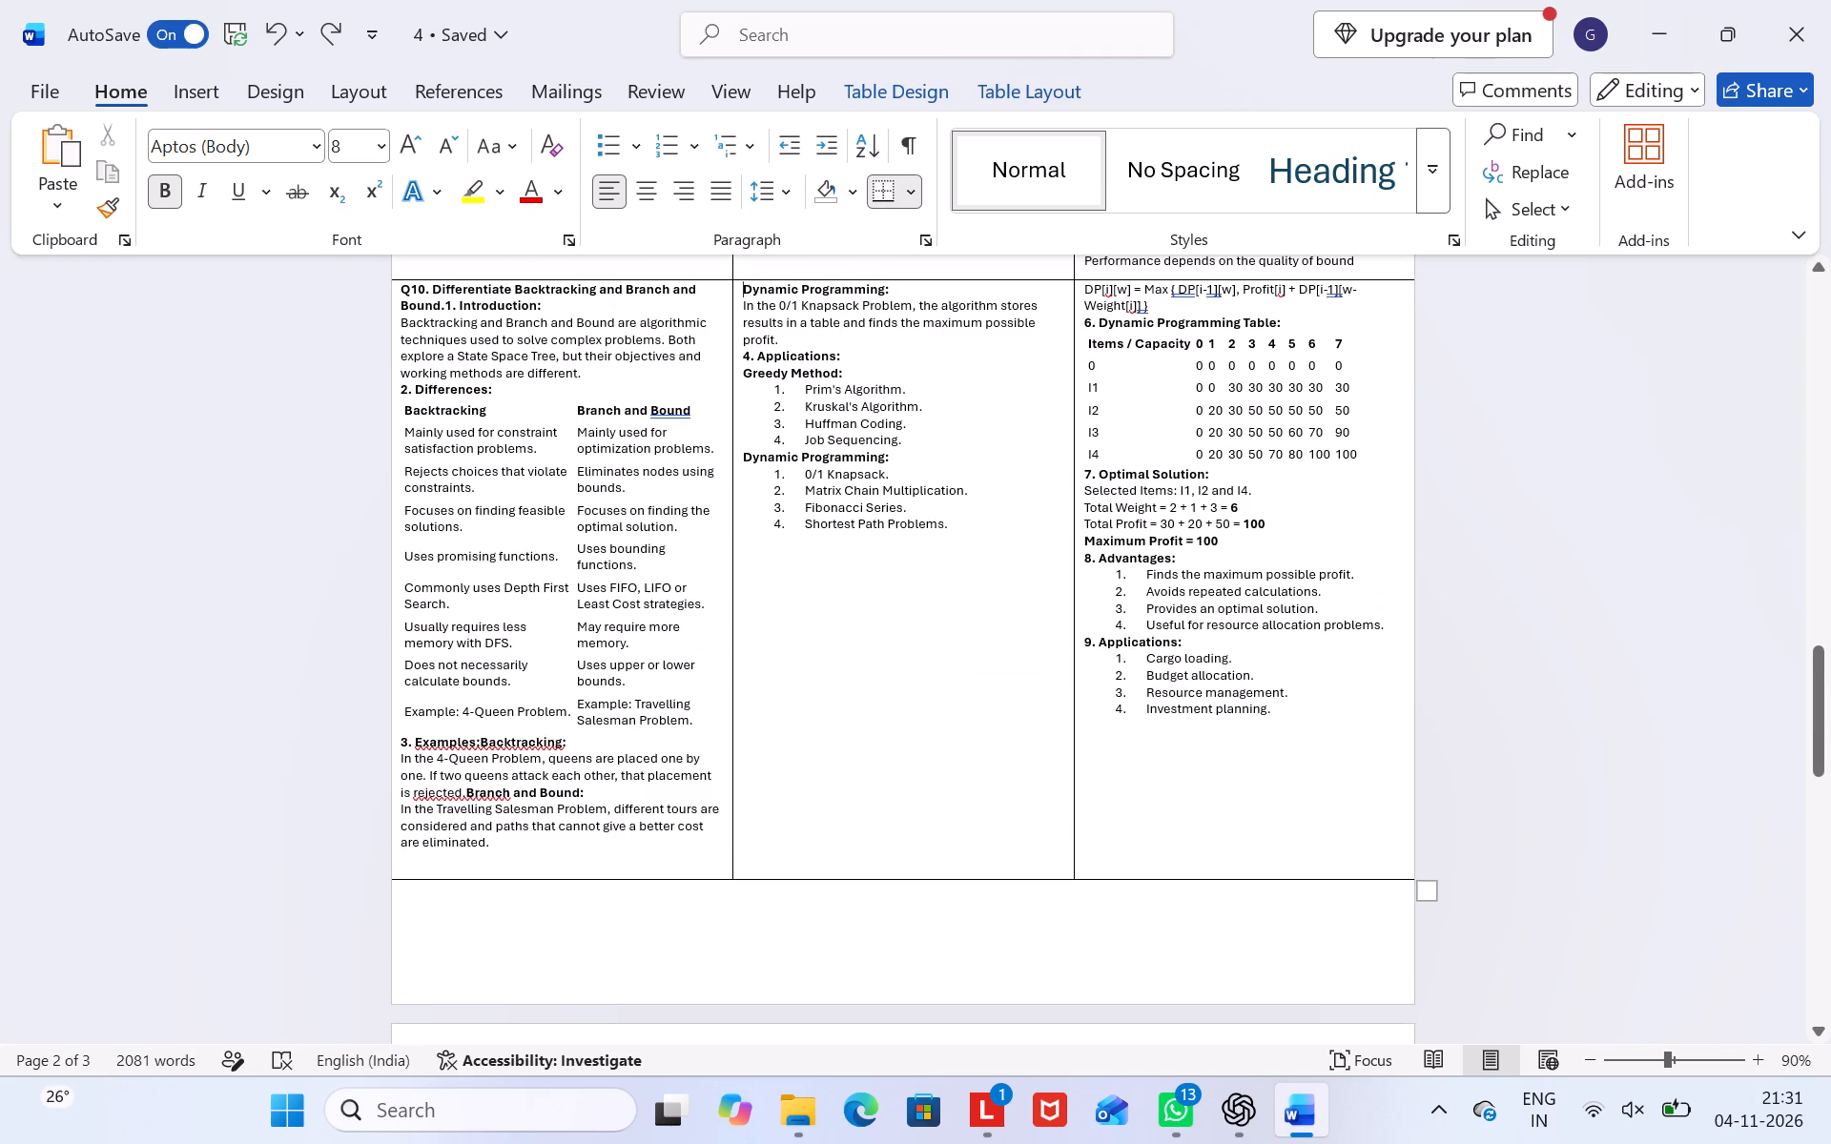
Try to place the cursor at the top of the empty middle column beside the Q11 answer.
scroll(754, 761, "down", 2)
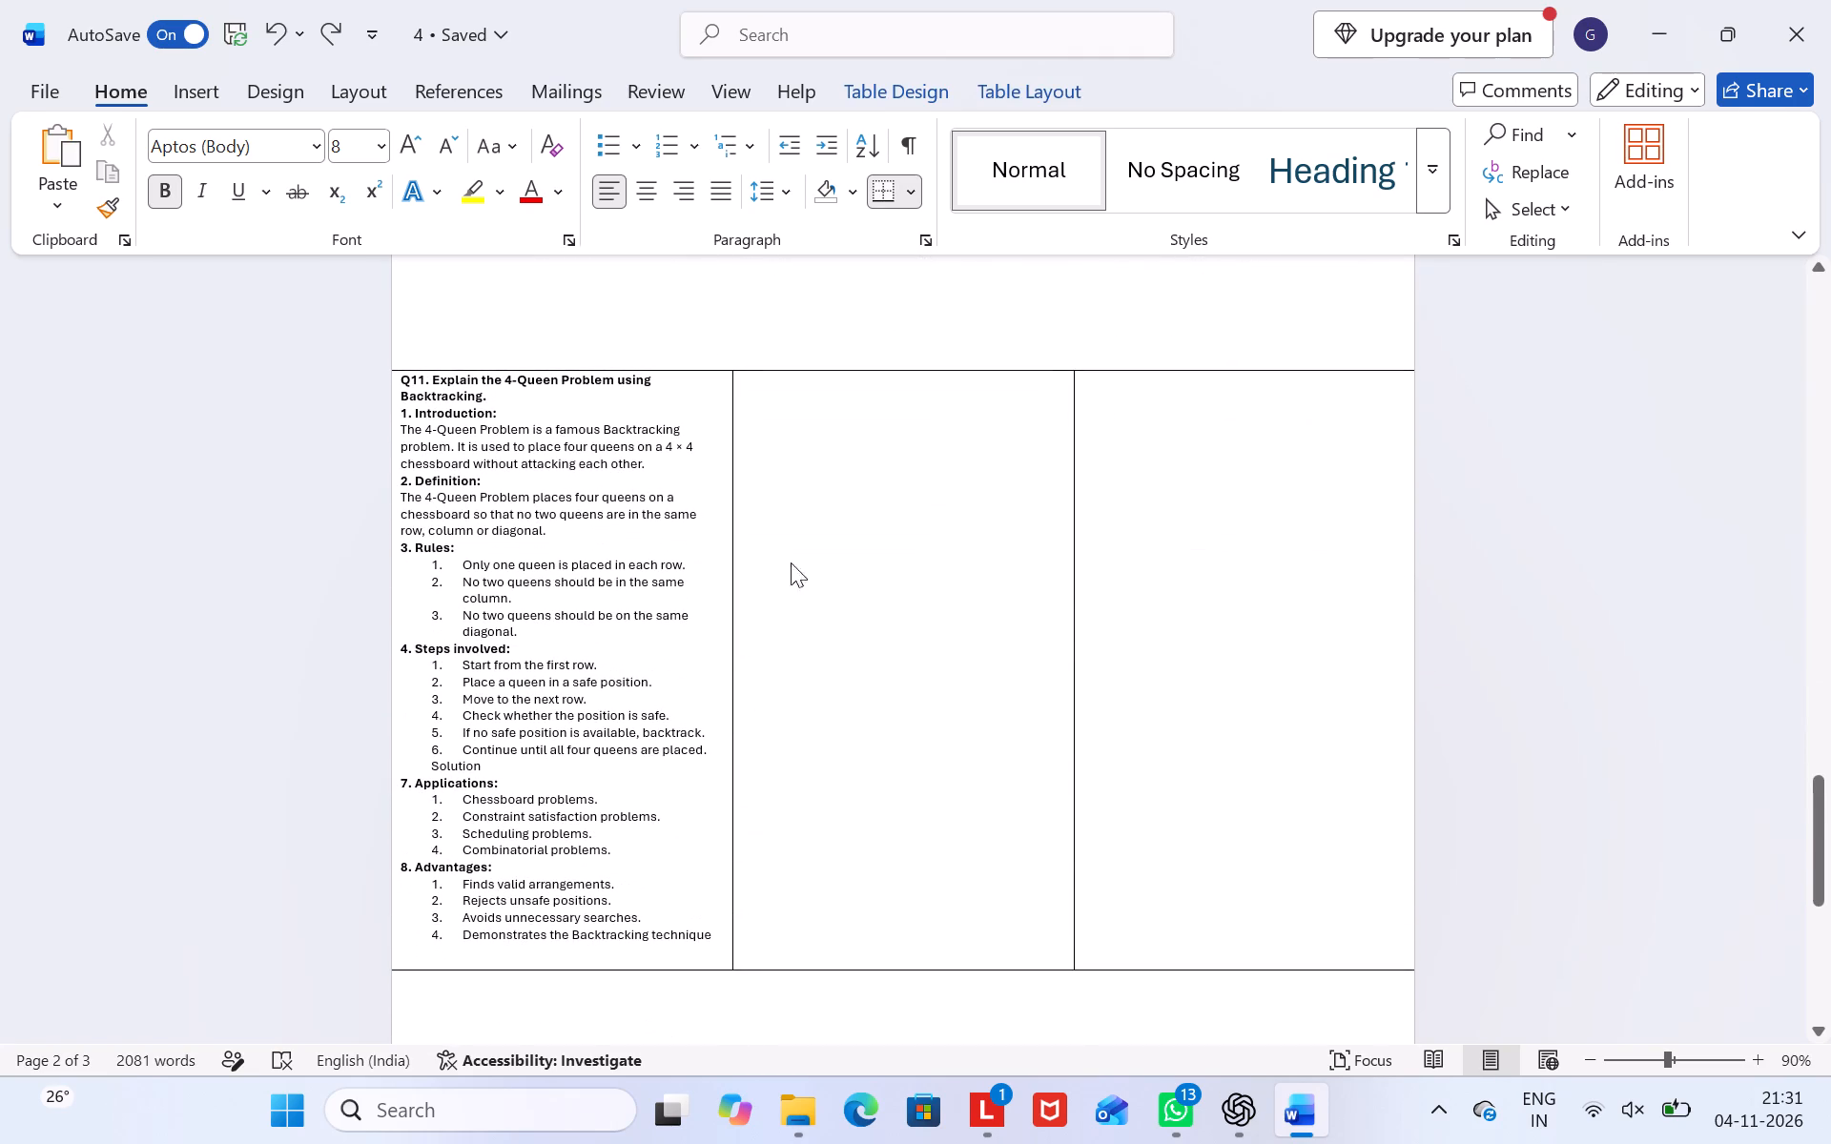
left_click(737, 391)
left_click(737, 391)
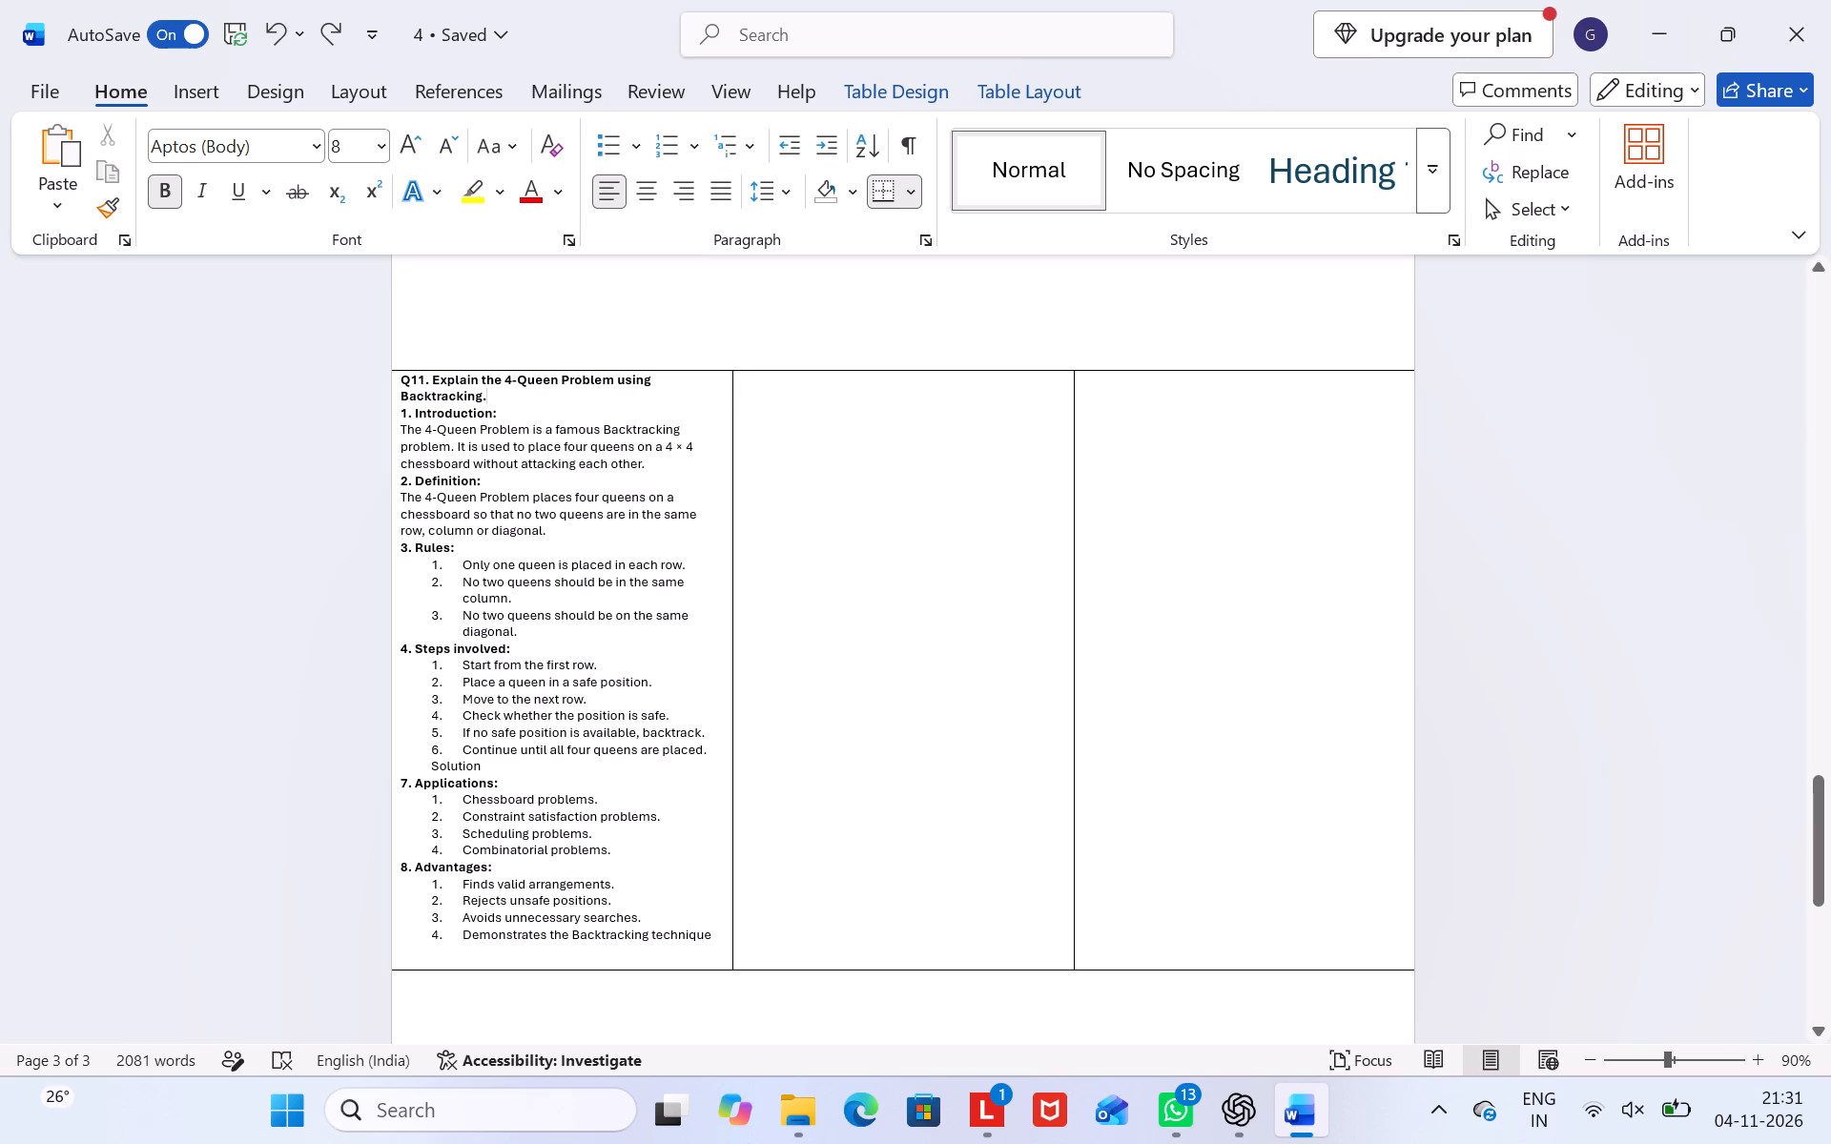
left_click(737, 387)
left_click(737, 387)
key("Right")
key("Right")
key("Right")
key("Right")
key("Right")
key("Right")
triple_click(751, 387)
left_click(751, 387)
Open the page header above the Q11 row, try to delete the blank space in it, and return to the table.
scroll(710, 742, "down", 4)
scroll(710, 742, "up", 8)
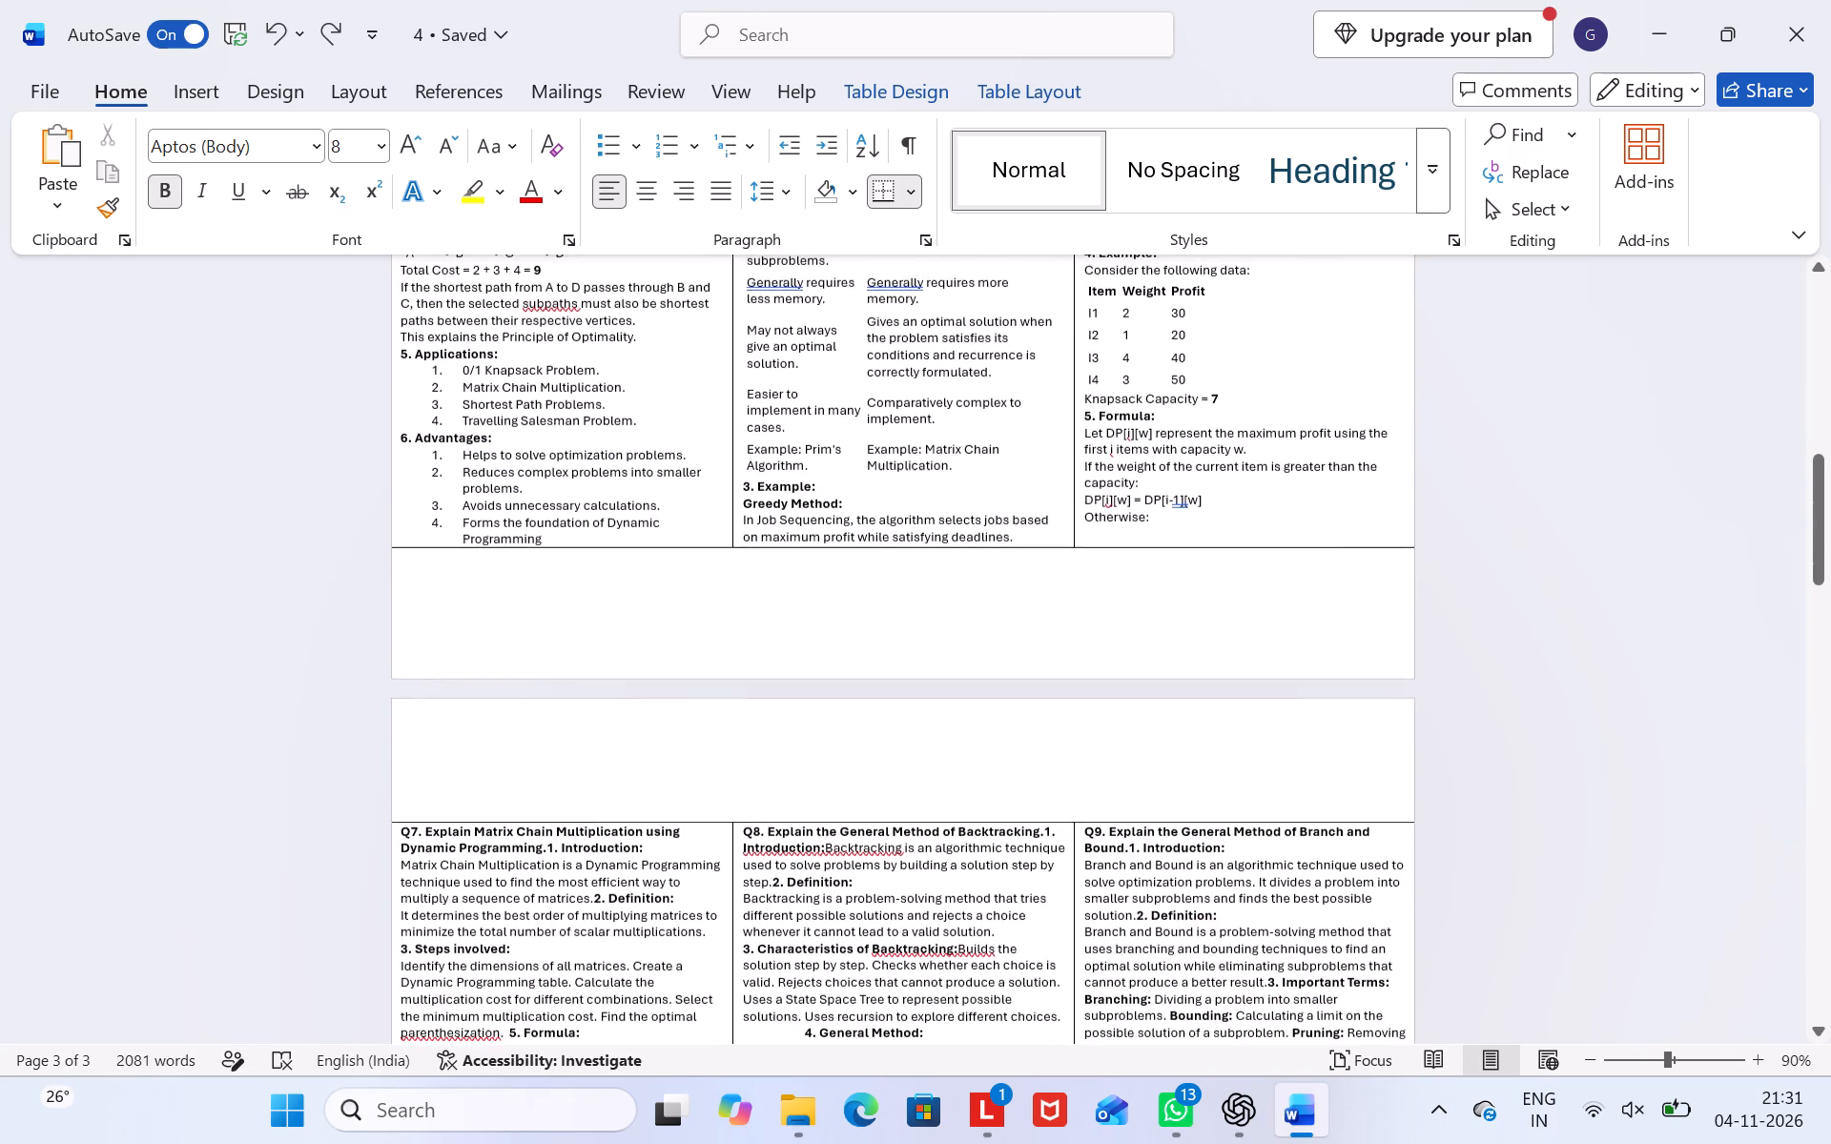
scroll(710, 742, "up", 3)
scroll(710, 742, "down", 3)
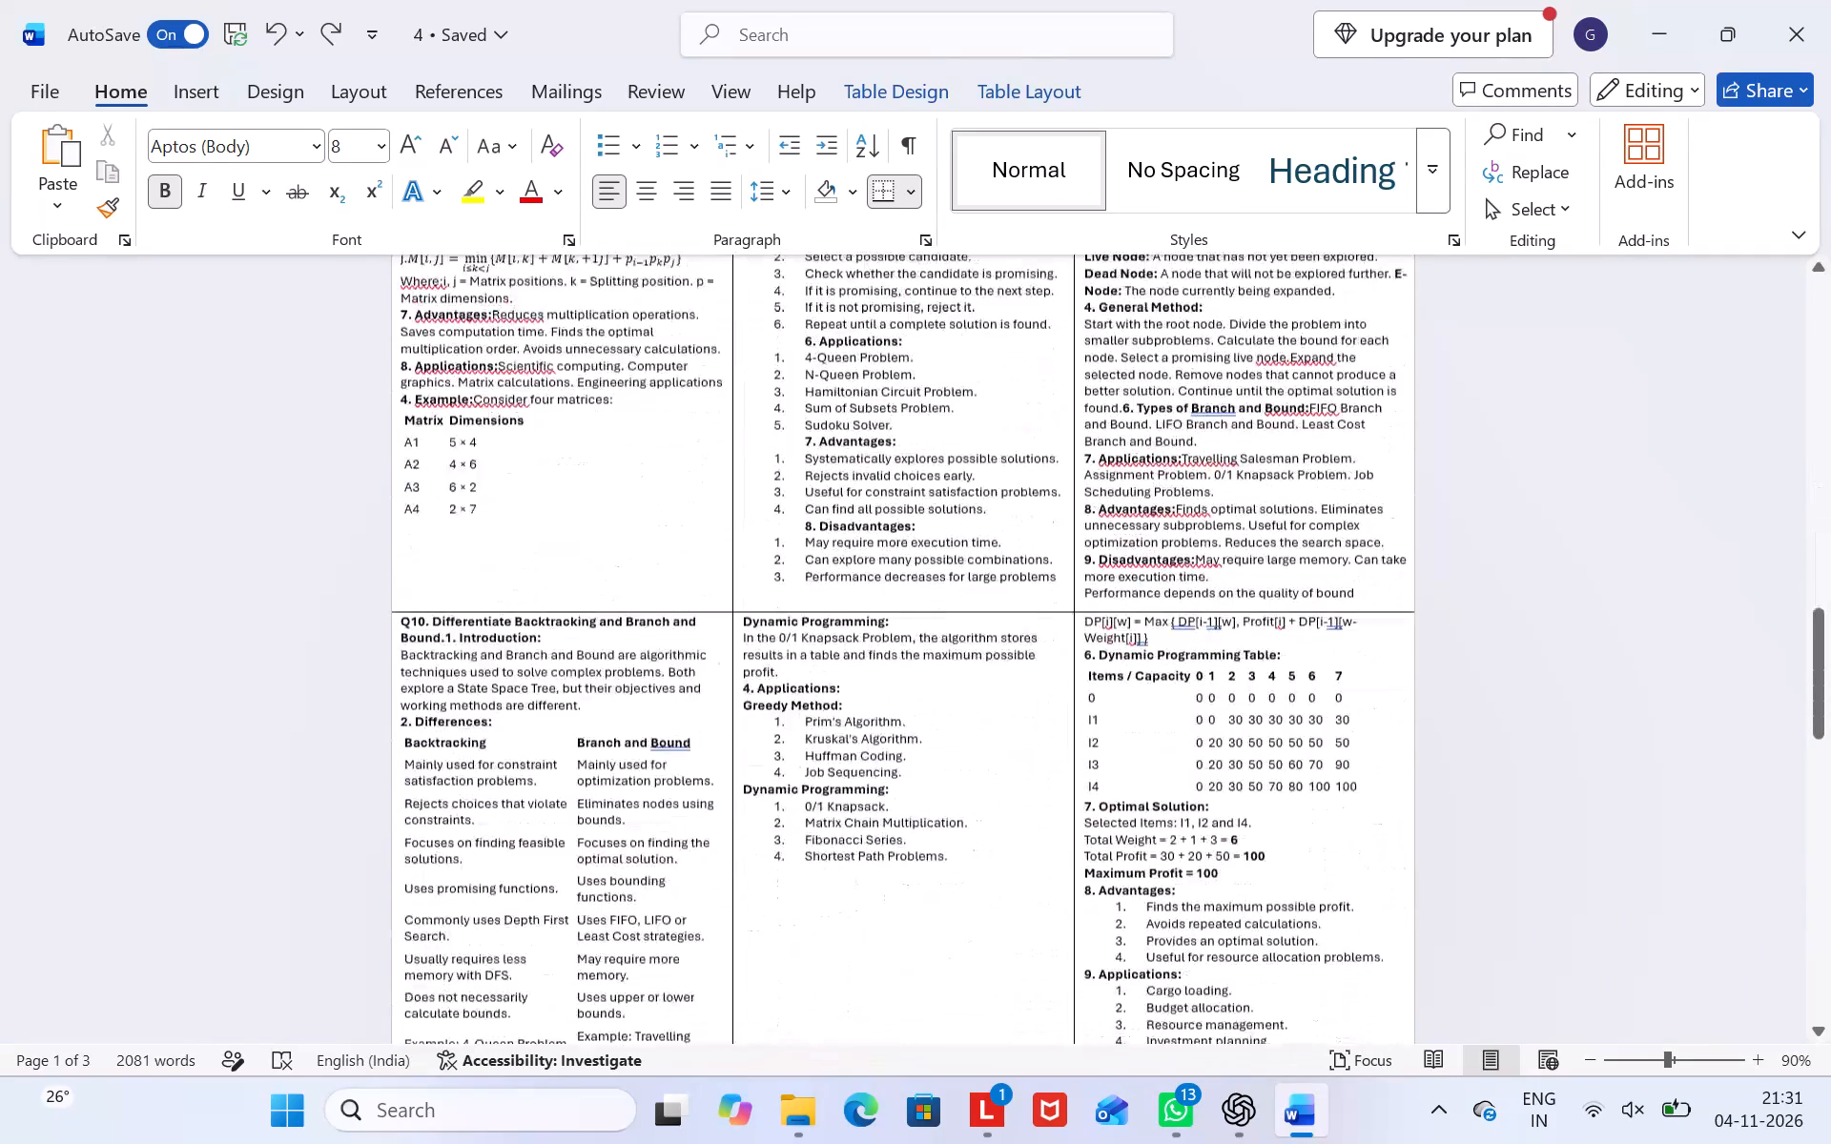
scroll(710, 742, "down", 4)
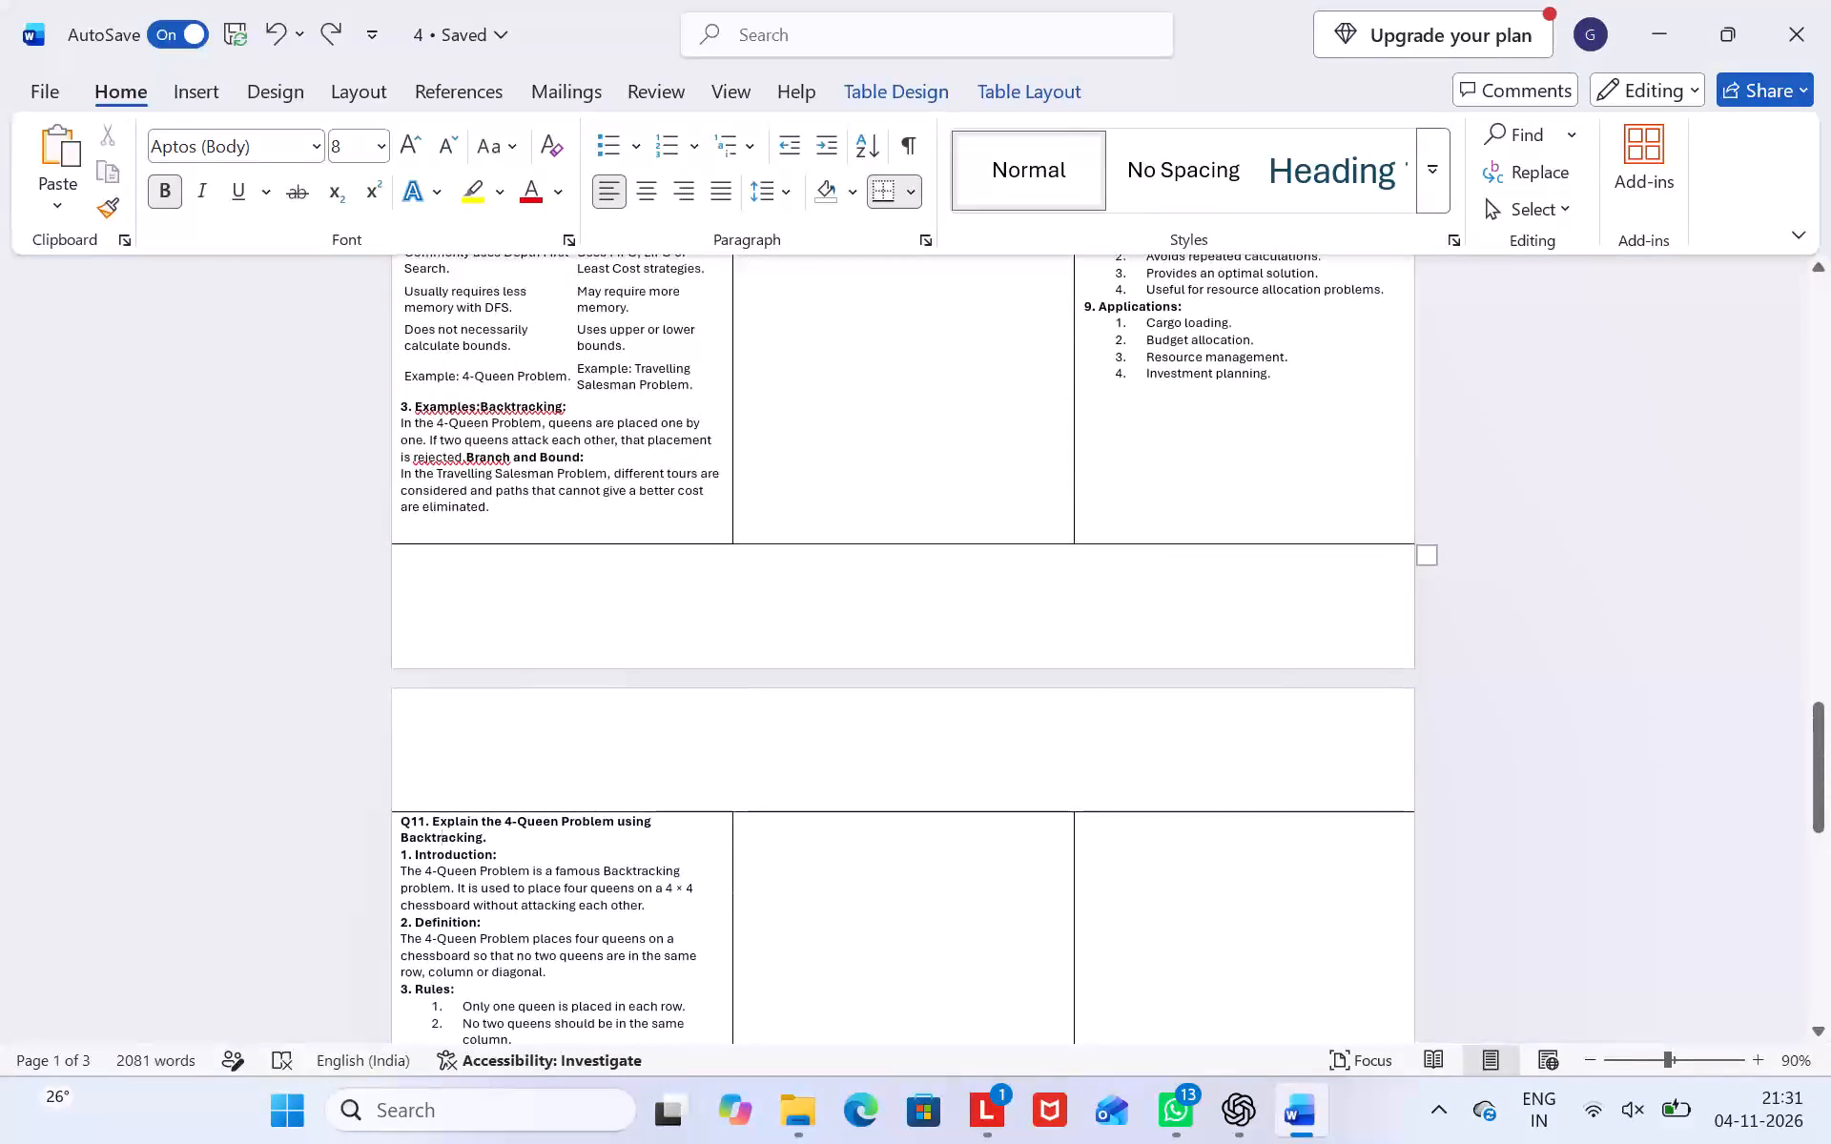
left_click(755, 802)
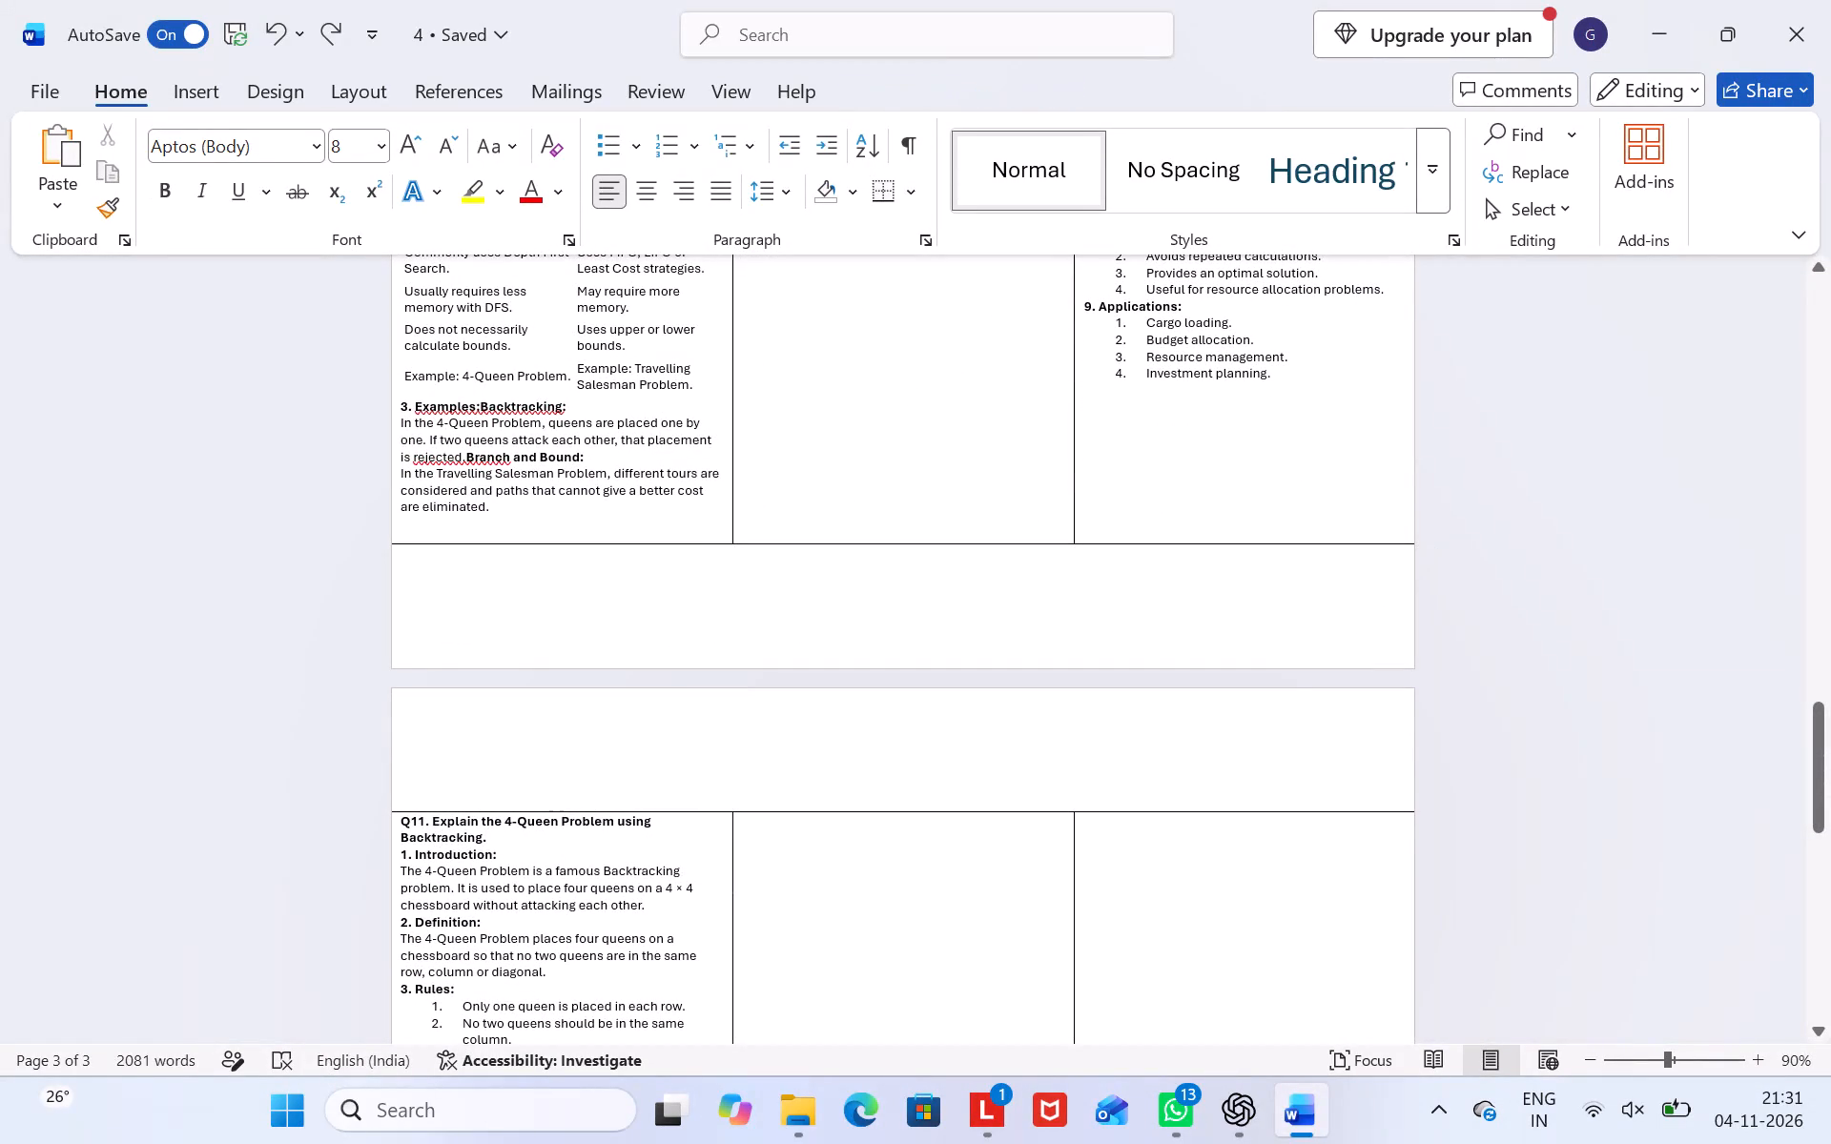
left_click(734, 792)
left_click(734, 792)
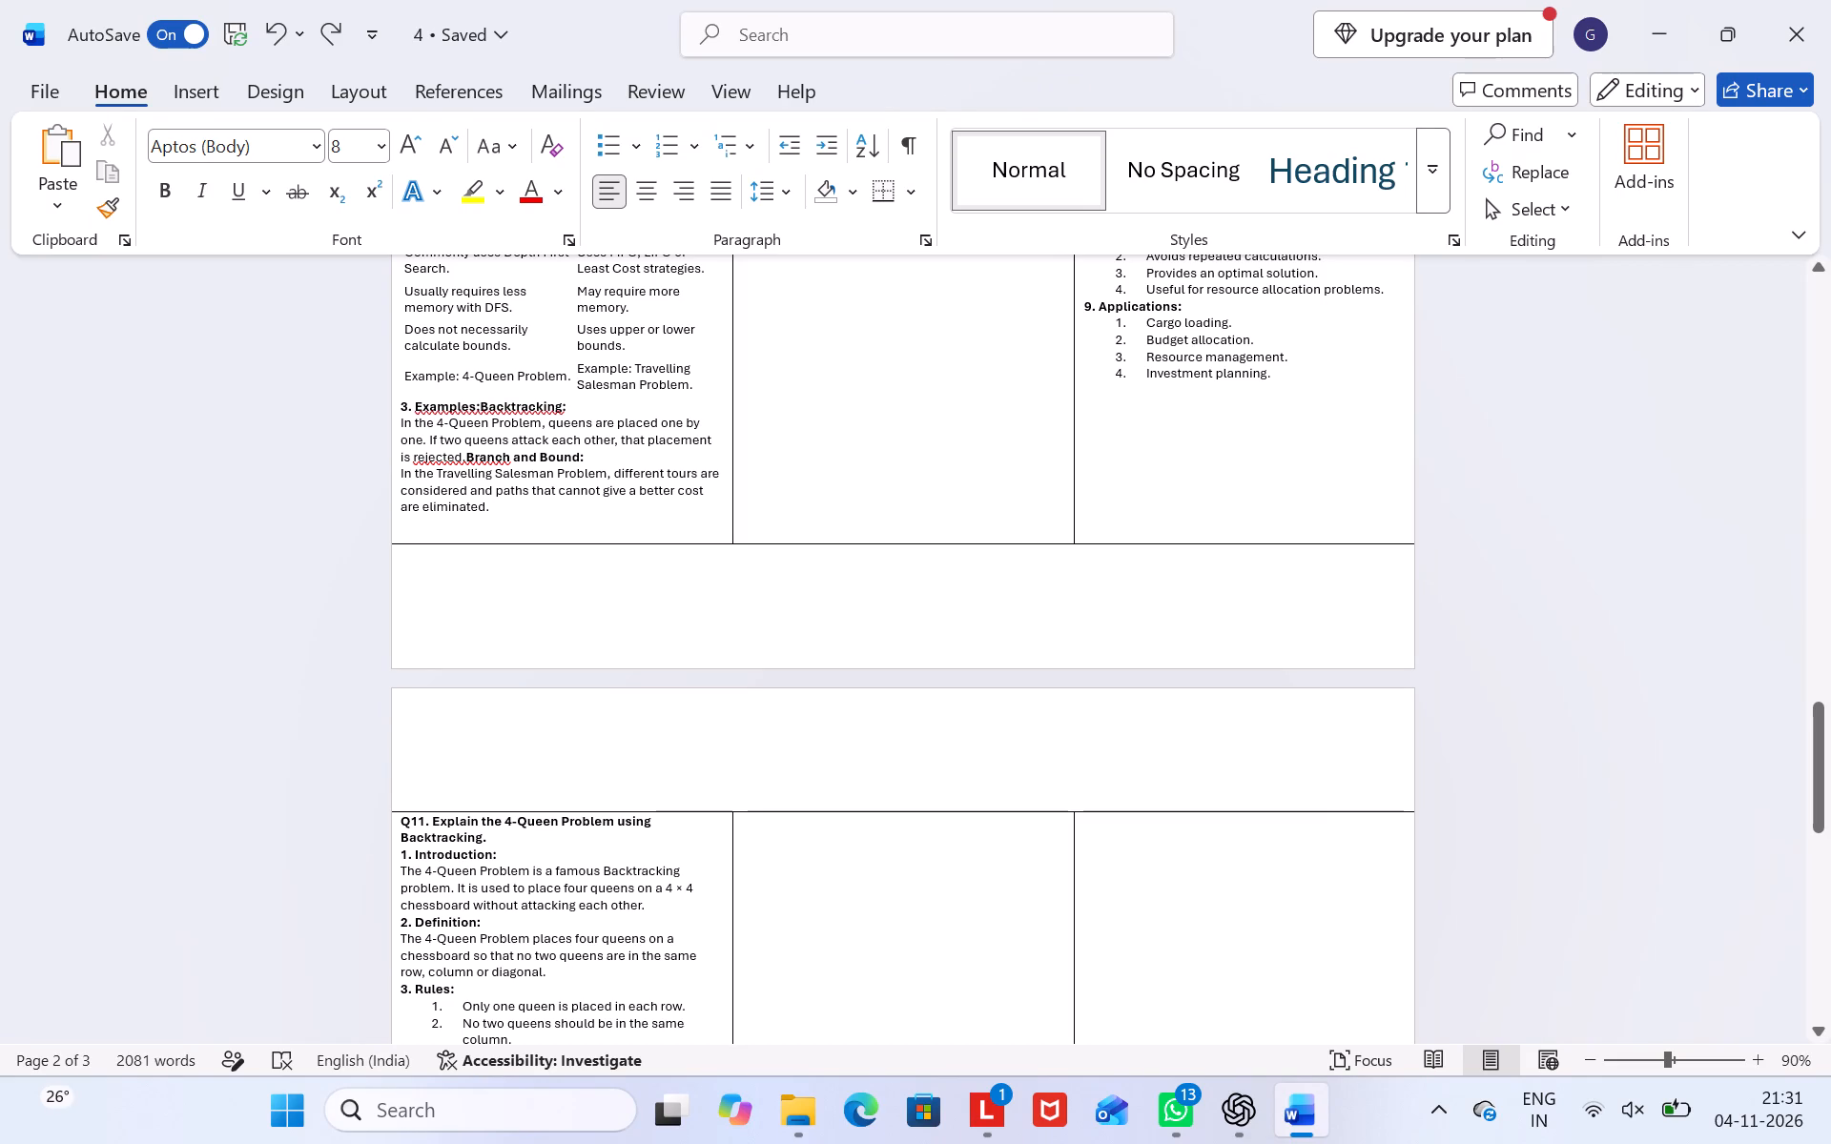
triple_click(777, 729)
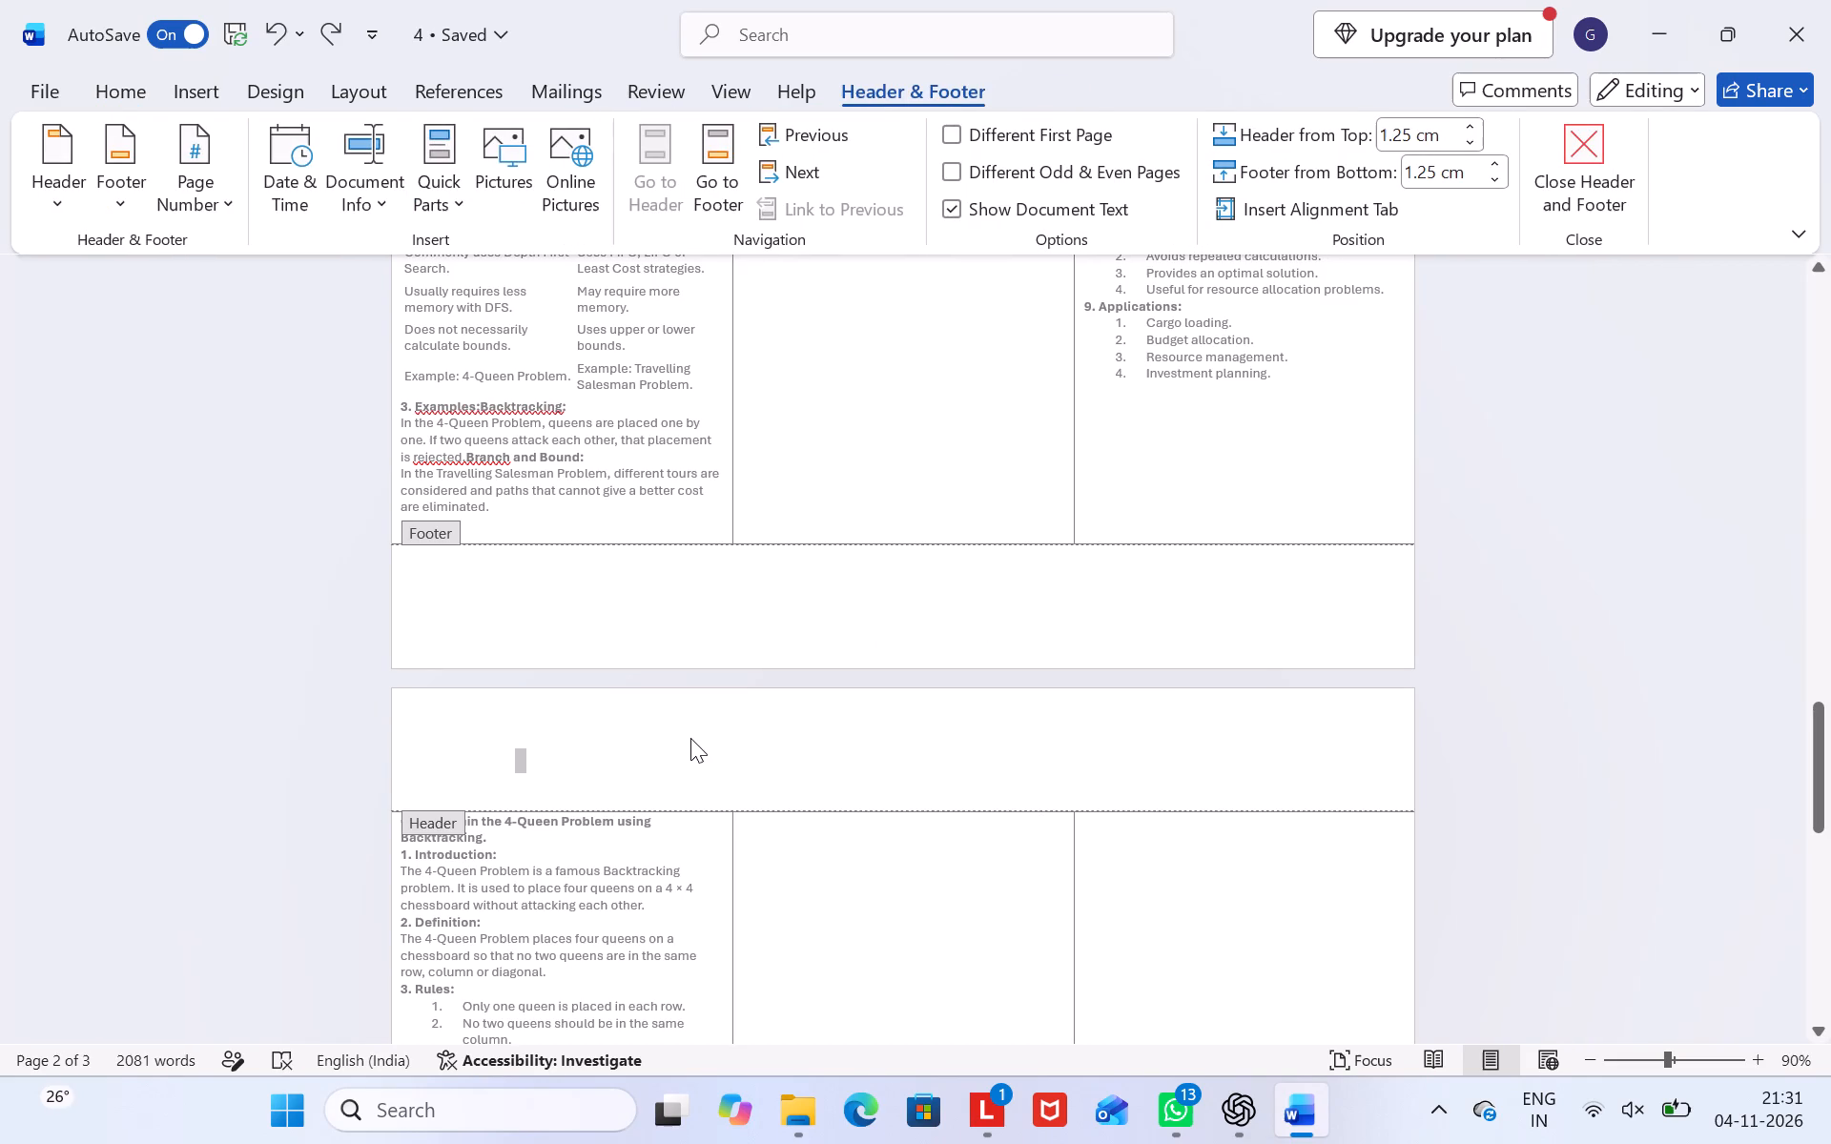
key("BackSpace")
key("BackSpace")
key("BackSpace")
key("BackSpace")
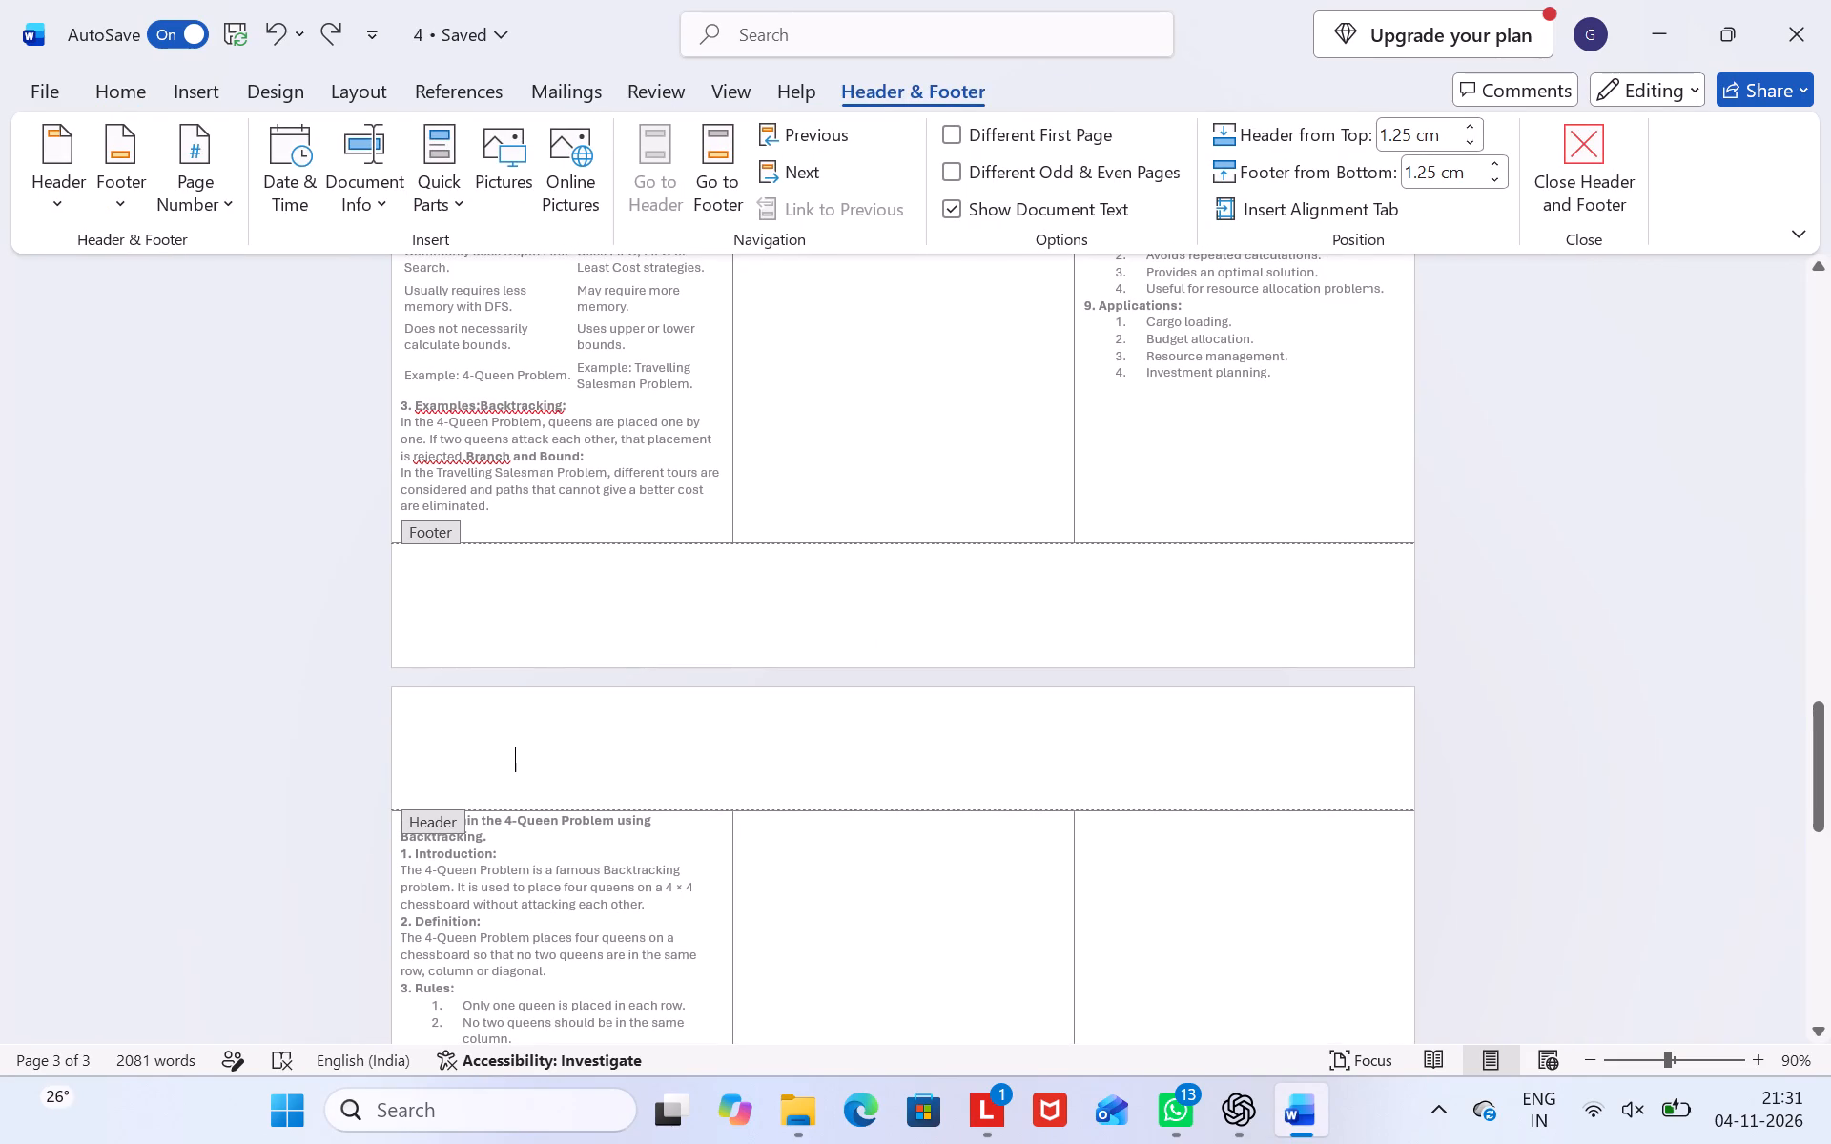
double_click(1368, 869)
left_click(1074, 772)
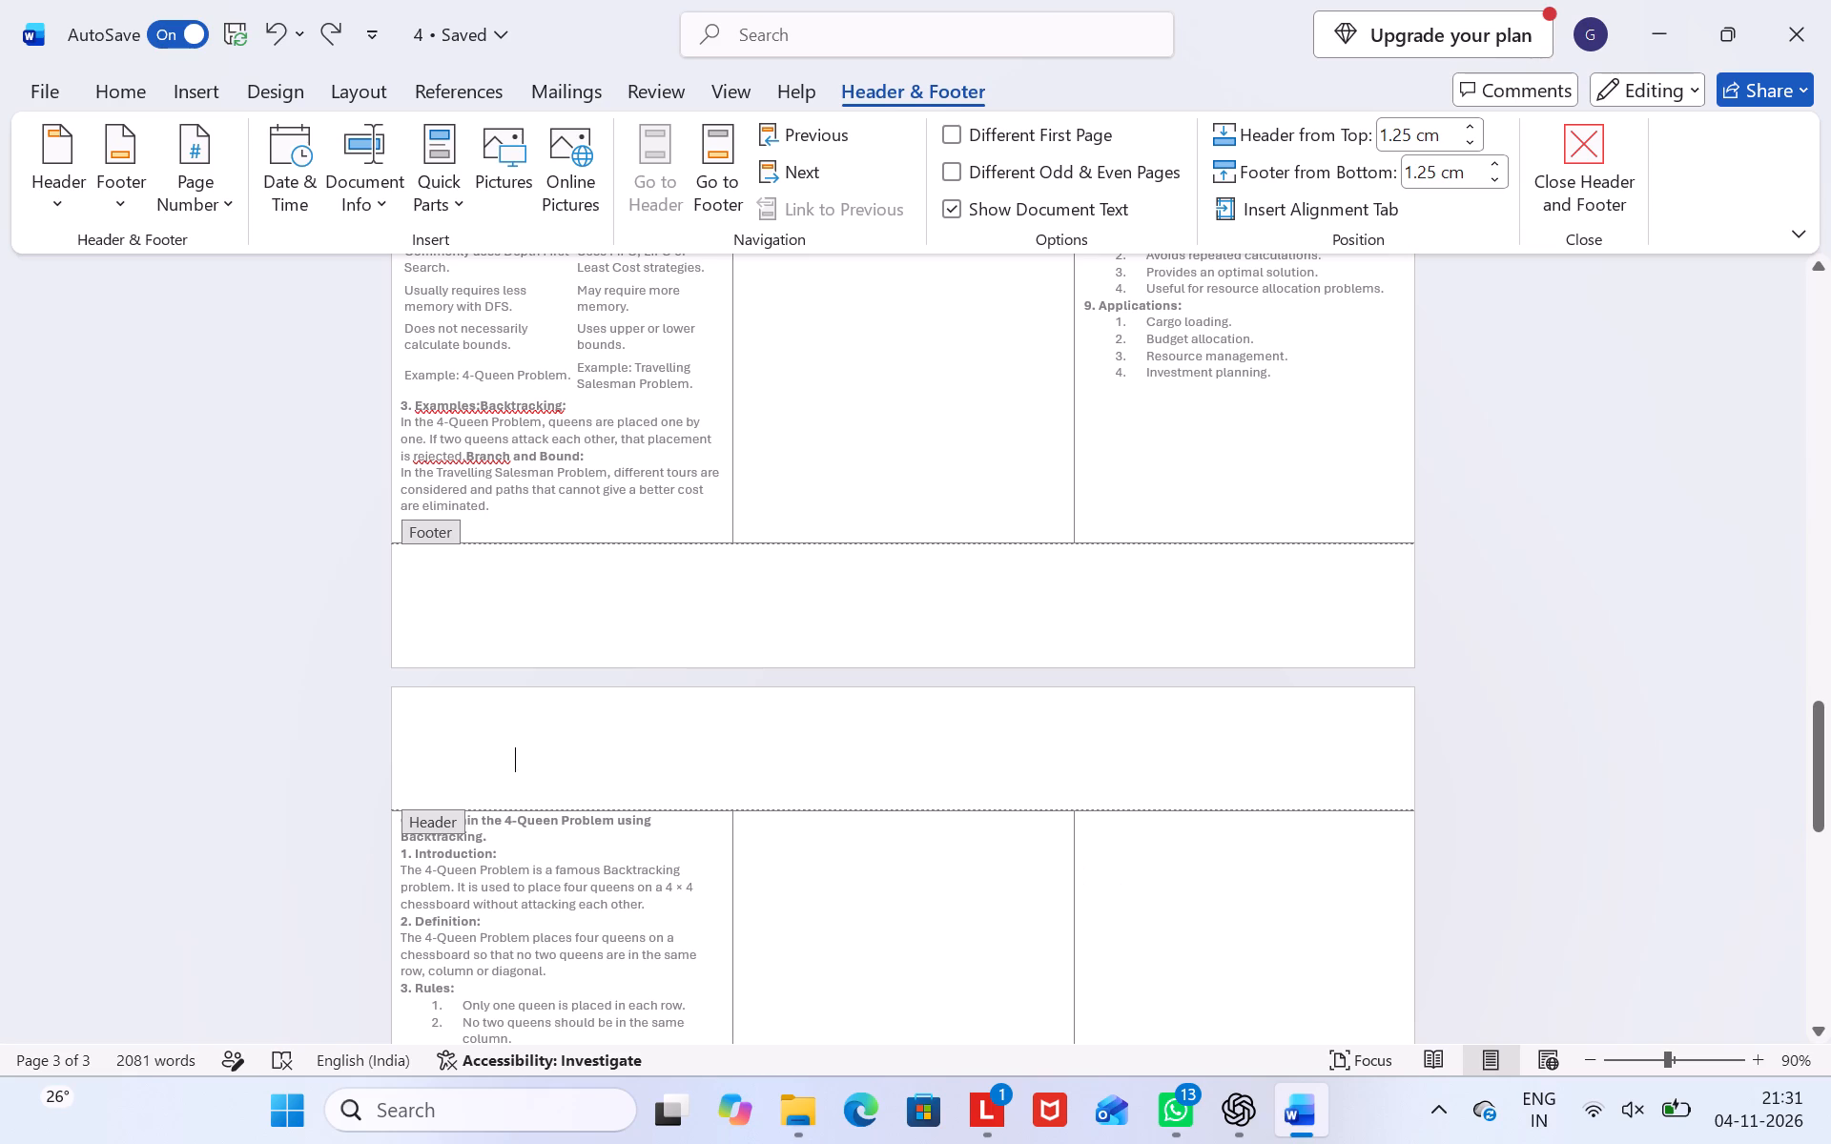
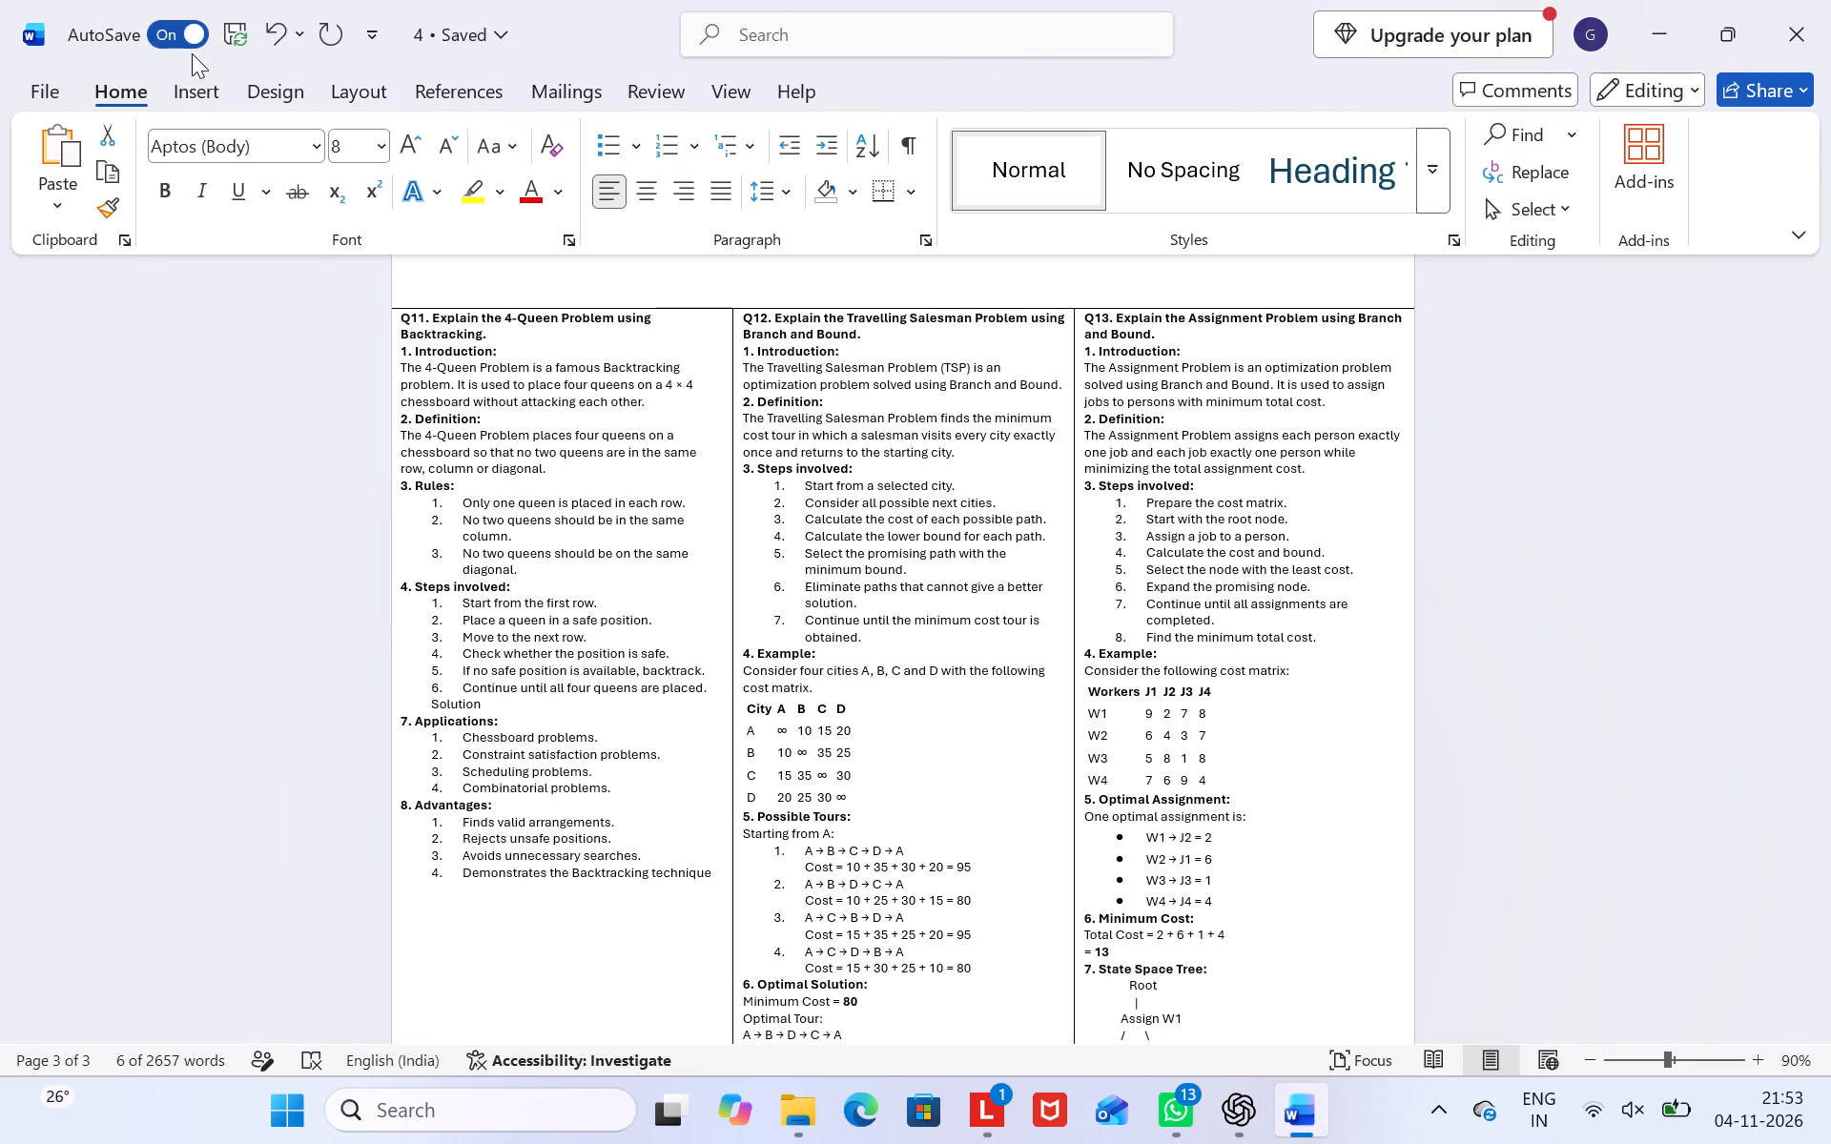
left_click(46, 97)
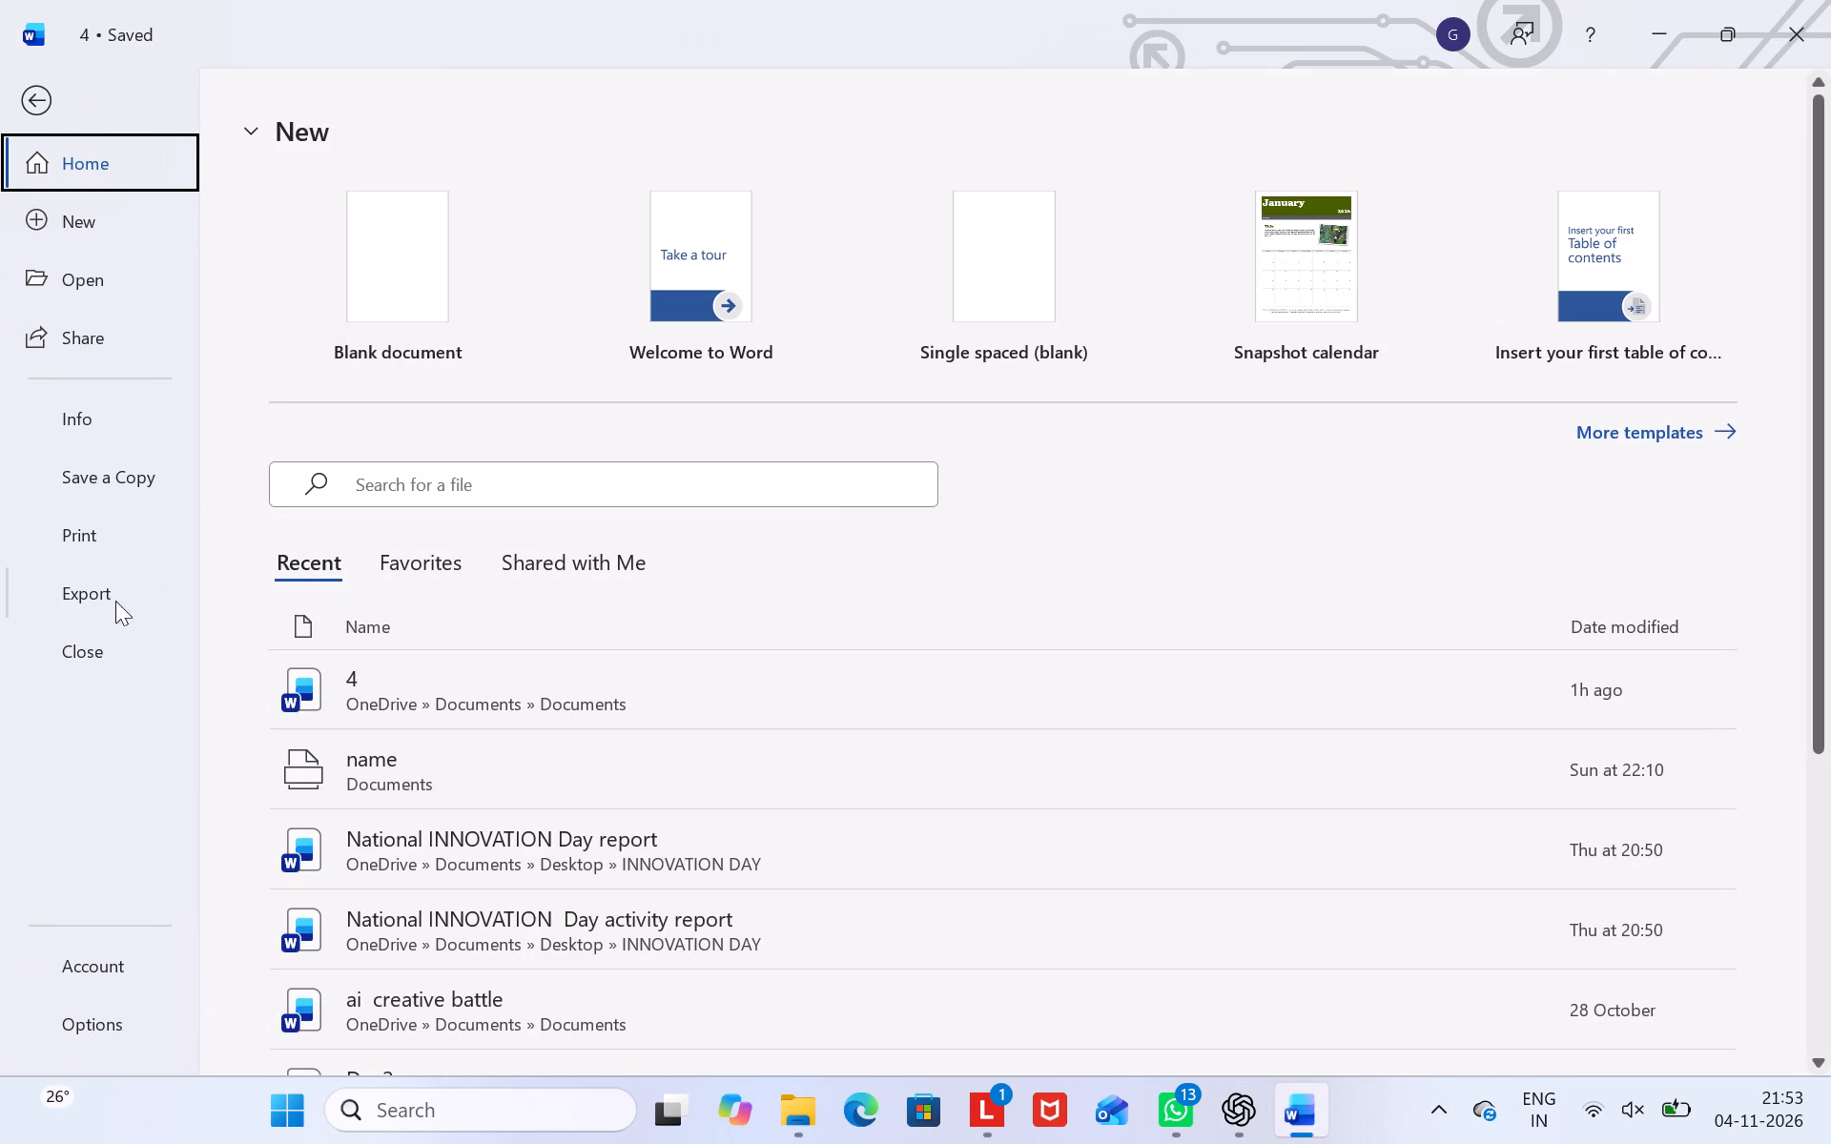
left_click(126, 599)
left_click(792, 416)
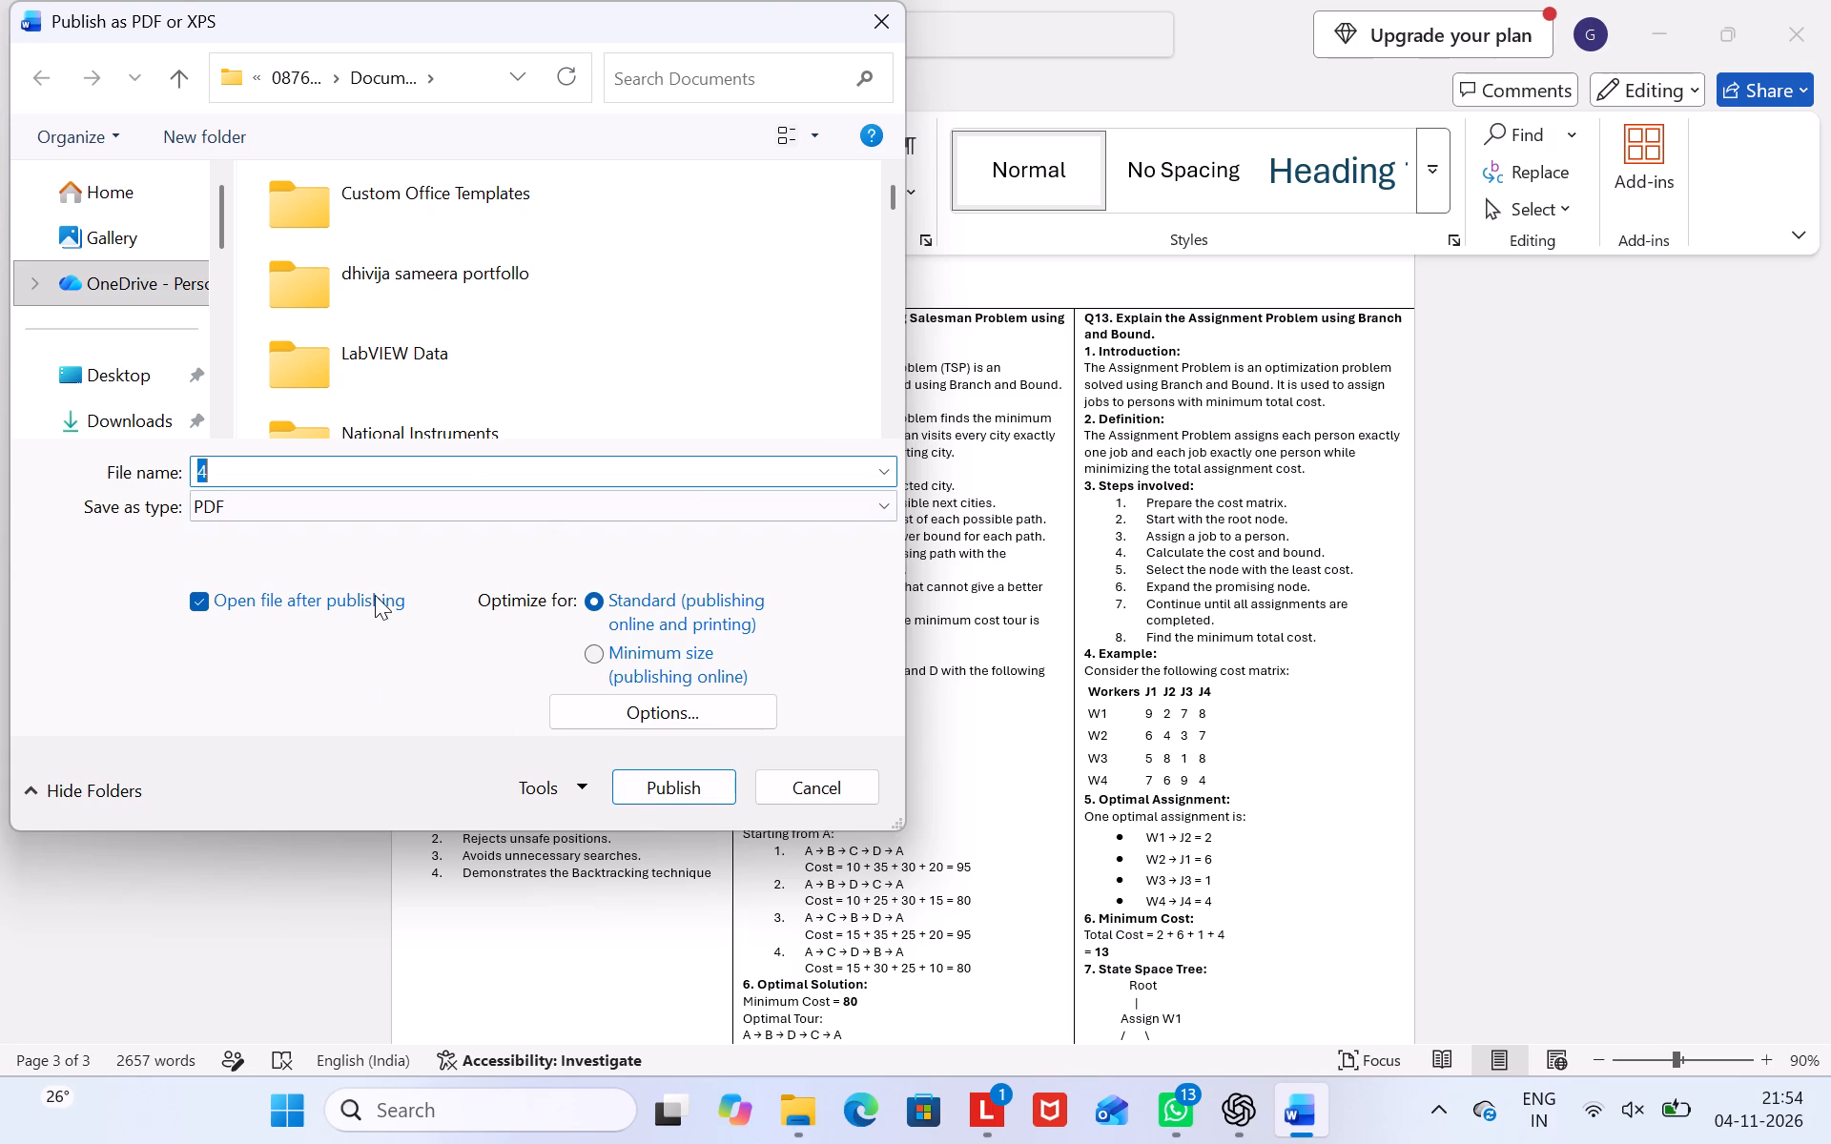
key("BackSpace")
type("daaaa")
key("Return")
key("Return")
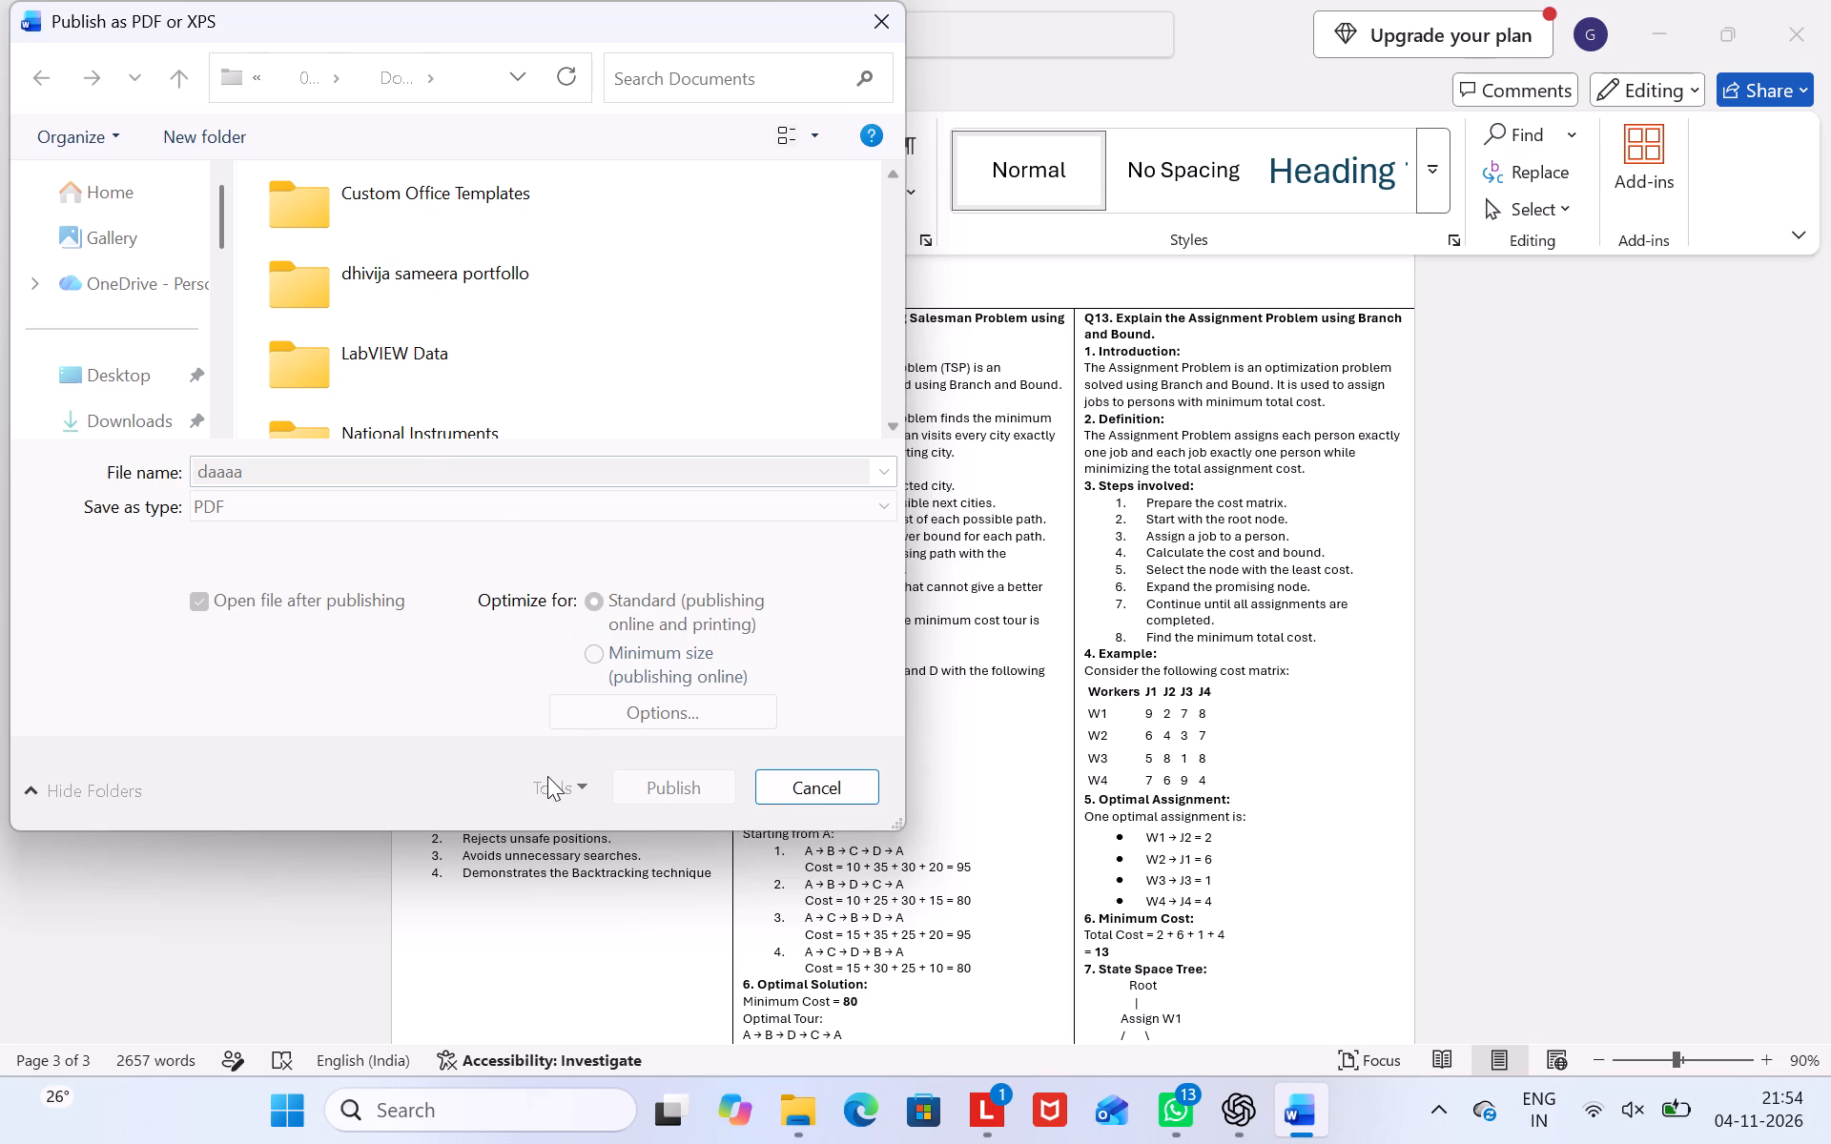